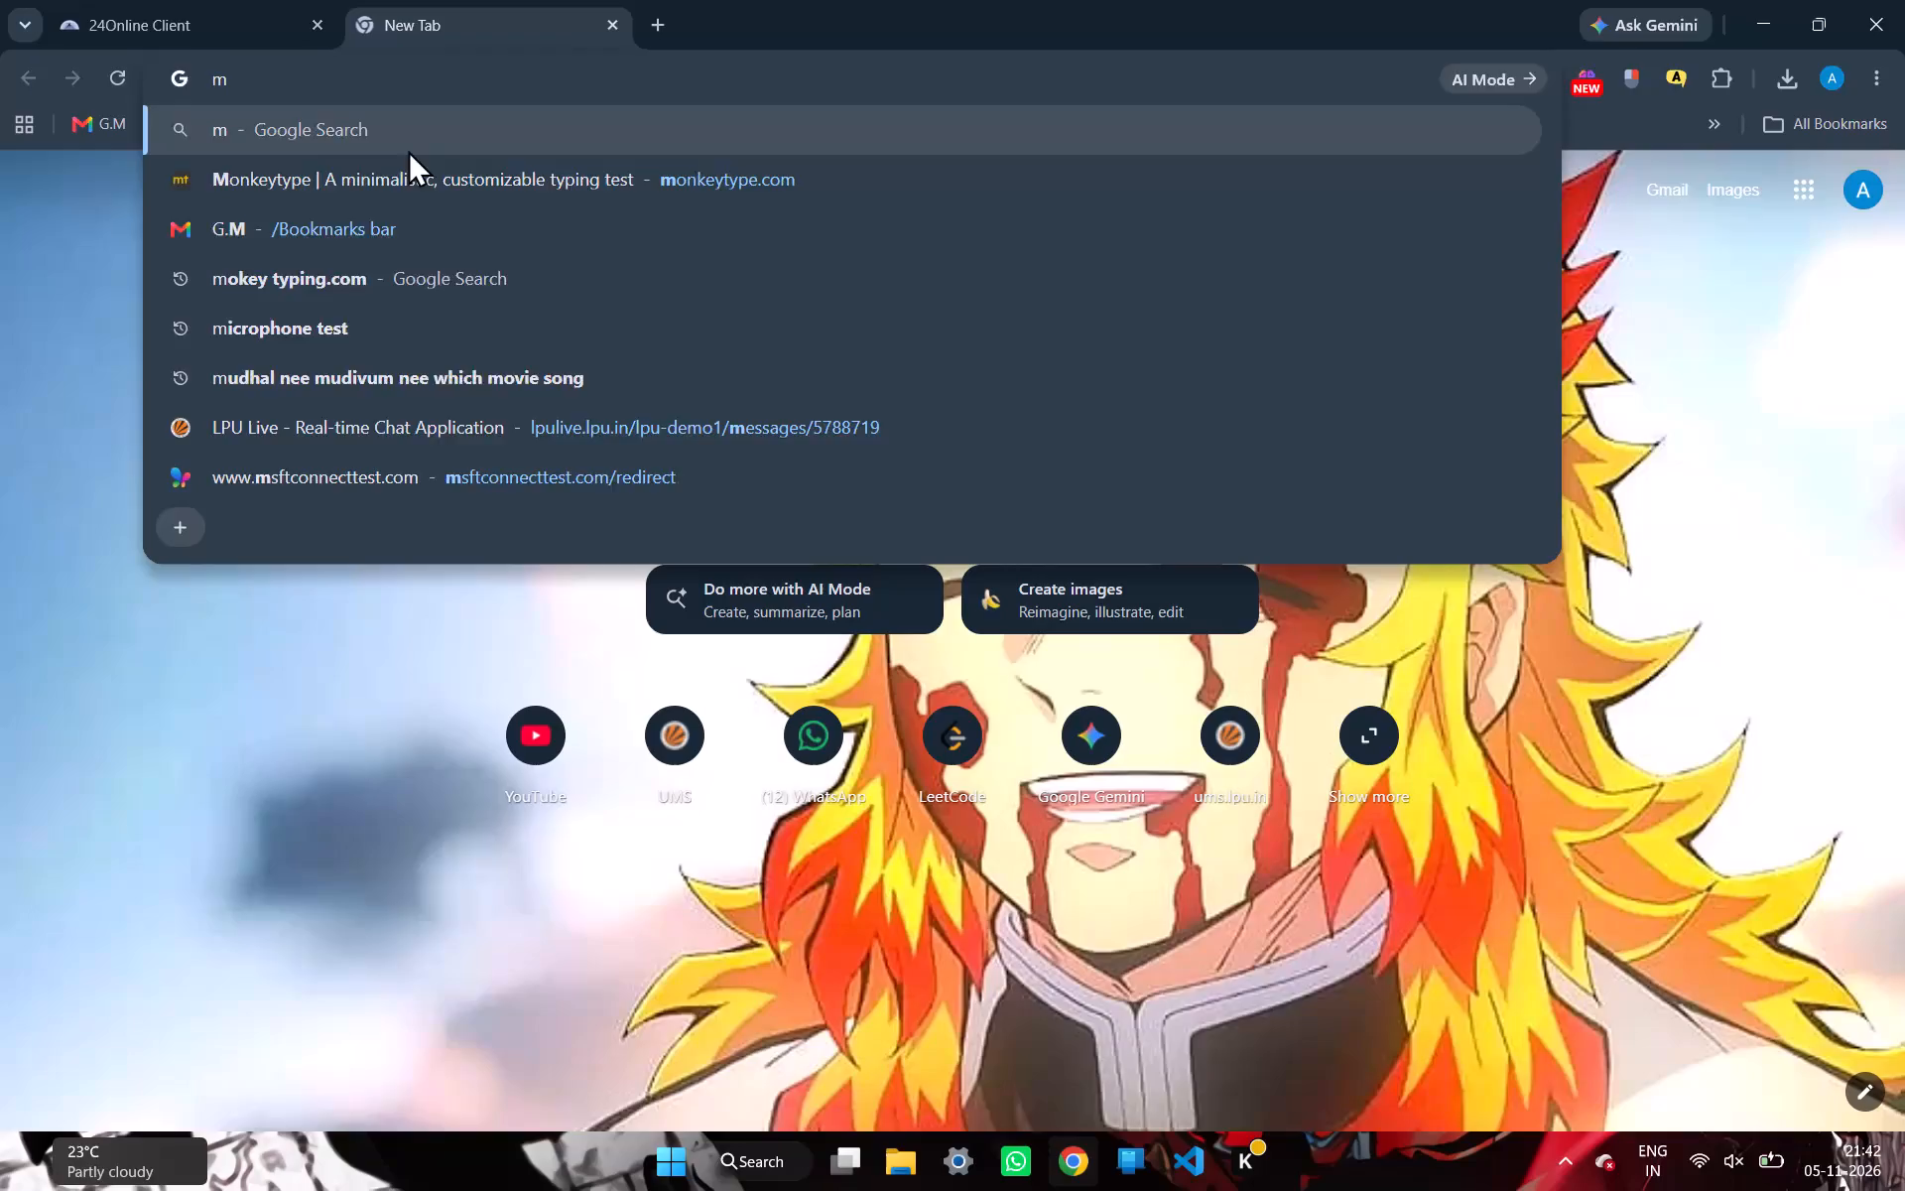
Open the monkeytype.com typing test.
key(Return)
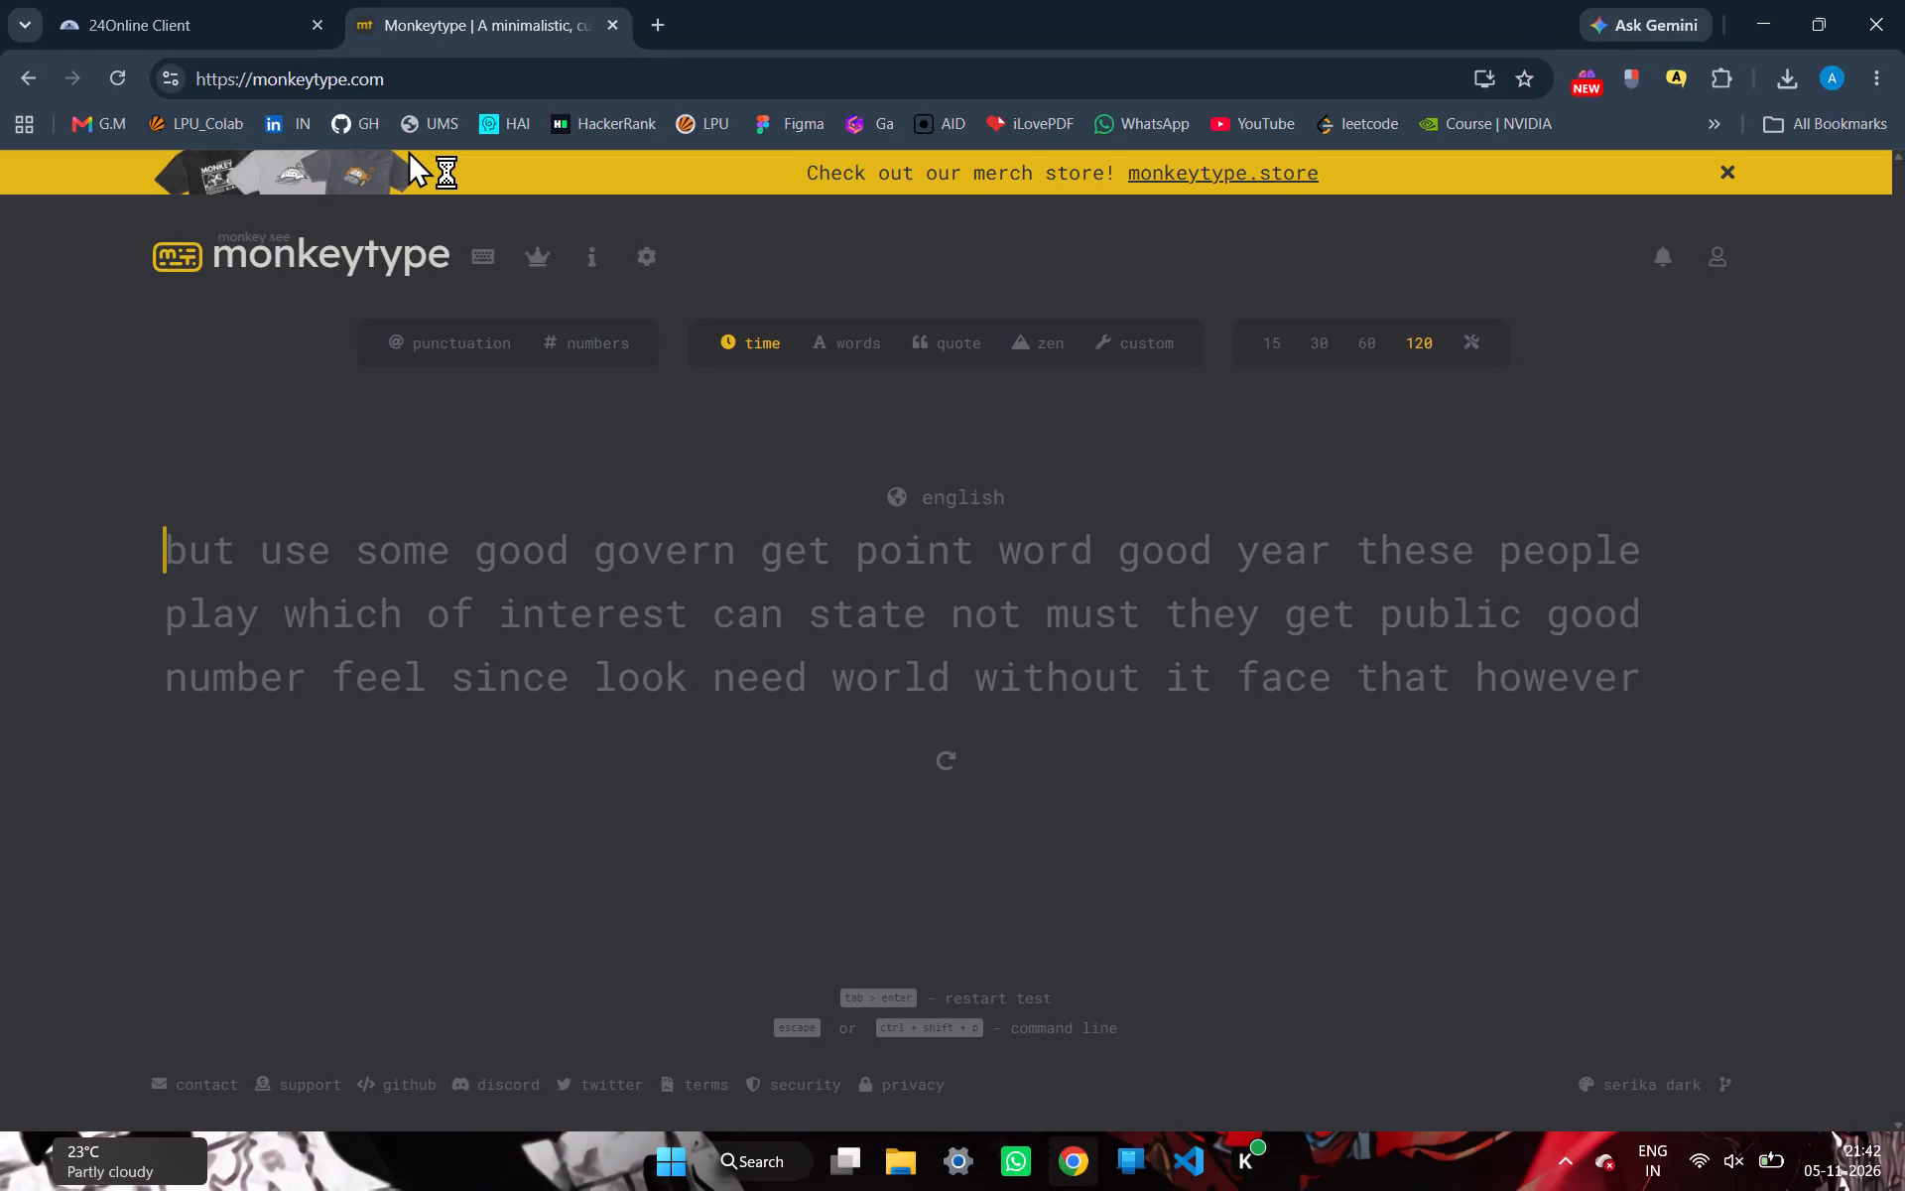
Start the 120-second English test by entering the prompted words "but use some good govern get", correcting any errors.
text(but ys)
key(BackSpace)
key(BackSpace)
text(use some s)
key(BackSpace)
text(good govcer)
key(BackSpace)
key(BackSpace)
key(BackSpace)
text(ern go)
key(BackSpace)
key(r)
key(BackSpace)
text(et pi)
Continue the test with "point word good year these" and begin "people", correcting any errors.
key(BackSpace)
text(oint woer)
key(BackSpace)
key(BackSpace)
text(rld)
key(BackSpace)
key(BackSpace)
text(d god)
key(BackSpace)
text(od year these pero)
key(BackSpace)
key(BackSpace)
text(op)
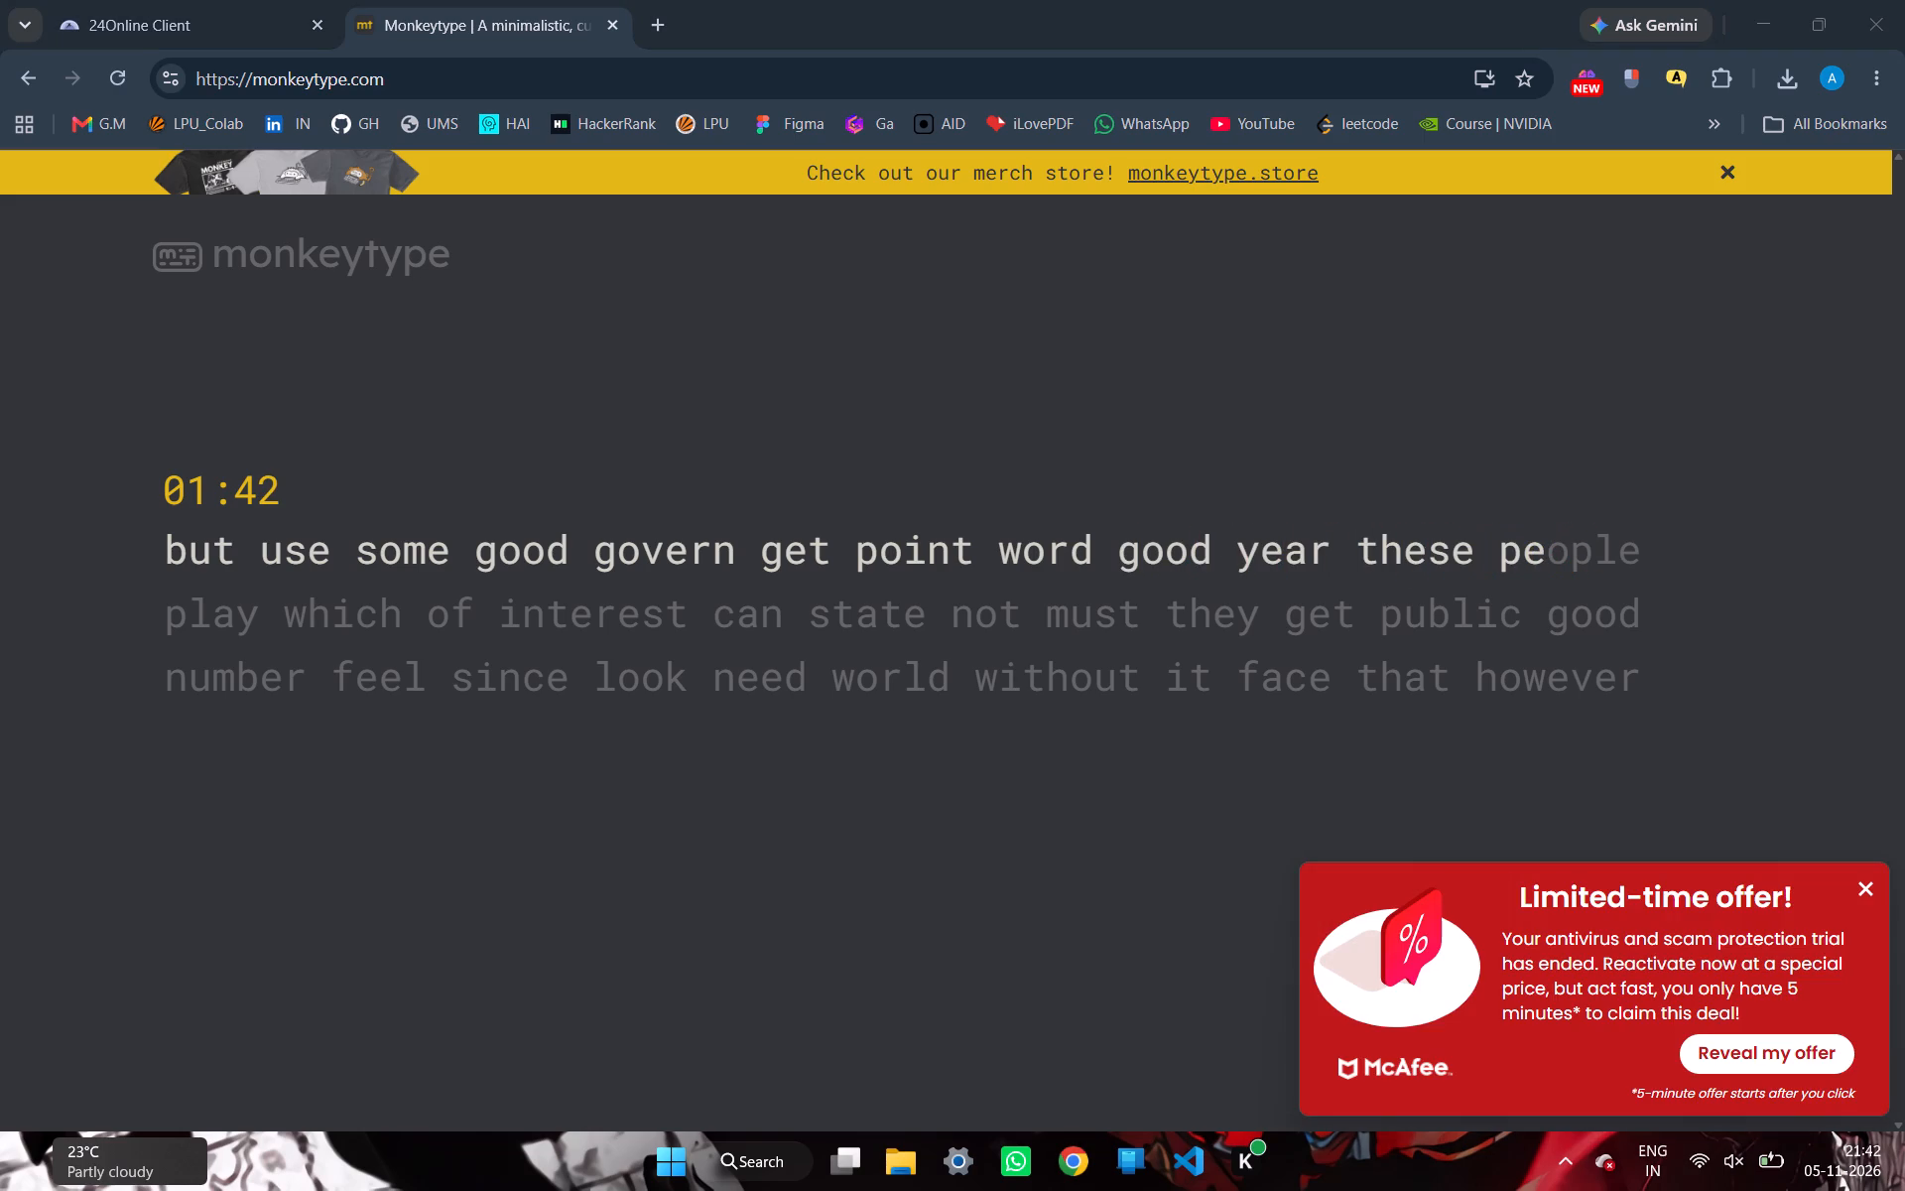
Dismiss the McAfee limited-time offer pop-up.
click(1866, 886)
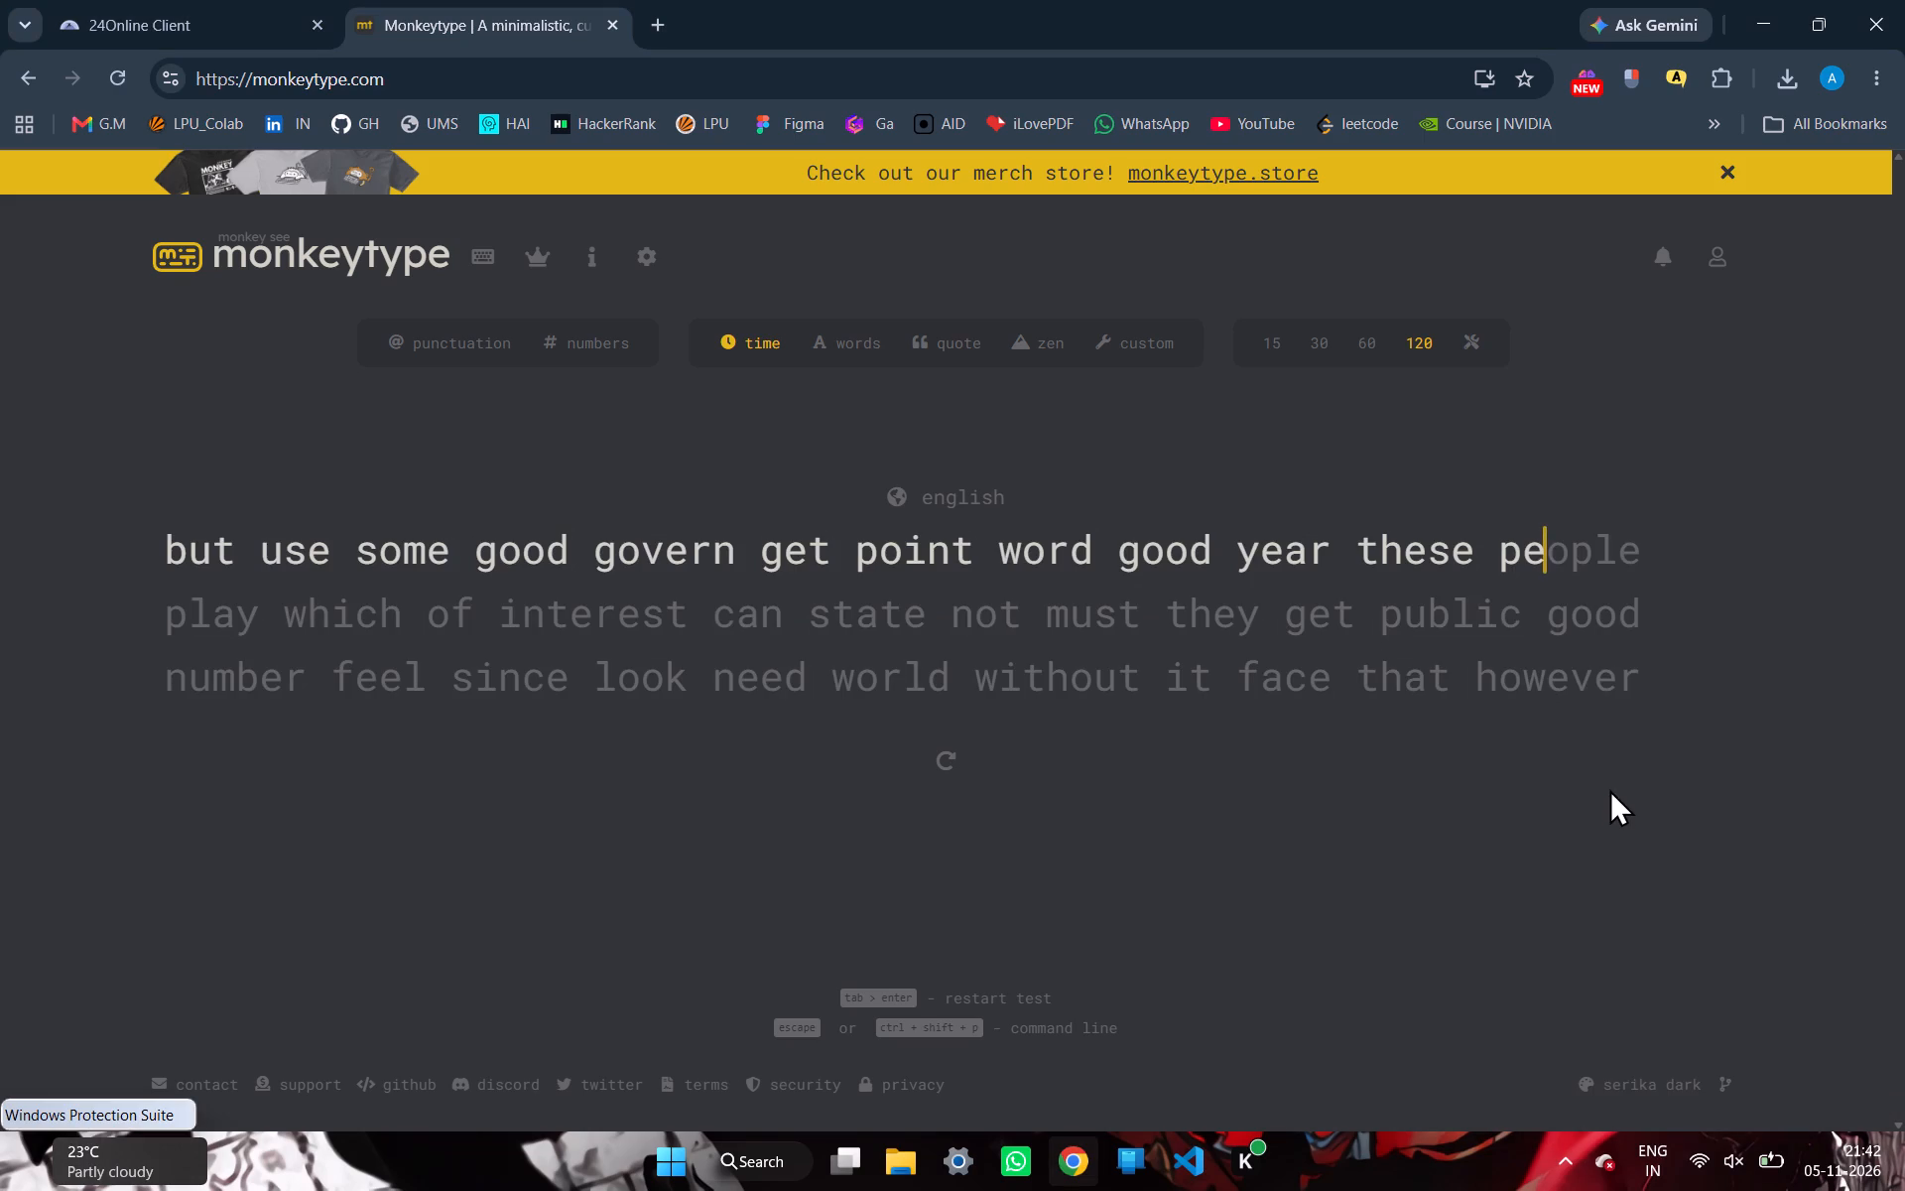
Resume the typing test by finishing "people" and entering "play which of interest", correcting any errors.
text(ople play which if)
key(BackSpace)
key(BackSpace)
text(of intrer)
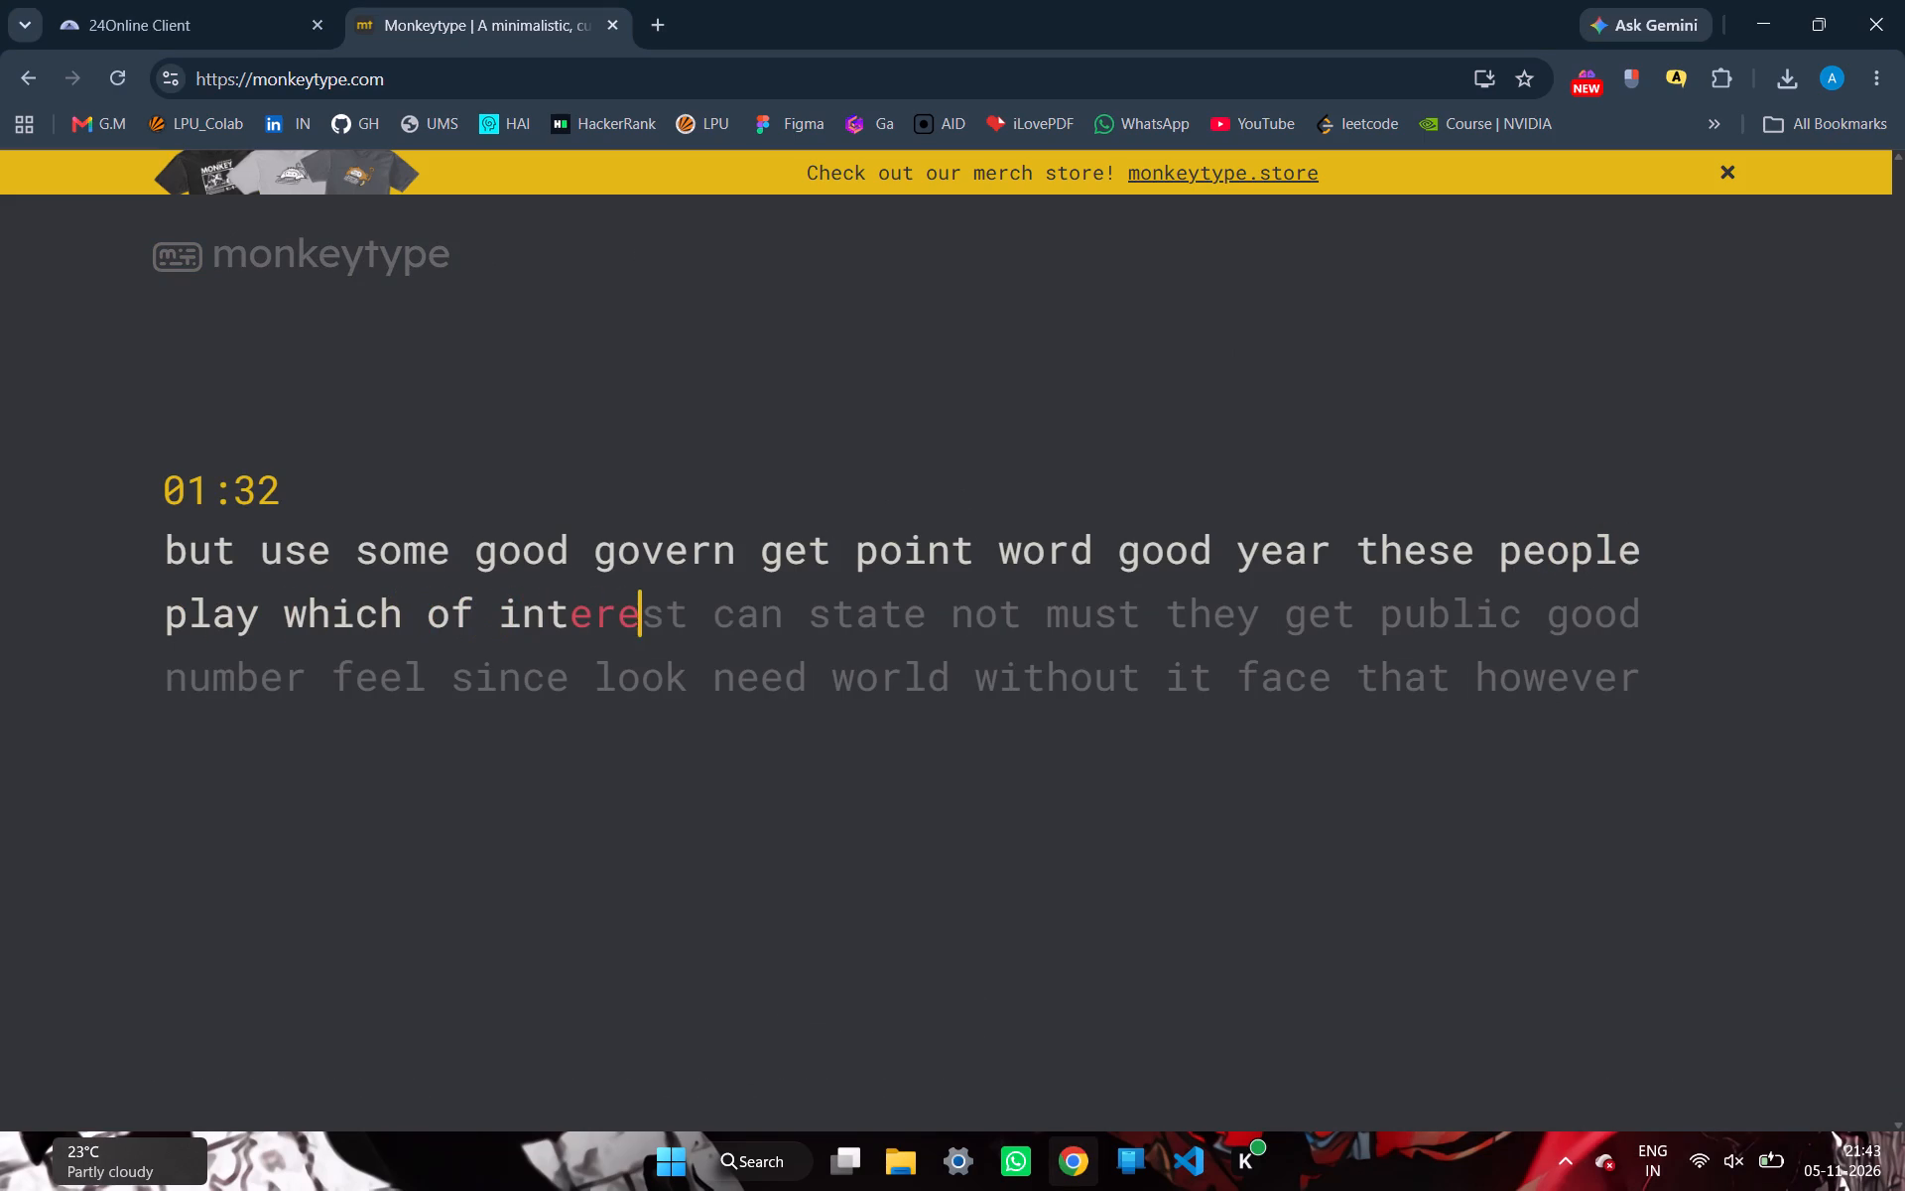
key(BackSpace)
key(BackSpace)
key(BackSpace)
text(ere)
key(BackSpace)
text(estr)
key(space)
key(BackSpace)
key(BackSpace)
key(space)
Enter the prompted words "can state not must they get public" and begin "good", correcting any errors.
text(can state nt)
key(BackSpace)
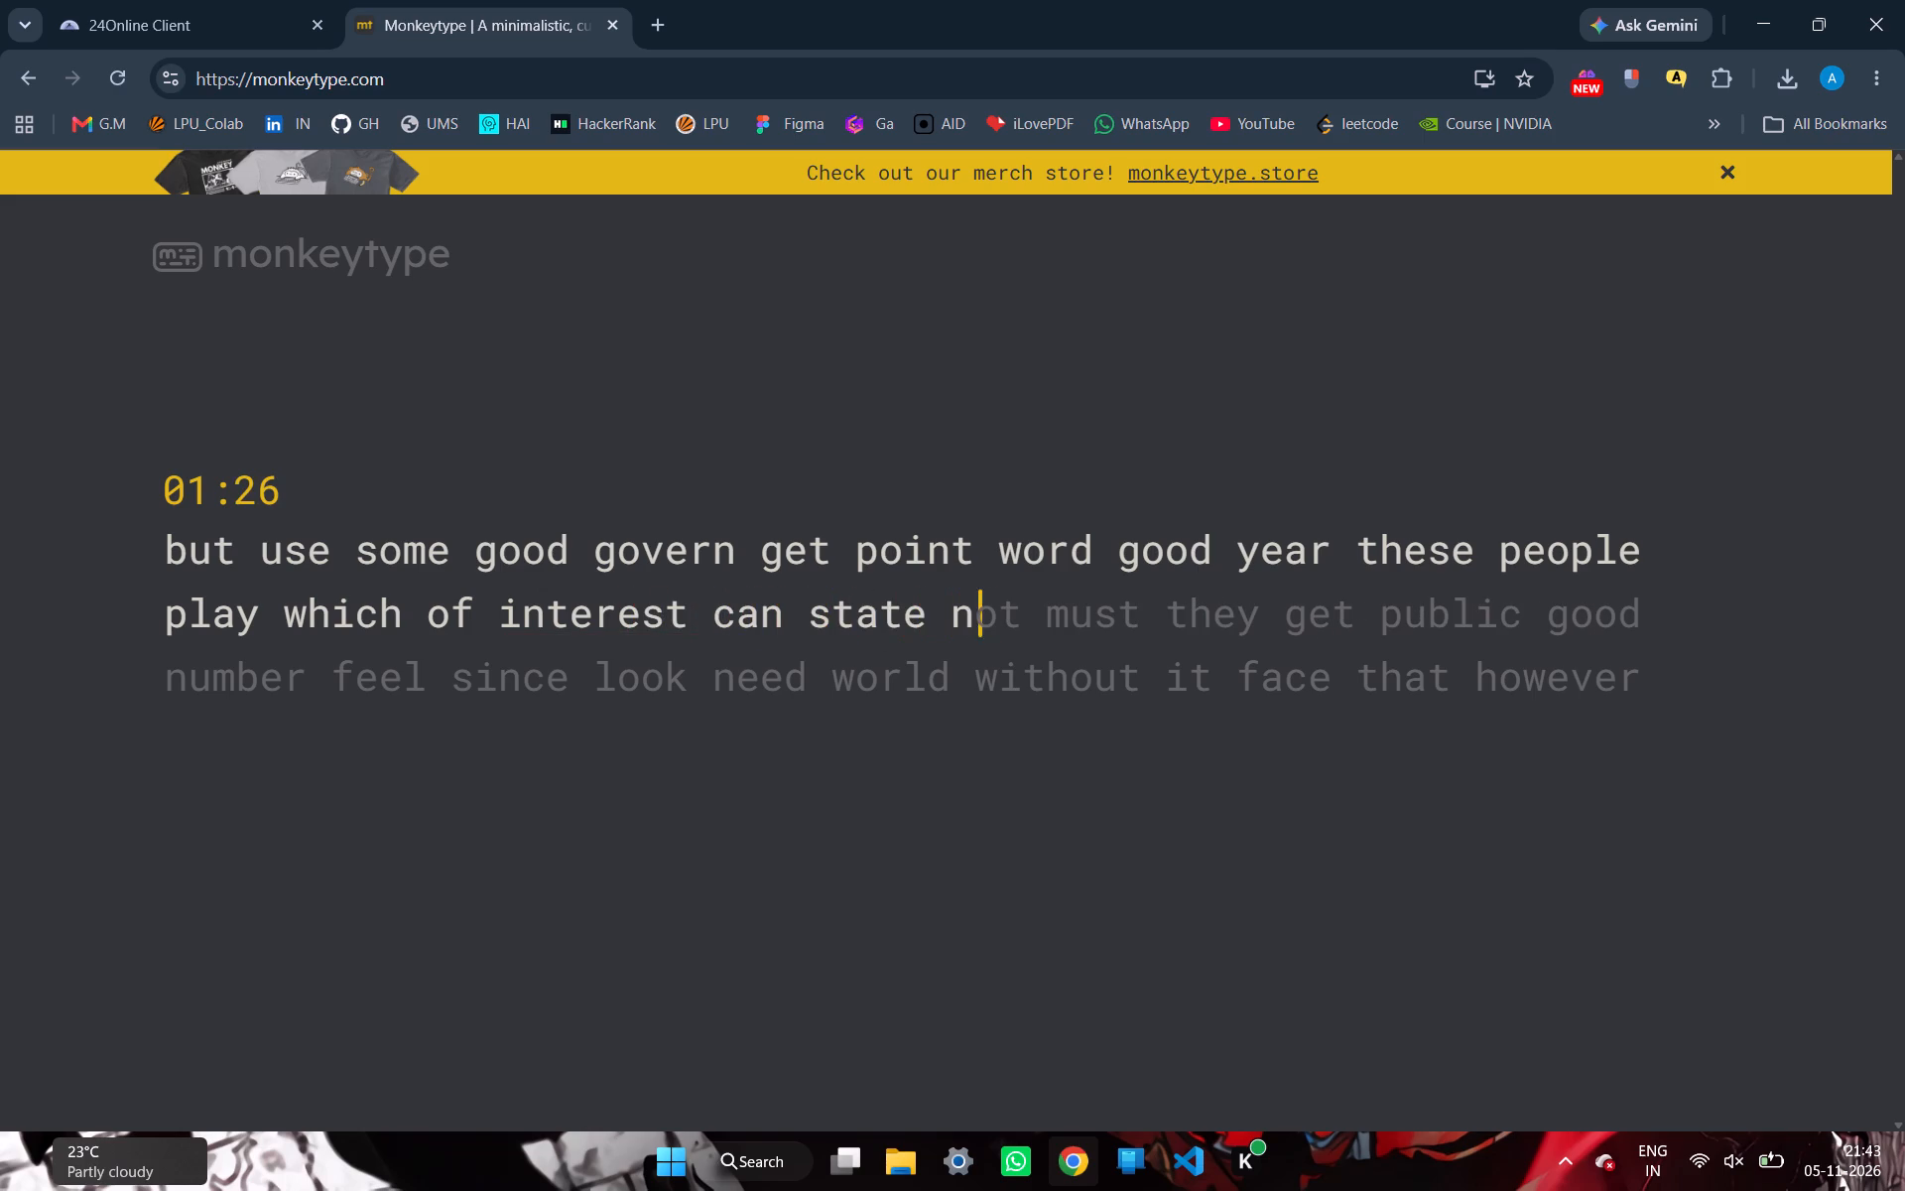
text(iot)
key(BackSpace)
key(BackSpace)
key(BackSpace)
text(ot n)
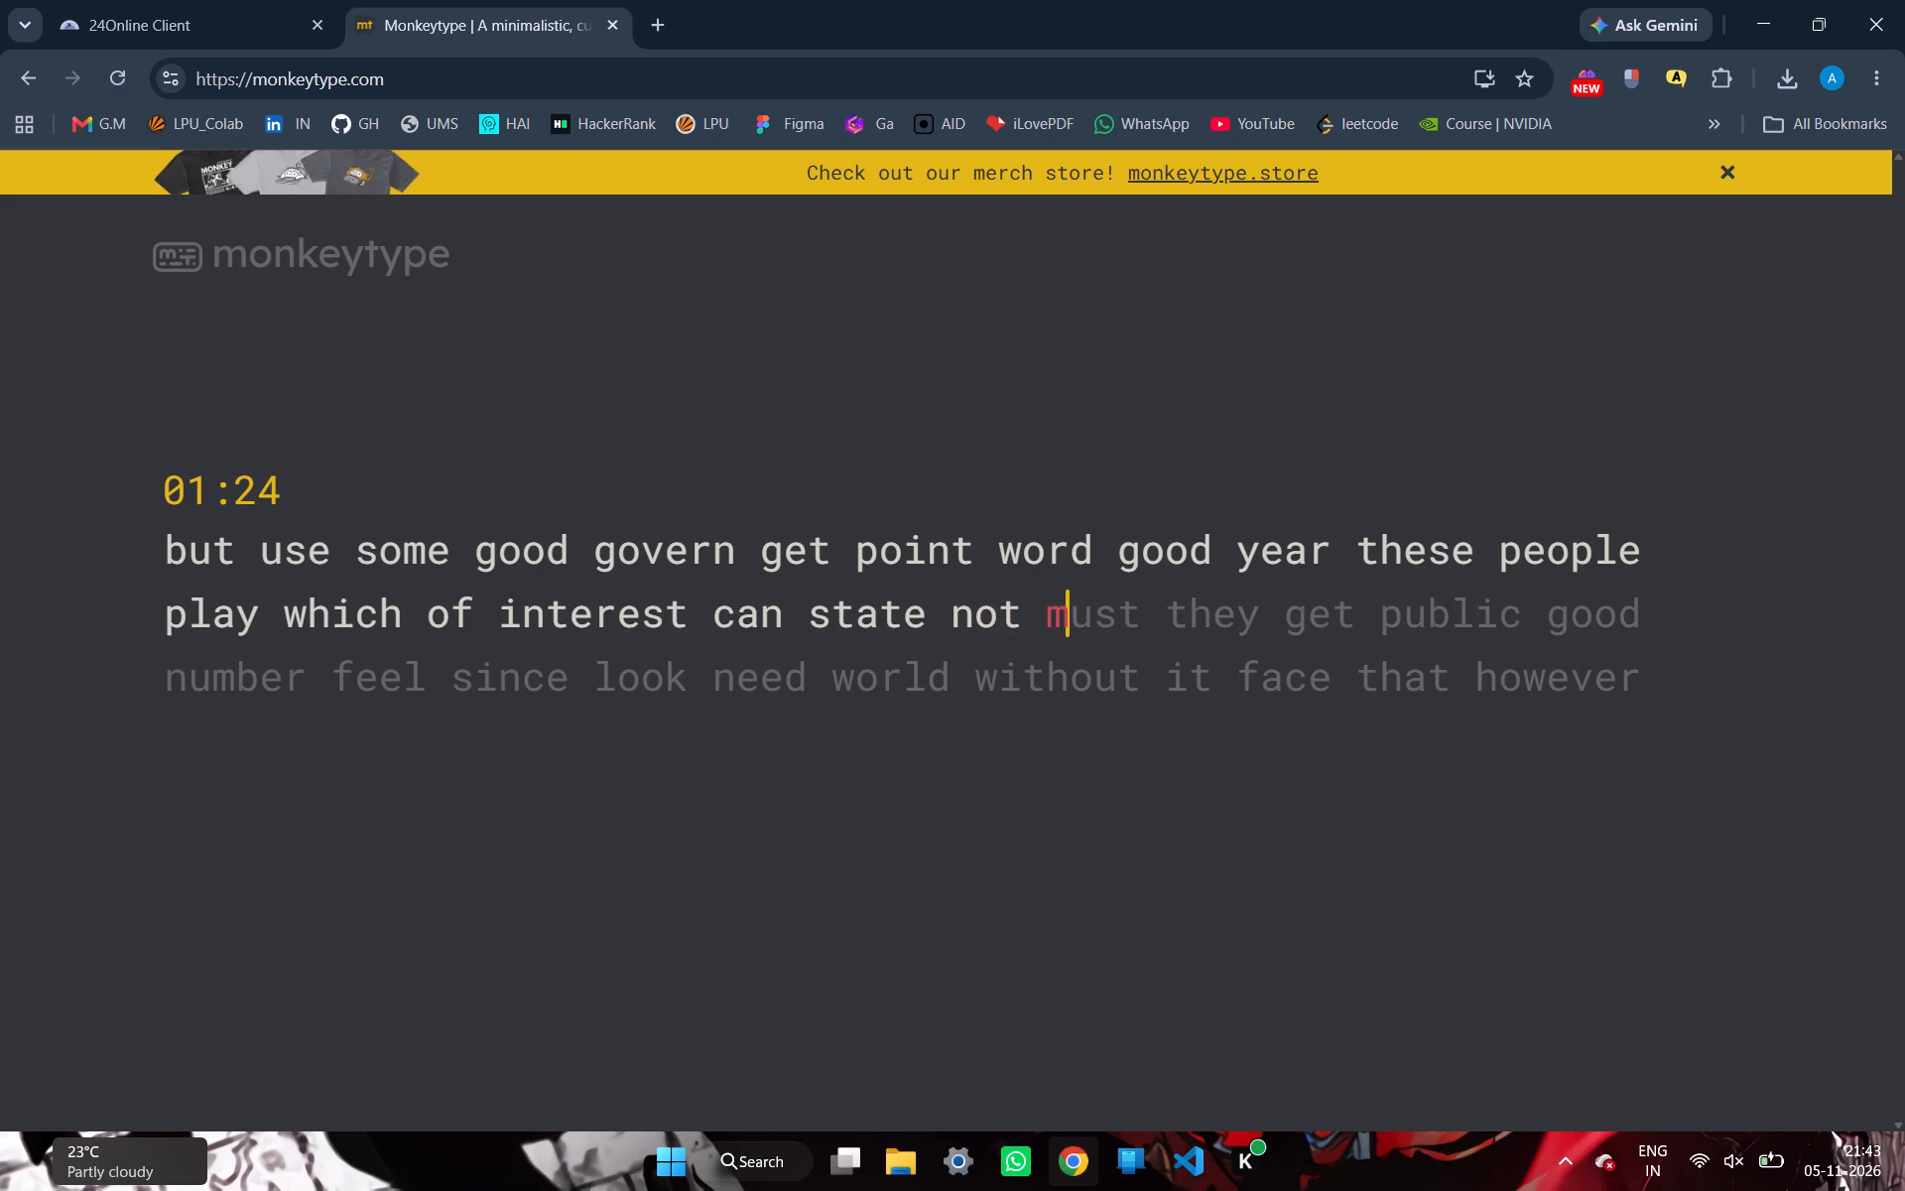
key(BackSpace)
text(must they get public)
key(space)
key(BackSpace)
text(go)
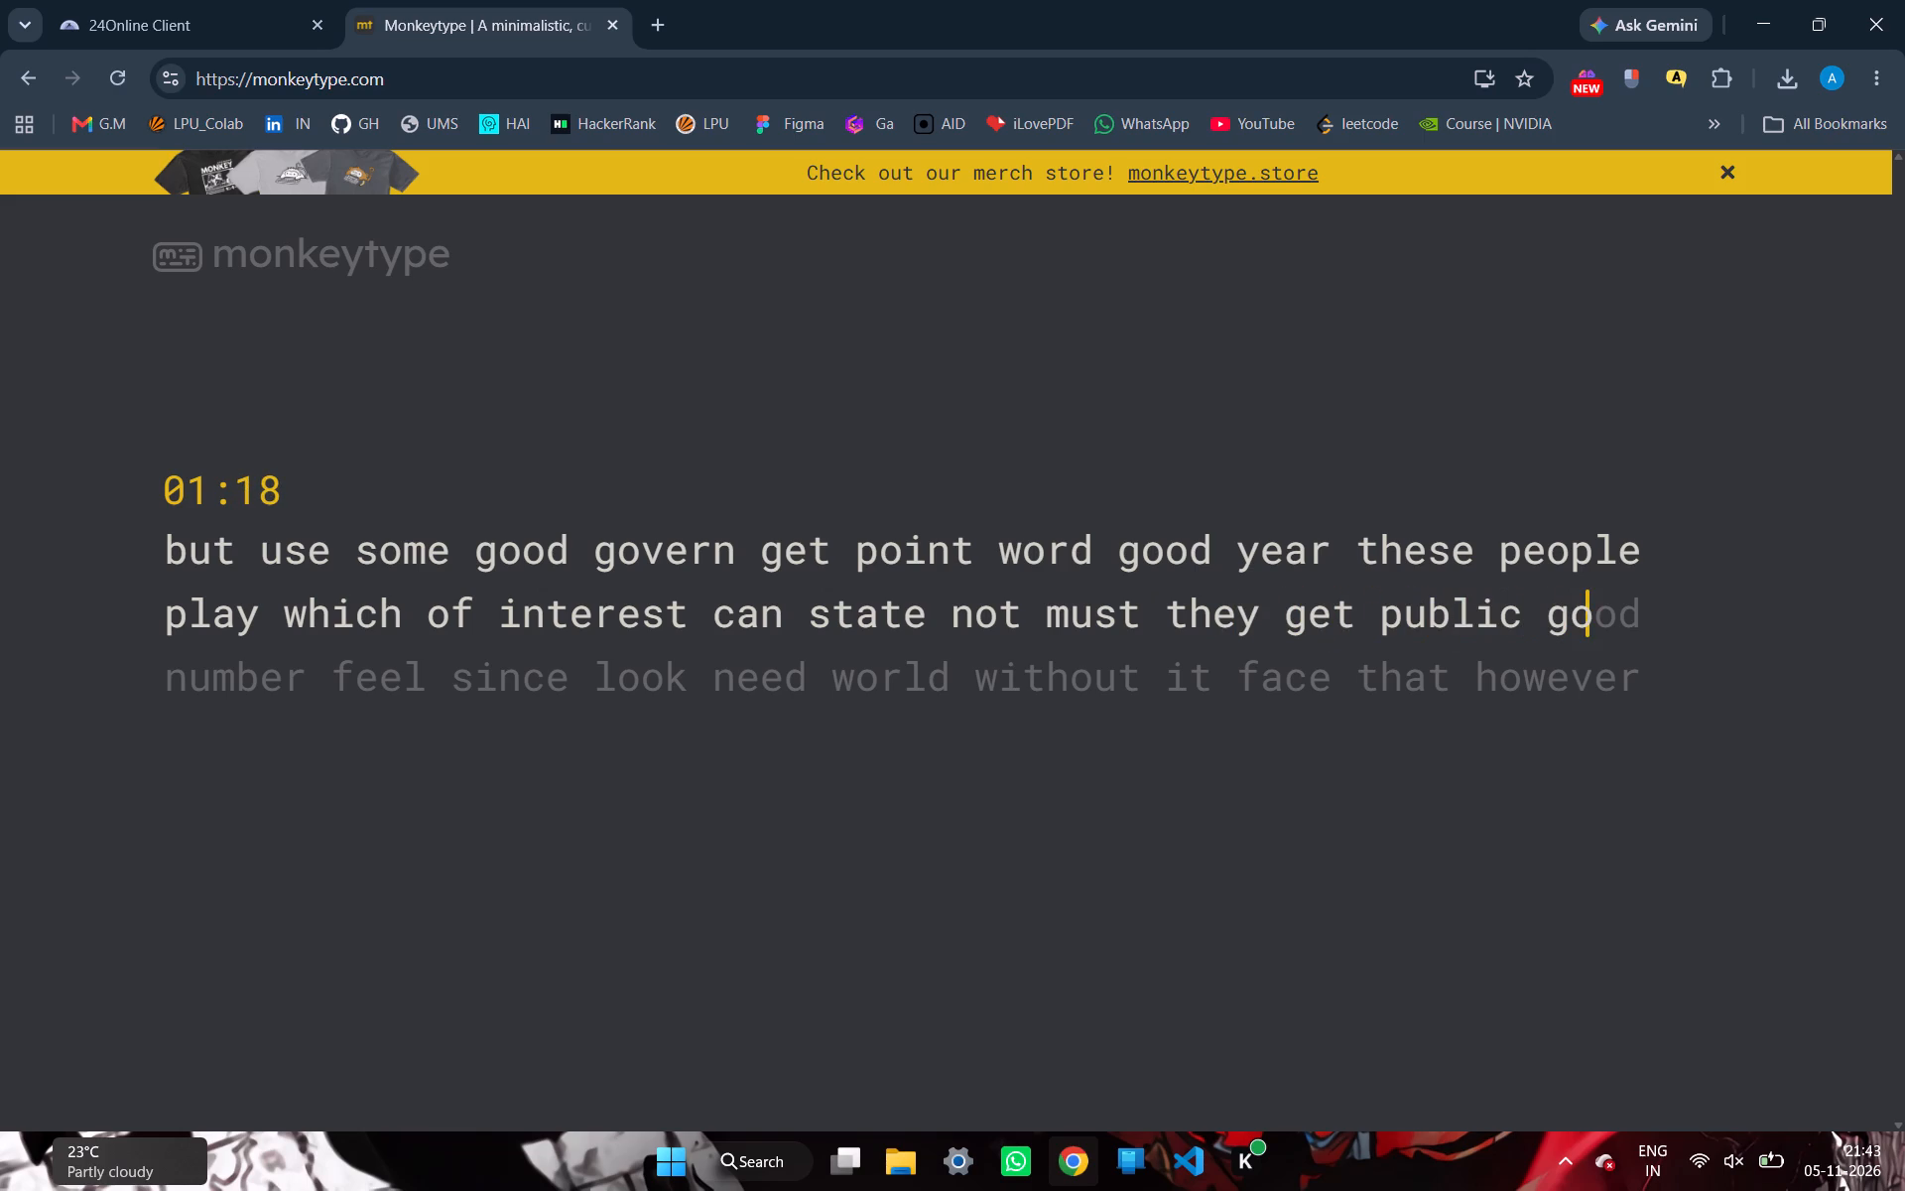
Finish "good" and enter the prompted words "number feel since look need world", correcting any errors.
text(od number ge)
key(BackSpace)
key(BackSpace)
text(fele)
key(BackSpace)
key(BackSpace)
text(el since look need world woer)
Correct the started word and enter the prompted words "without it face".
key(BackSpace)
key(BackSpace)
key(i)
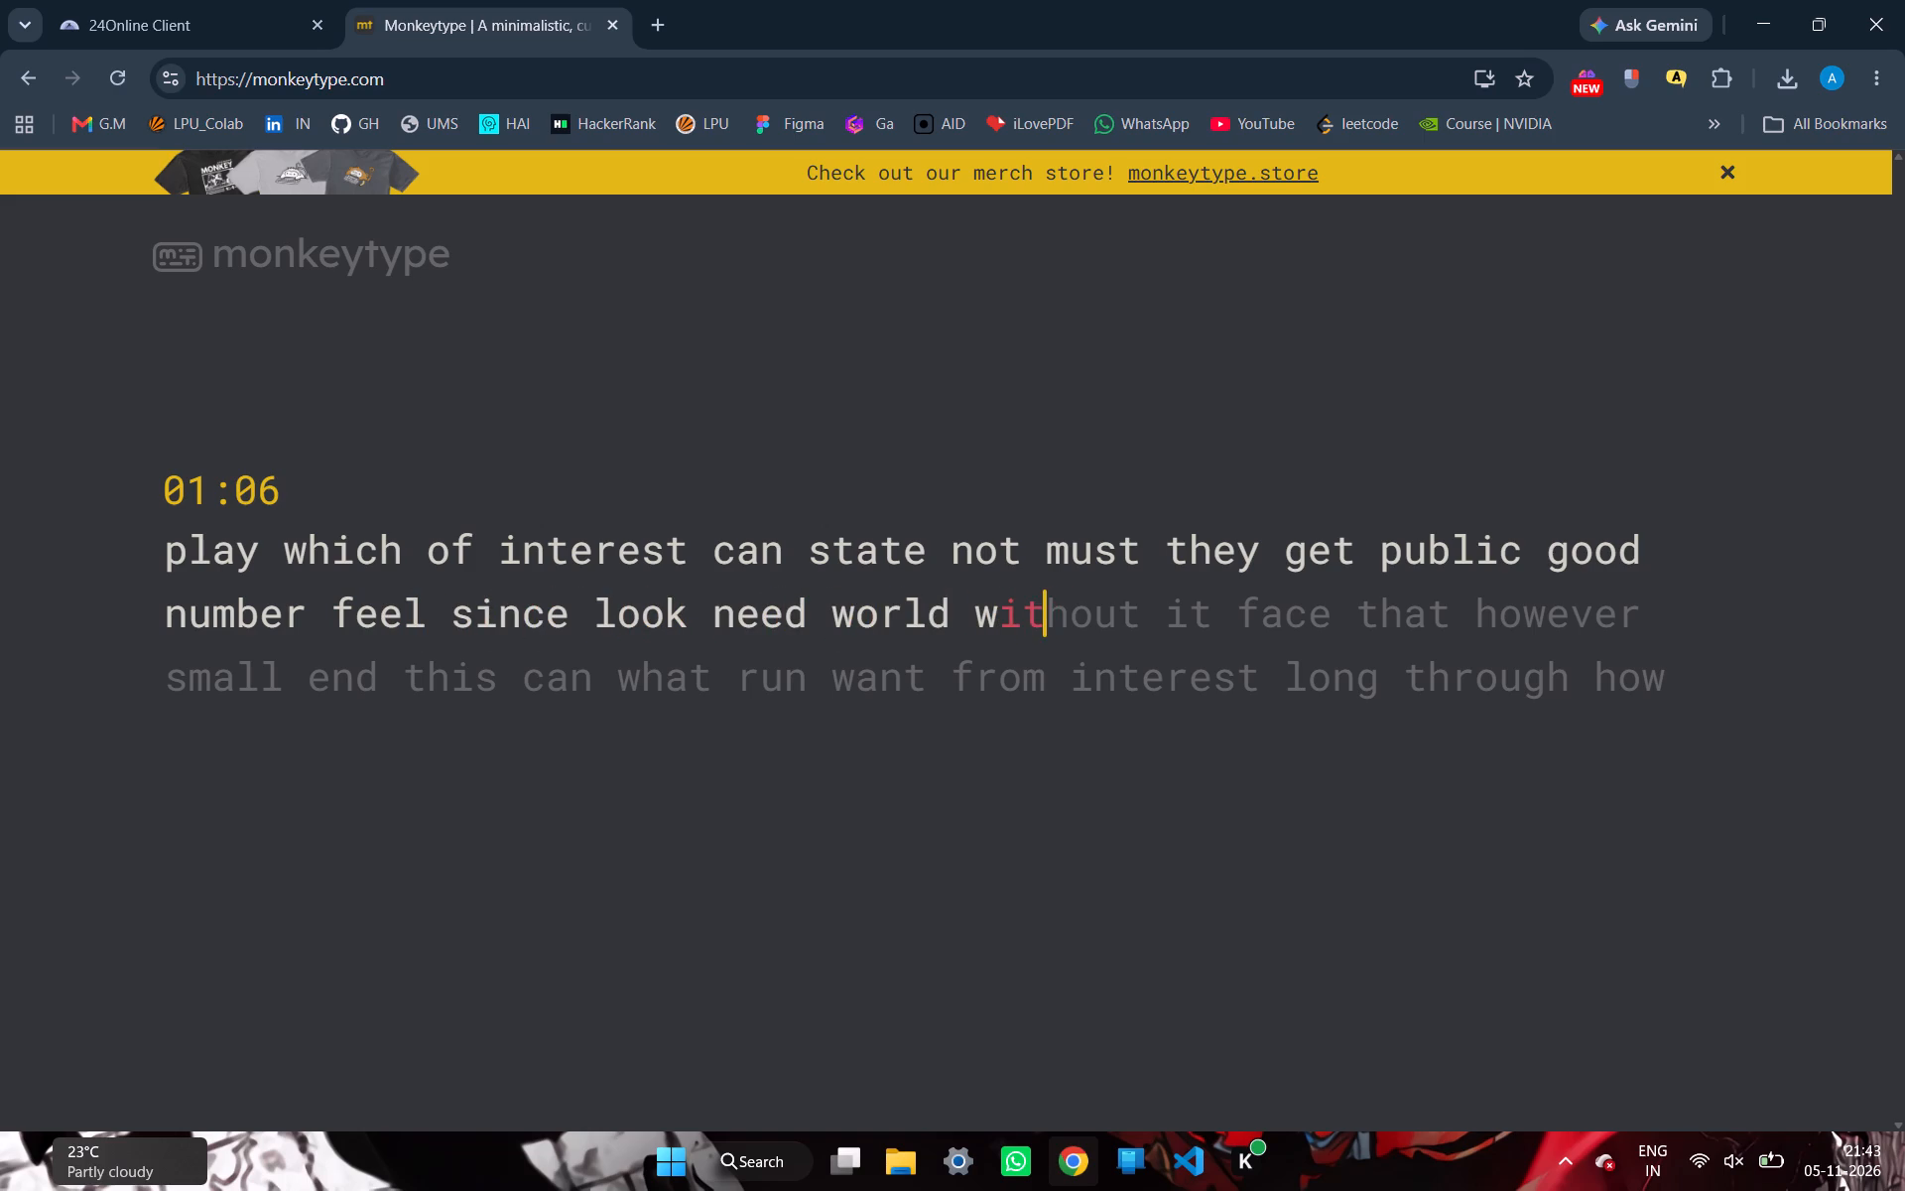
key(BackSpace)
key(BackSpace)
text(ig)
key(BackSpace)
key(h)
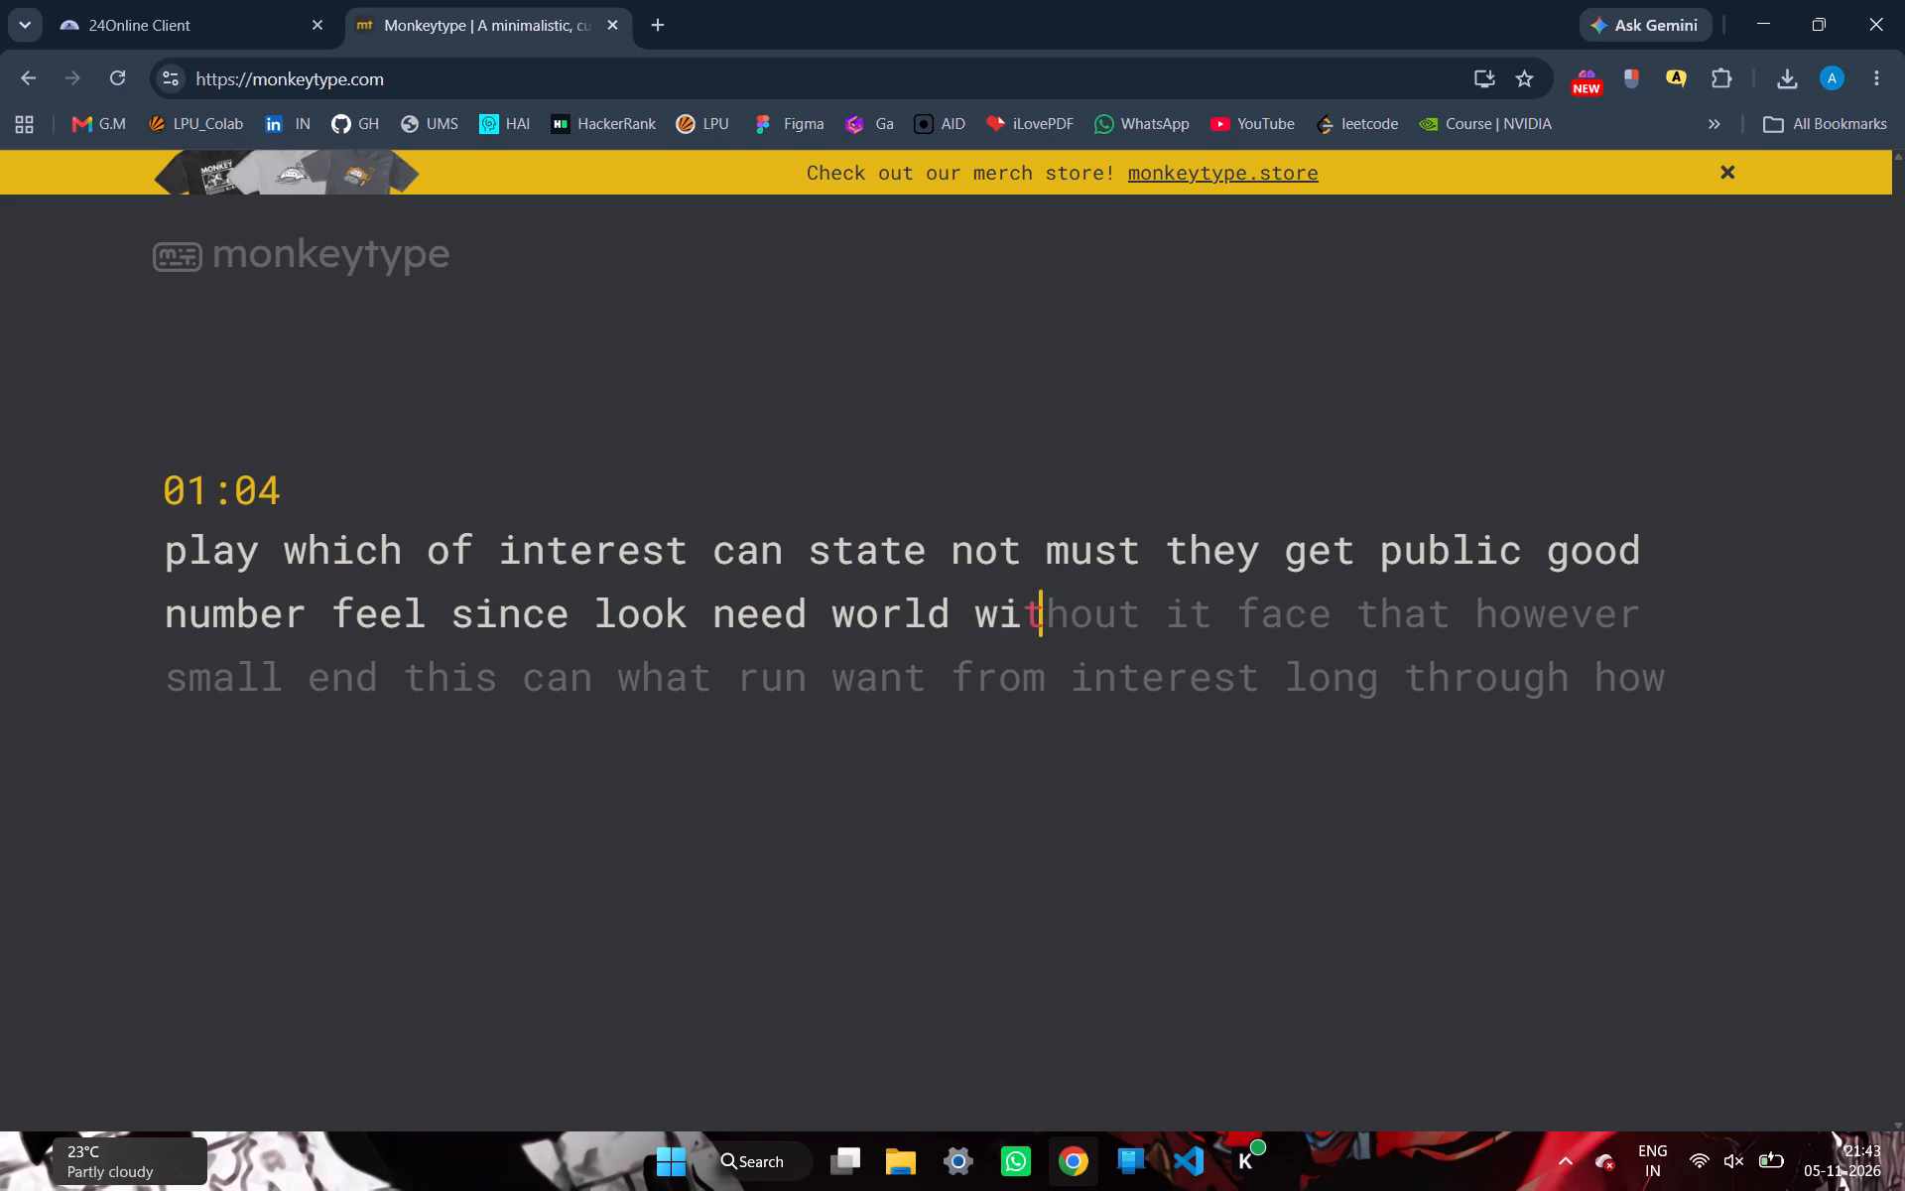
key(BackSpace)
text(thout ift)
key(BackSpace)
key(BackSpace)
text(t face thjat)
Fix the misspelled "that" and enter the prompted word "however", correcting any errors.
key(BackSpace)
key(BackSpace)
key(BackSpace)
text(at jo)
key(BackSpace)
key(BackSpace)
text(hower)
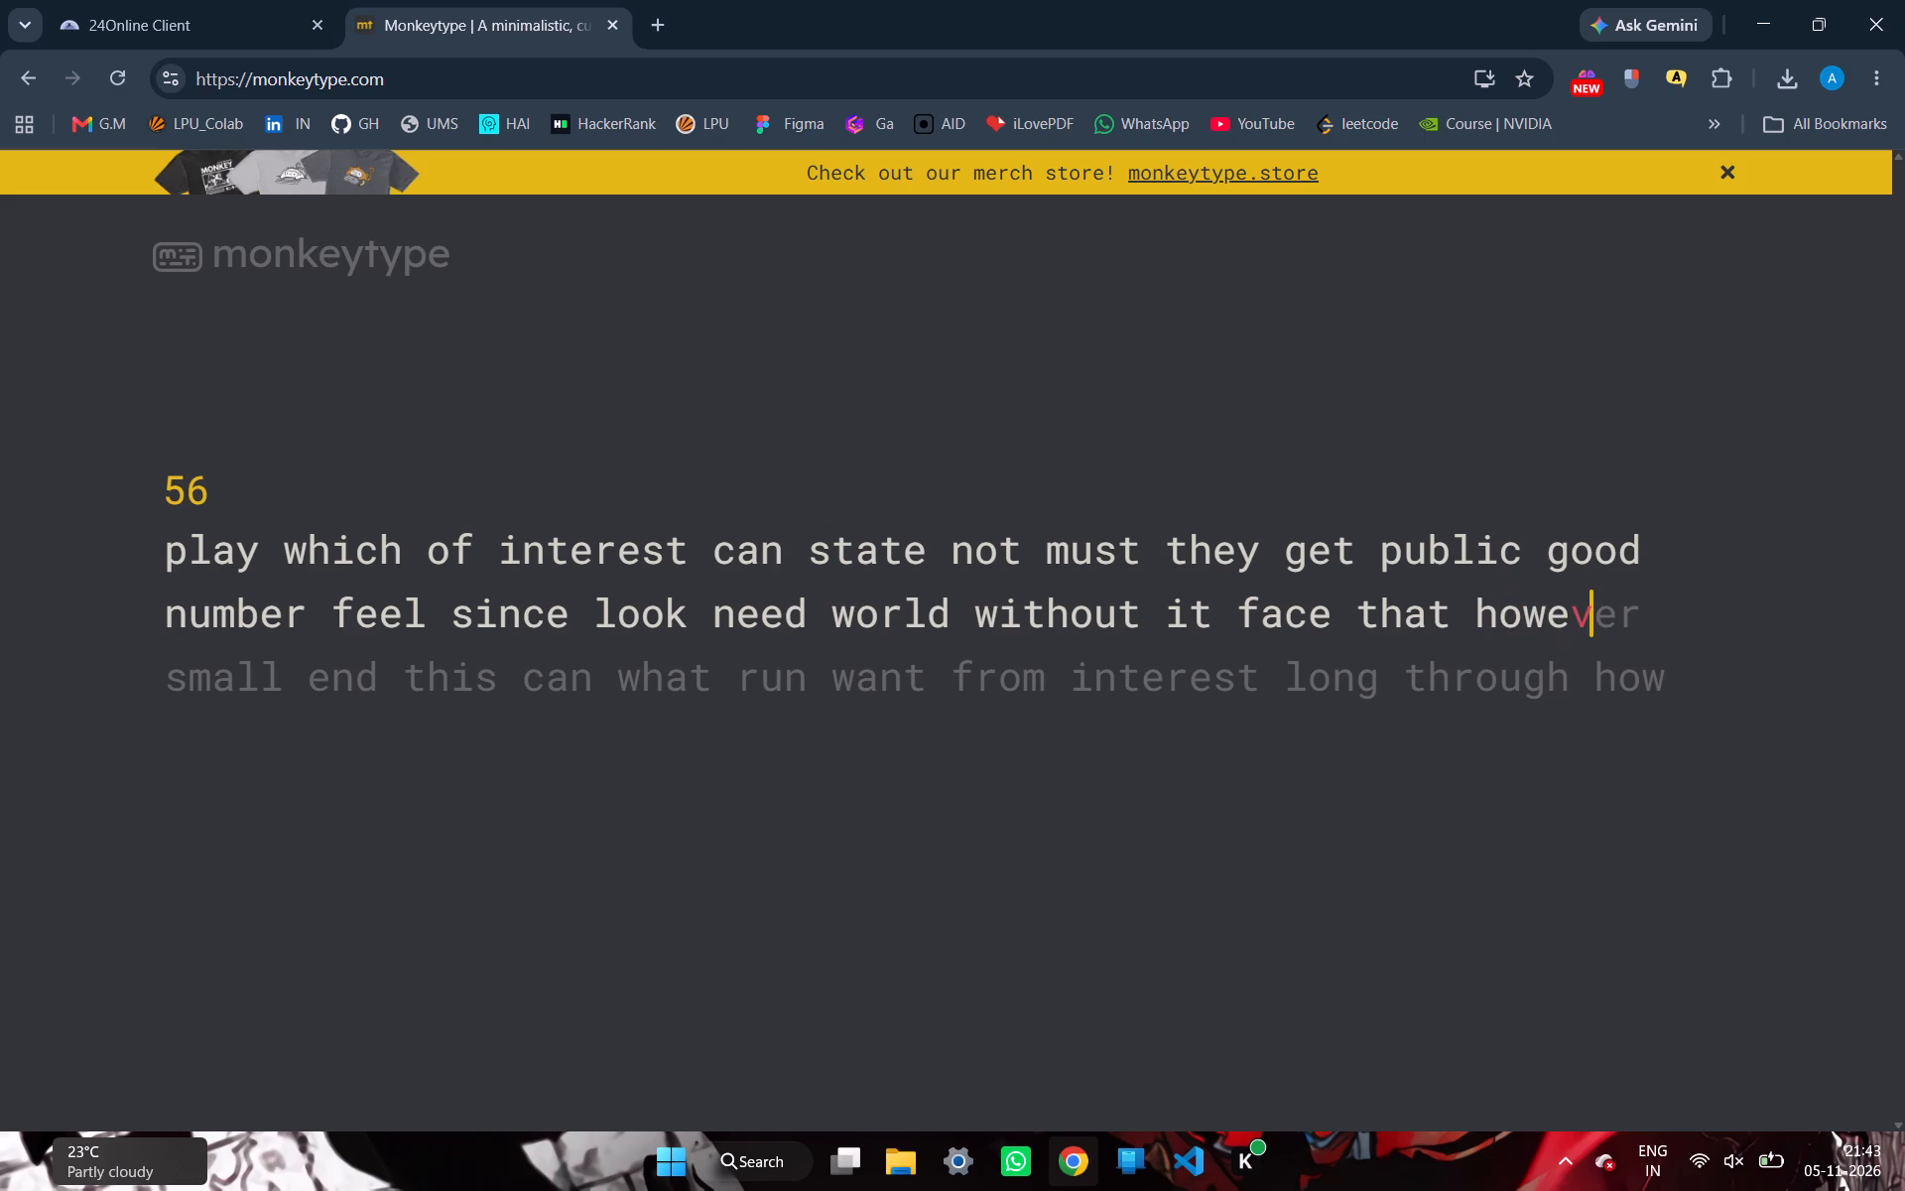
key(BackSpace)
text(ver sam)
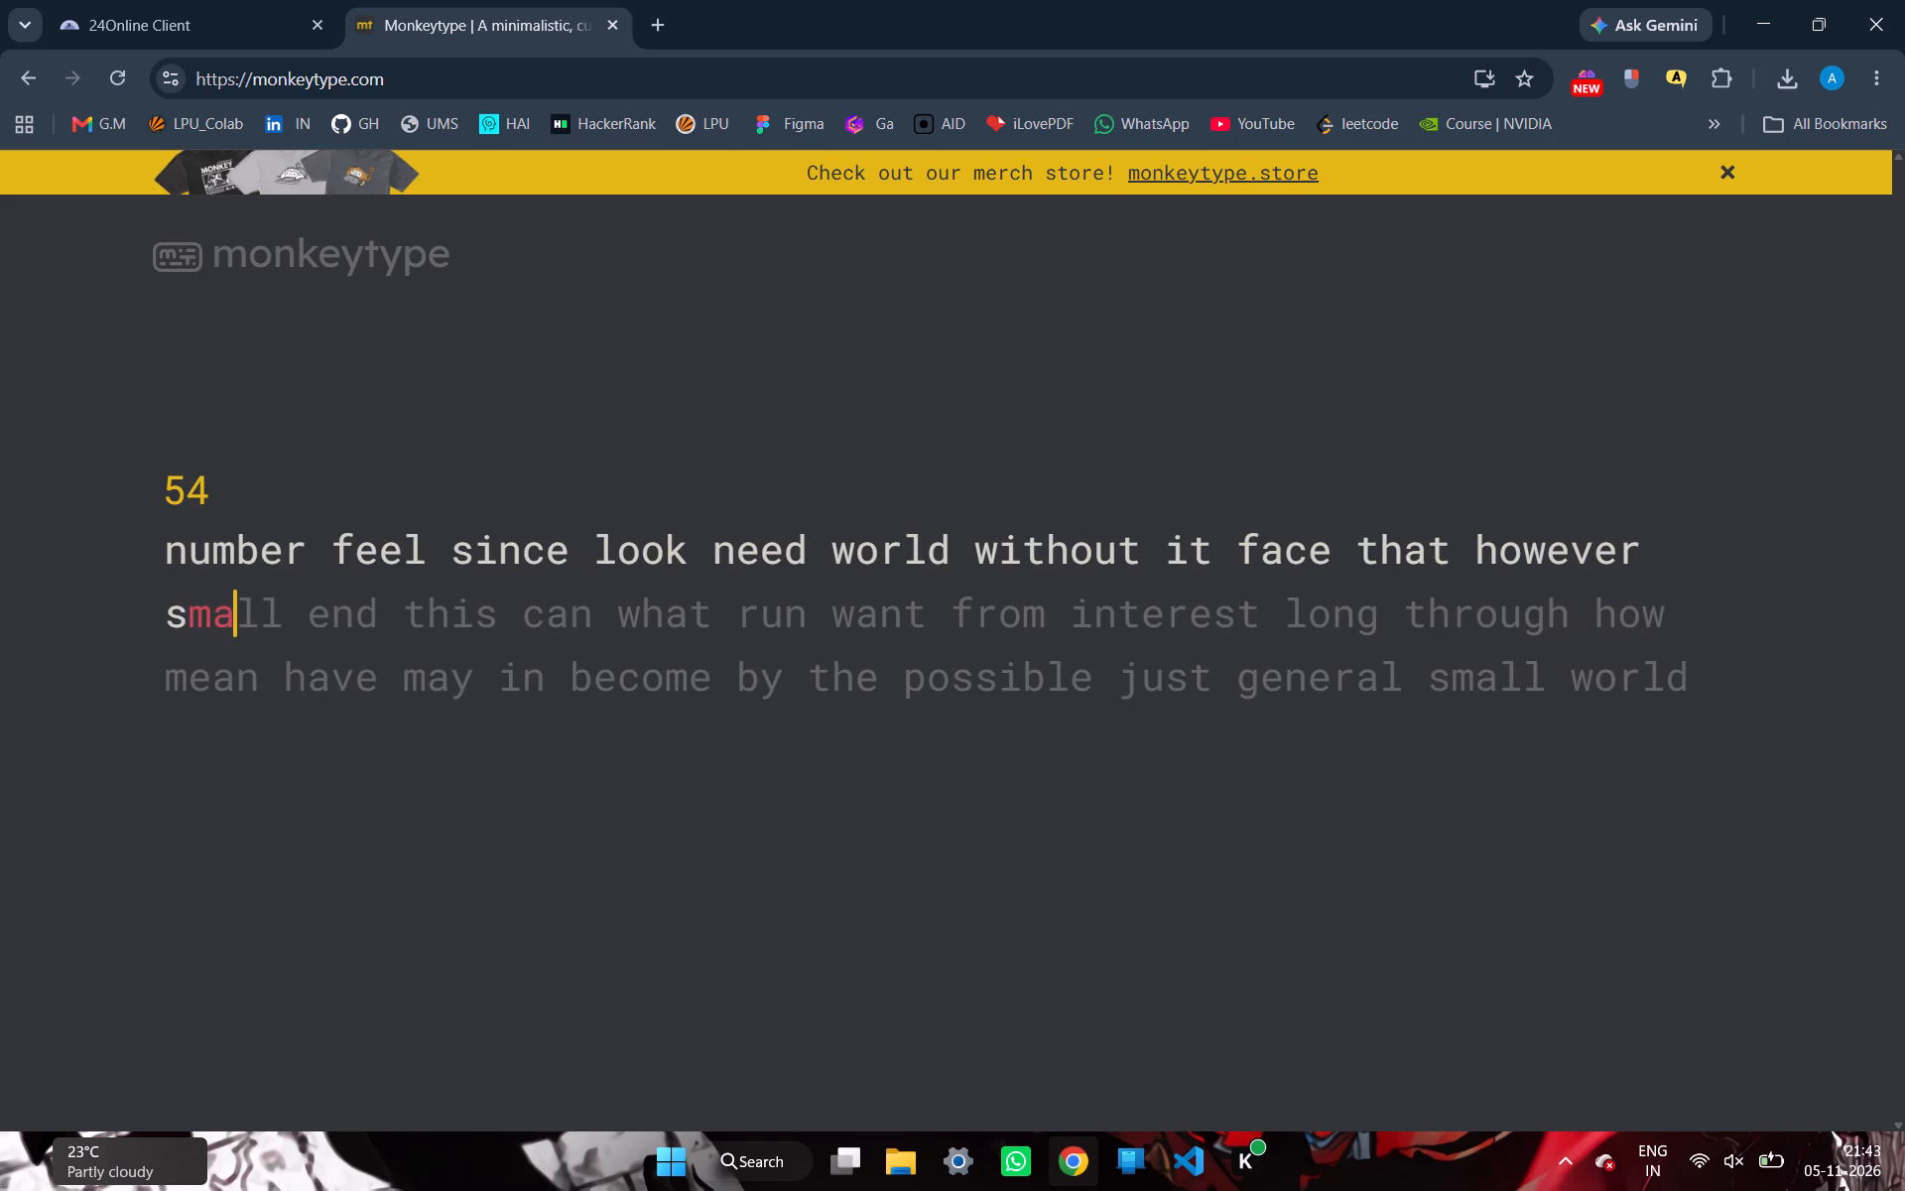
Enter the prompted words "small end this can what run want from interest long", correcting any errors.
key(BackSpace)
key(BackSpace)
text(mall end this cam)
key(space)
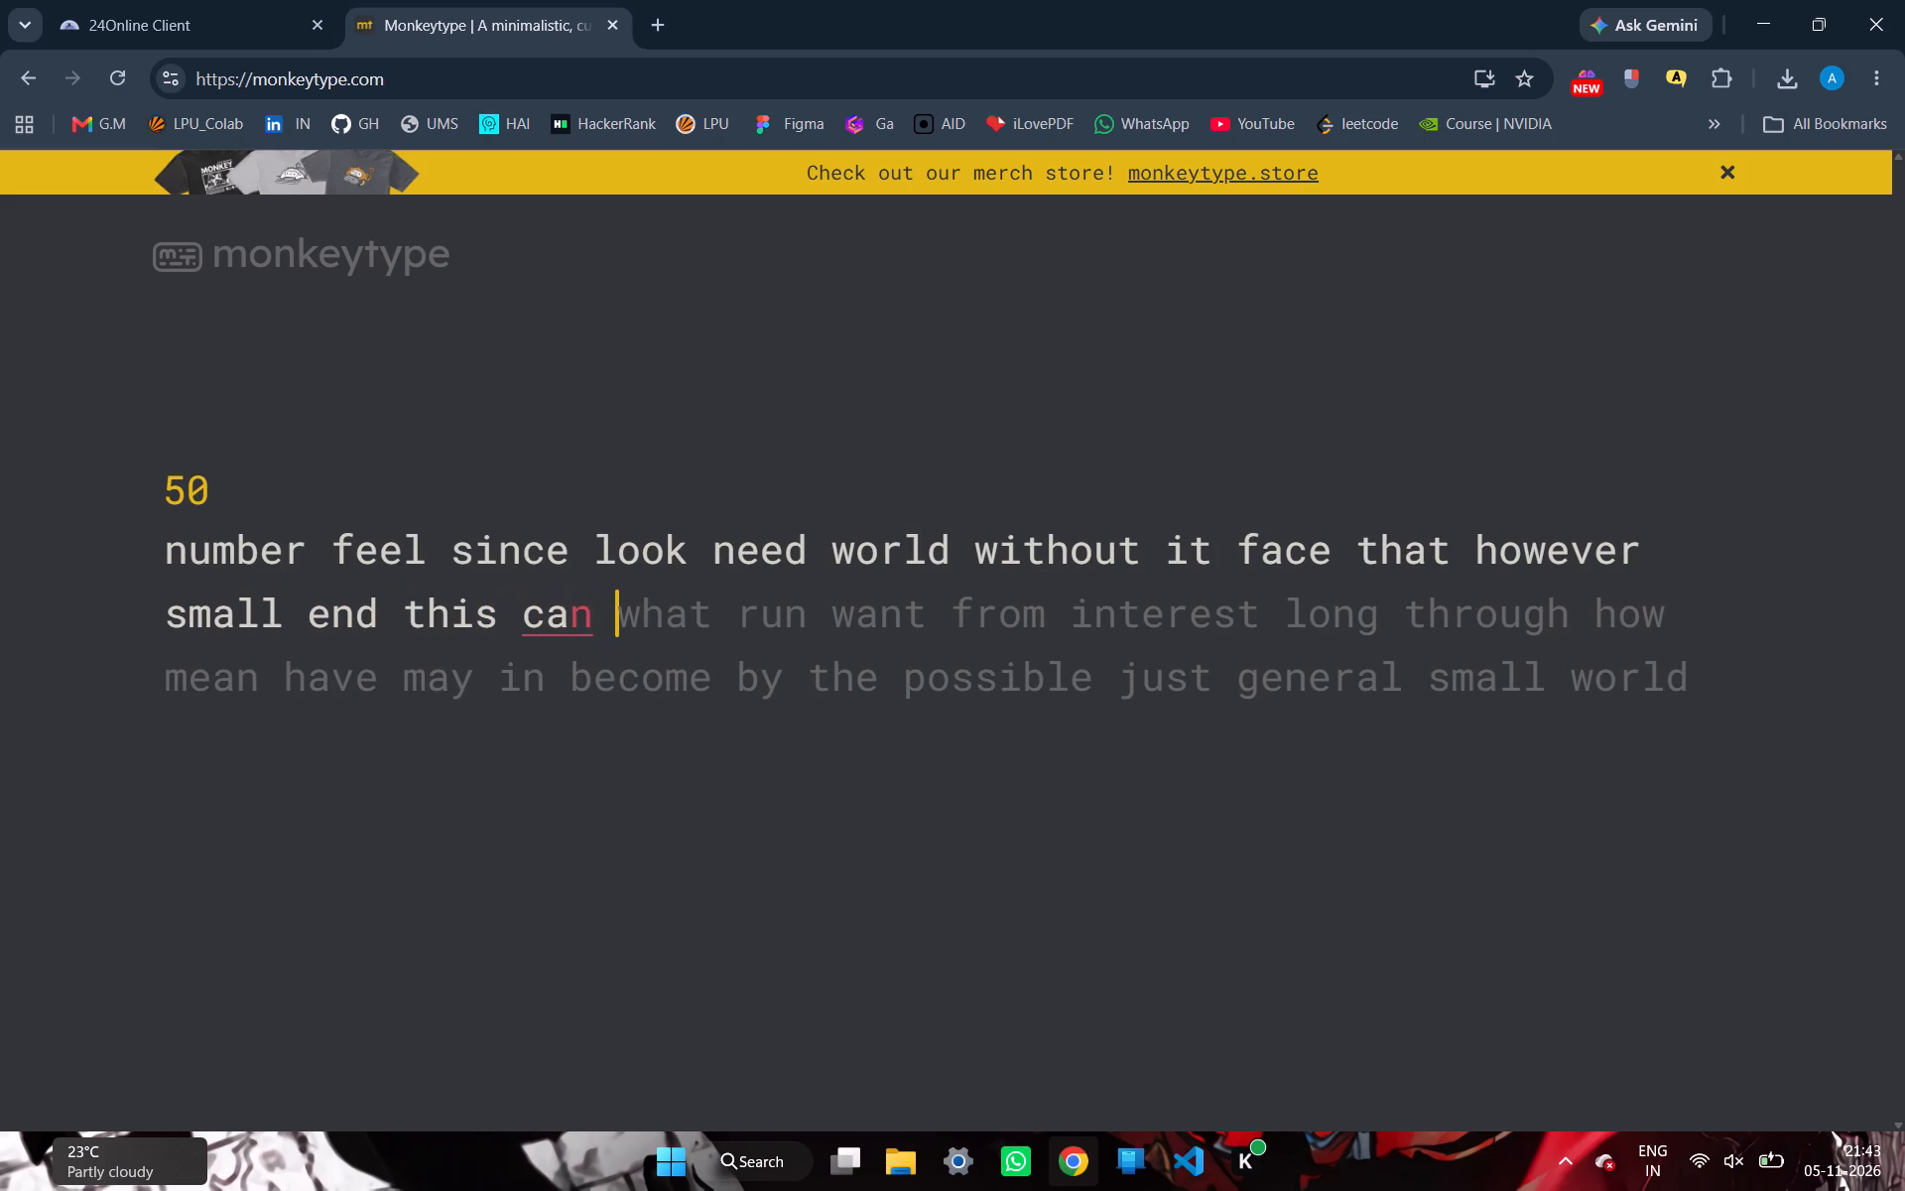
key(BackSpace)
key(BackSpace)
text(n what run wna)
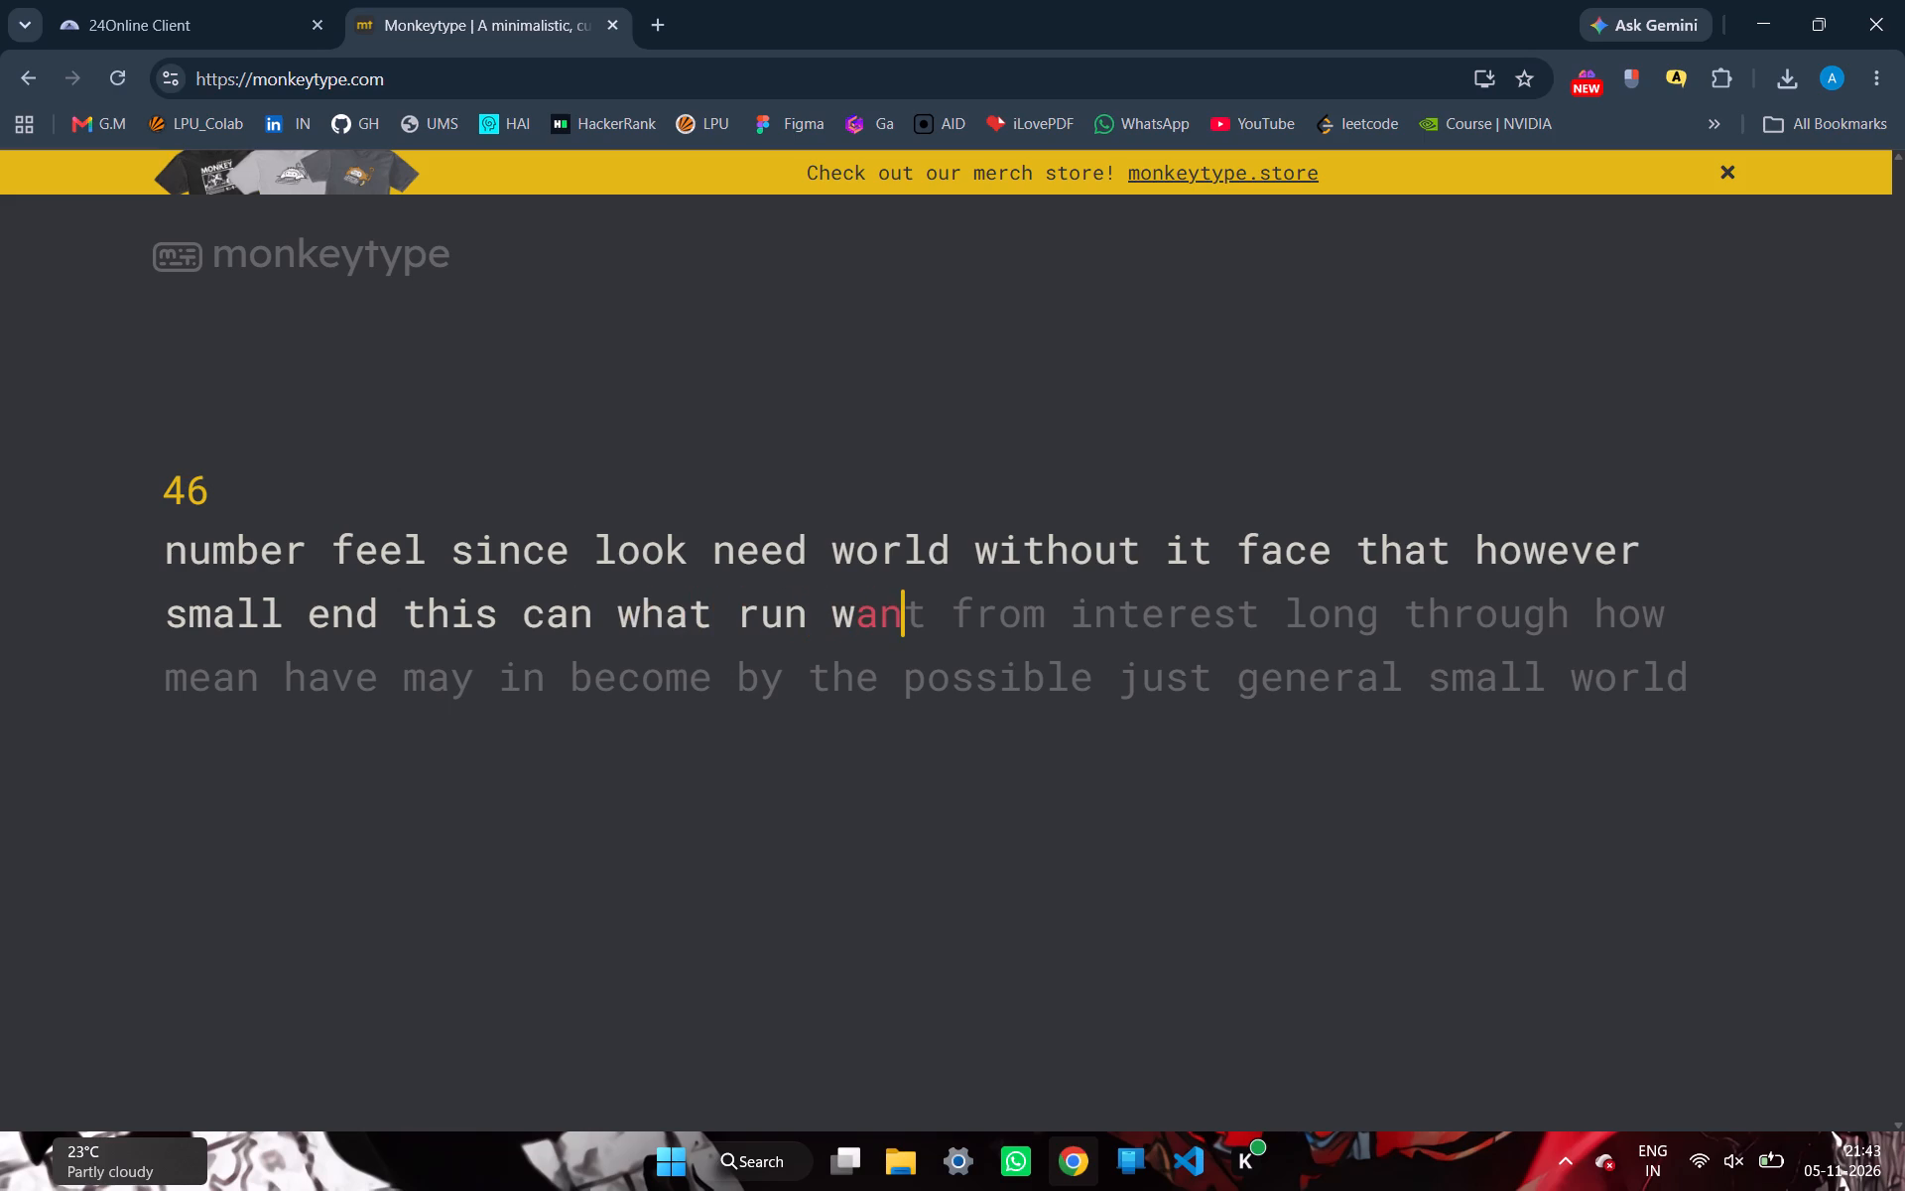
key(BackSpace)
key(BackSpace)
text(ant fe)
key(BackSpace)
text(rom inters)
key(BackSpace)
text(est long rh)
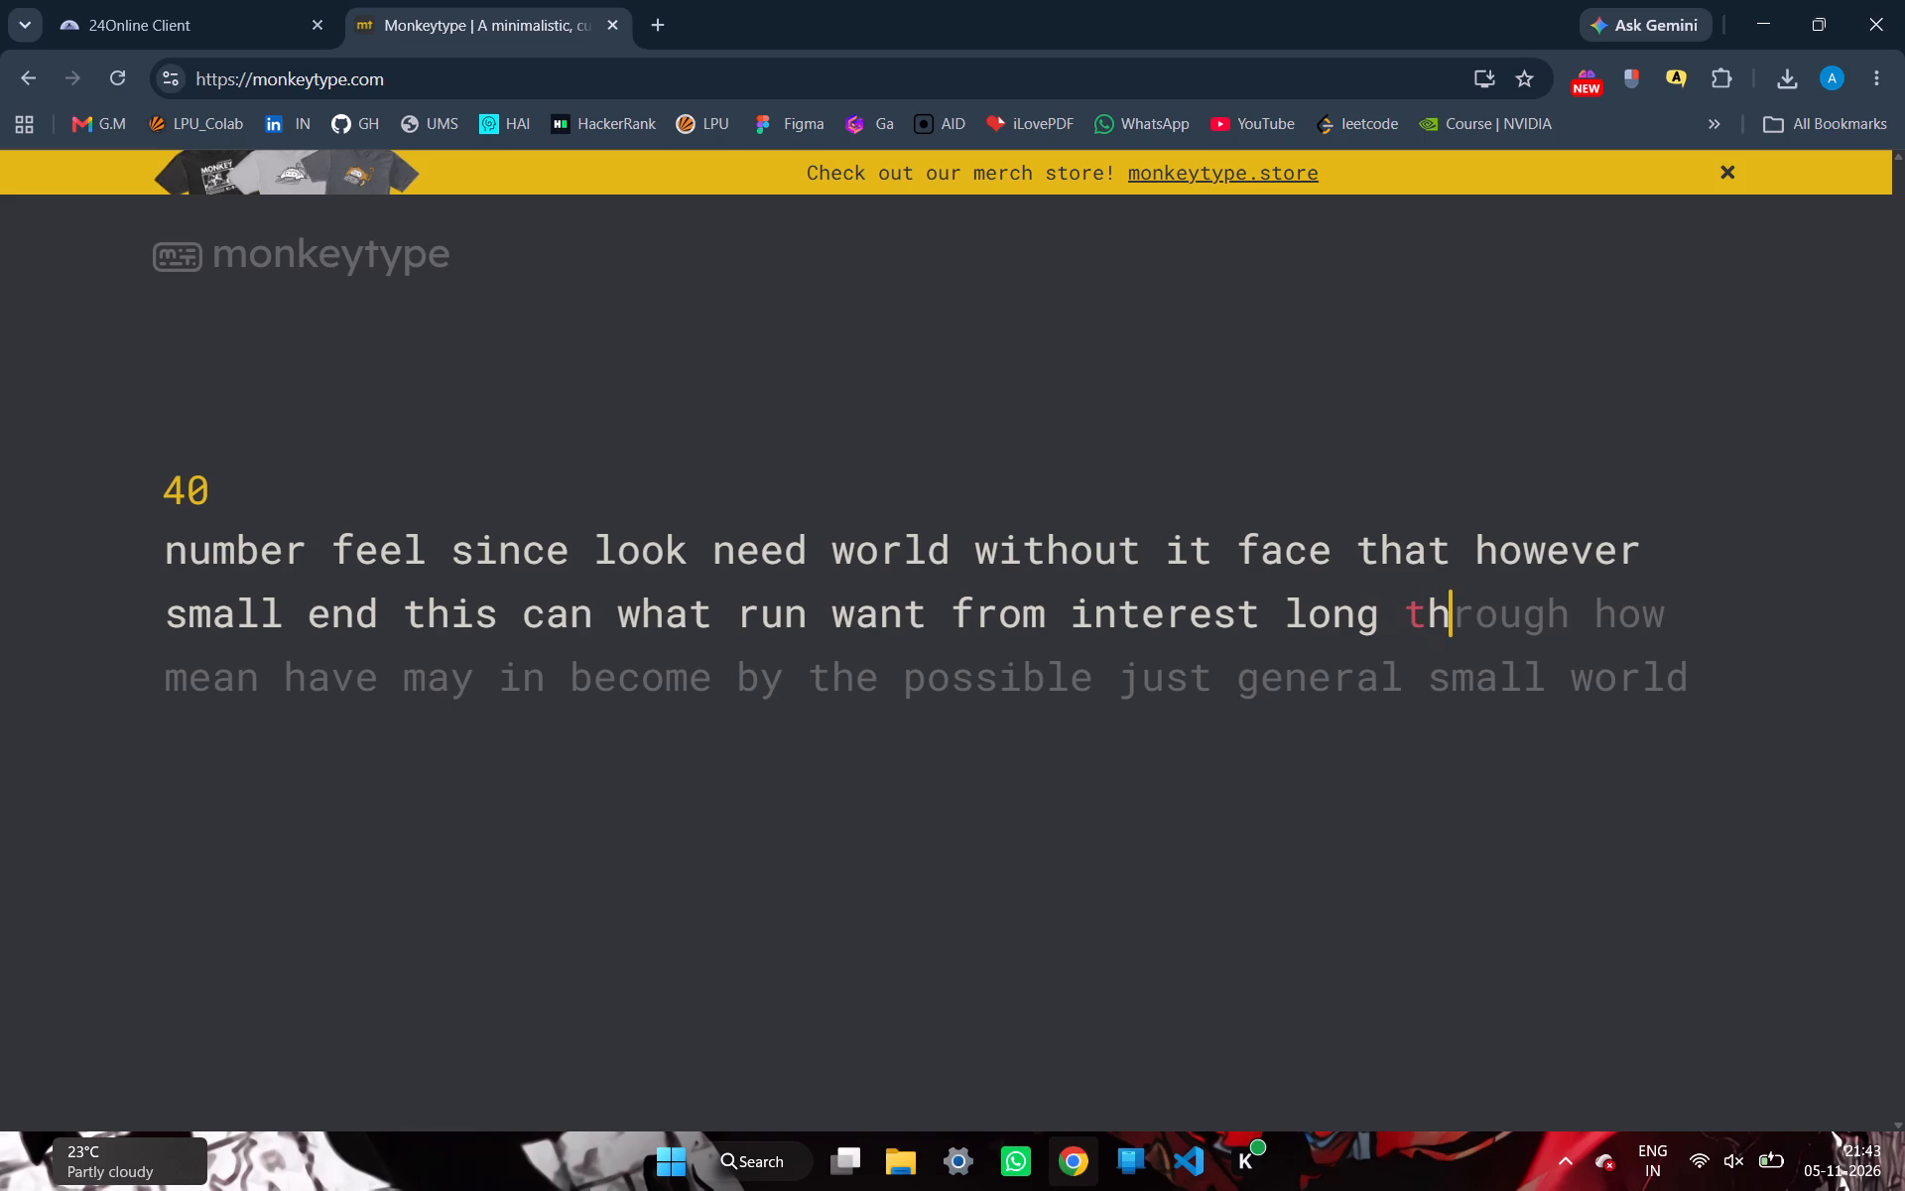
Enter the prompted words "through how mean", reworking "through" until its spelling matches the prompt.
key(BackSpace)
key(BackSpace)
text(the)
key(BackSpace)
text(roy)
key(BackSpace)
text(igh)
key(space)
key(BackSpace)
key(BackSpace)
key(BackSpace)
key(BackSpace)
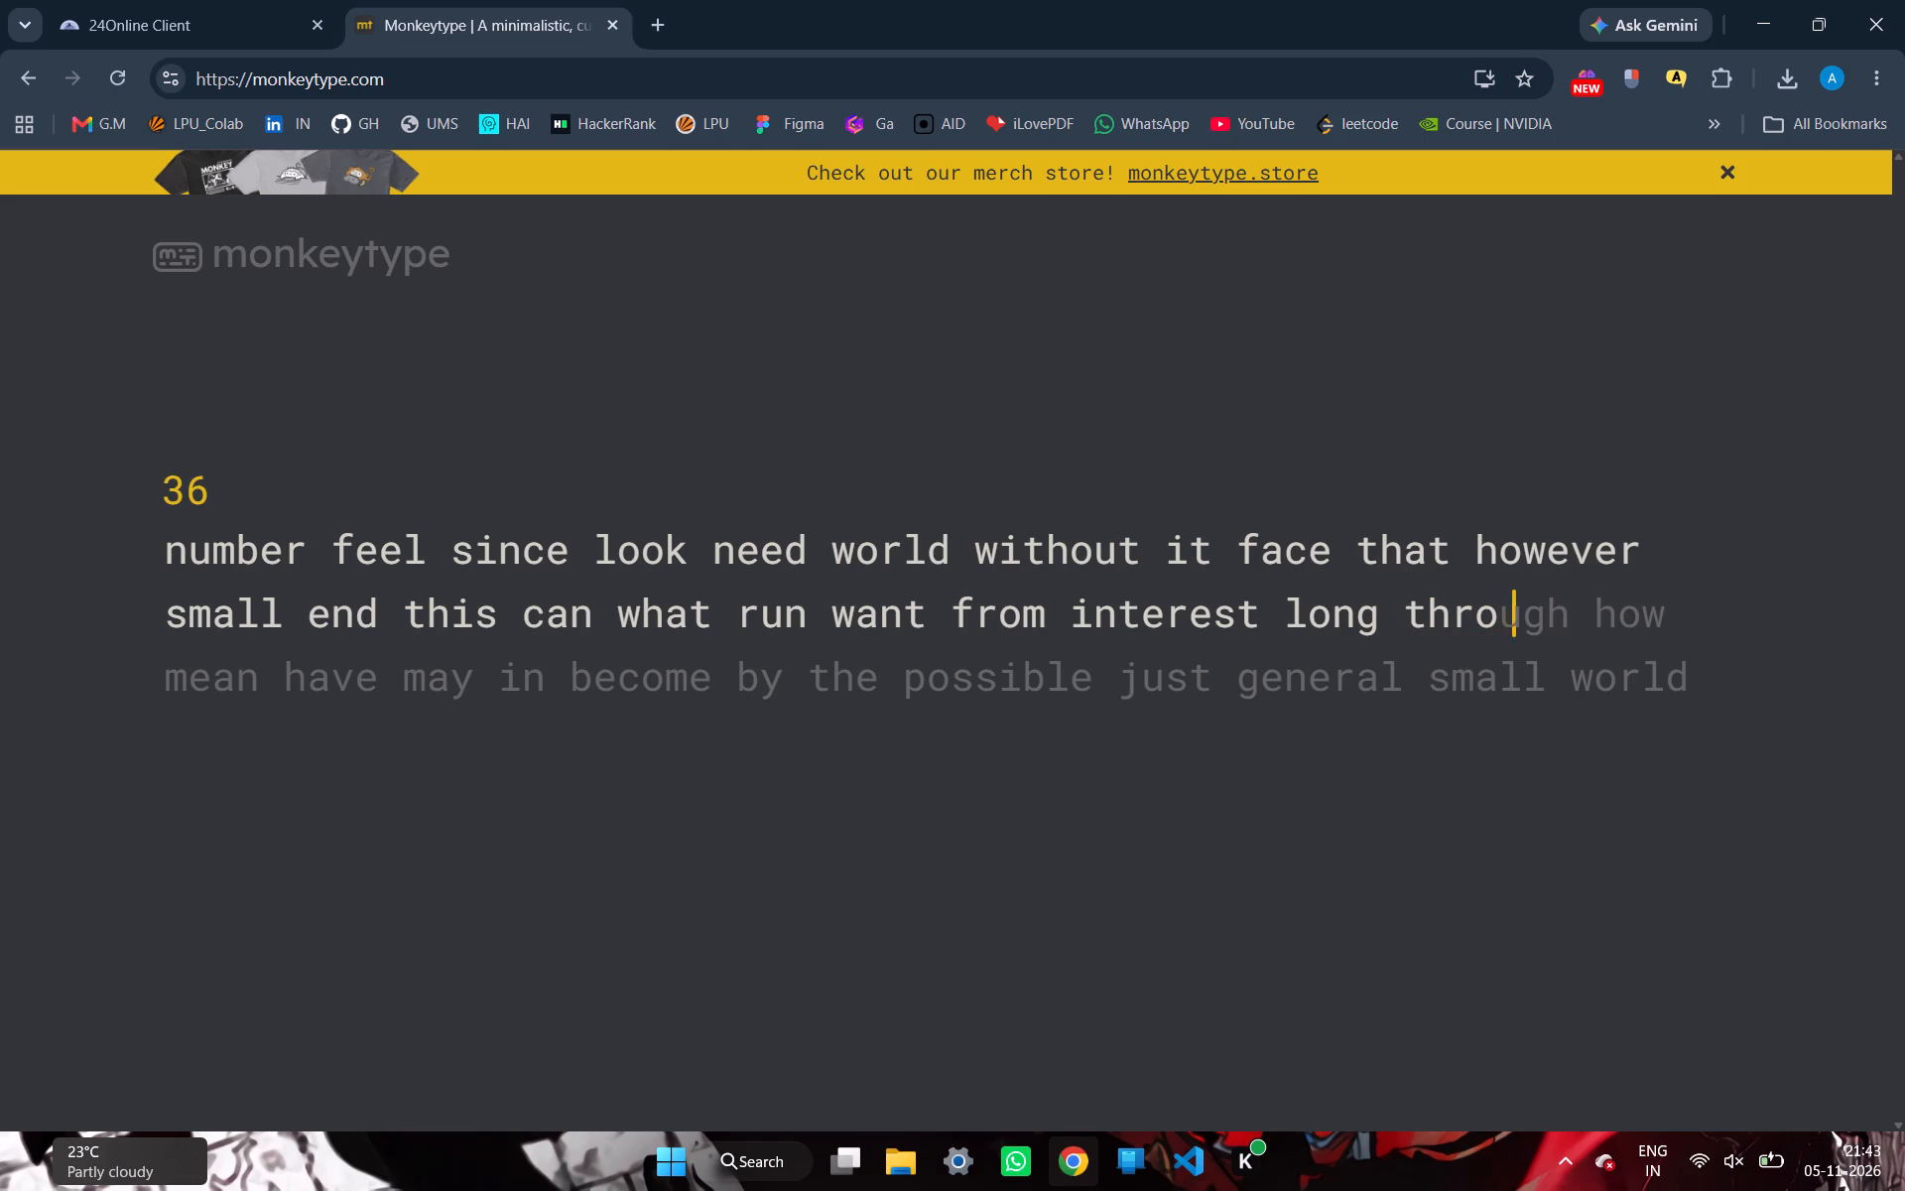
text(igh)
key(space)
key(BackSpace)
key(BackSpace)
key(BackSpace)
key(BackSpace)
text(ugh how mean haver)
Correct "have" and enter the prompted words "may in become by the".
key(space)
key(BackSpace)
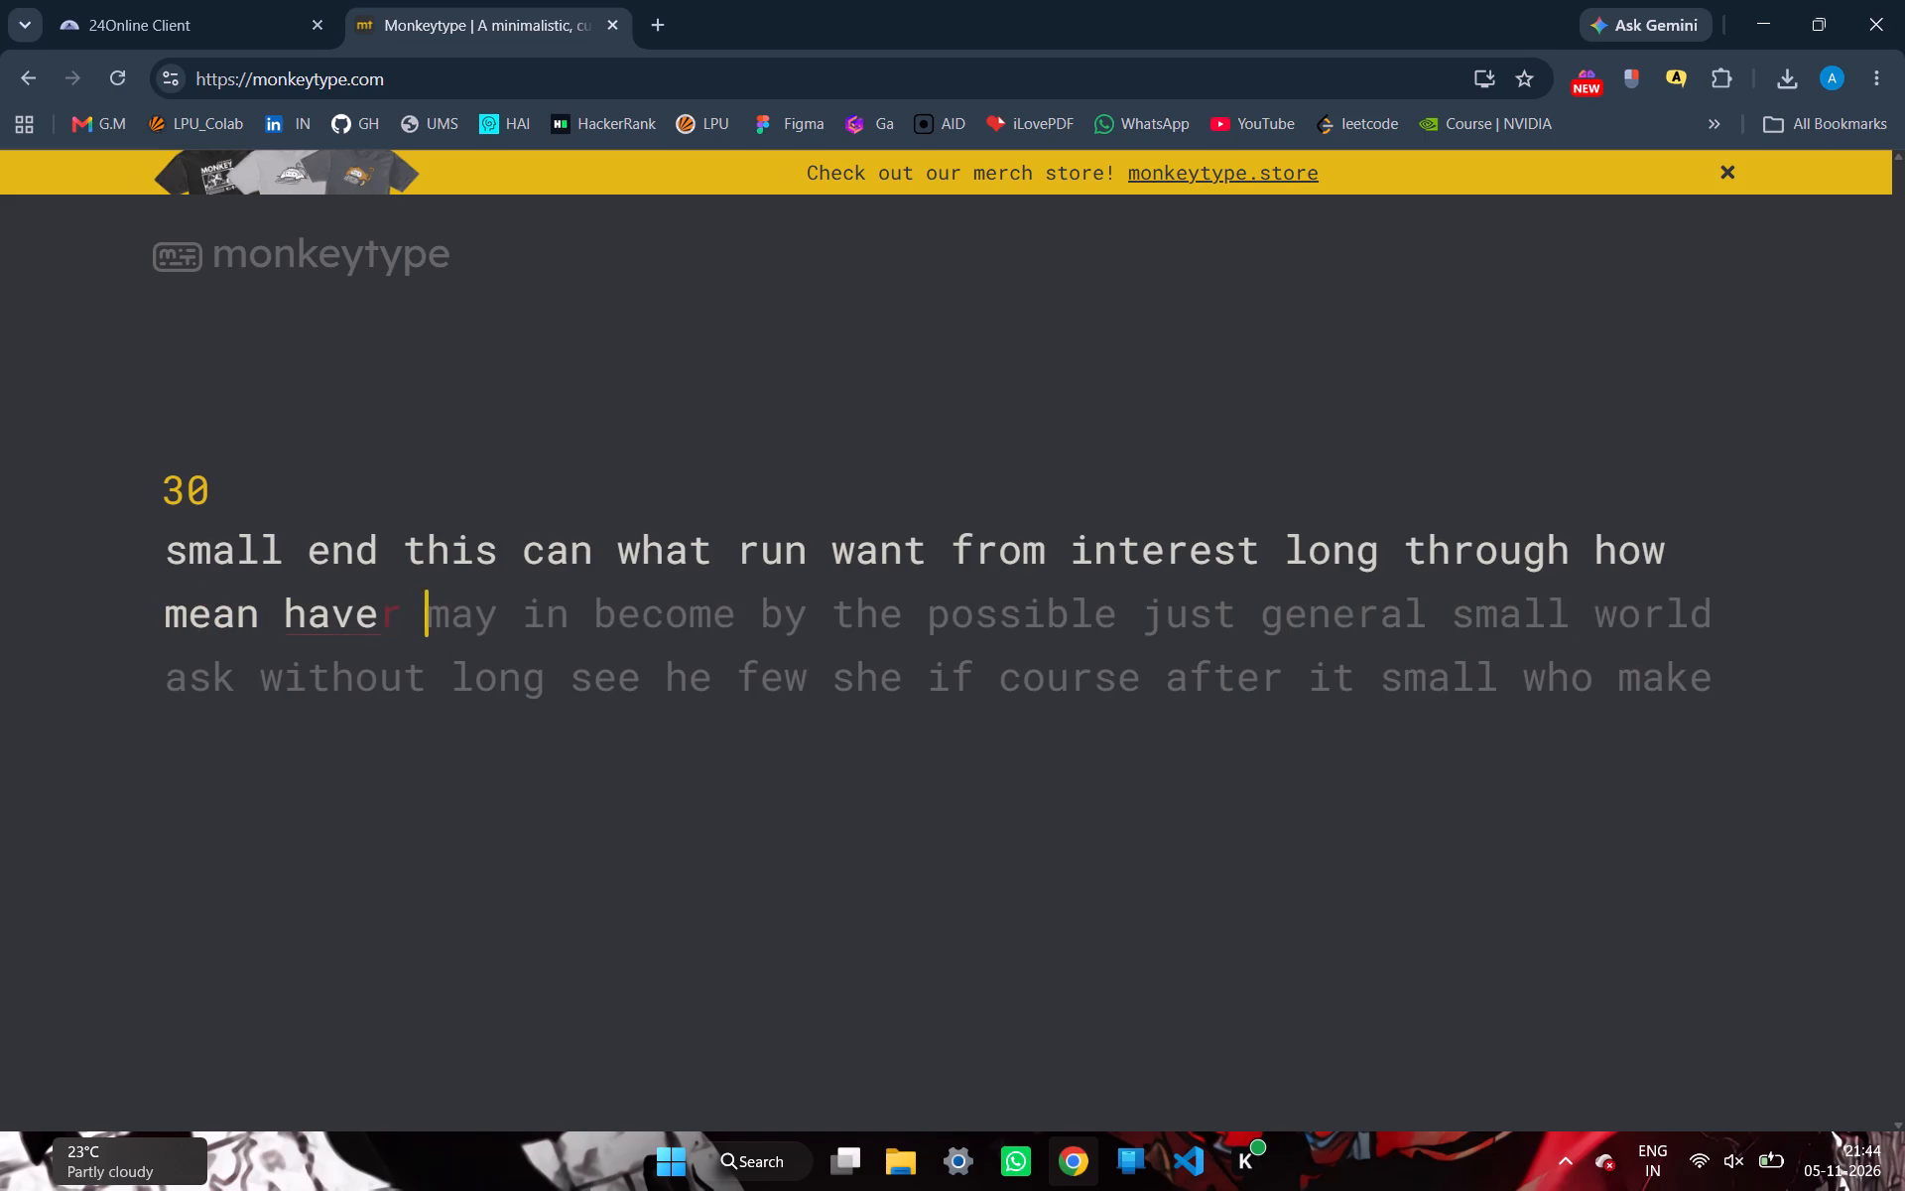
key(BackSpace)
key(space)
text(mau)
key(space)
key(BackSpace)
key(BackSpace)
text(y in become by the)
key(space)
Enter the prompted word "possible", correcting its misspelled ending, and begin "just".
text(possibnl)
key(BackSpace)
key(BackSpace)
text(lke)
key(space)
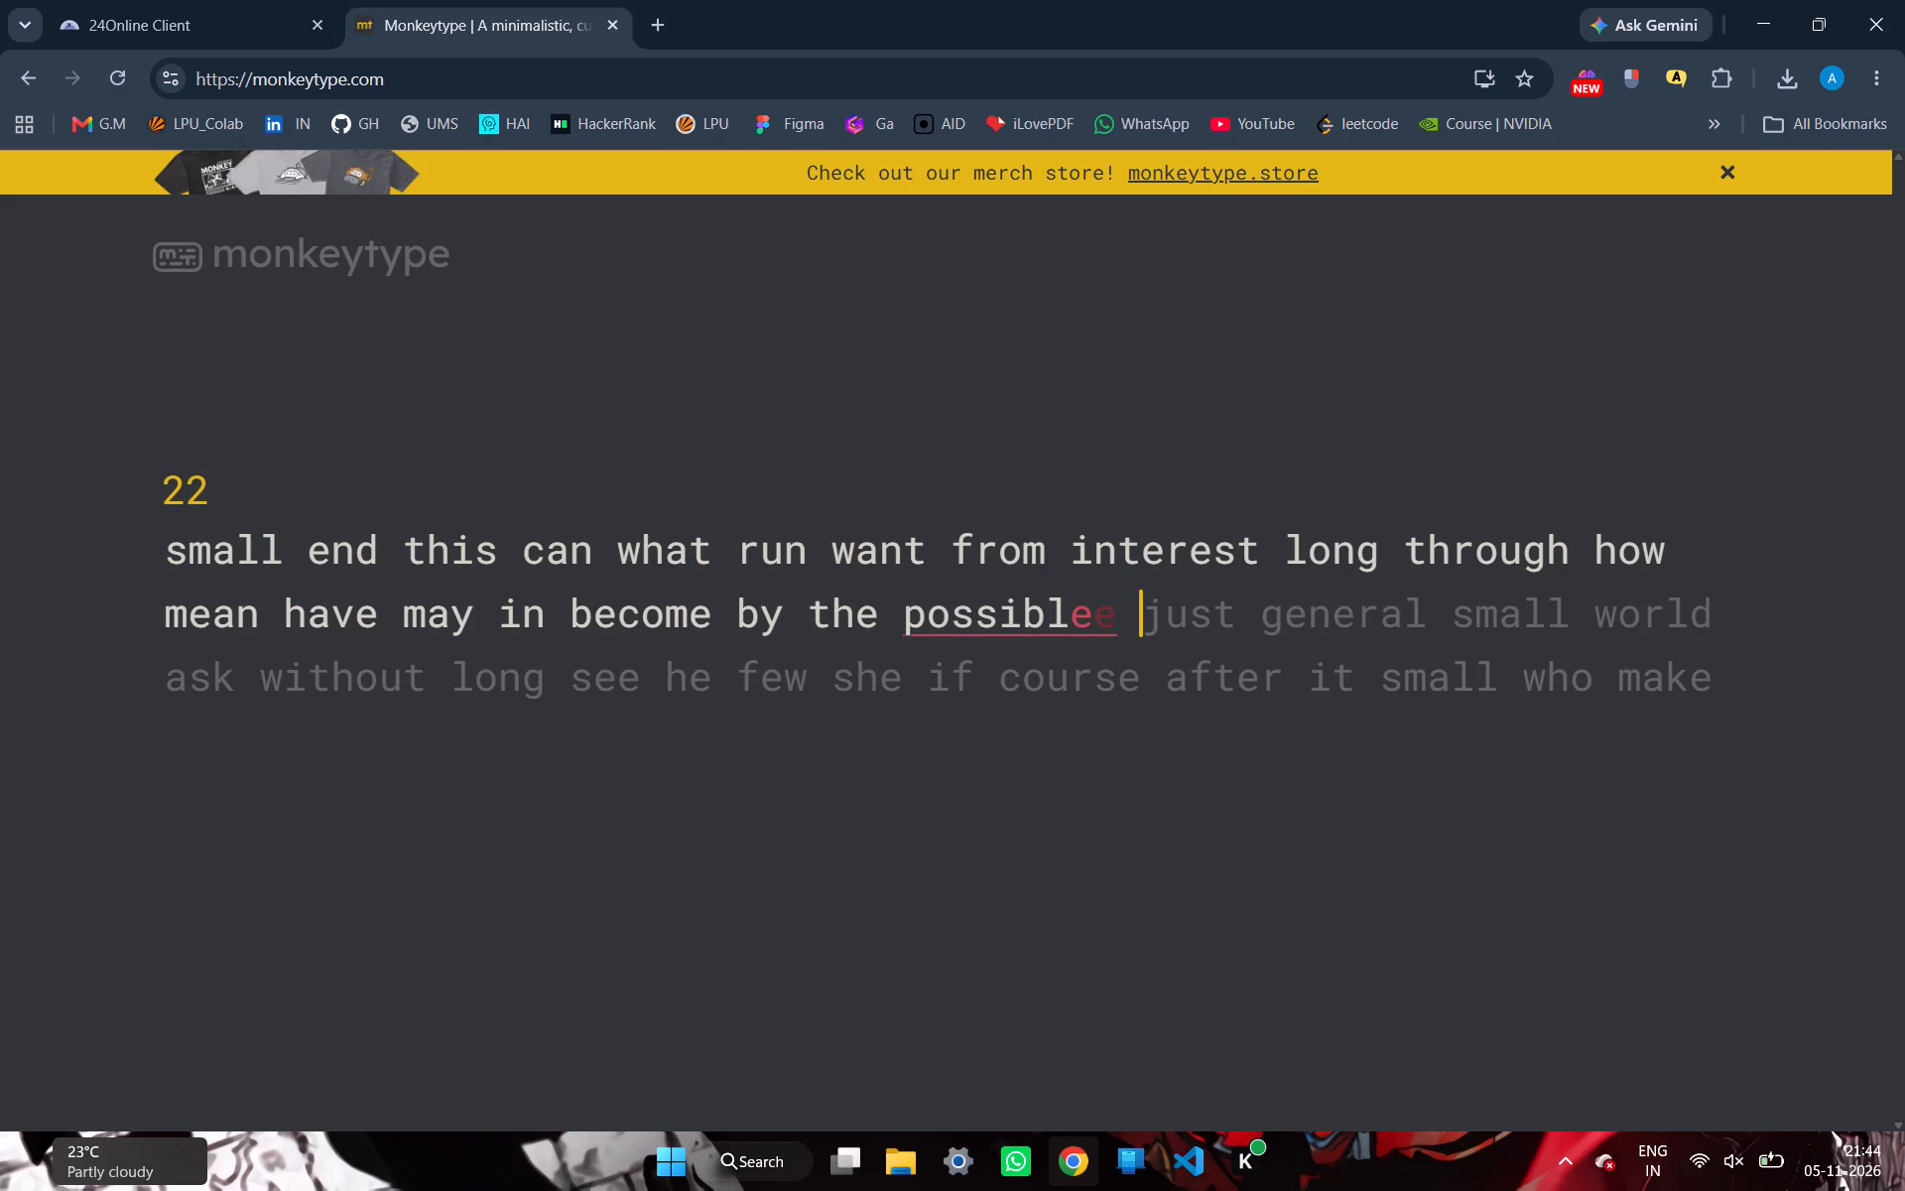
key(BackSpace)
key(BackSpace)
text(er)
key(BackSpace)
key(BackSpace)
key(e)
key(BackSpace)
key(BackSpace)
text(e jusst)
Fix the misspelled "just" and enter the prompted word "general", correcting any errors.
key(space)
key(BackSpace)
key(BackSpace)
key(BackSpace)
text(t genetral=)
key(BackSpace)
key(BackSpace)
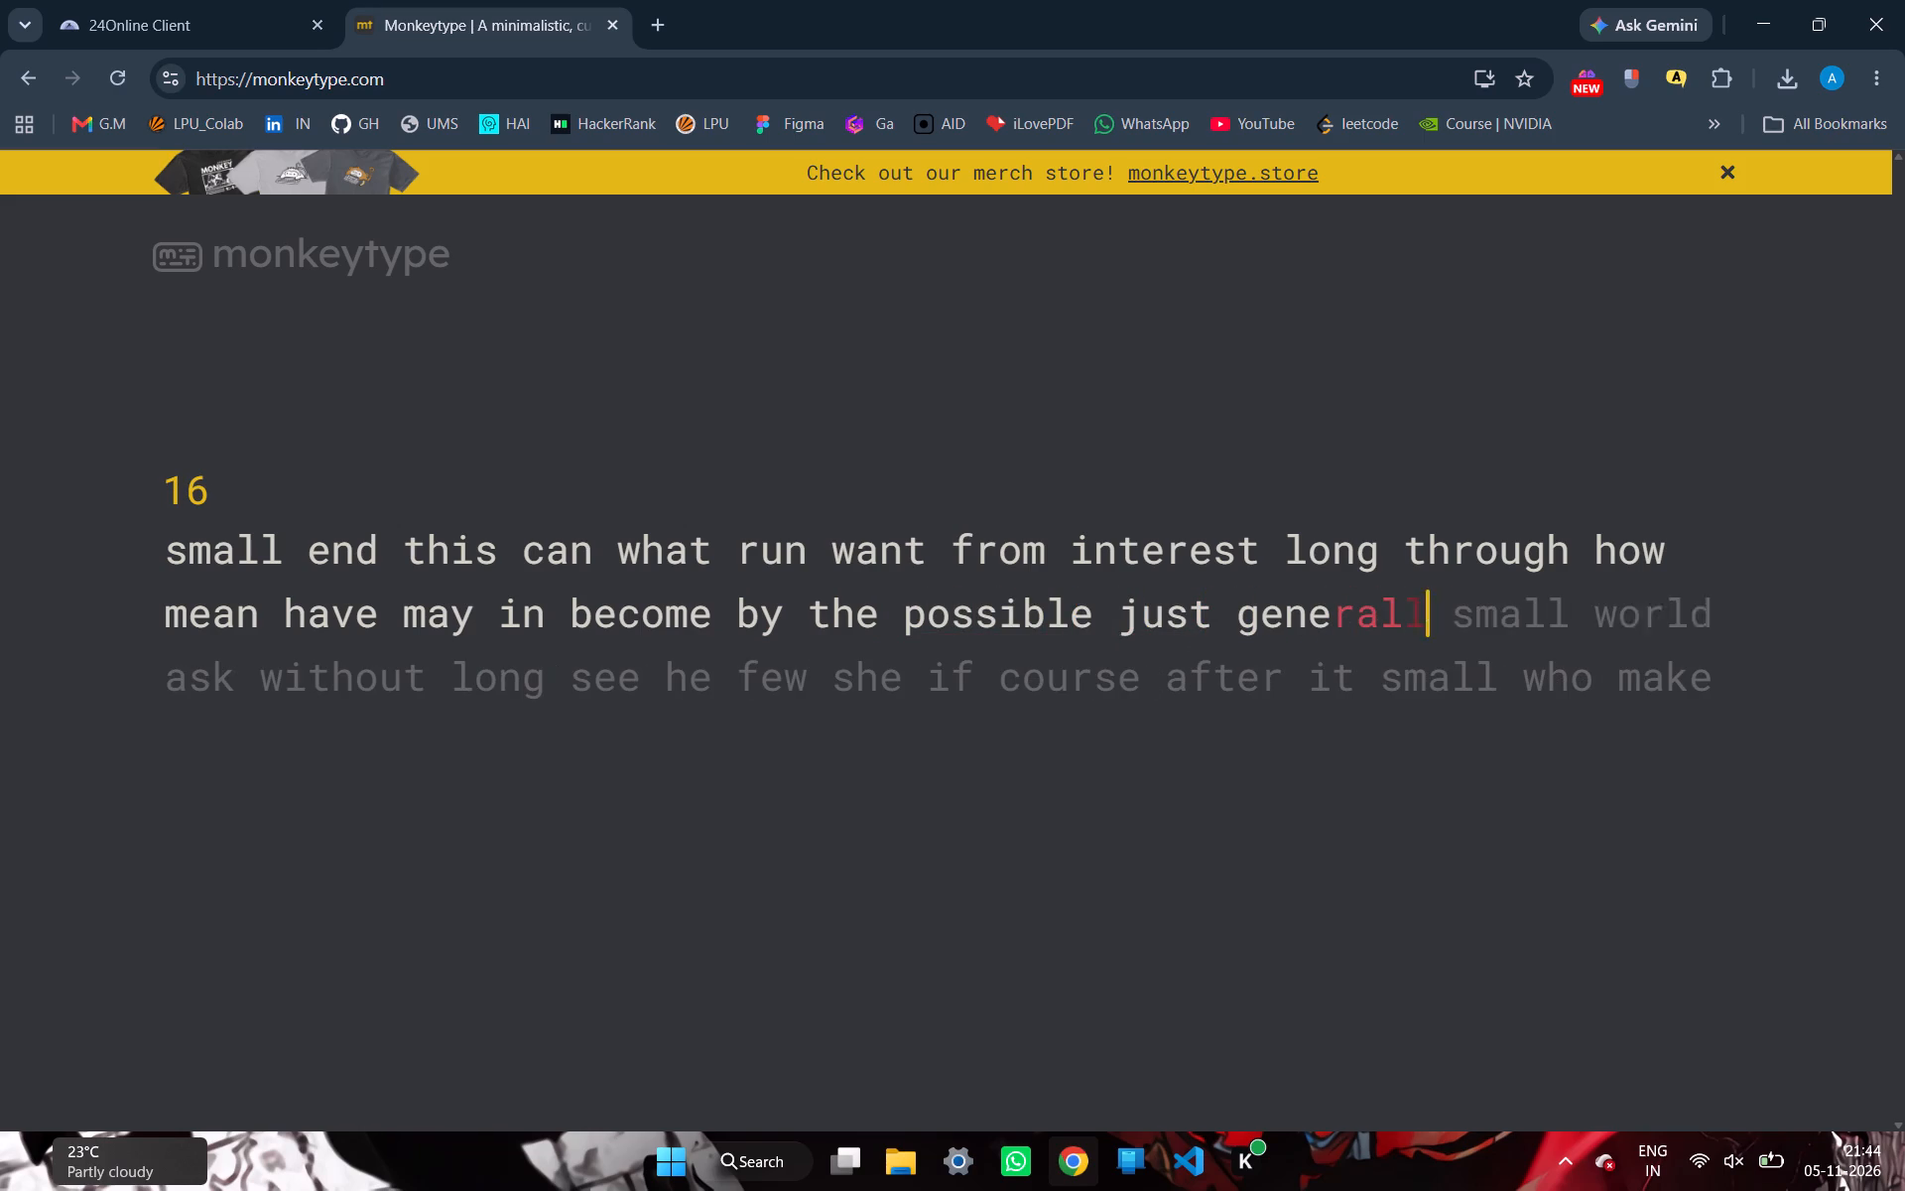
key(BackSpace)
key(BackSpace)
key(BackSpace)
text(ral a)
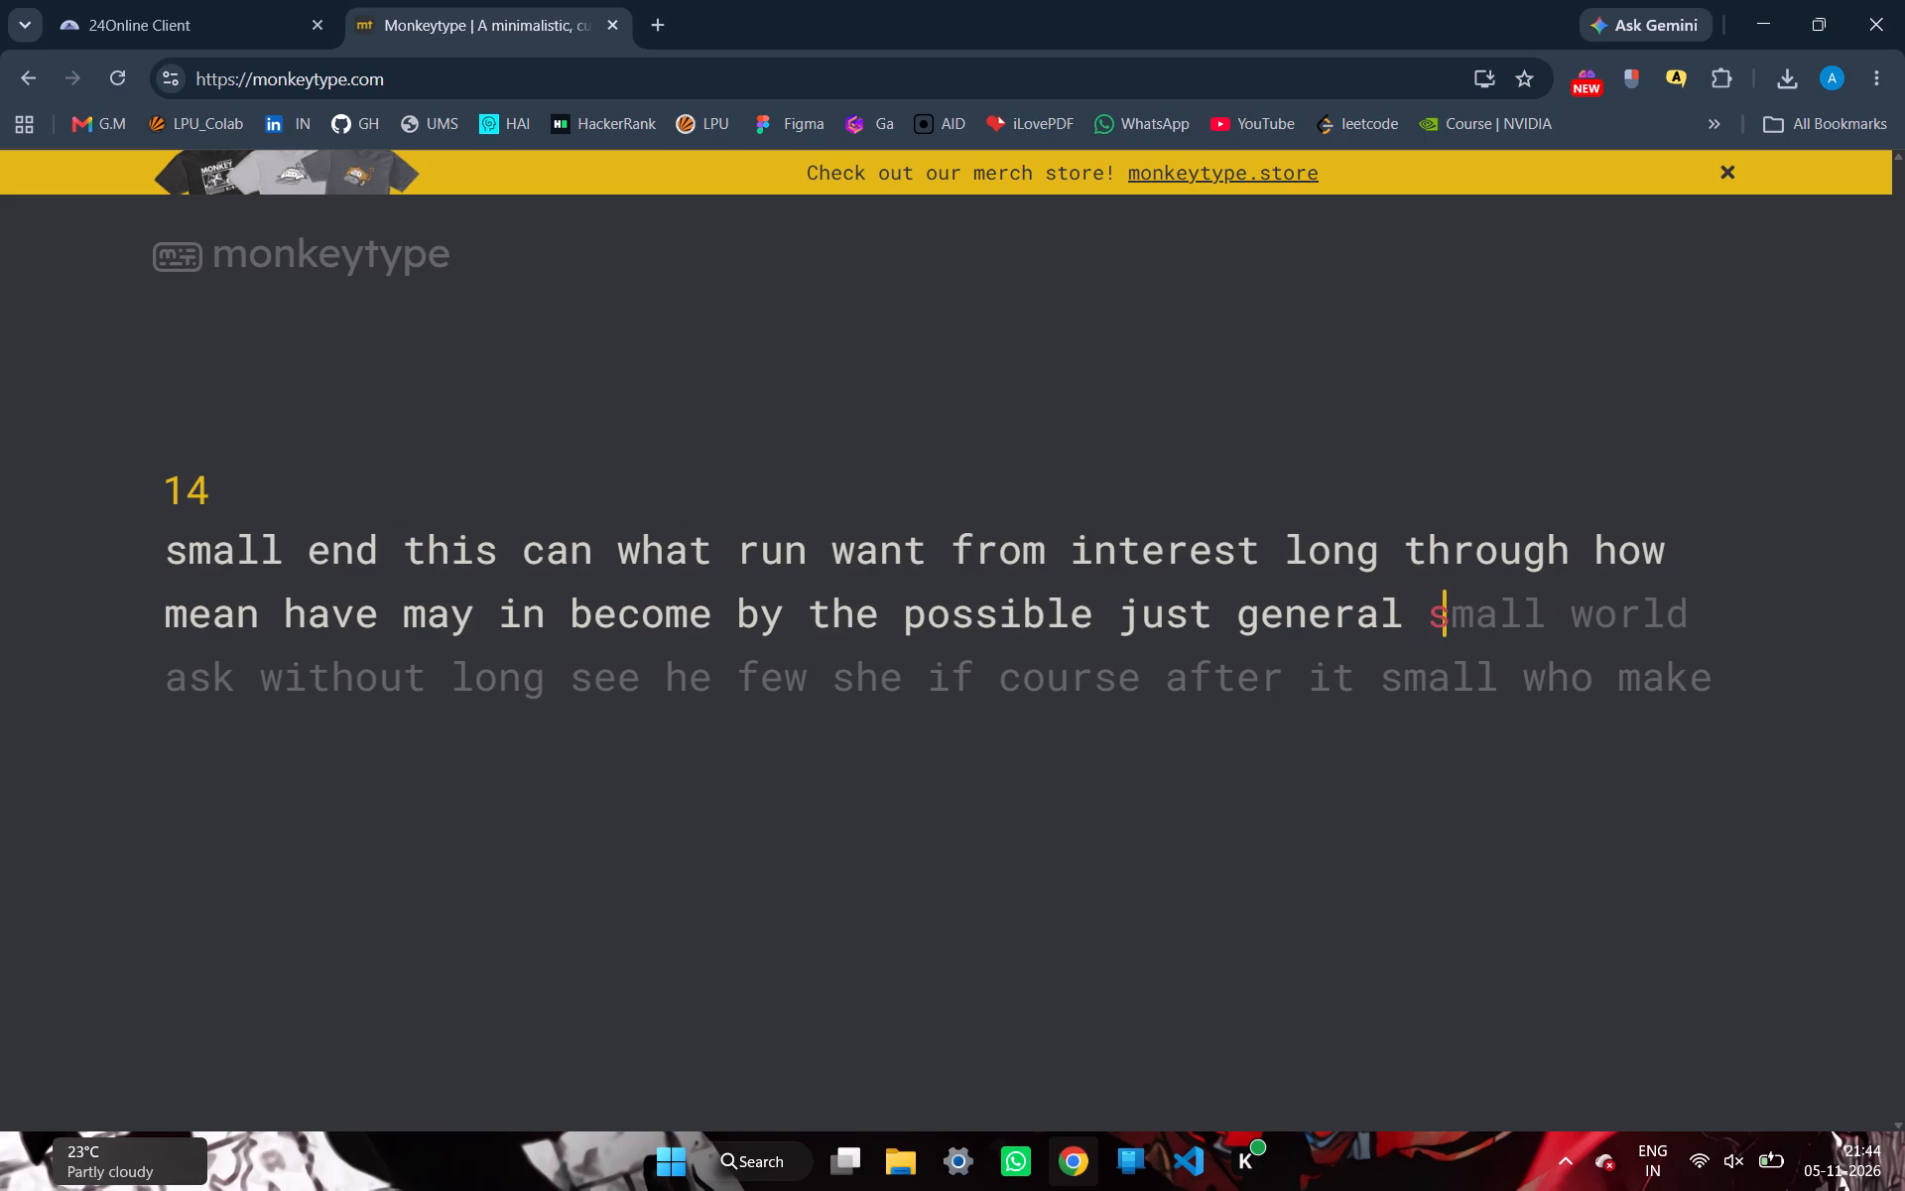
Enter the prompted words "small world ask without", correcting the misspelled letters, and begin "long".
key(BackSpace)
text(s,a)
key(BackSpace)
key(BackSpace)
text(mall world ask wohg)
key(BackSpace)
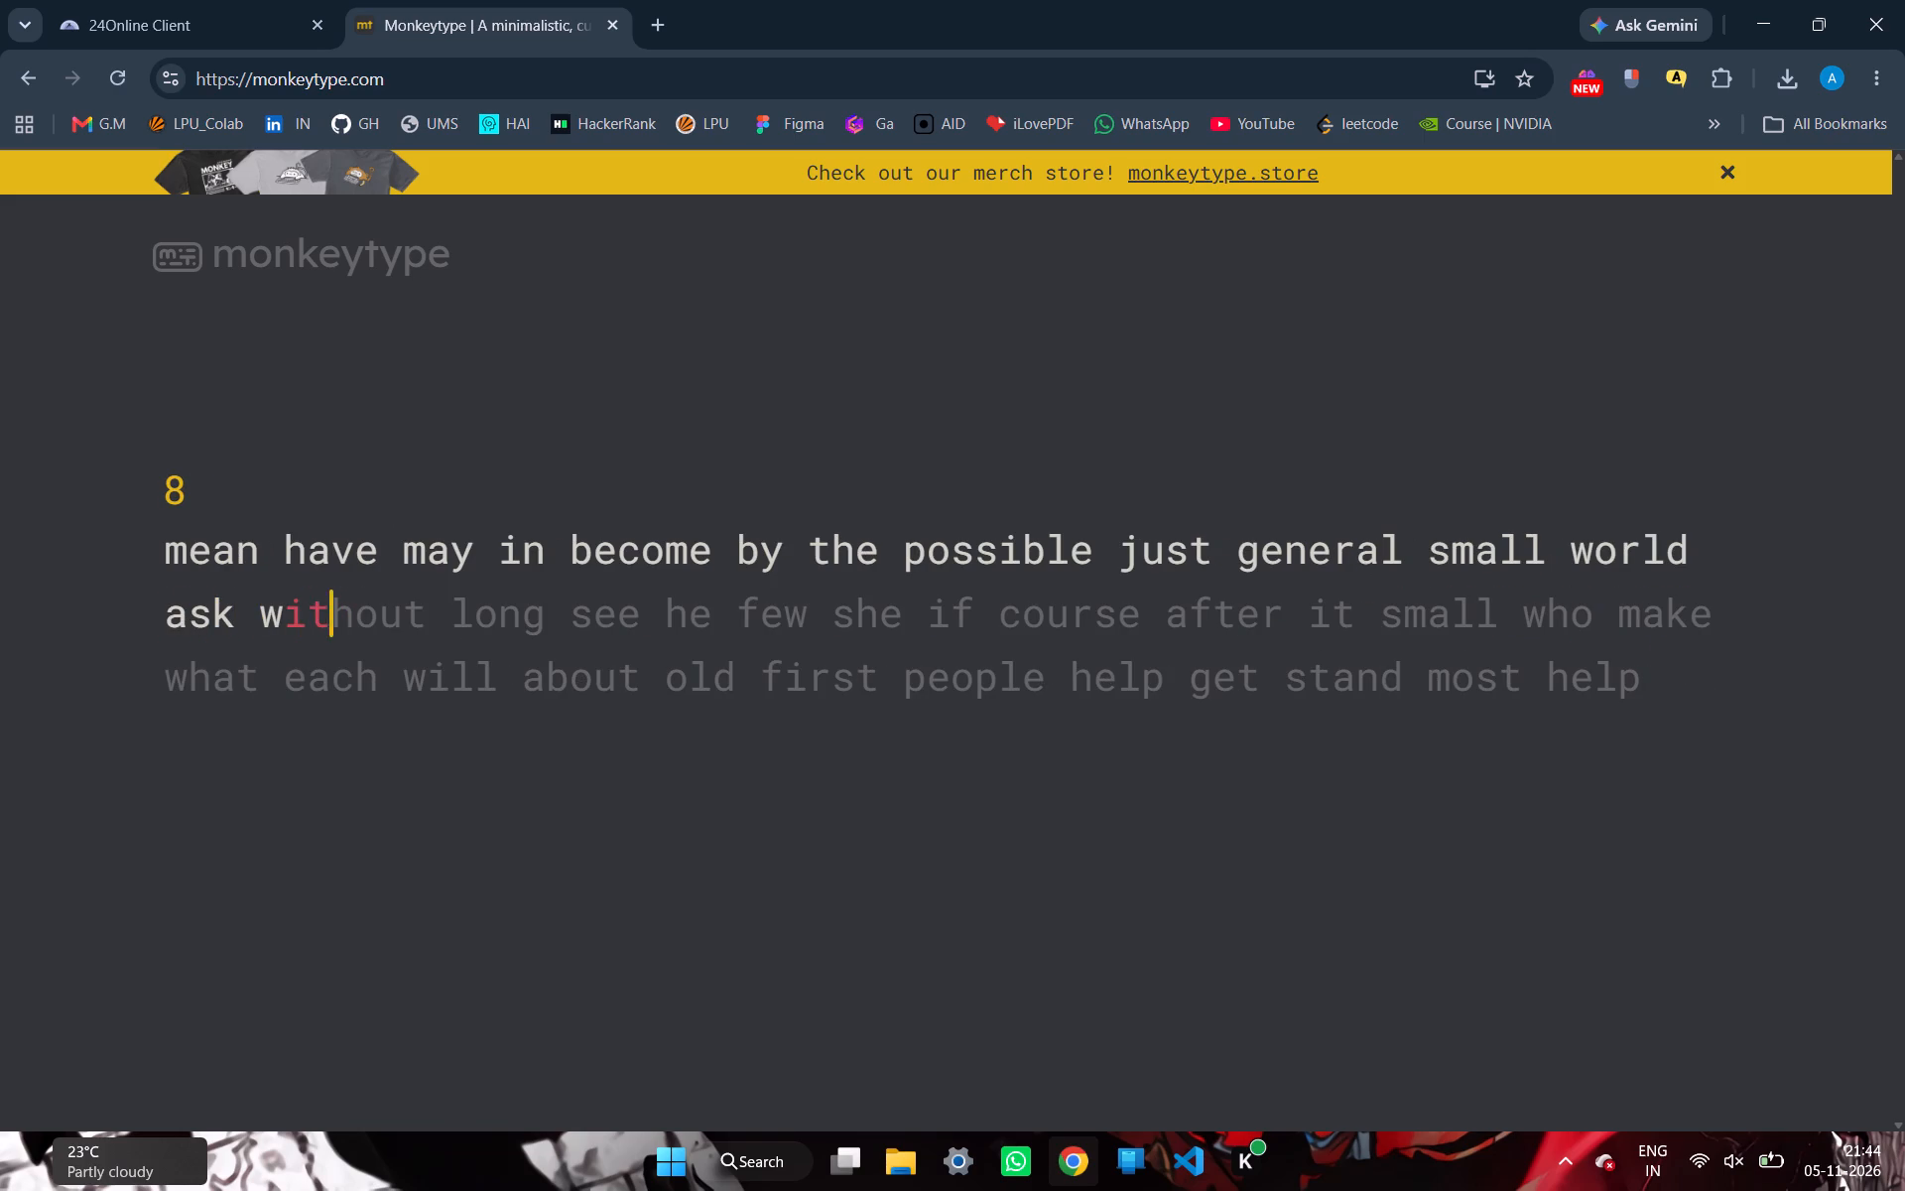
key(BackSpace)
key(BackSpace)
text(ithoi)
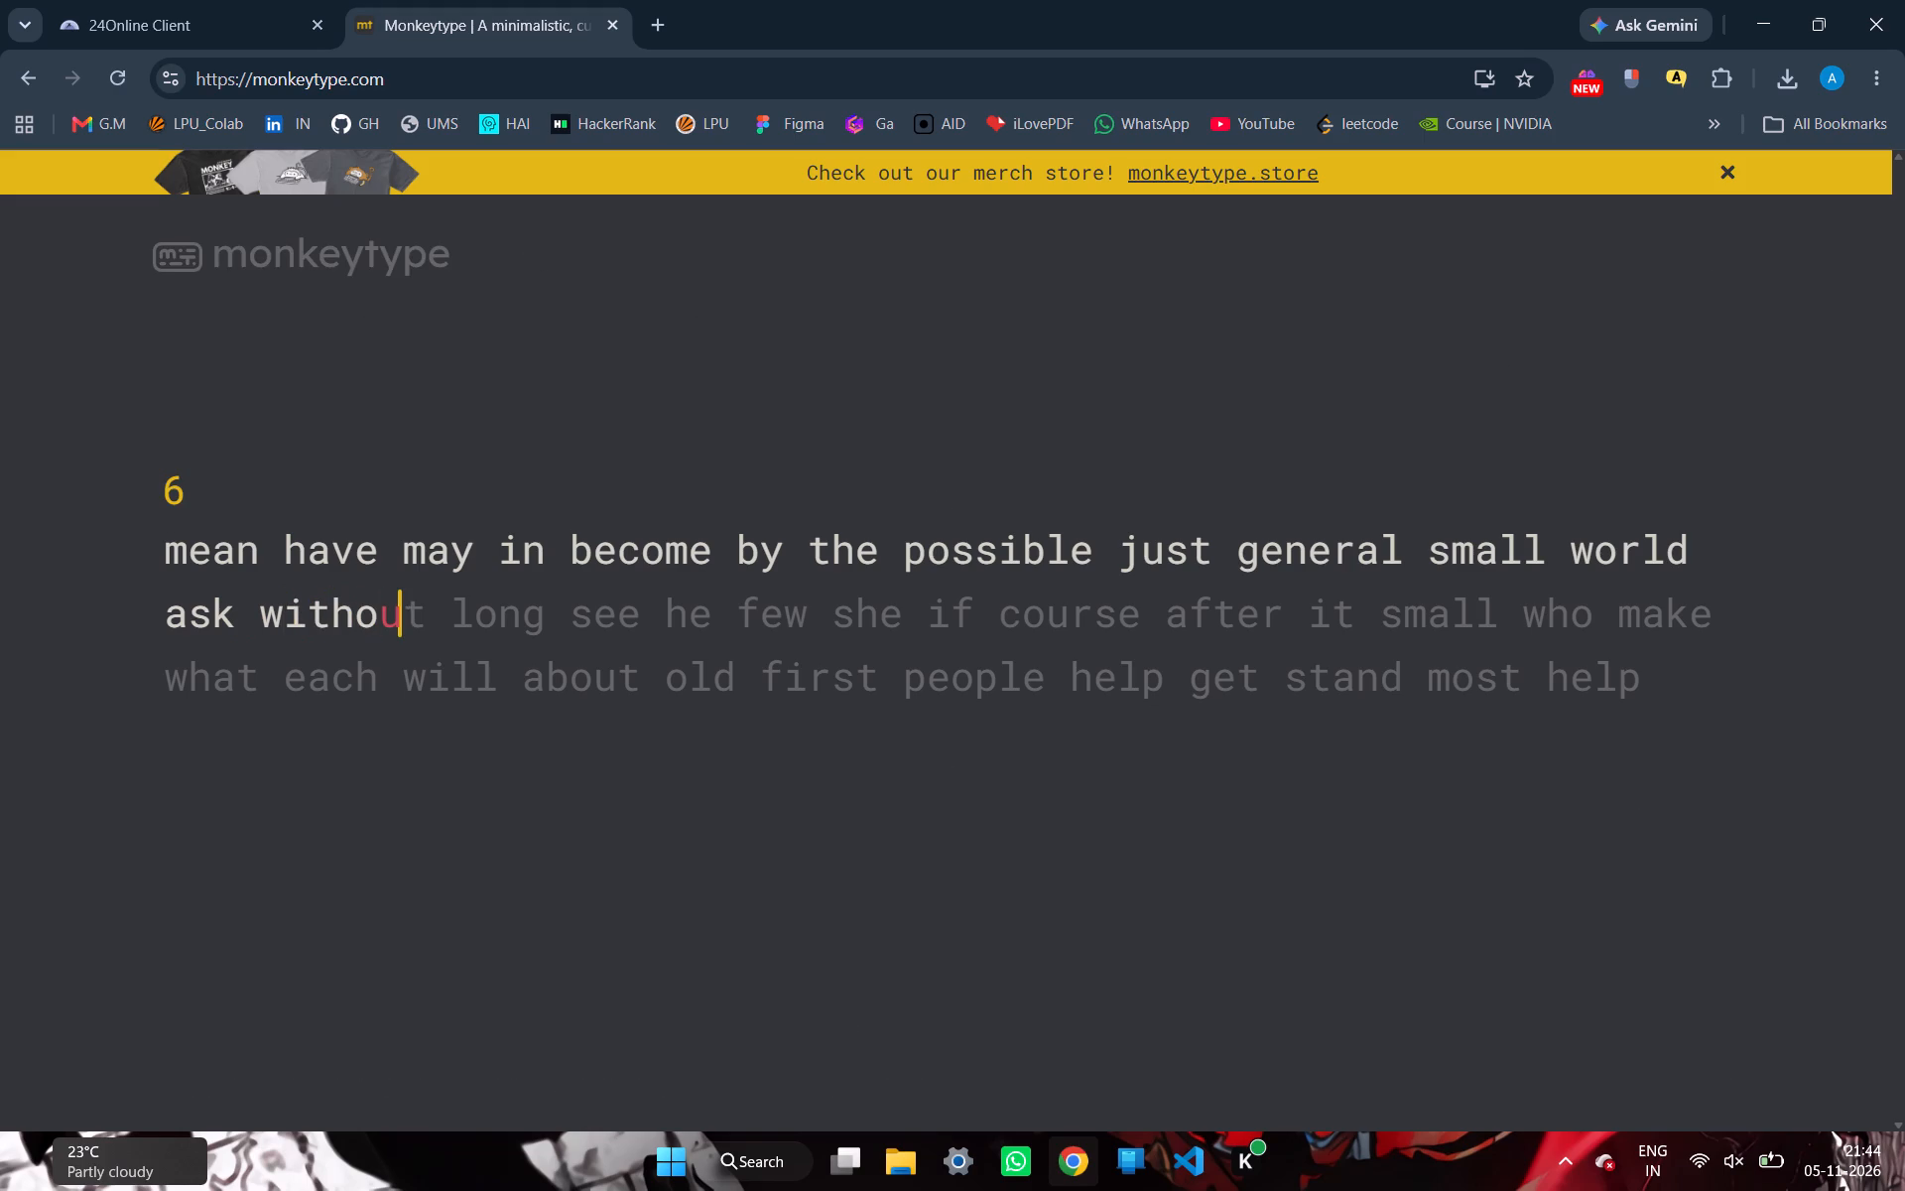
key(BackSpace)
text(ut ling)
Correct the misspelled "long", enter the prompted words "see he", and begin "few".
key(BackSpace)
key(BackSpace)
key(BackSpace)
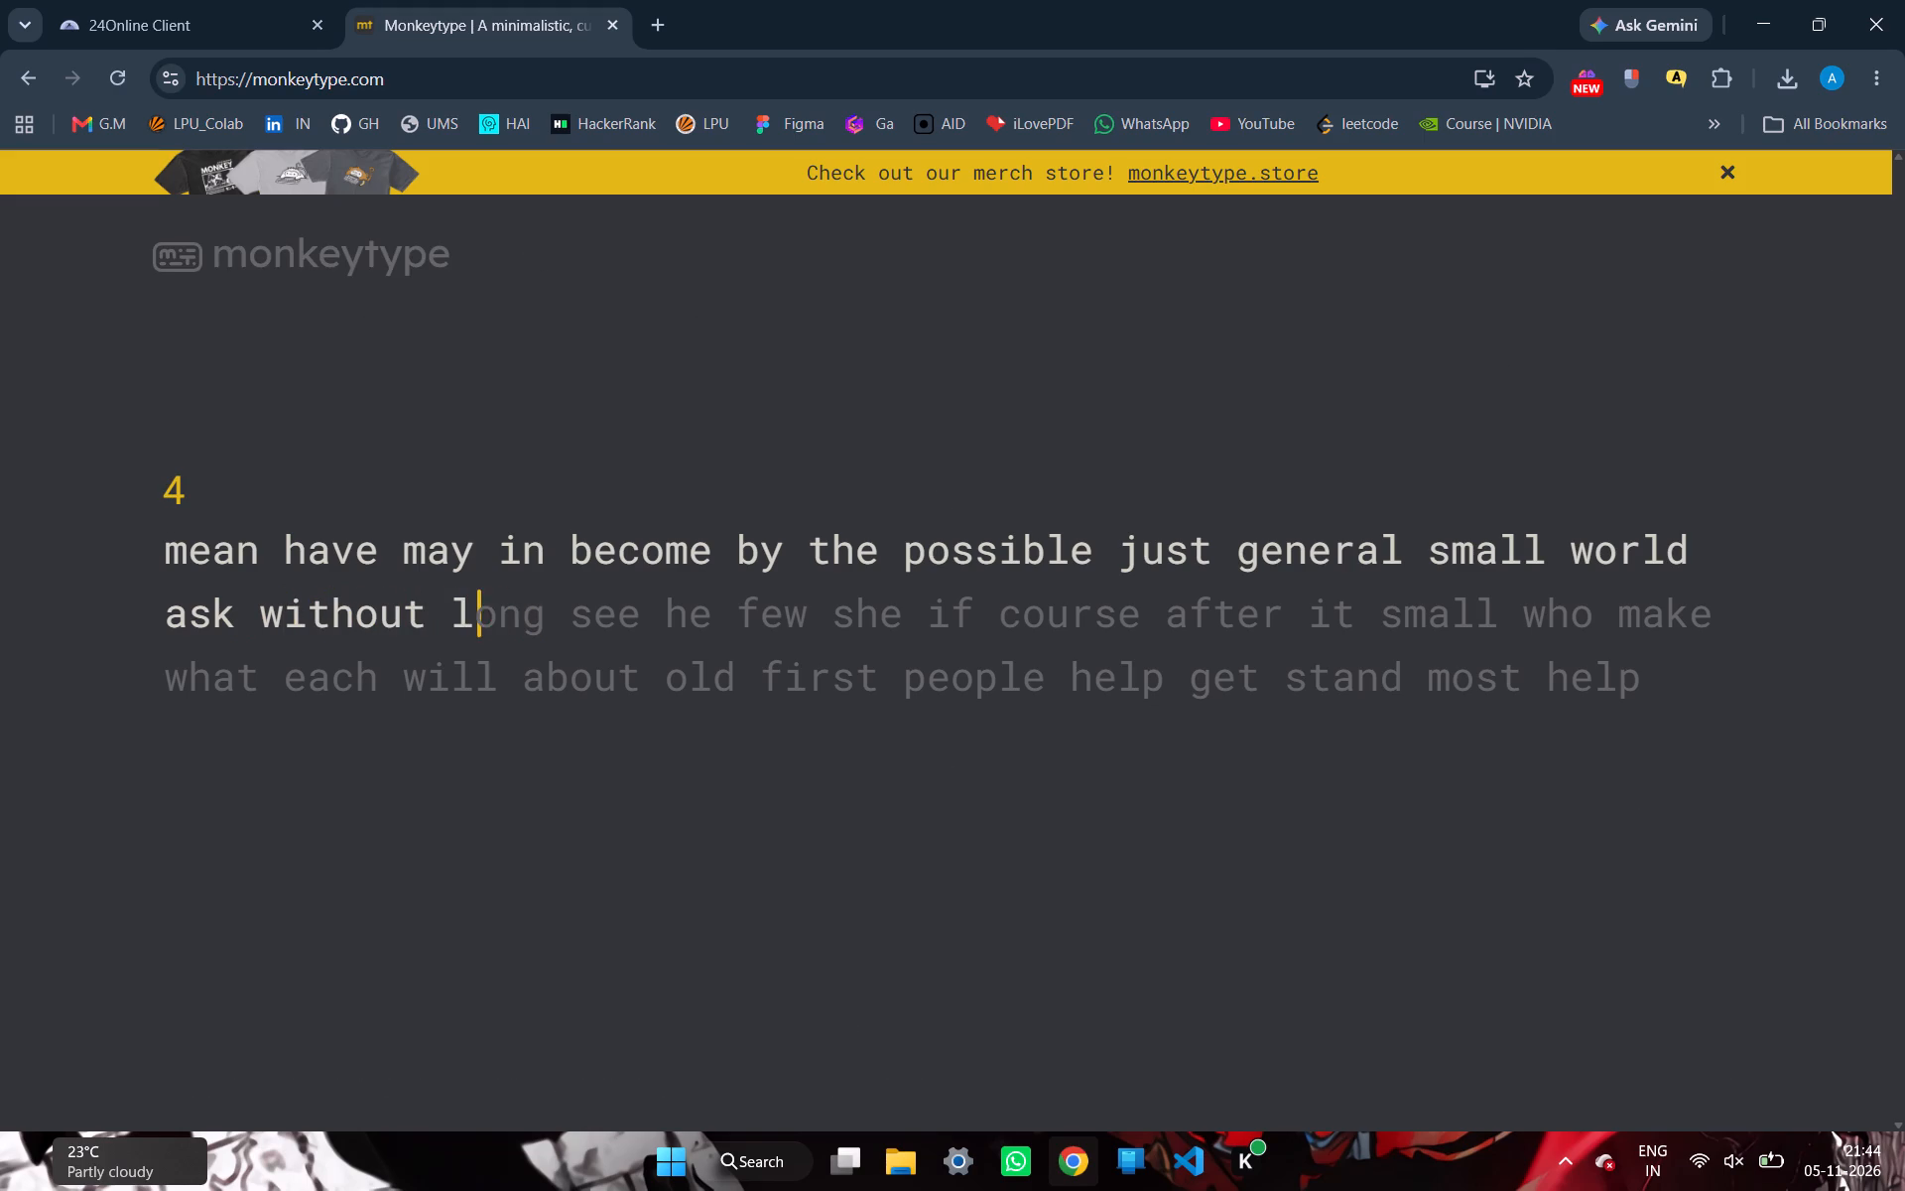
text(ong see he g)
key(BackSpace)
text(fe)
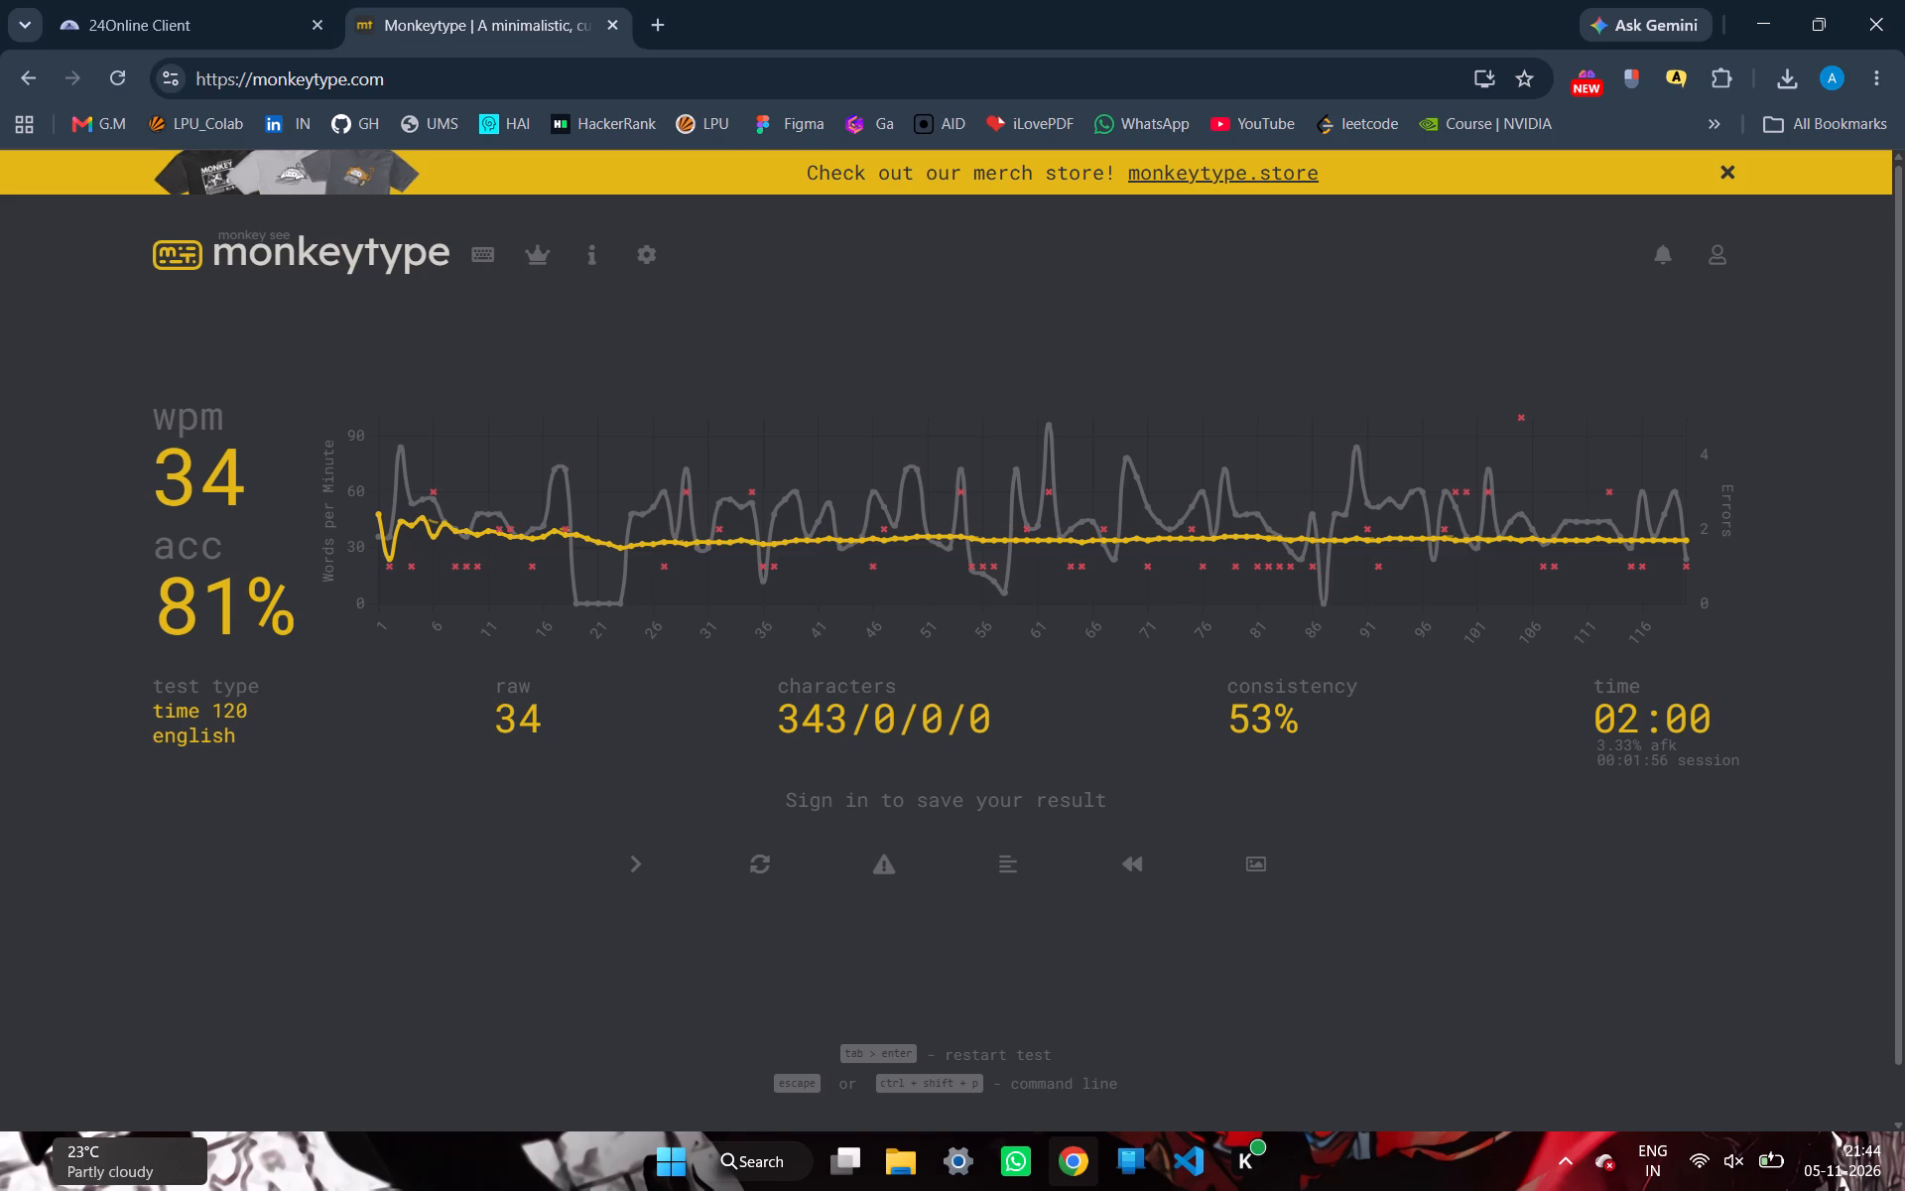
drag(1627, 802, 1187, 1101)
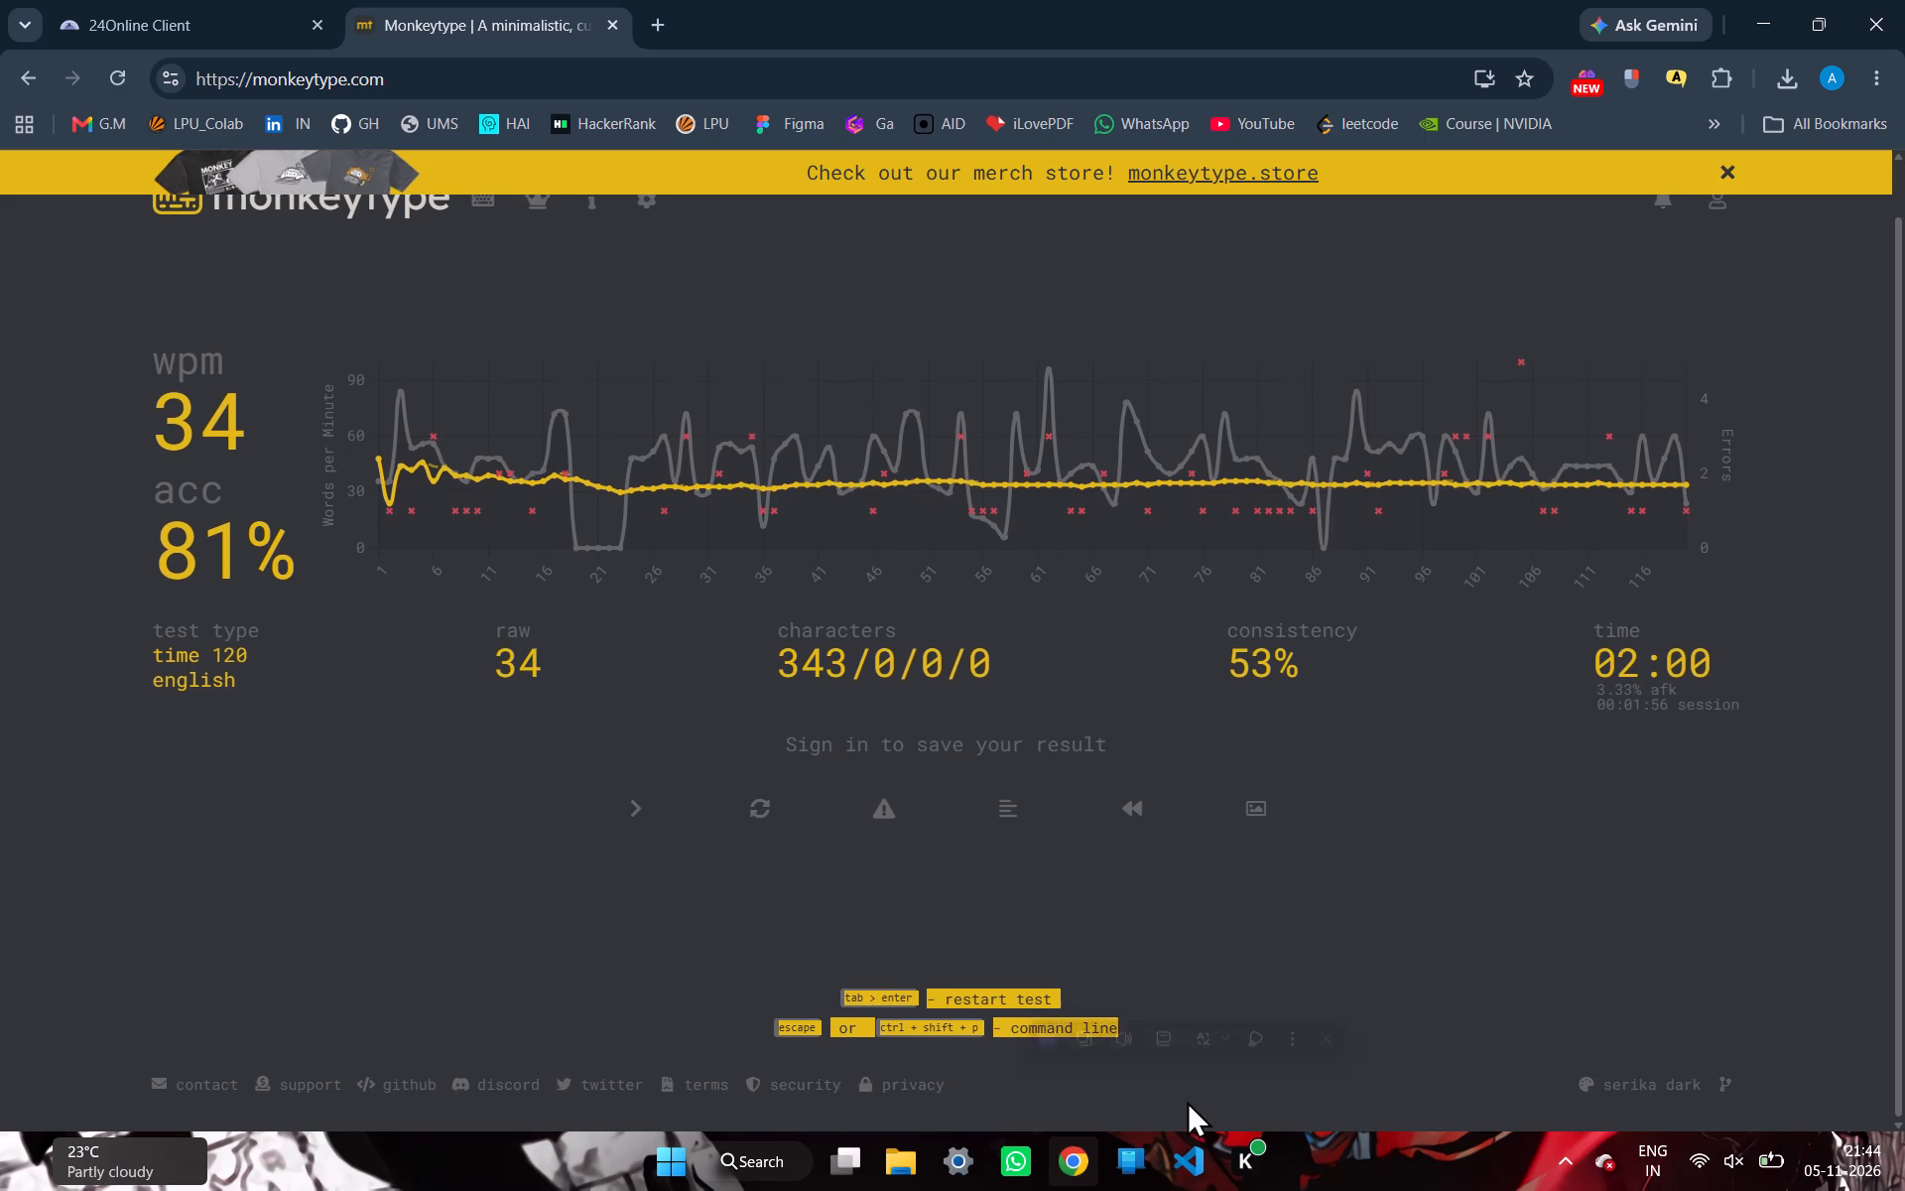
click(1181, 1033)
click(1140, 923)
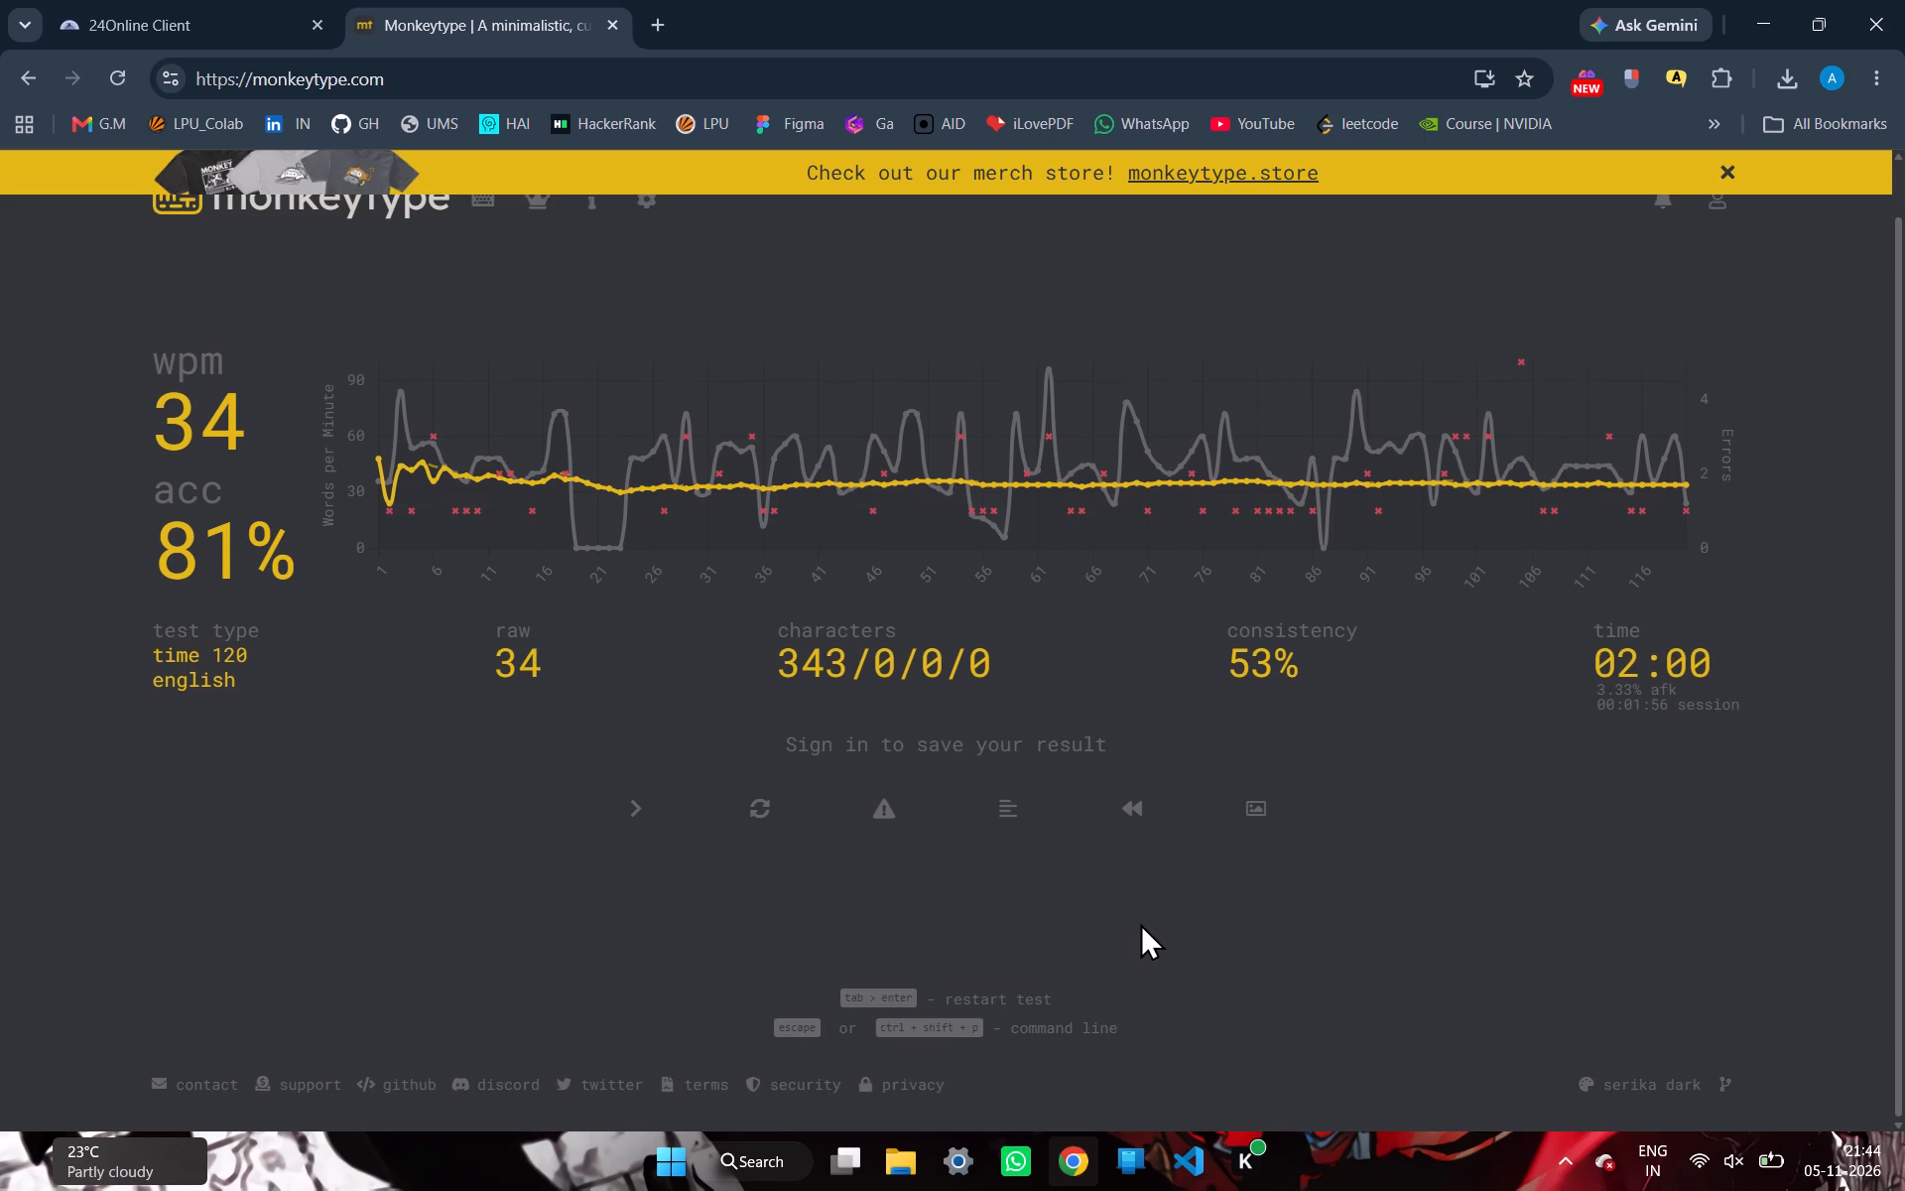
Switch to File Explorer and look through the 01_data_analysis folder in Documents and its excel problems subfolder.
click(896, 1153)
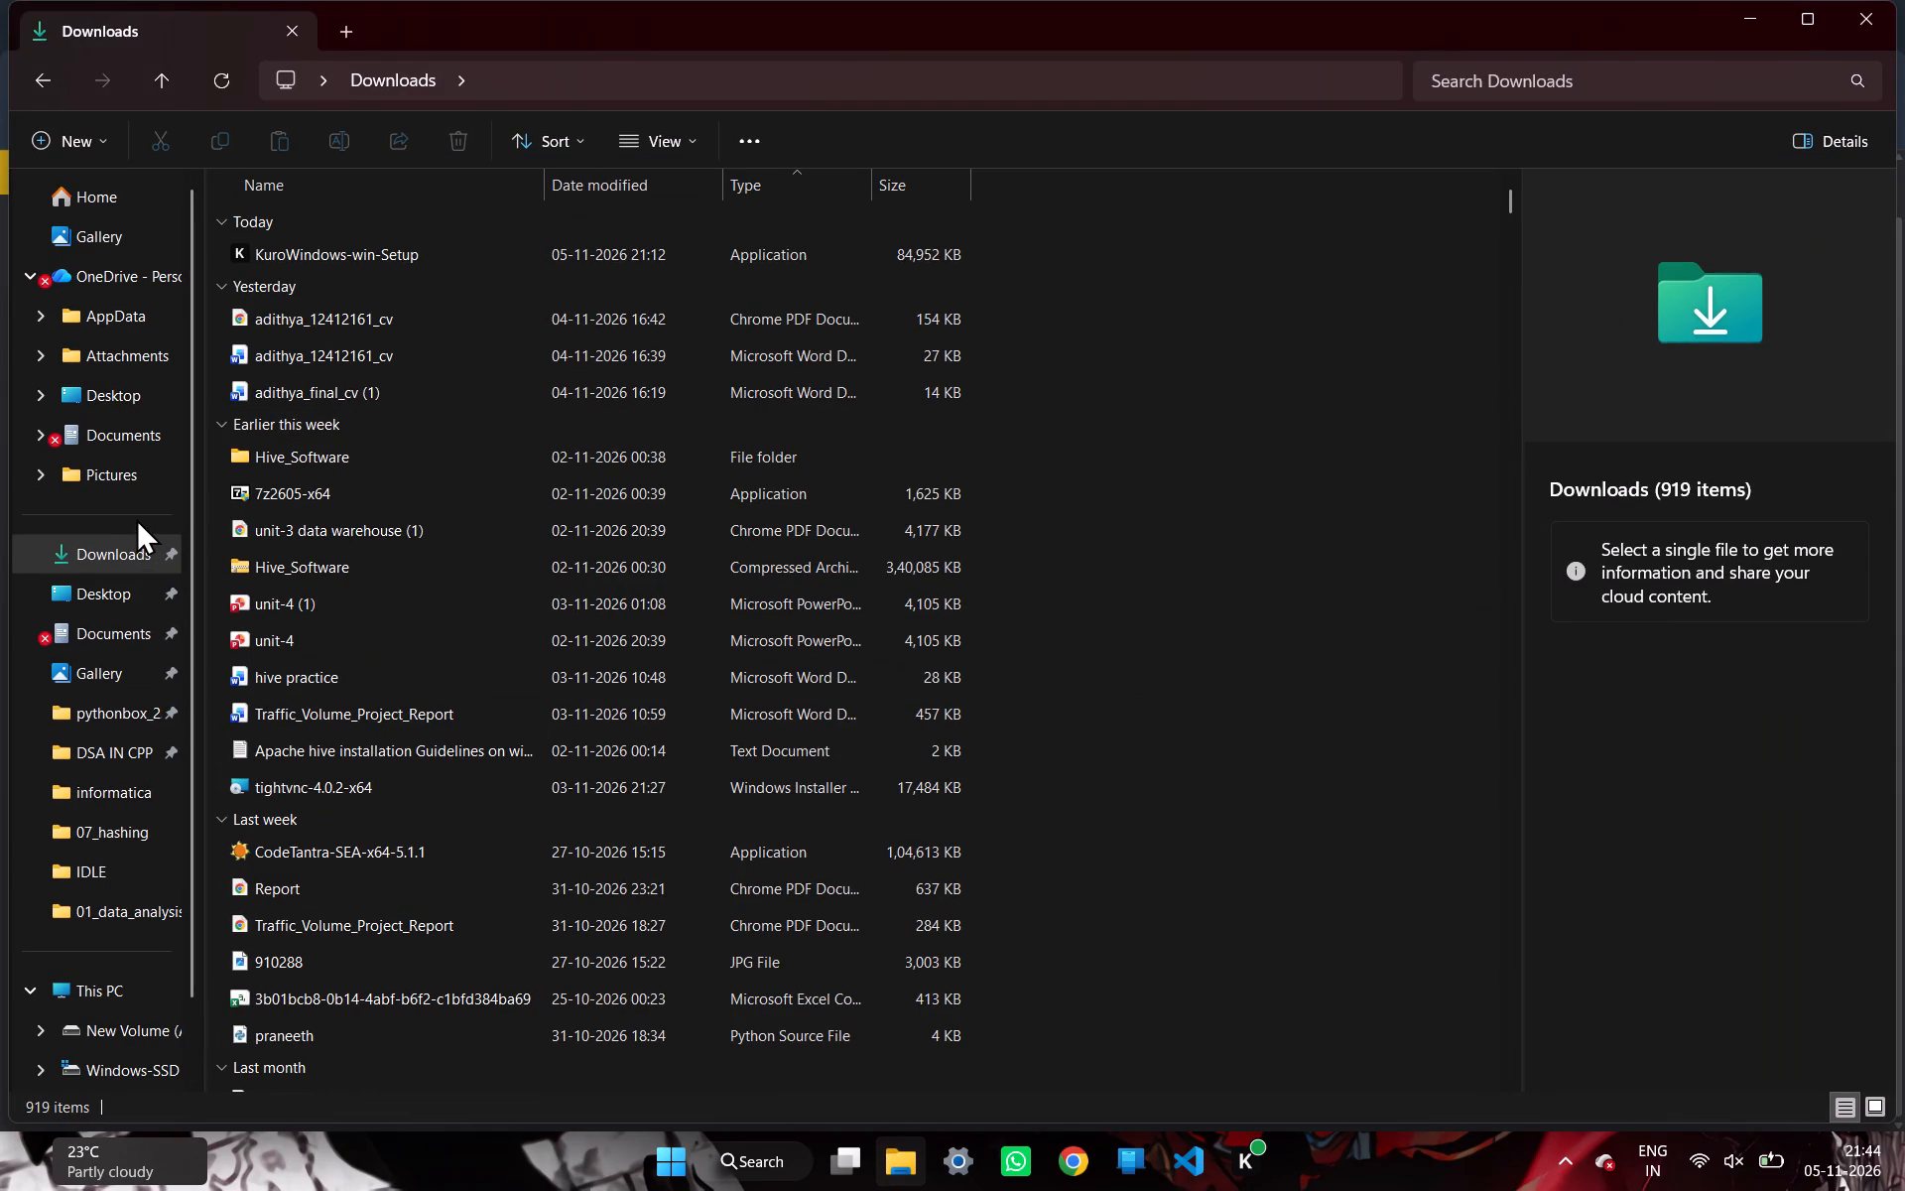
double_click(109, 619)
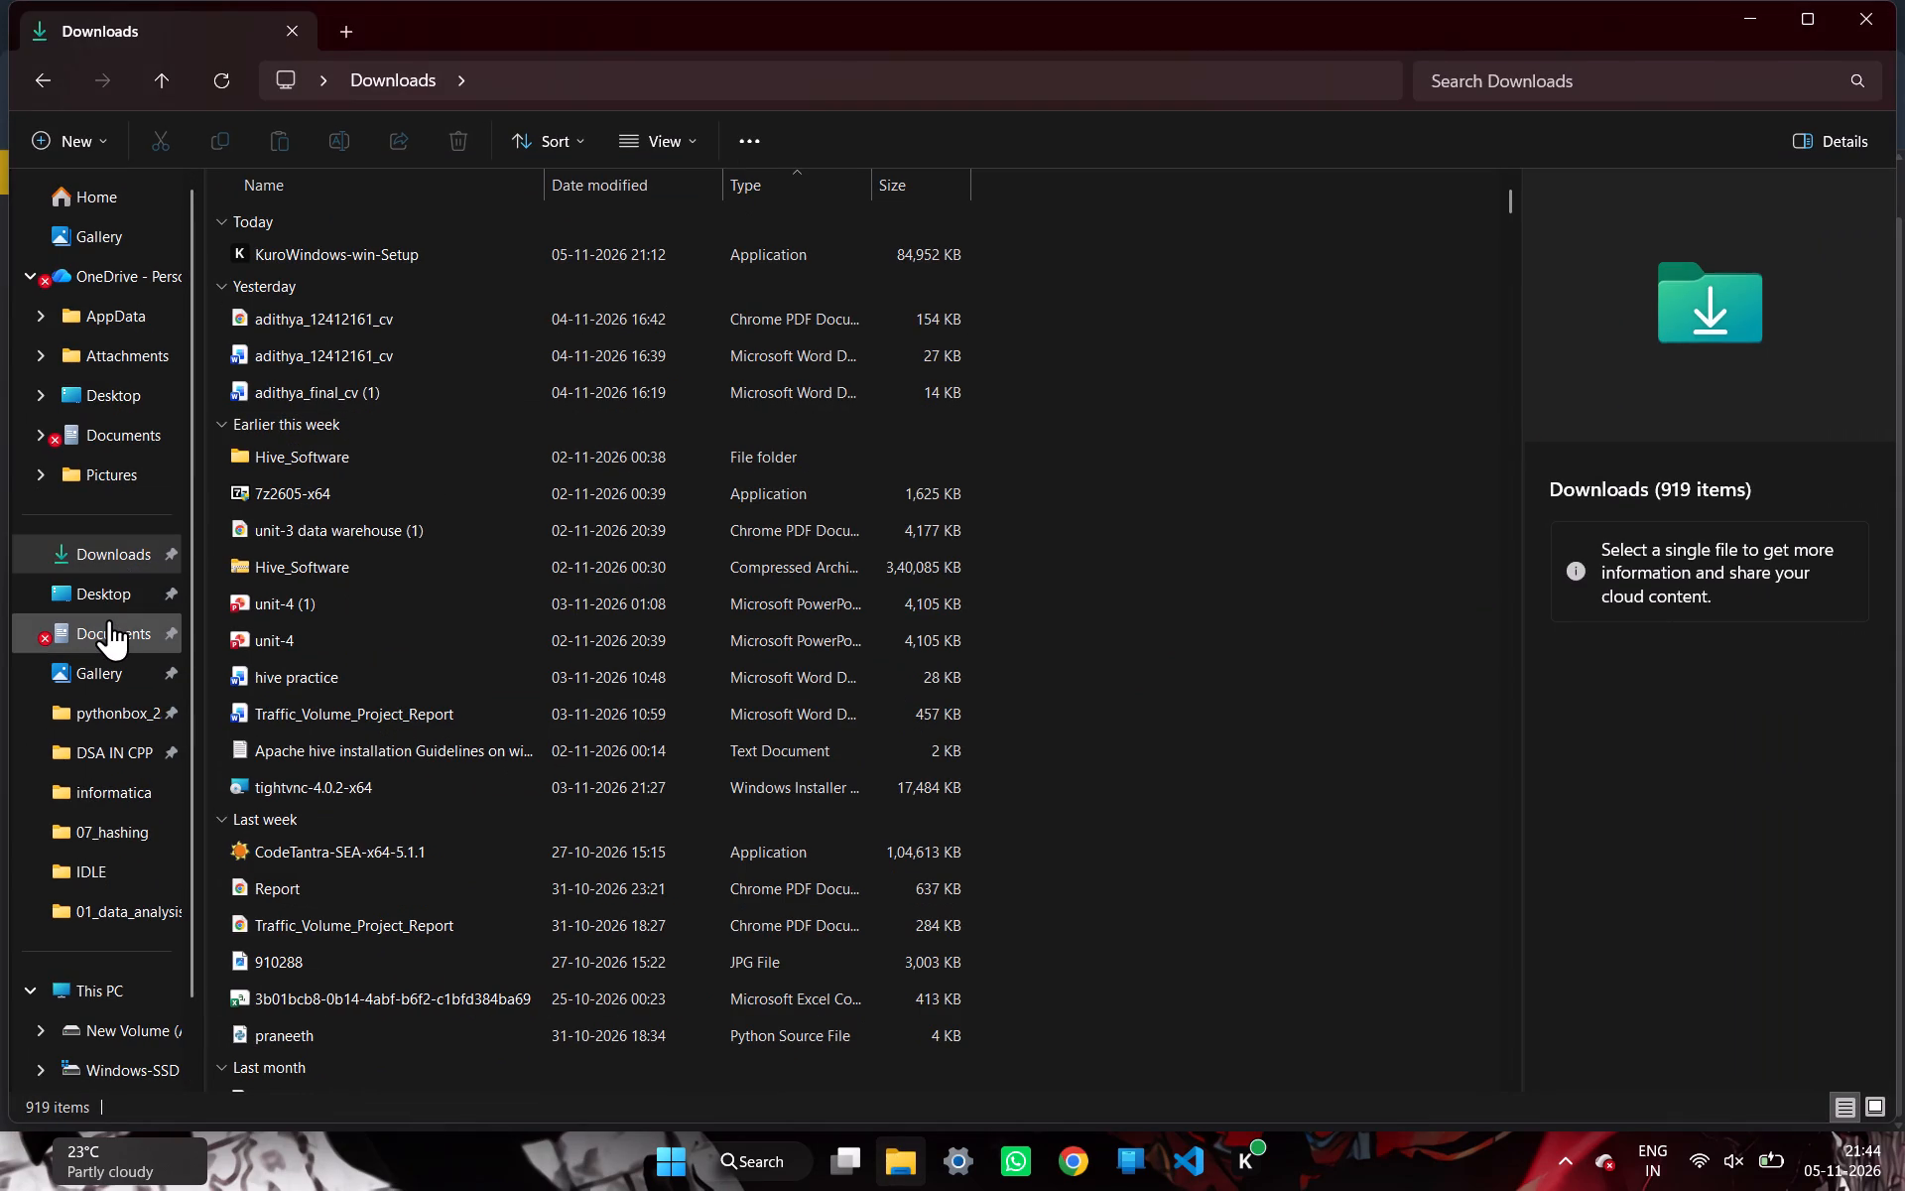
double_click(322, 228)
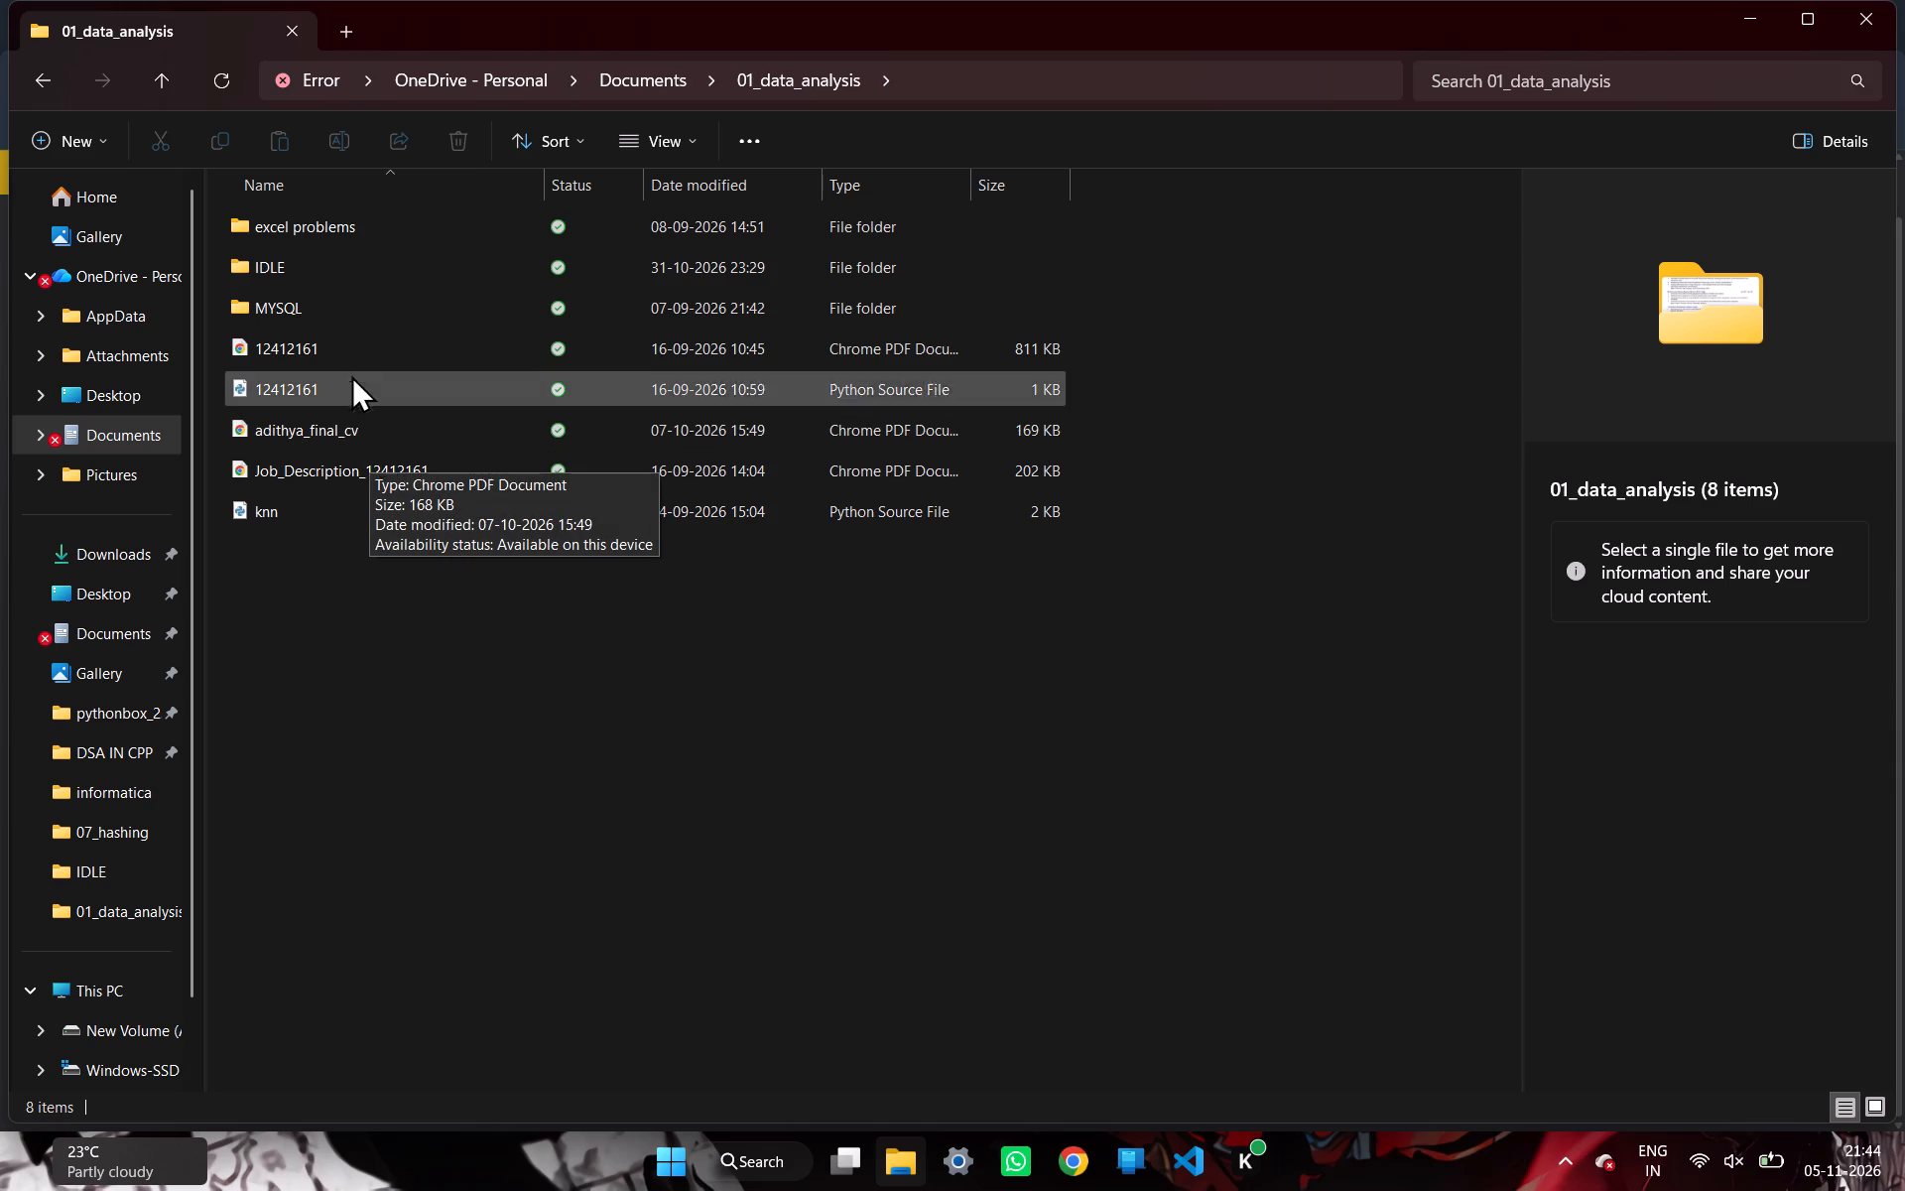
double_click(353, 240)
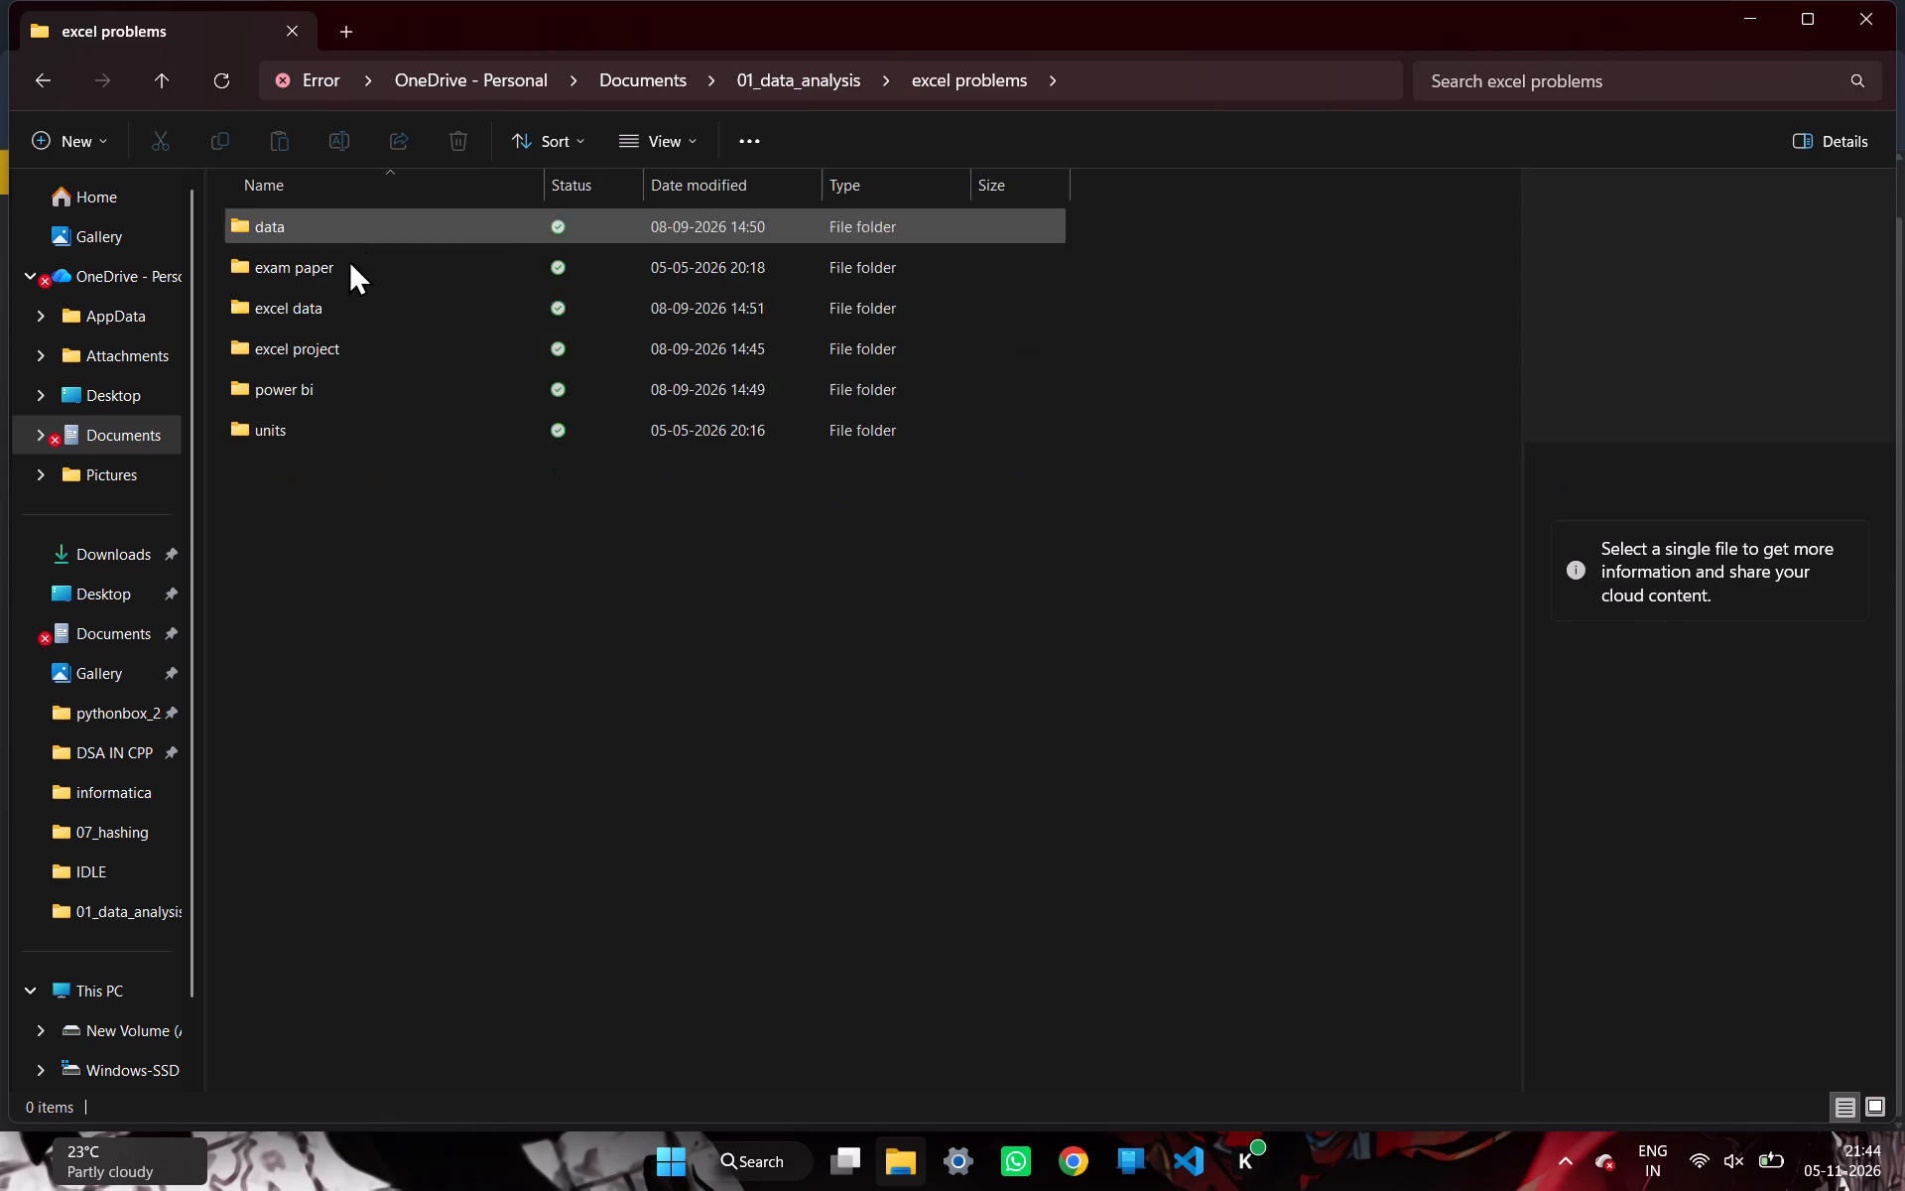
double_click(163, 67)
click(163, 67)
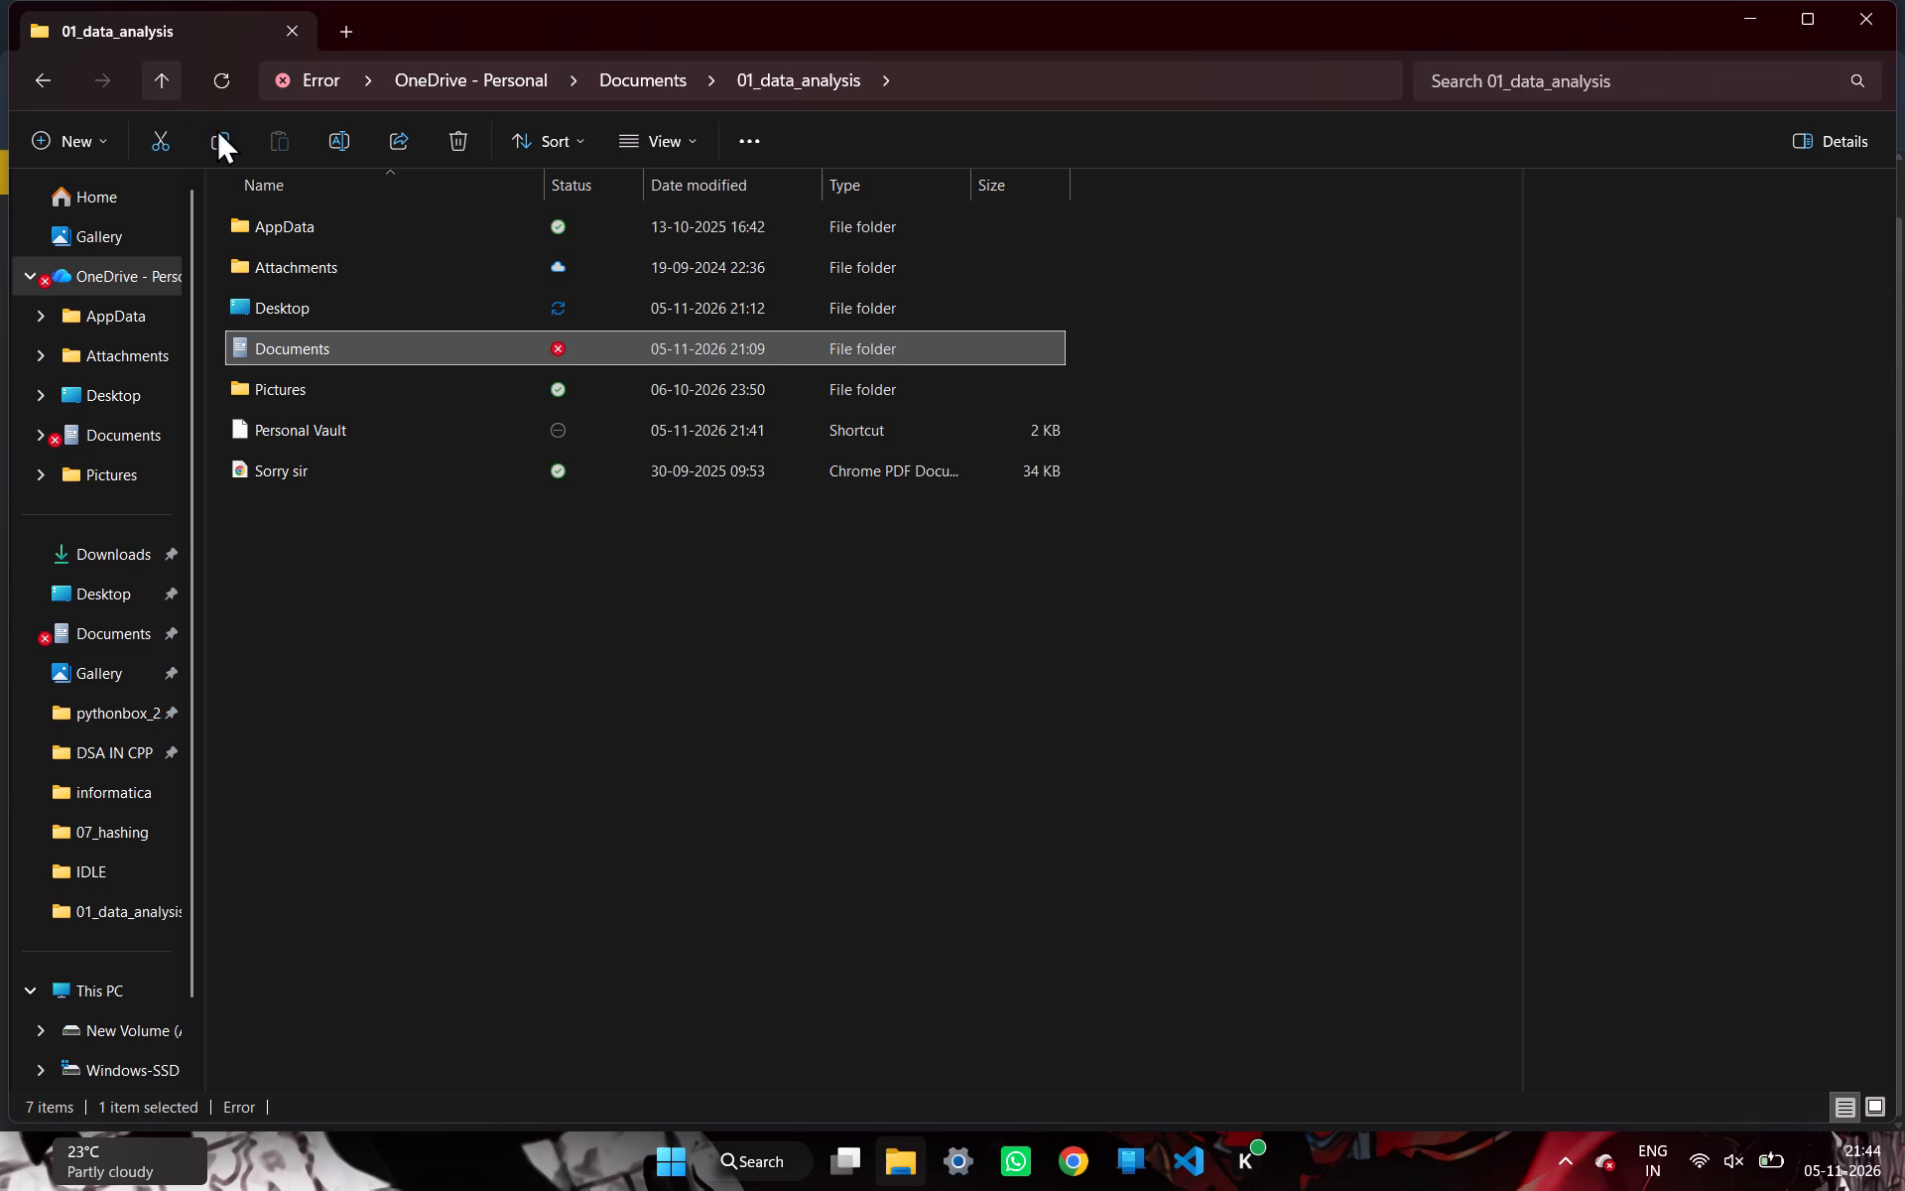
Open the final CV PDF from the 02_projects folder in Documents and read through it.
click(305, 365)
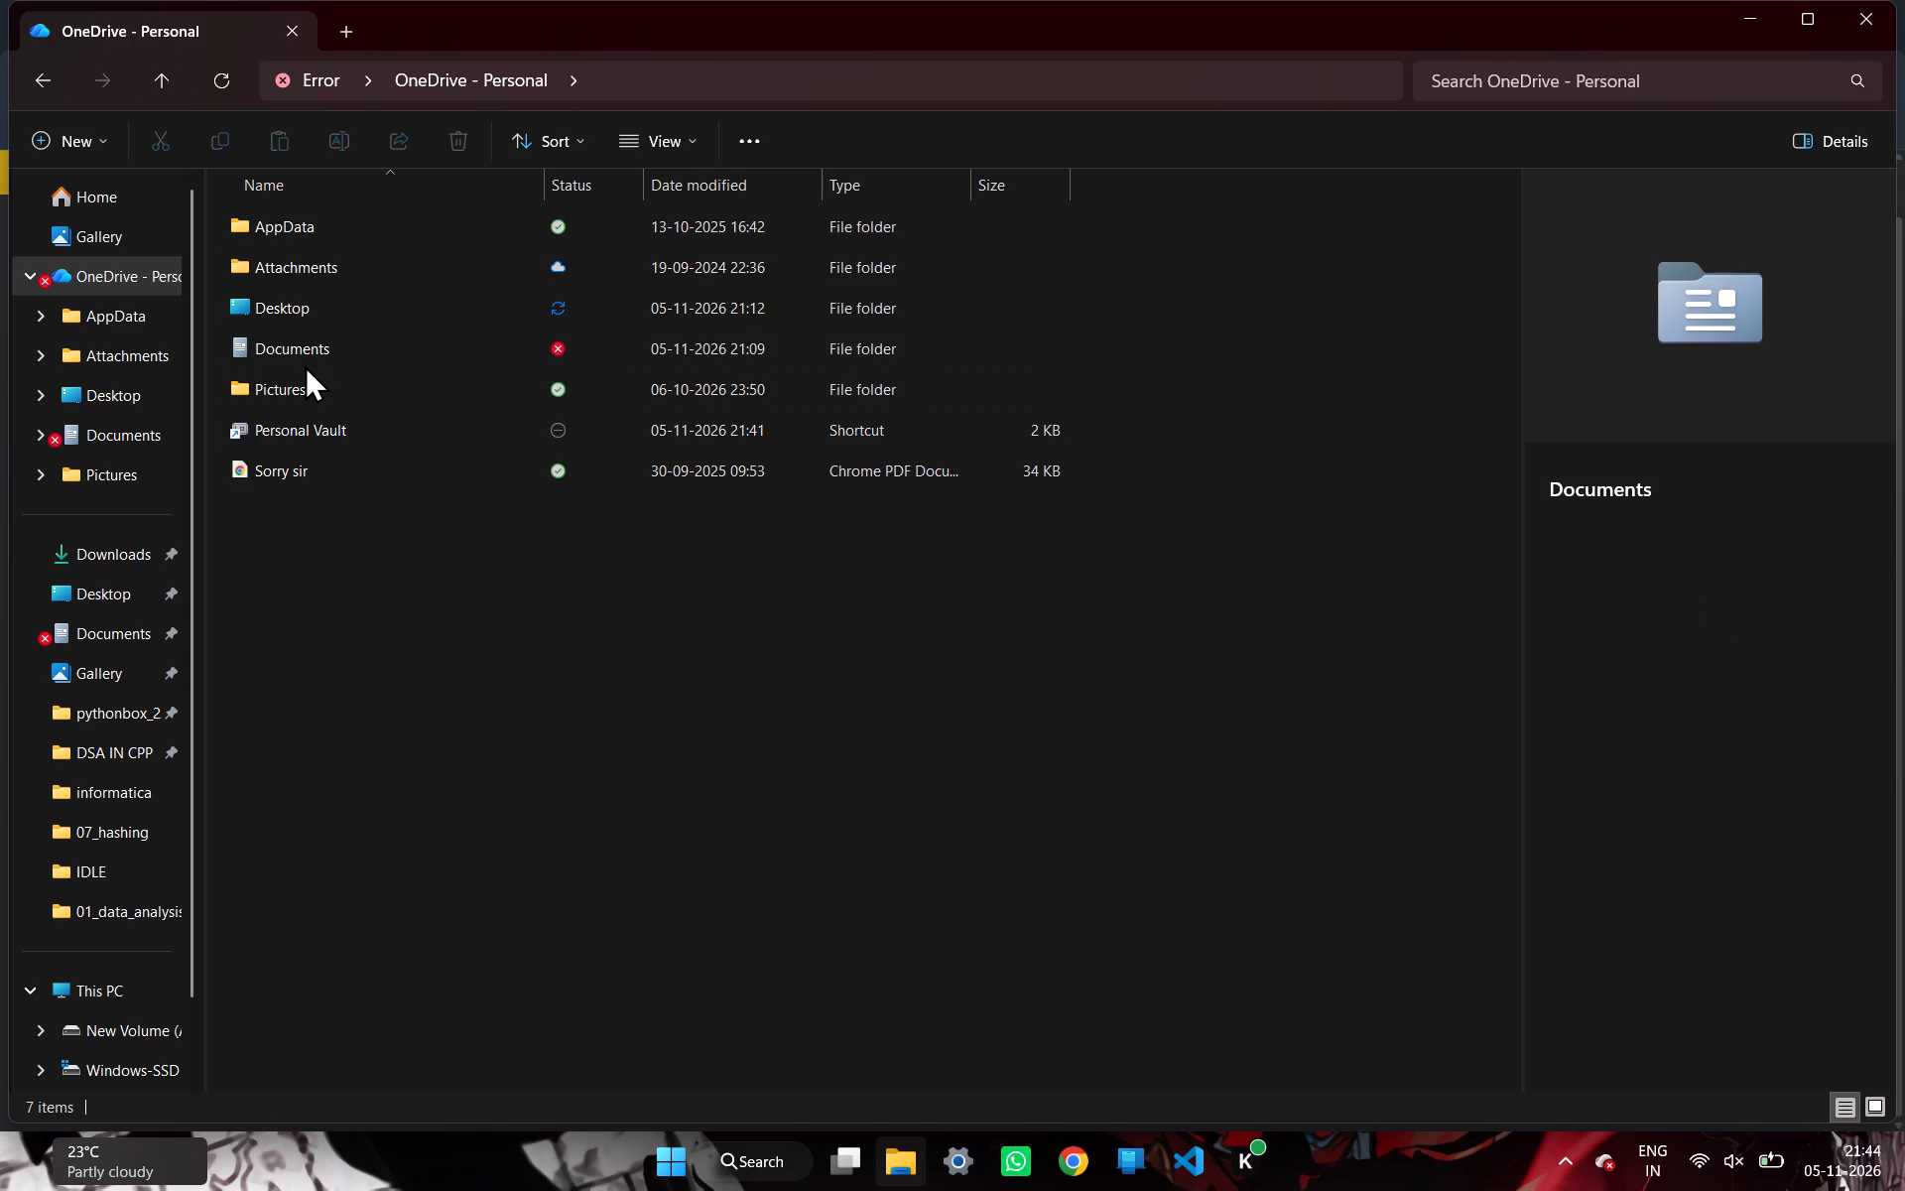
double_click(305, 349)
double_click(307, 265)
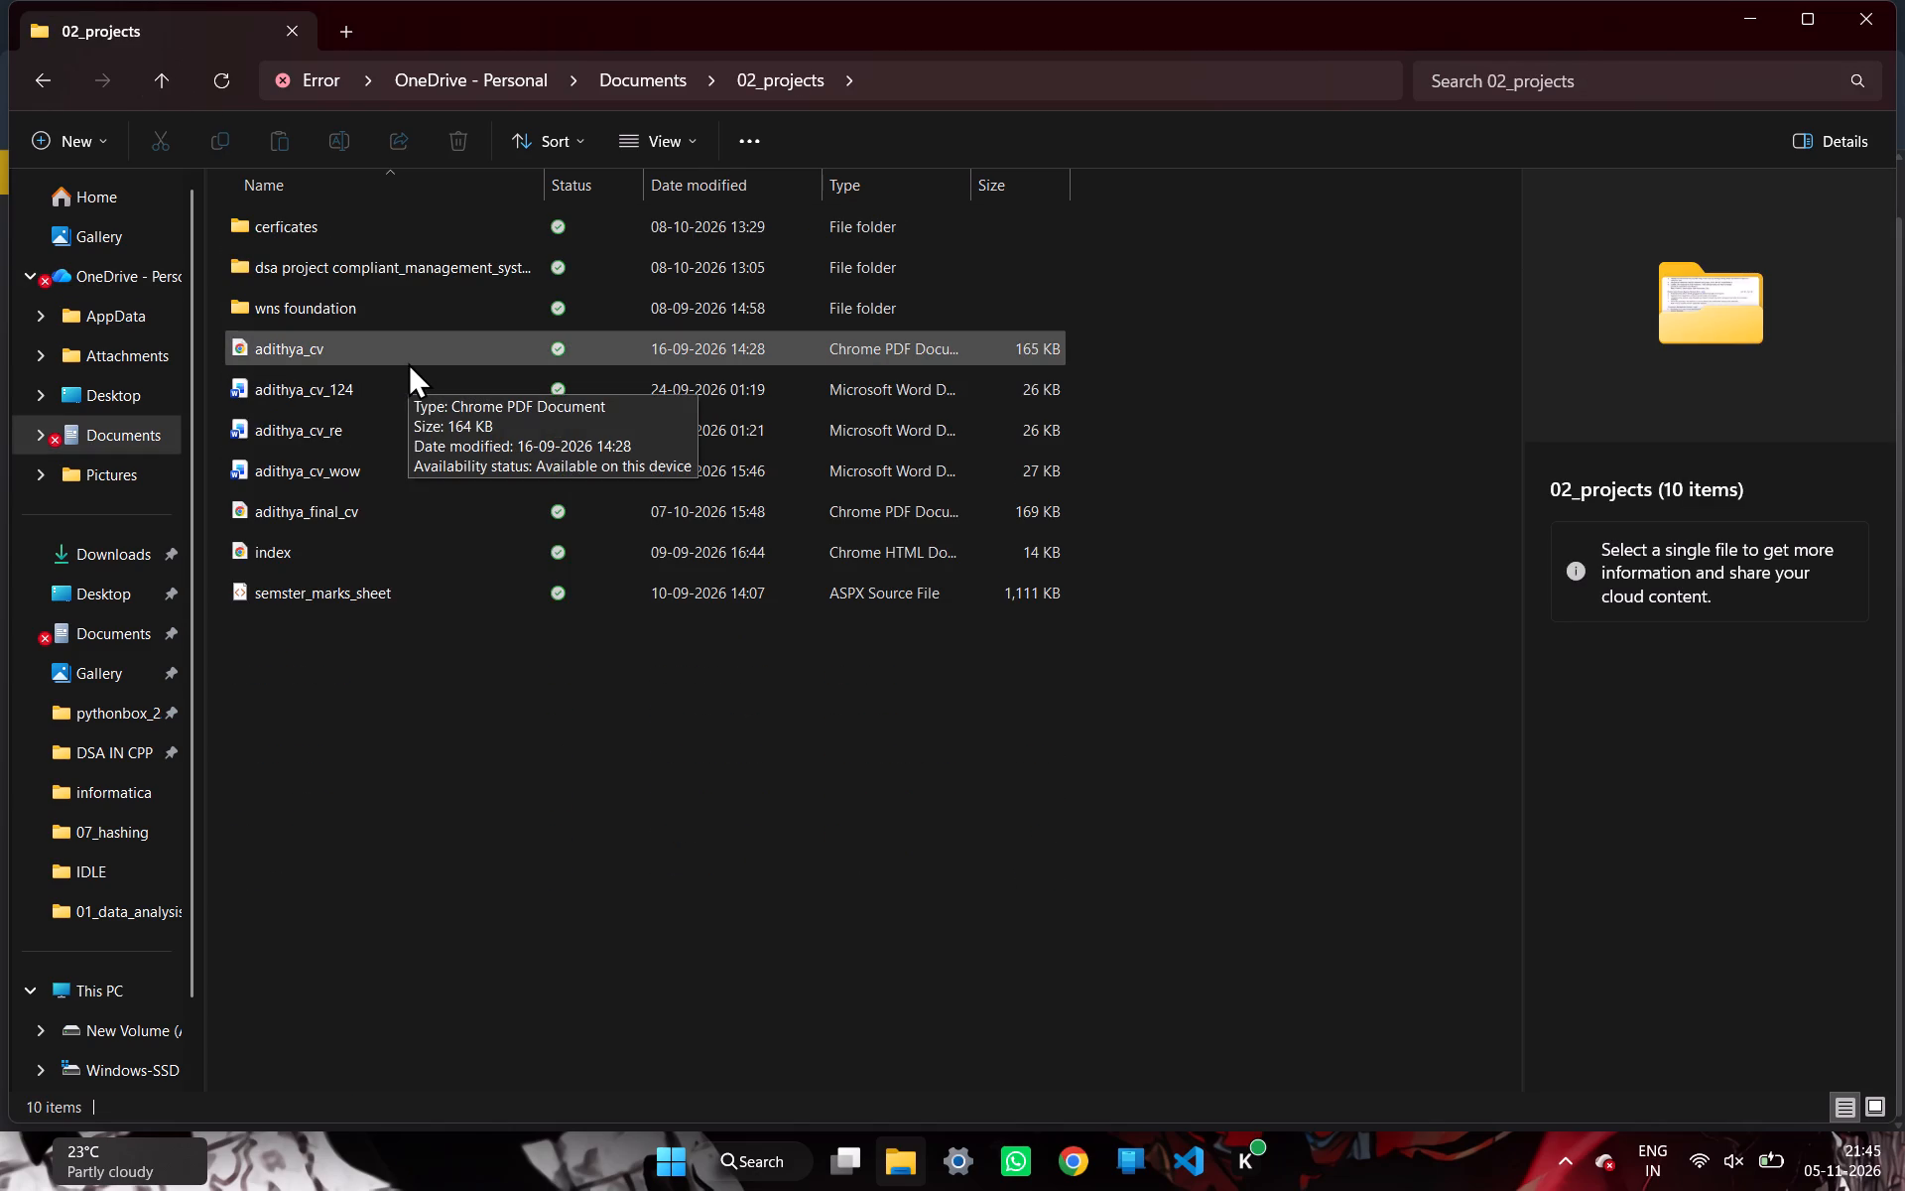
double_click(372, 514)
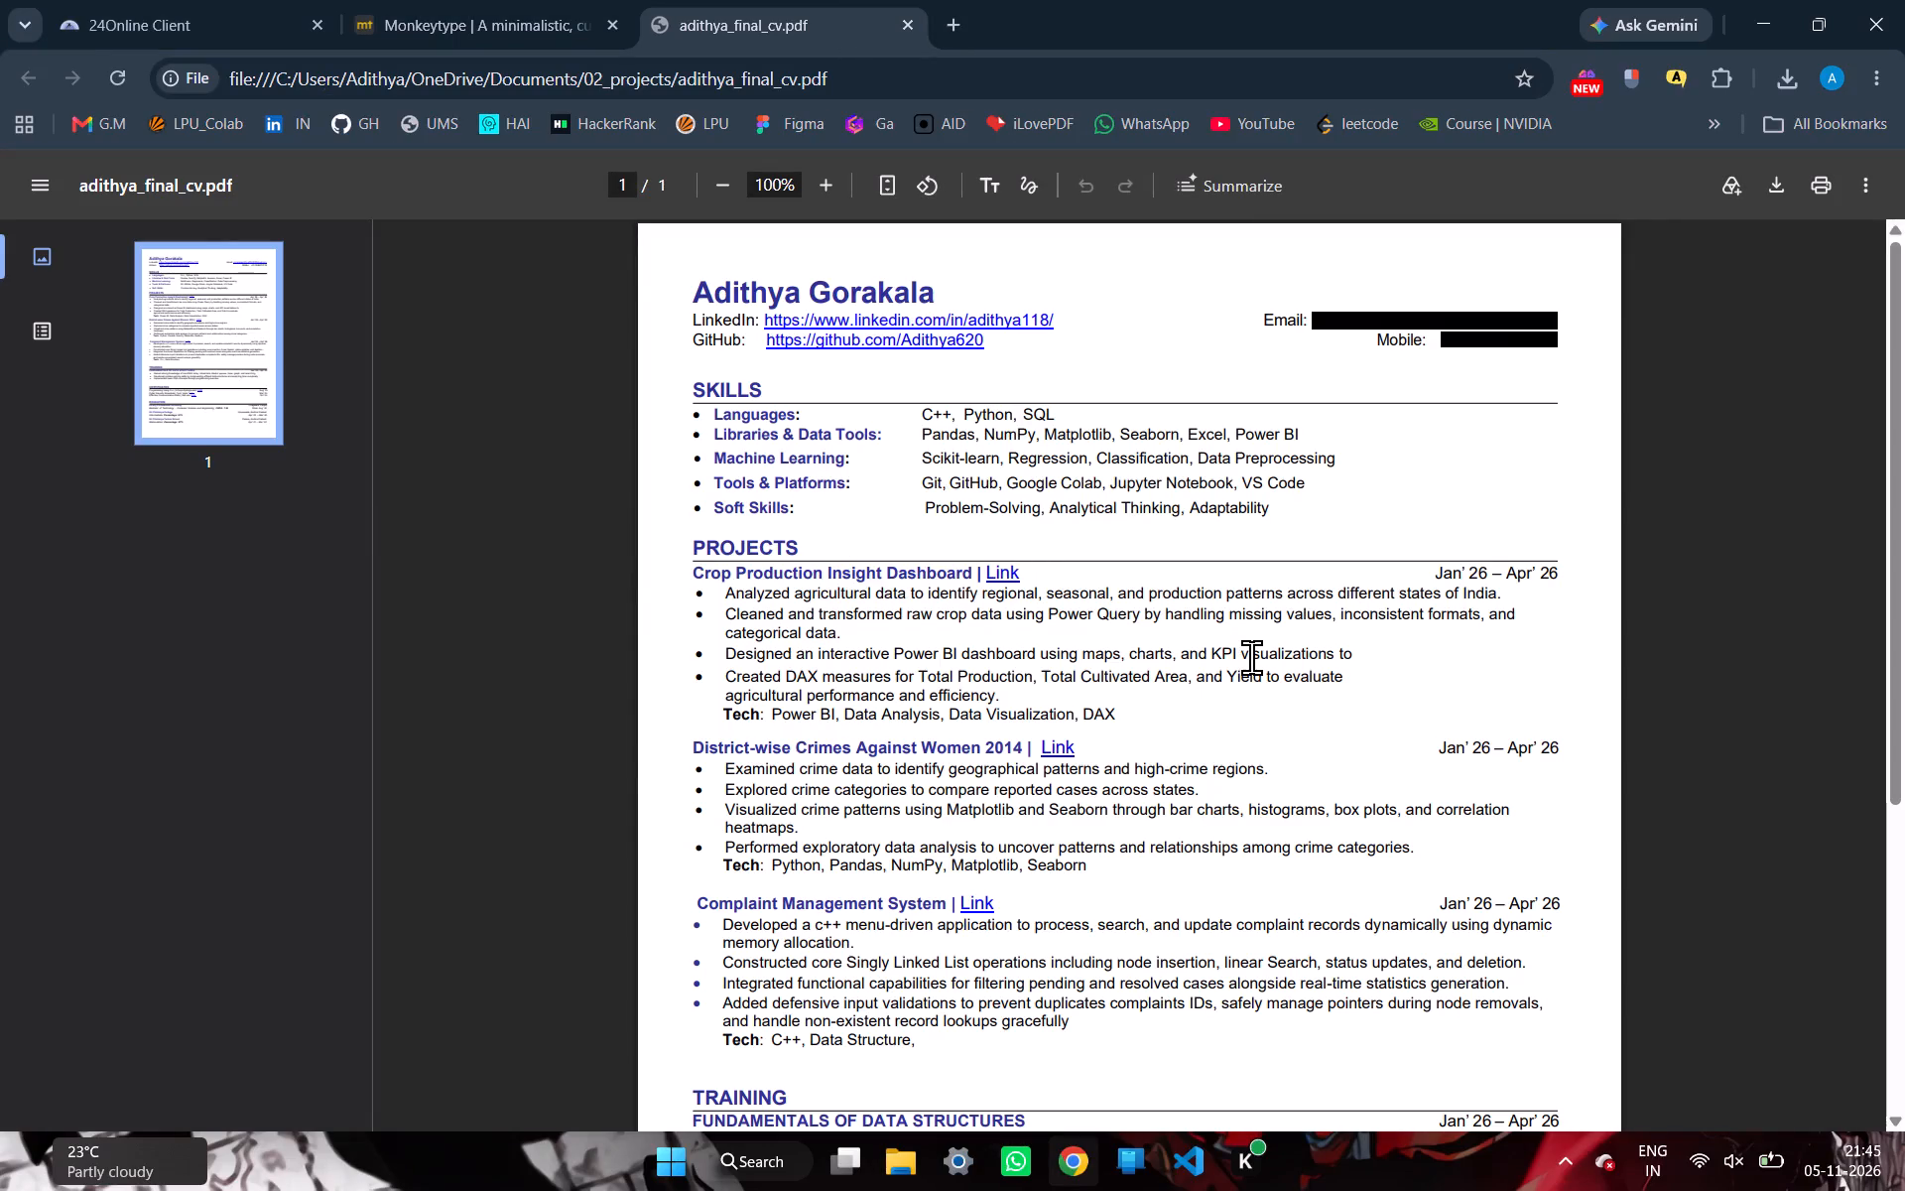
scroll(1251, 657, down, 1)
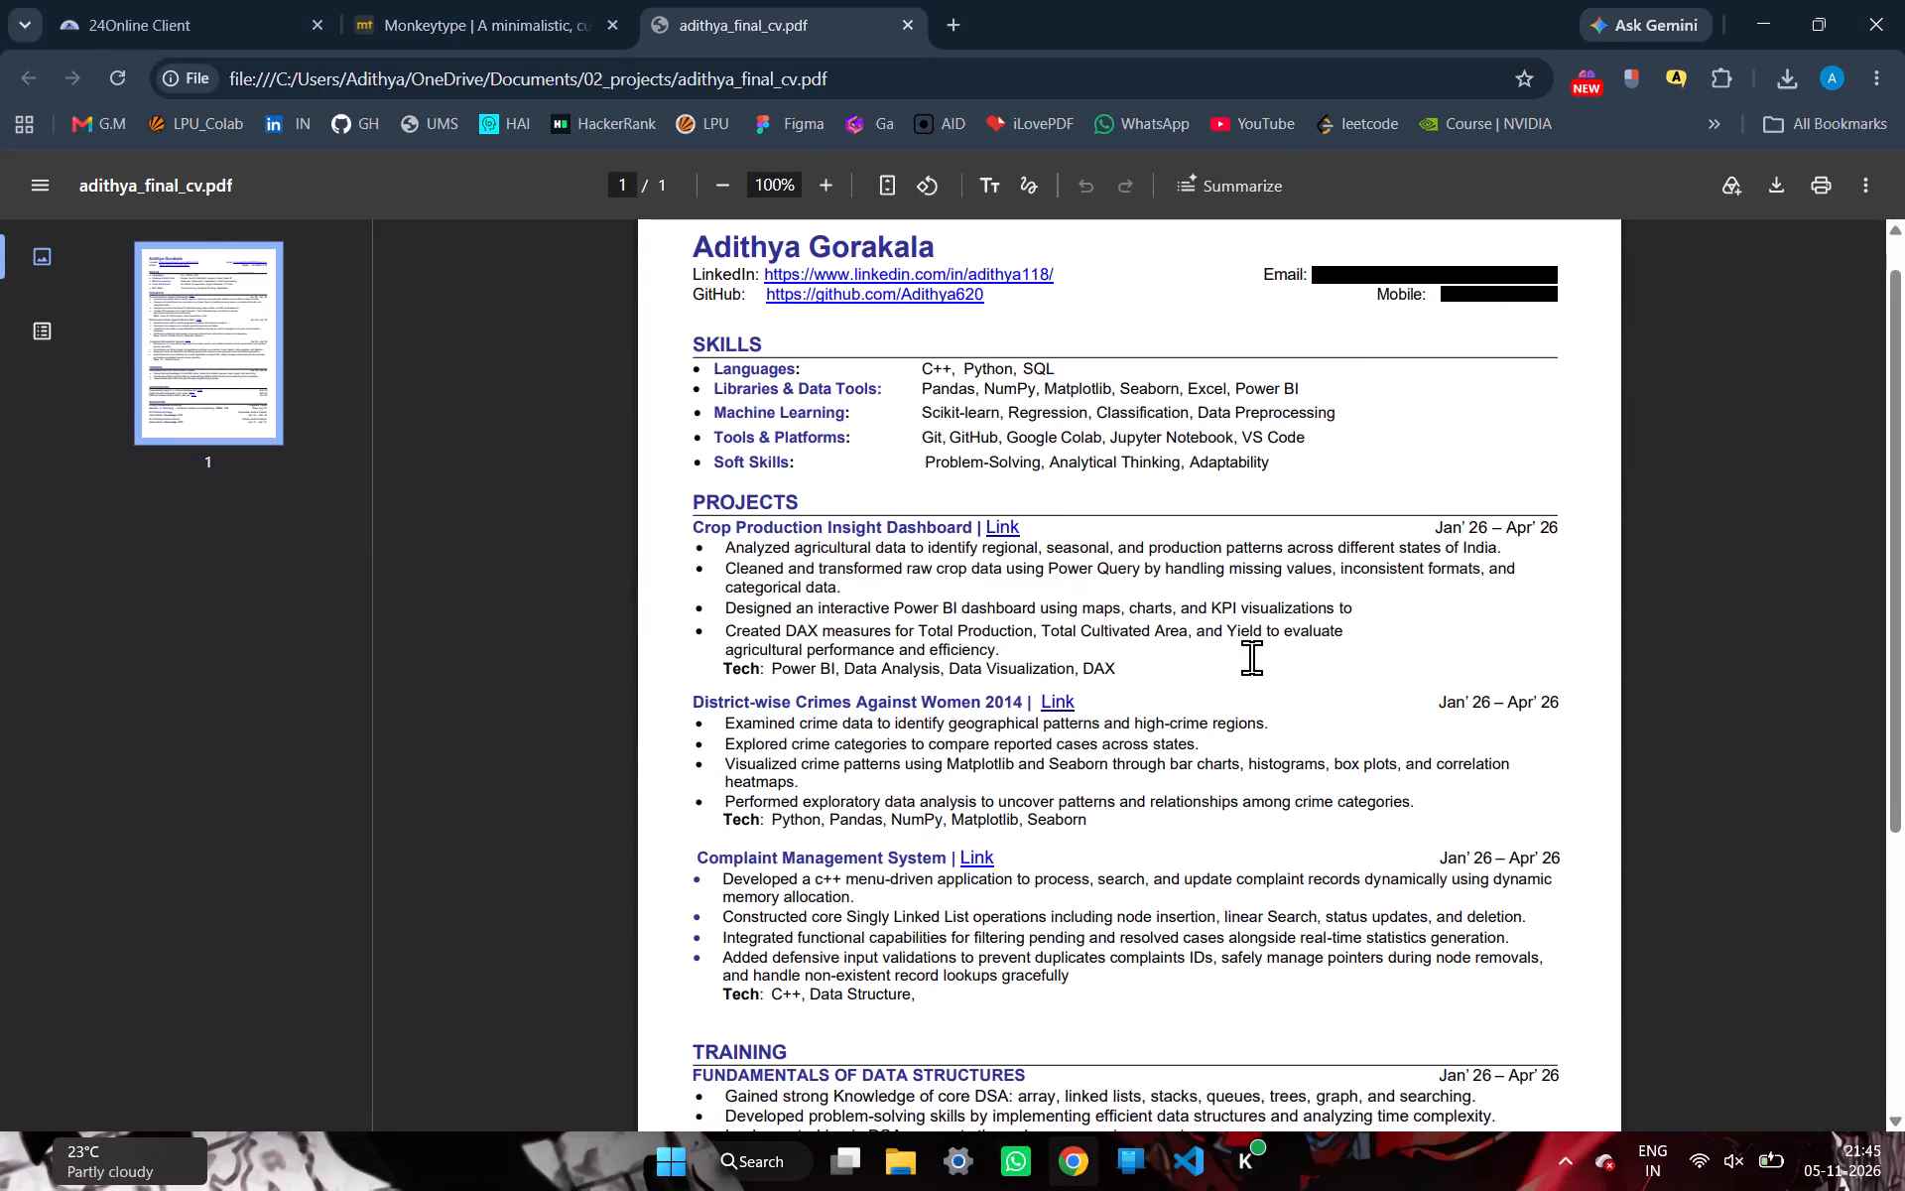
scroll(1251, 657, down, 1)
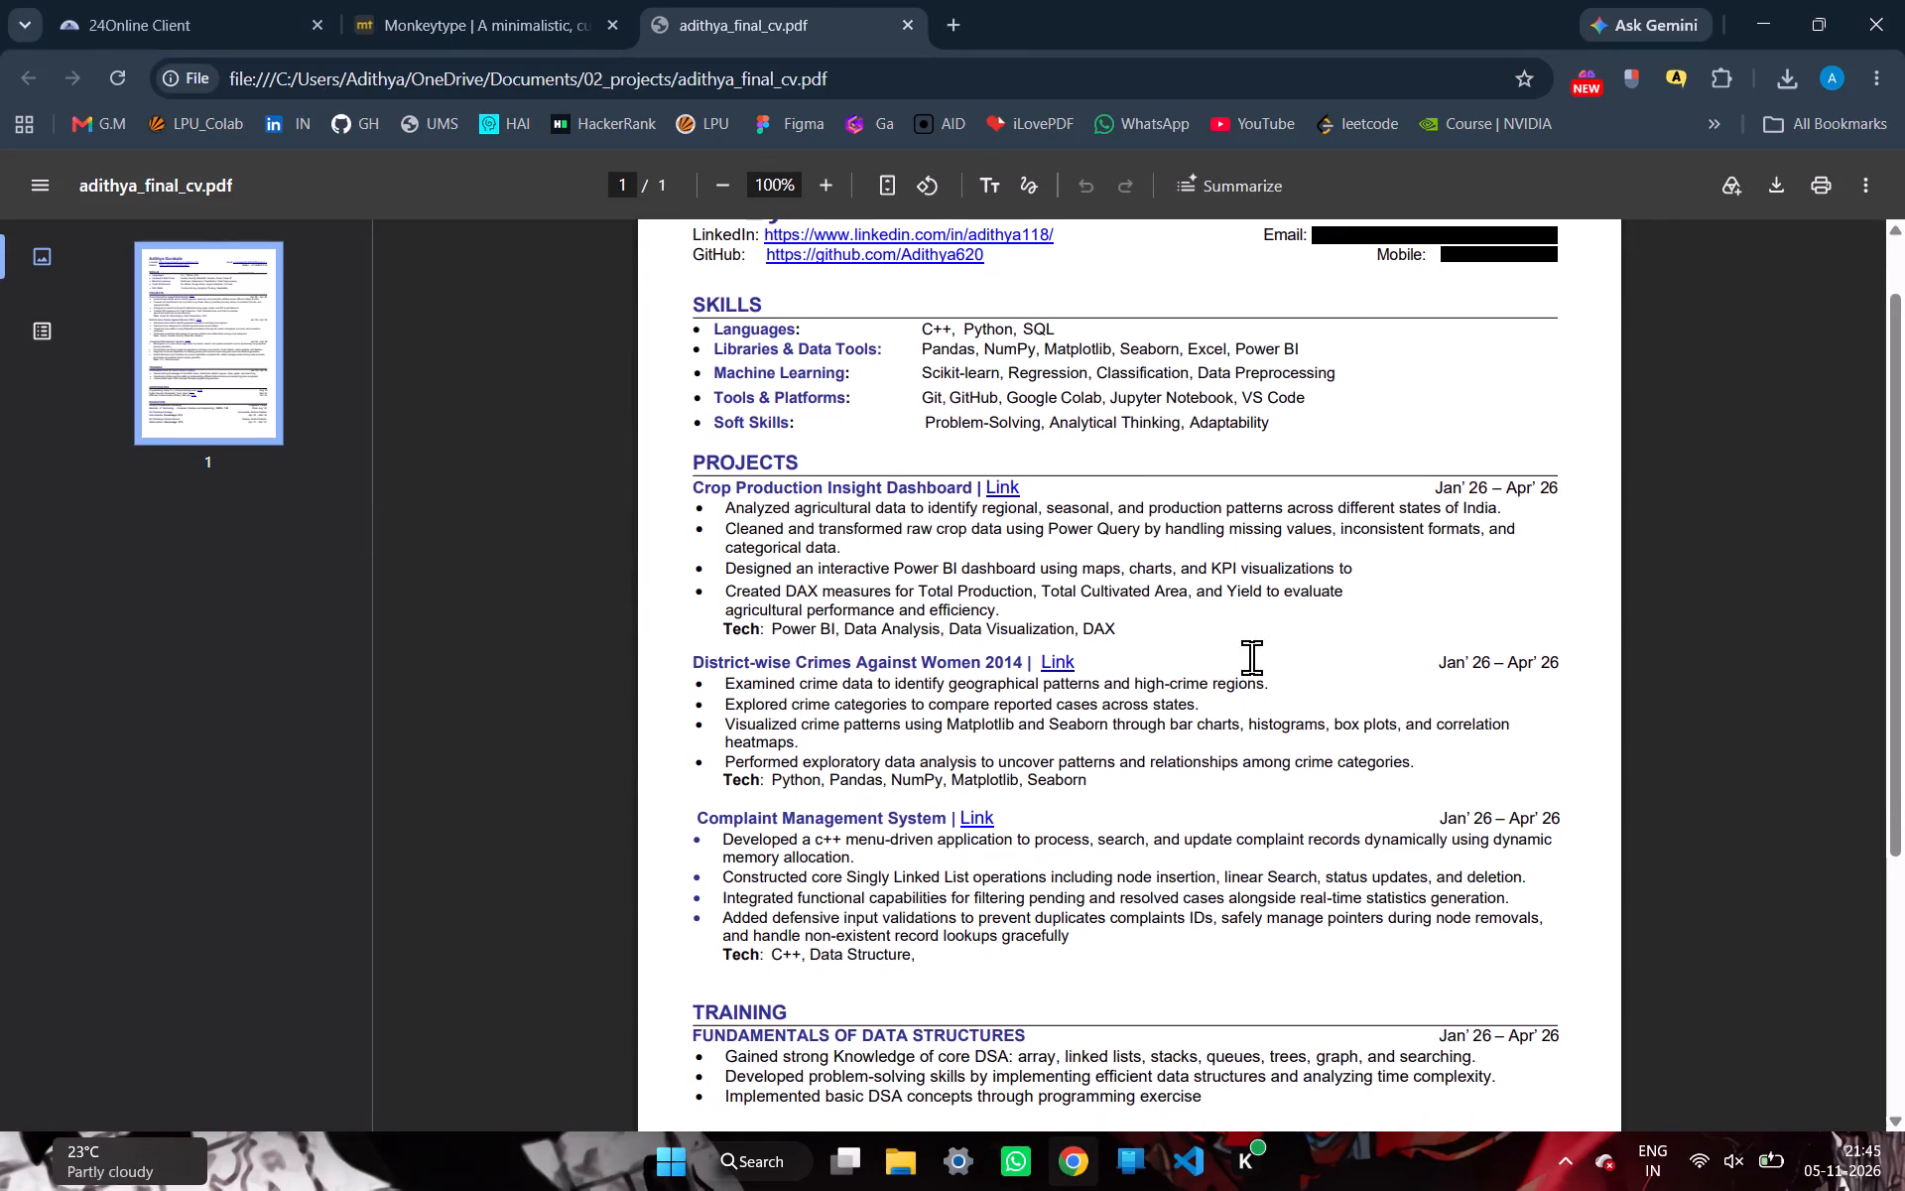
scroll(1251, 657, down, 1)
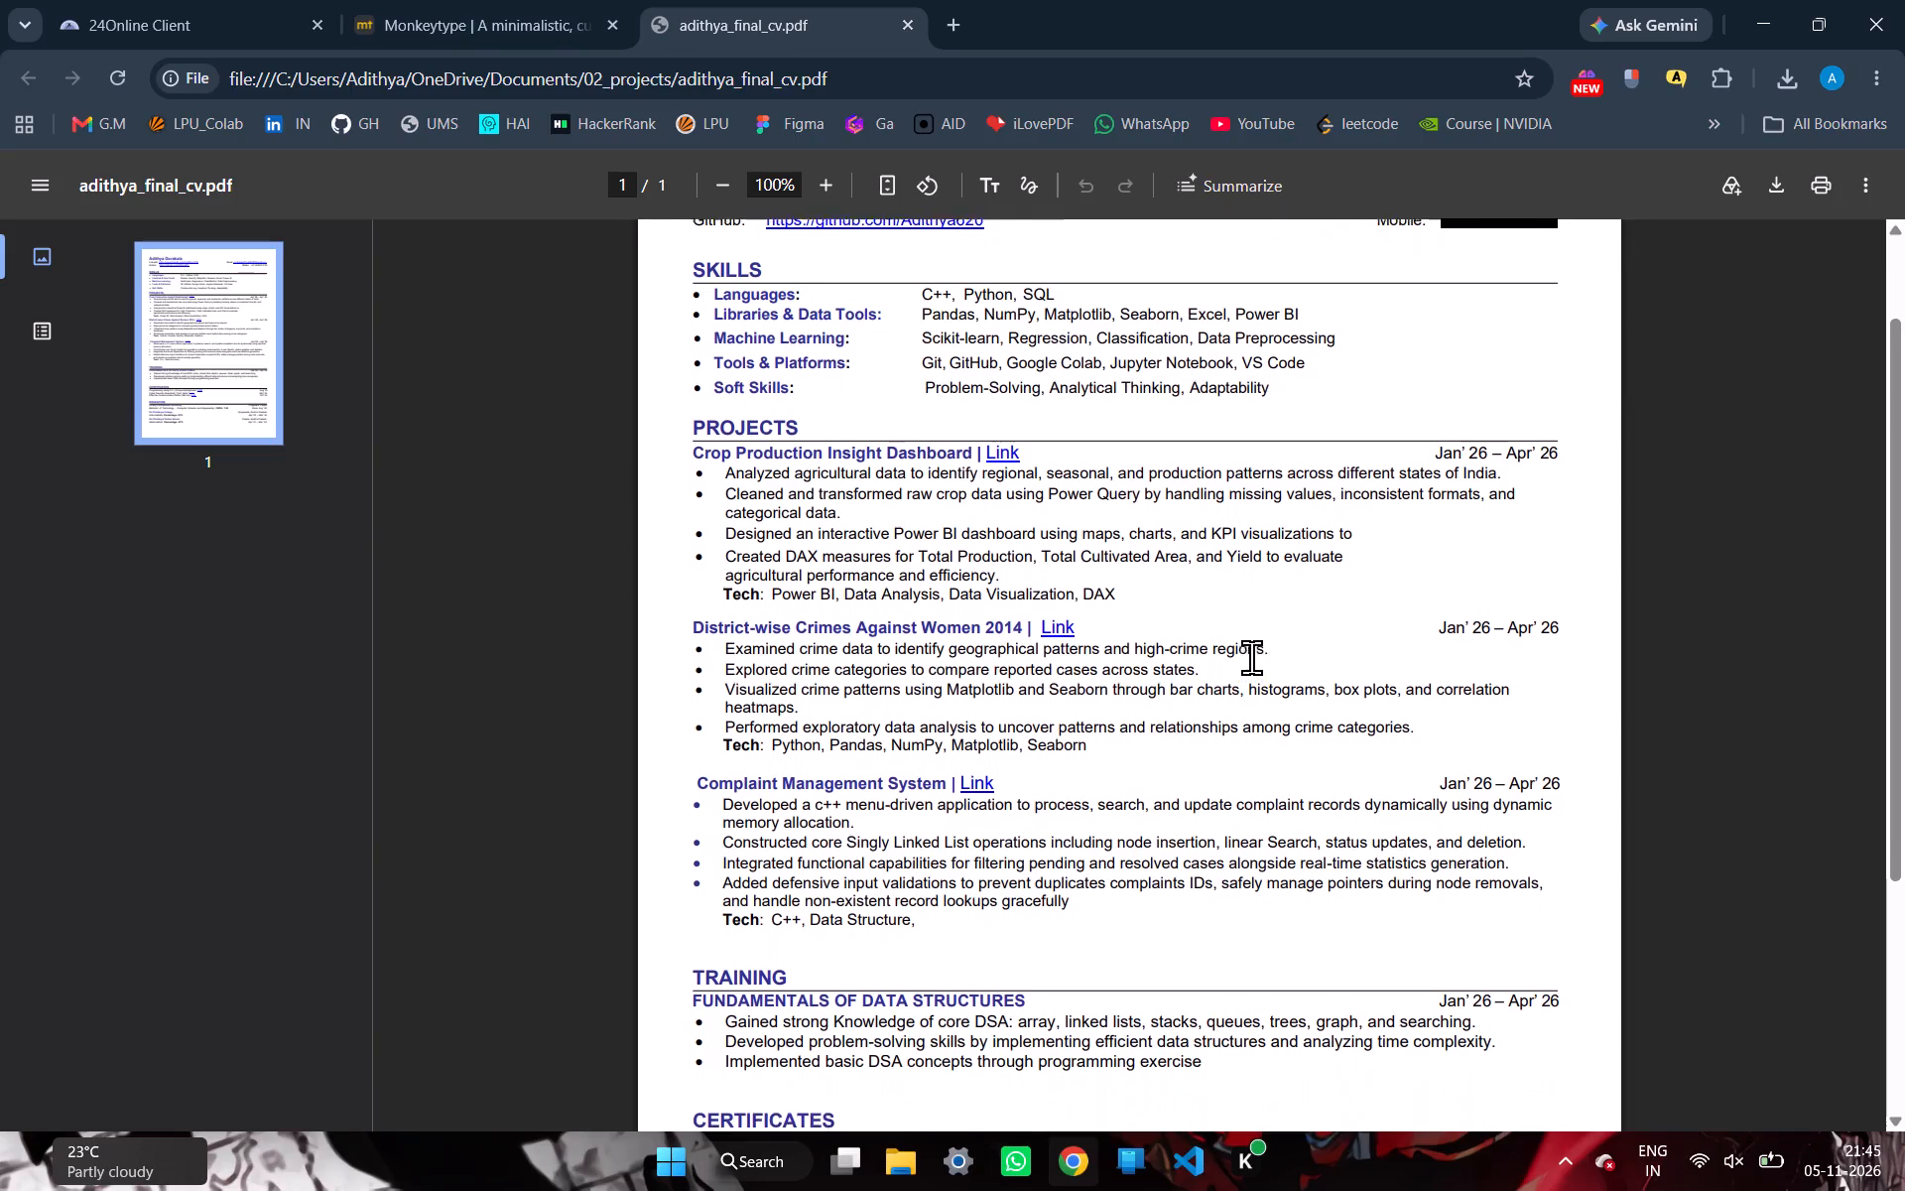
scroll(1251, 657, down, 1)
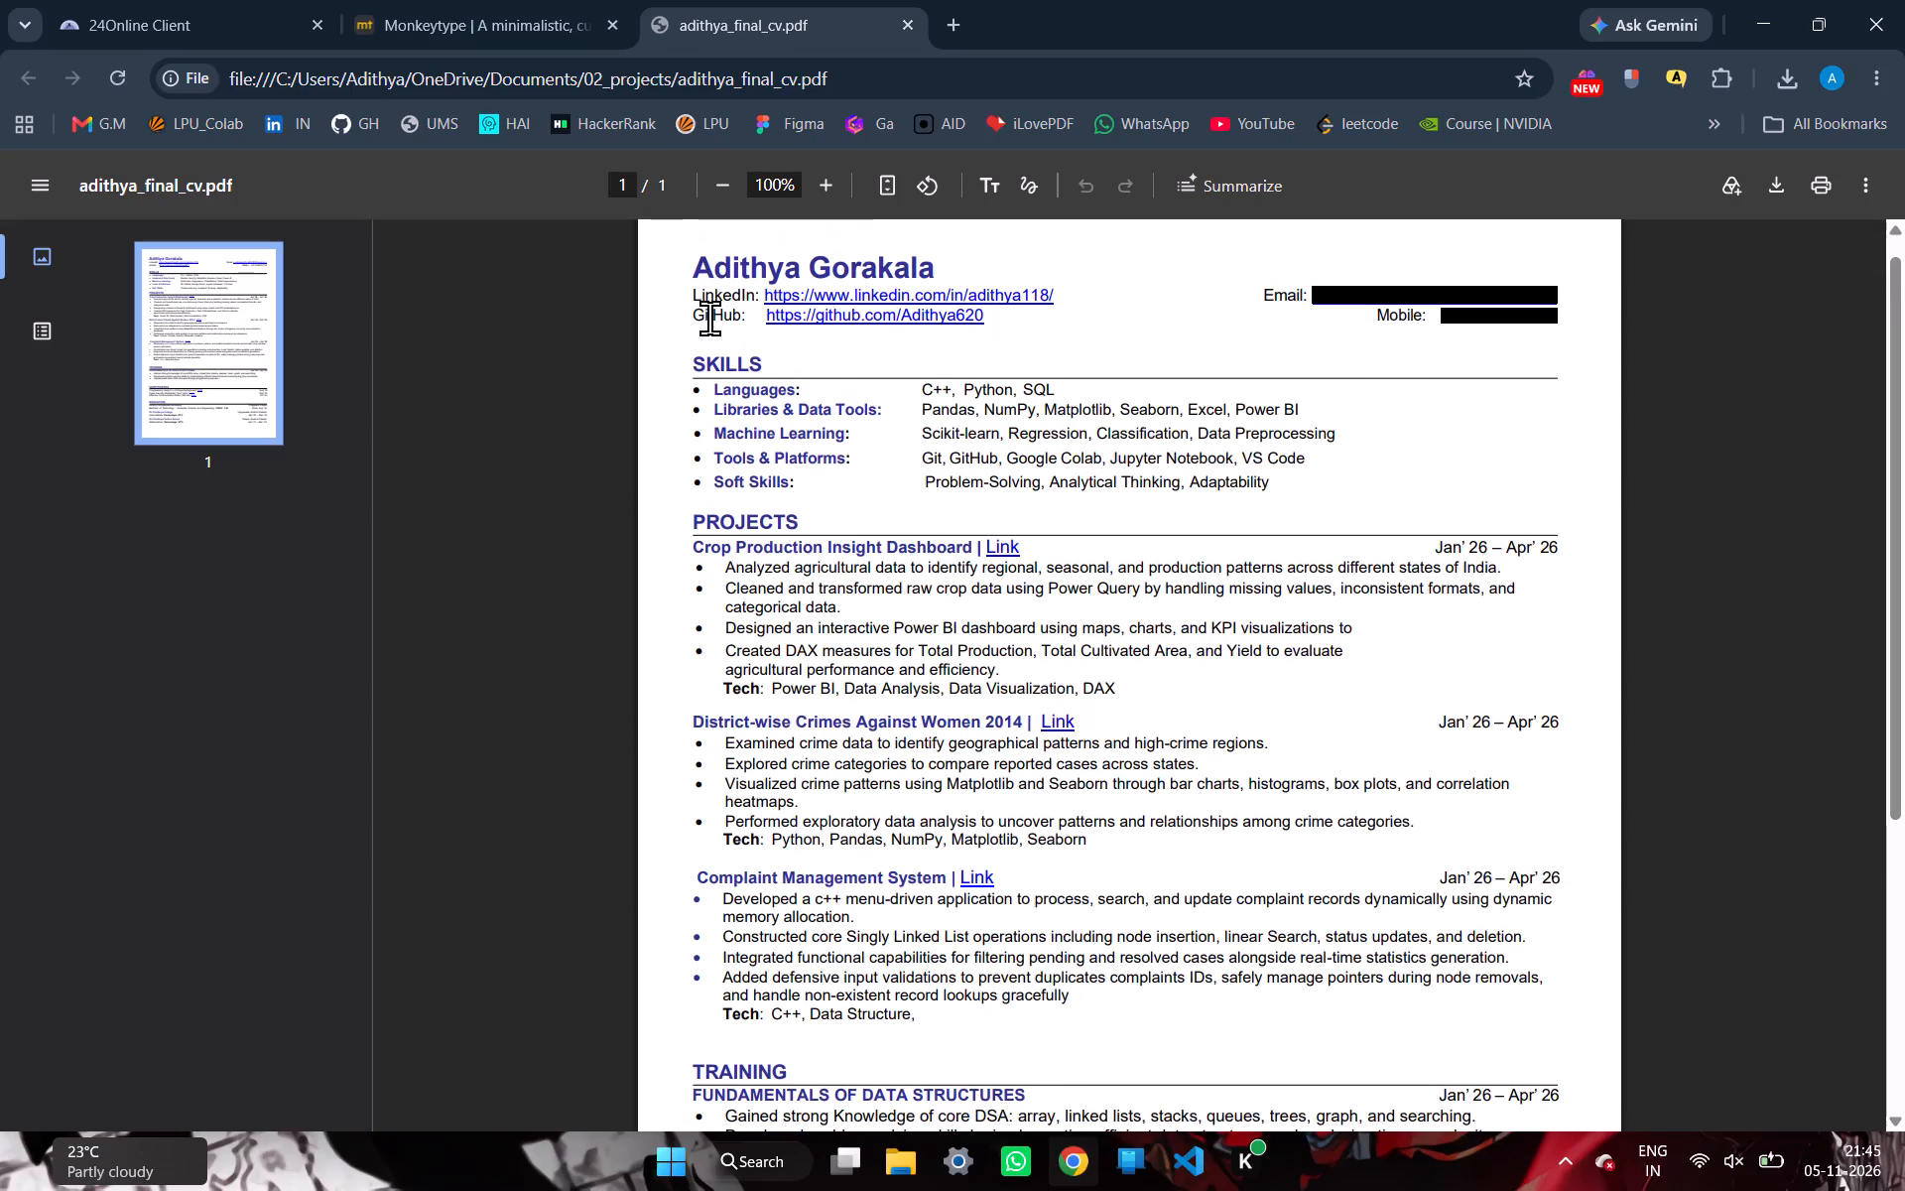
View the CV PDF dated 16-09-2026 from the 02_projects folder, close it, and return to File Explorer.
click(896, 1172)
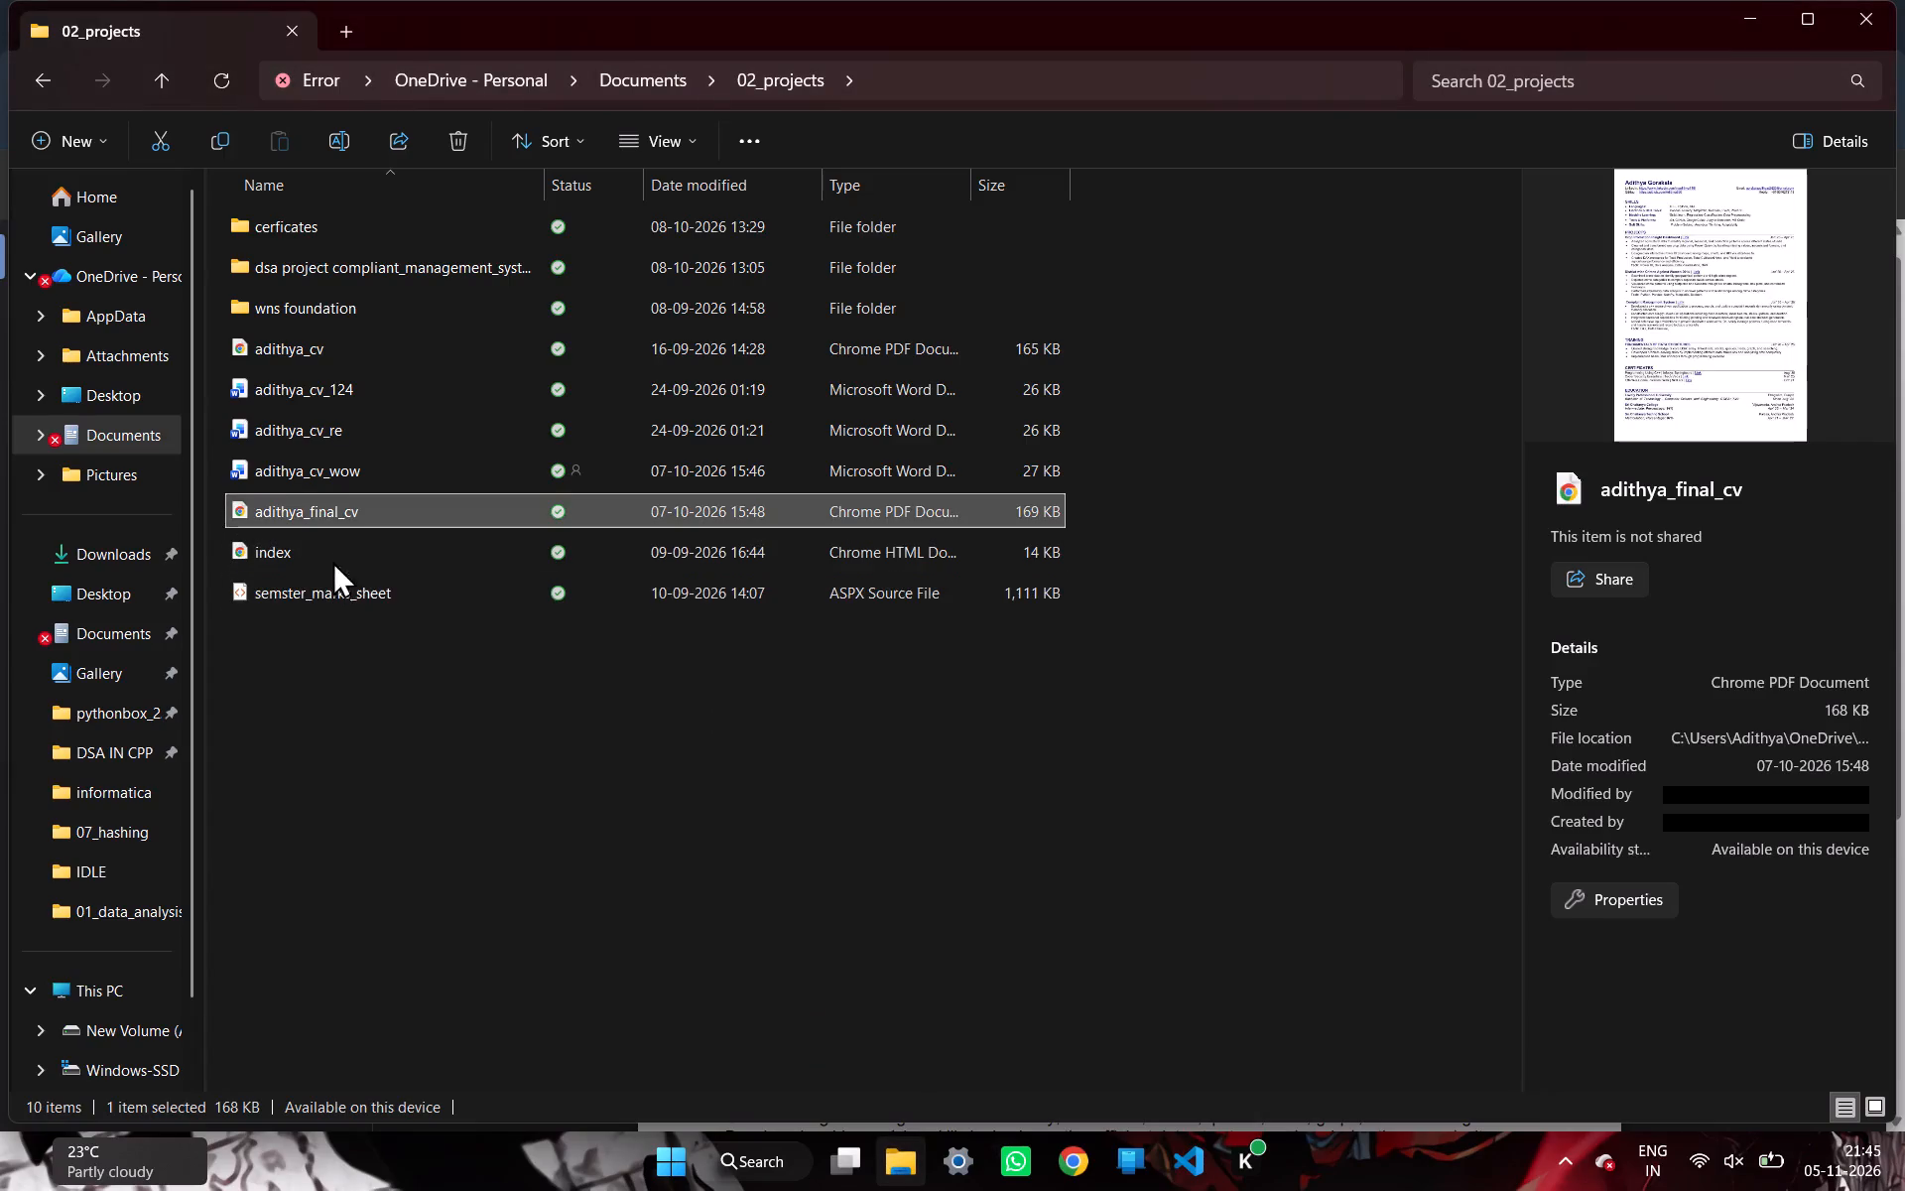
double_click(360, 354)
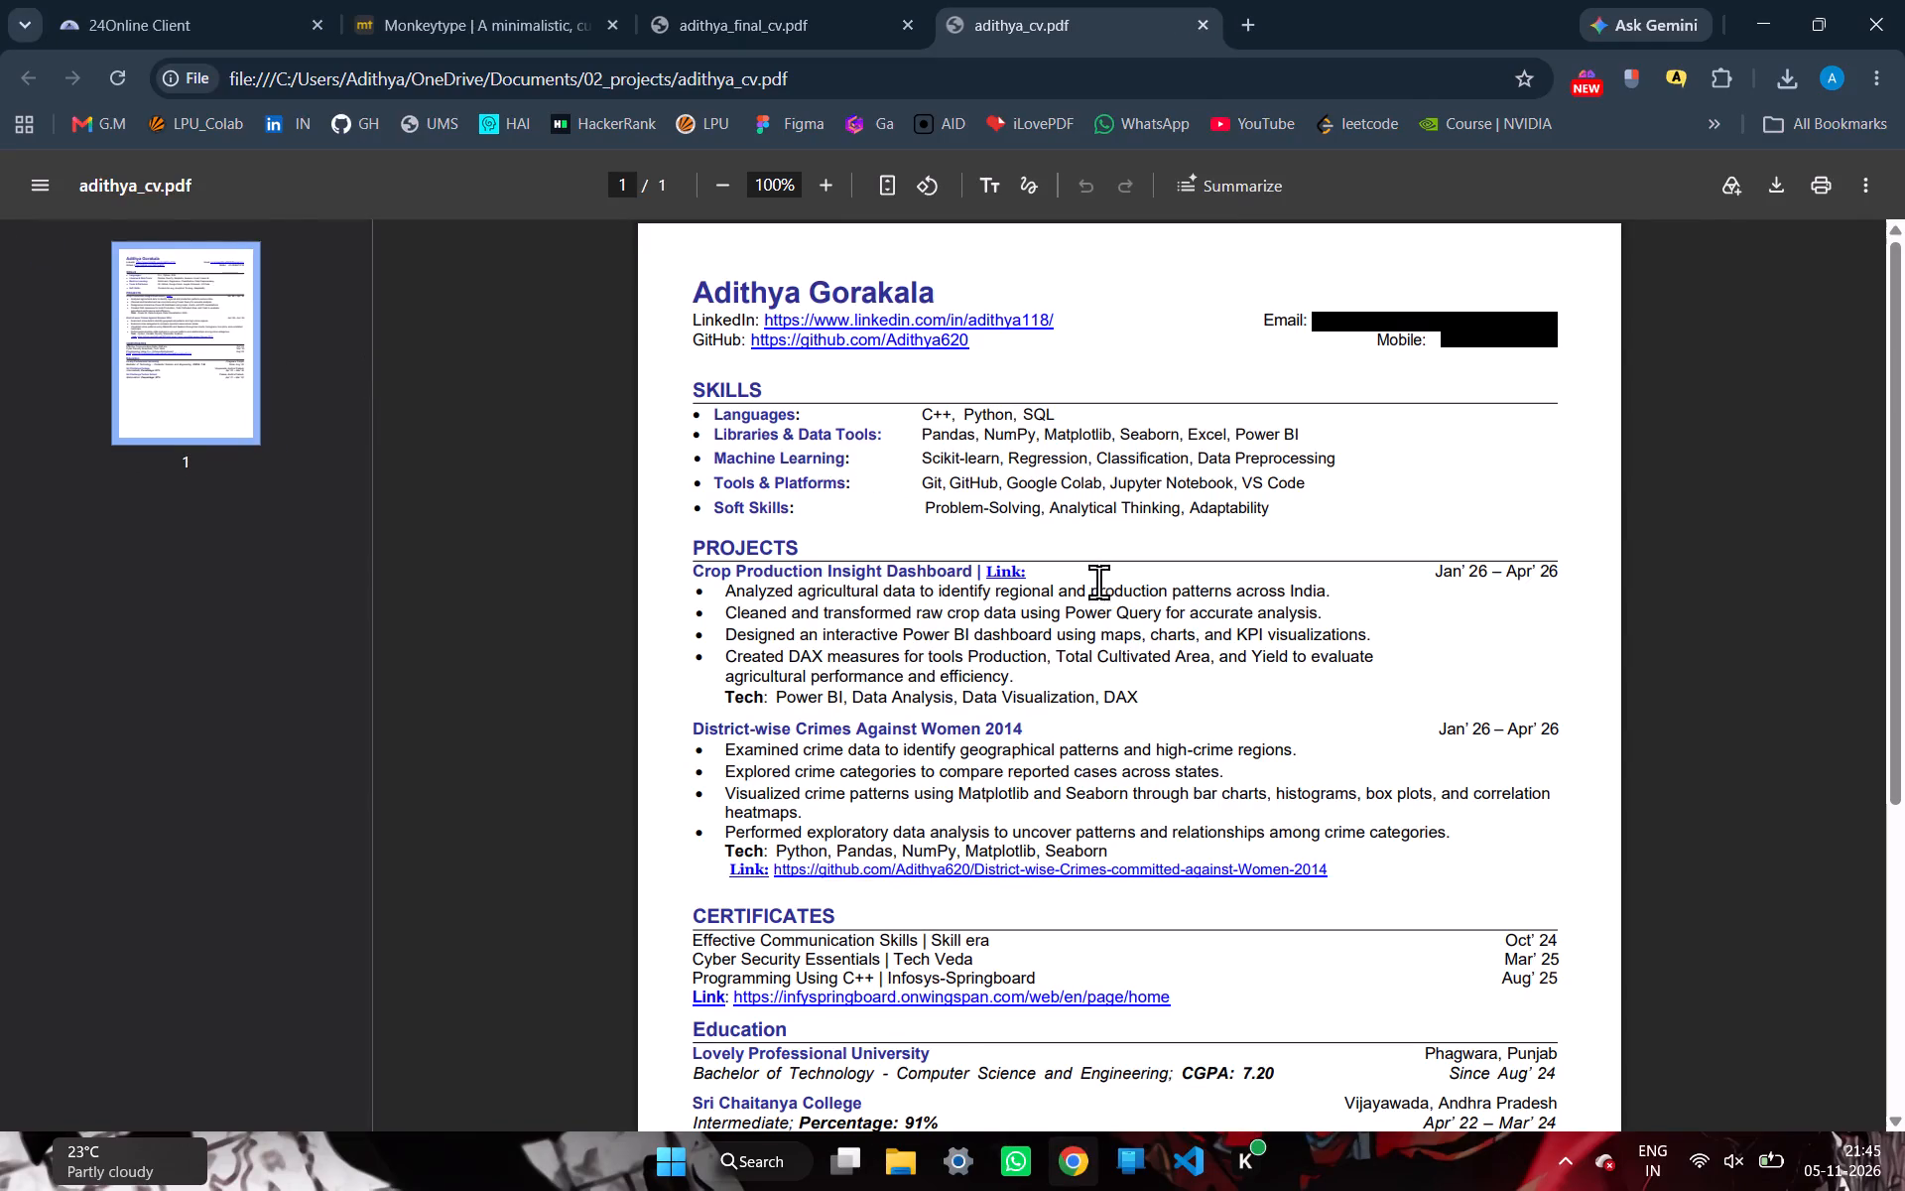
click(1205, 17)
click(1775, 0)
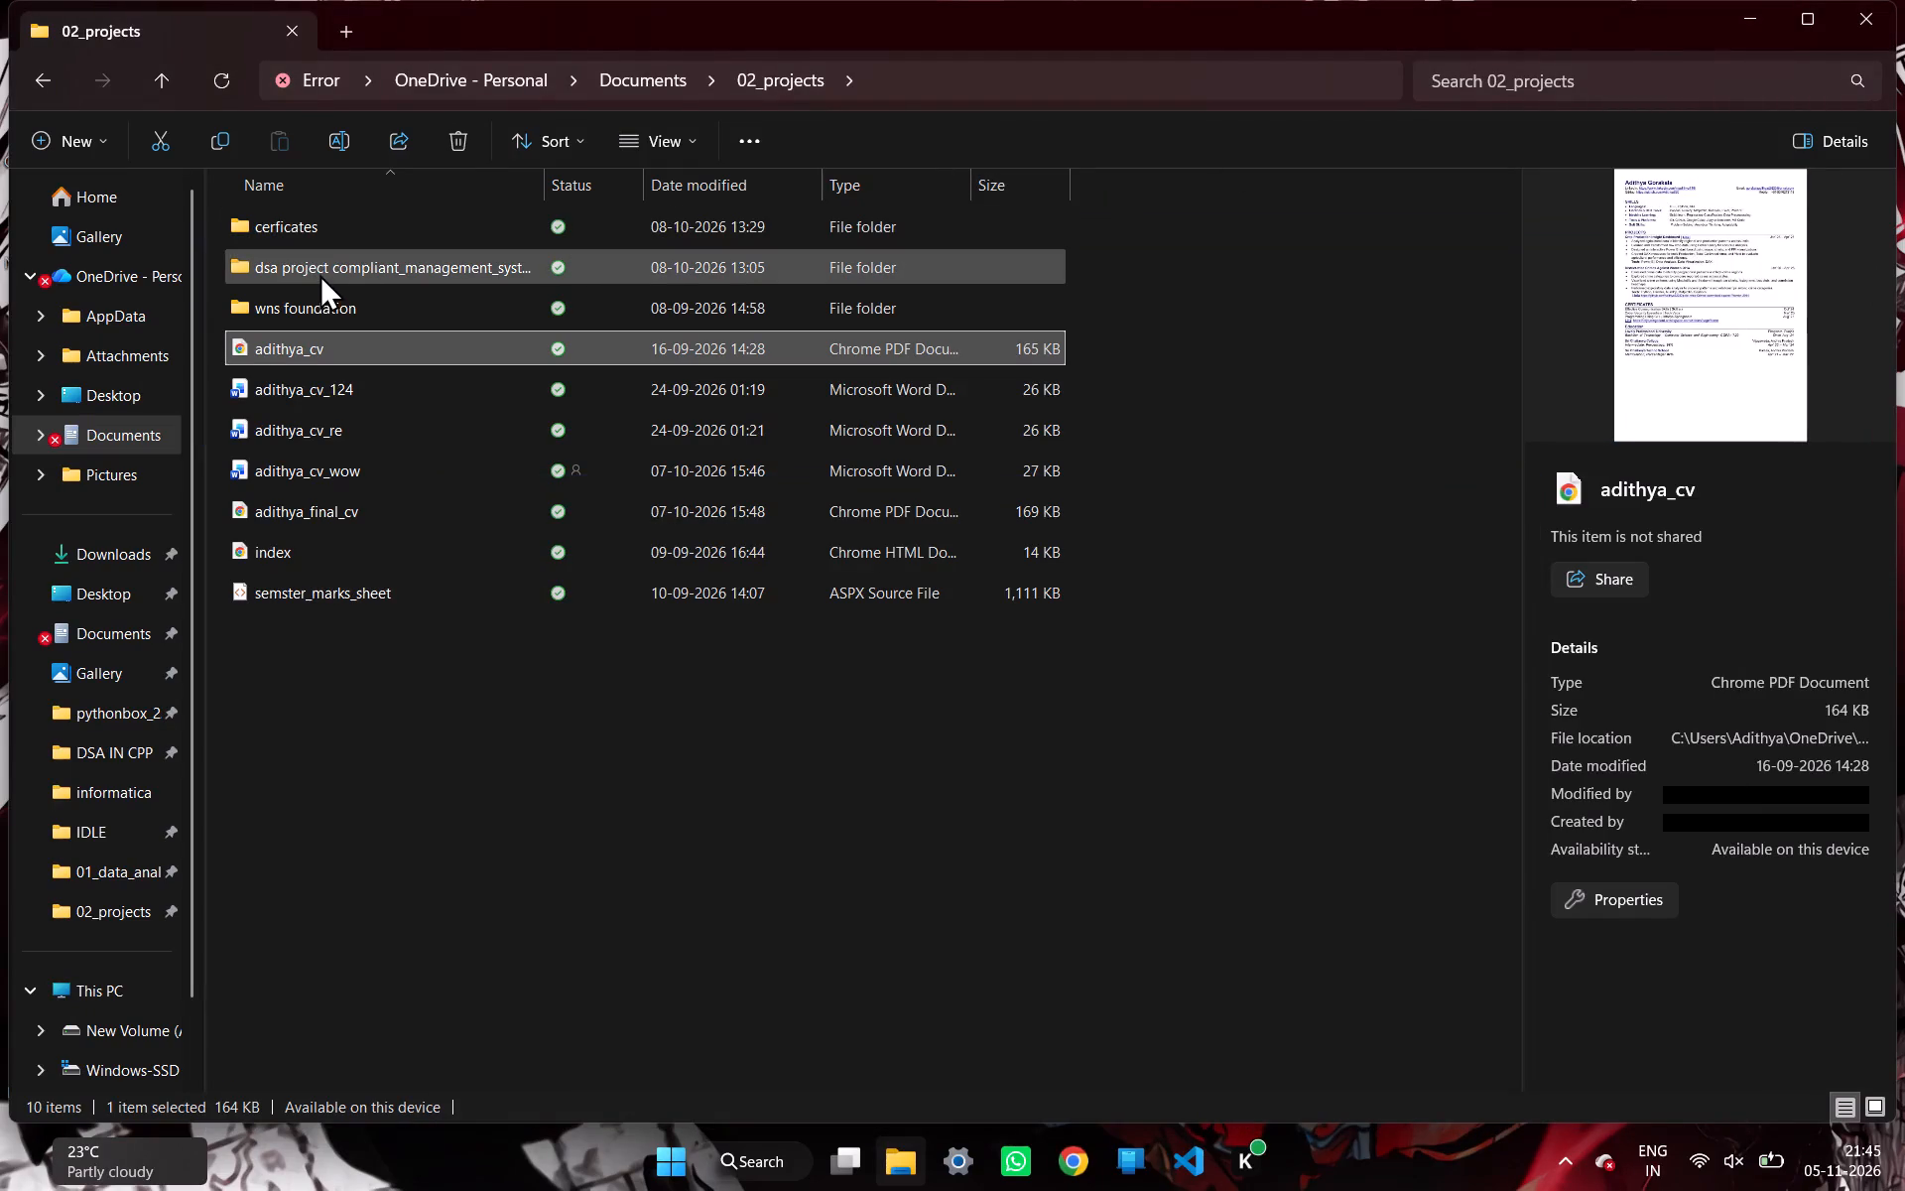
Look through the complaint management project and wns foundation folders in 02_projects, and the files folder in Documents.
double_click(319, 274)
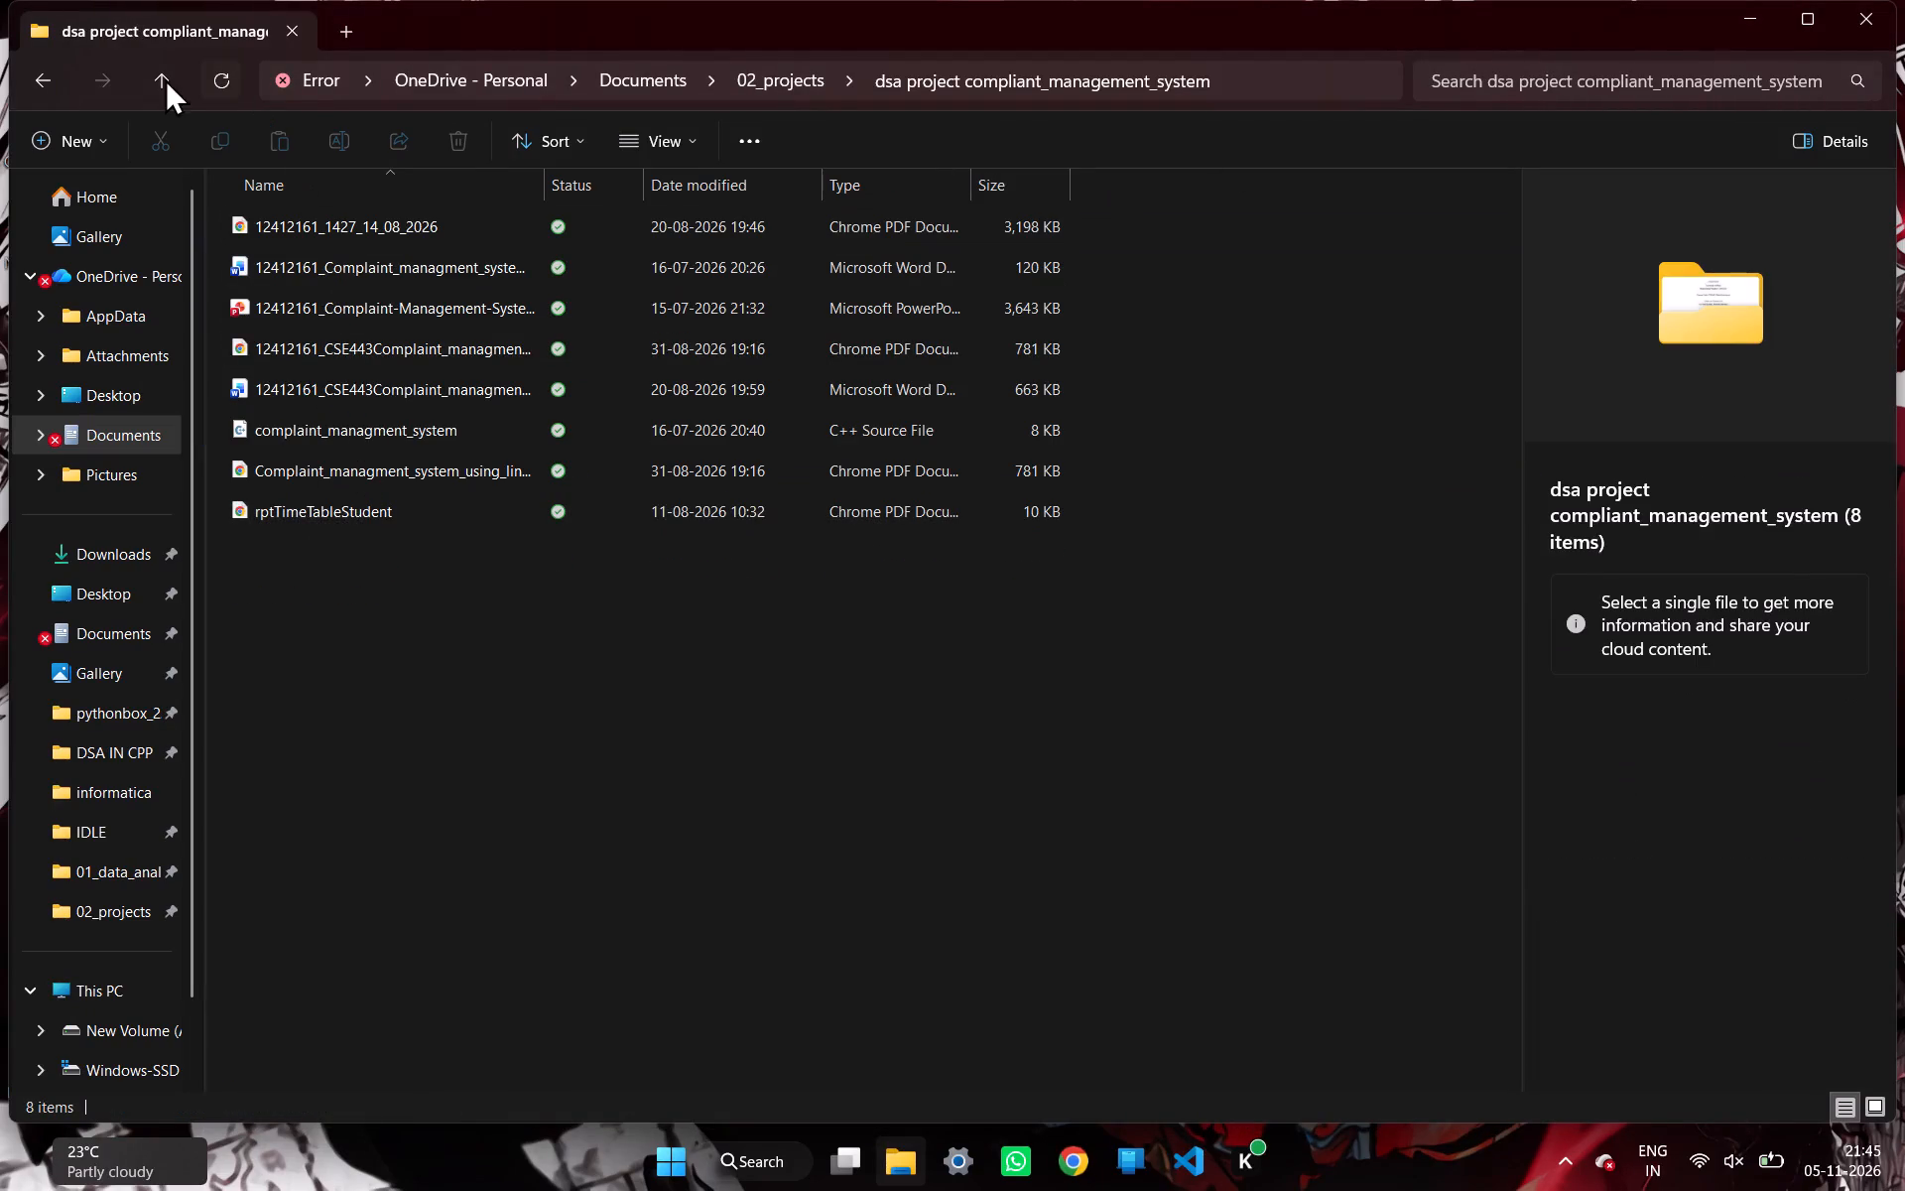
click(142, 72)
double_click(317, 305)
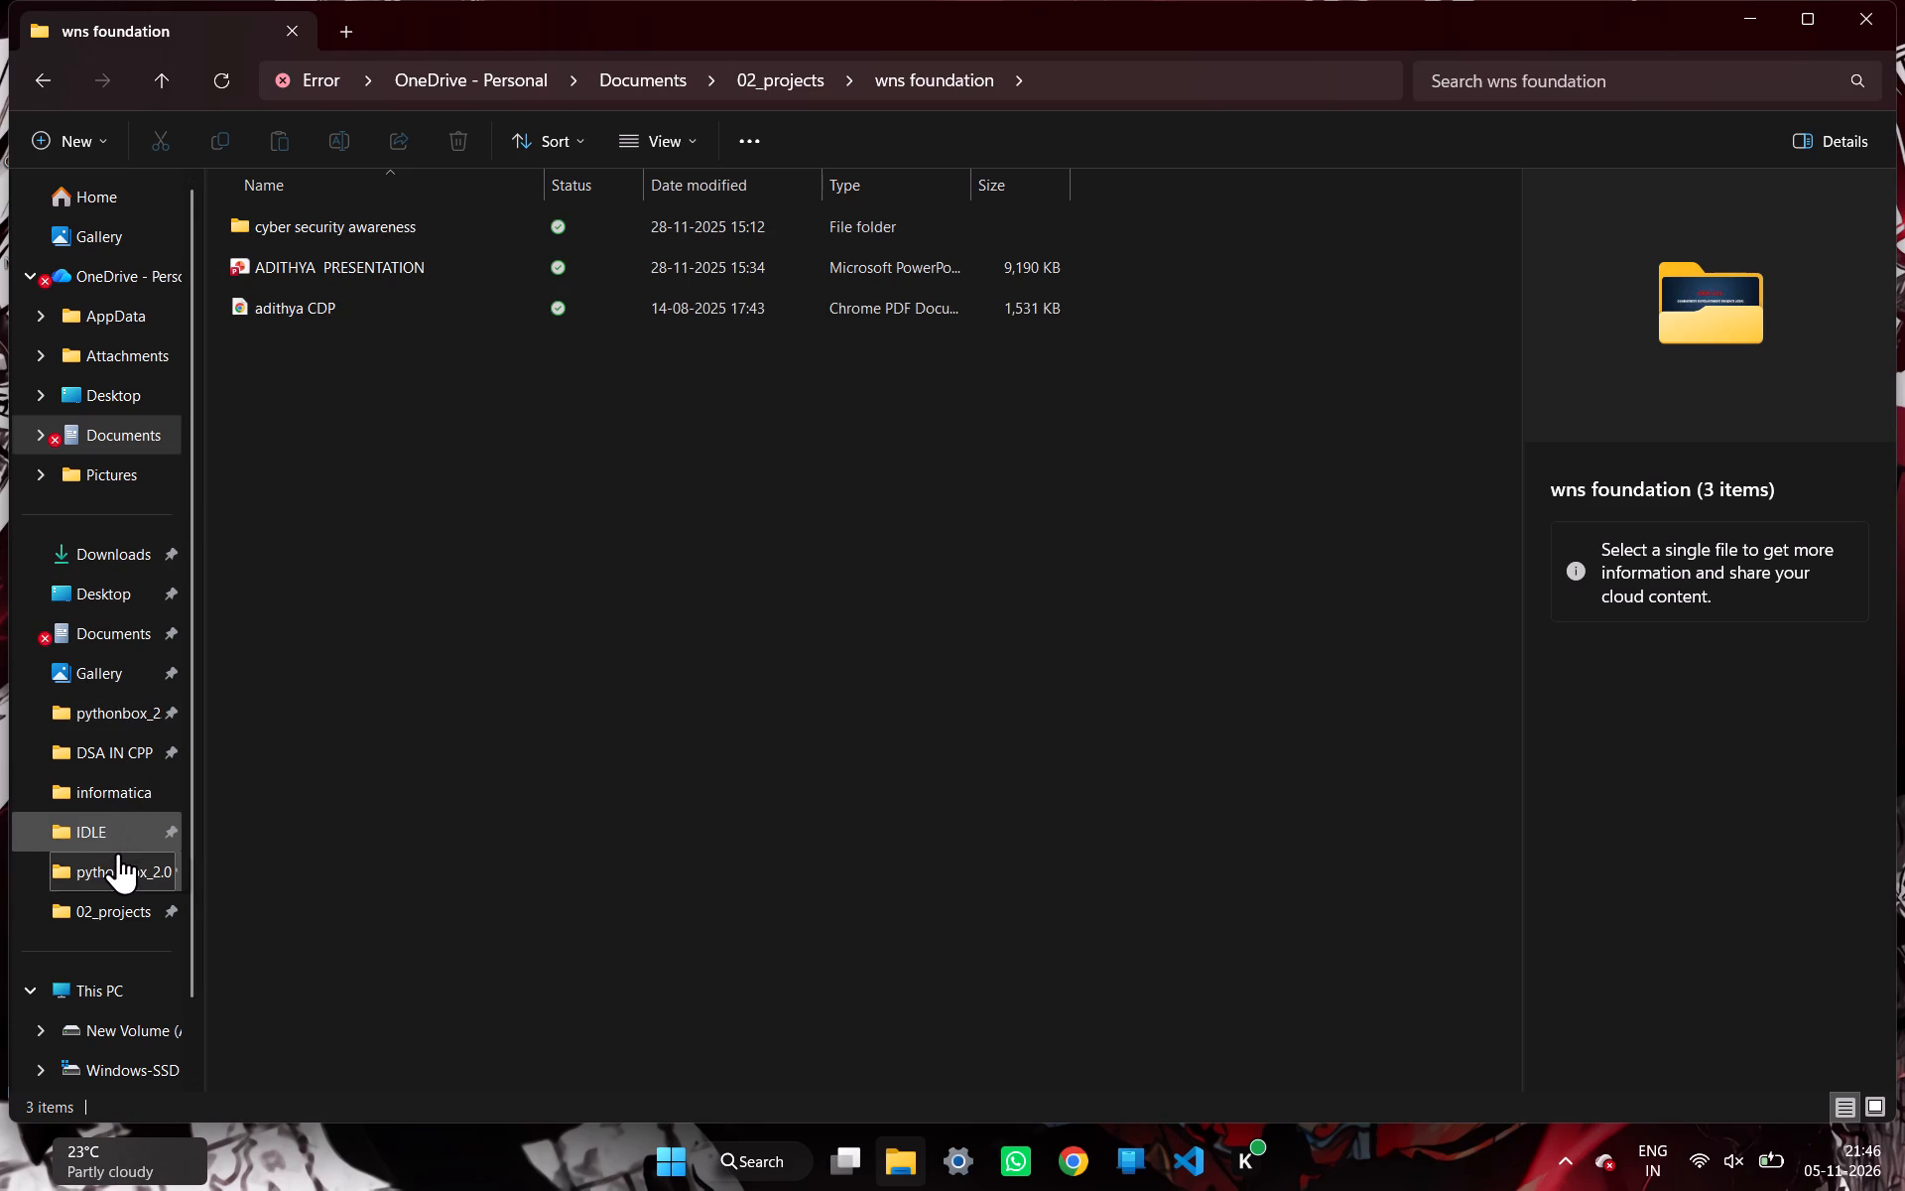
click(158, 84)
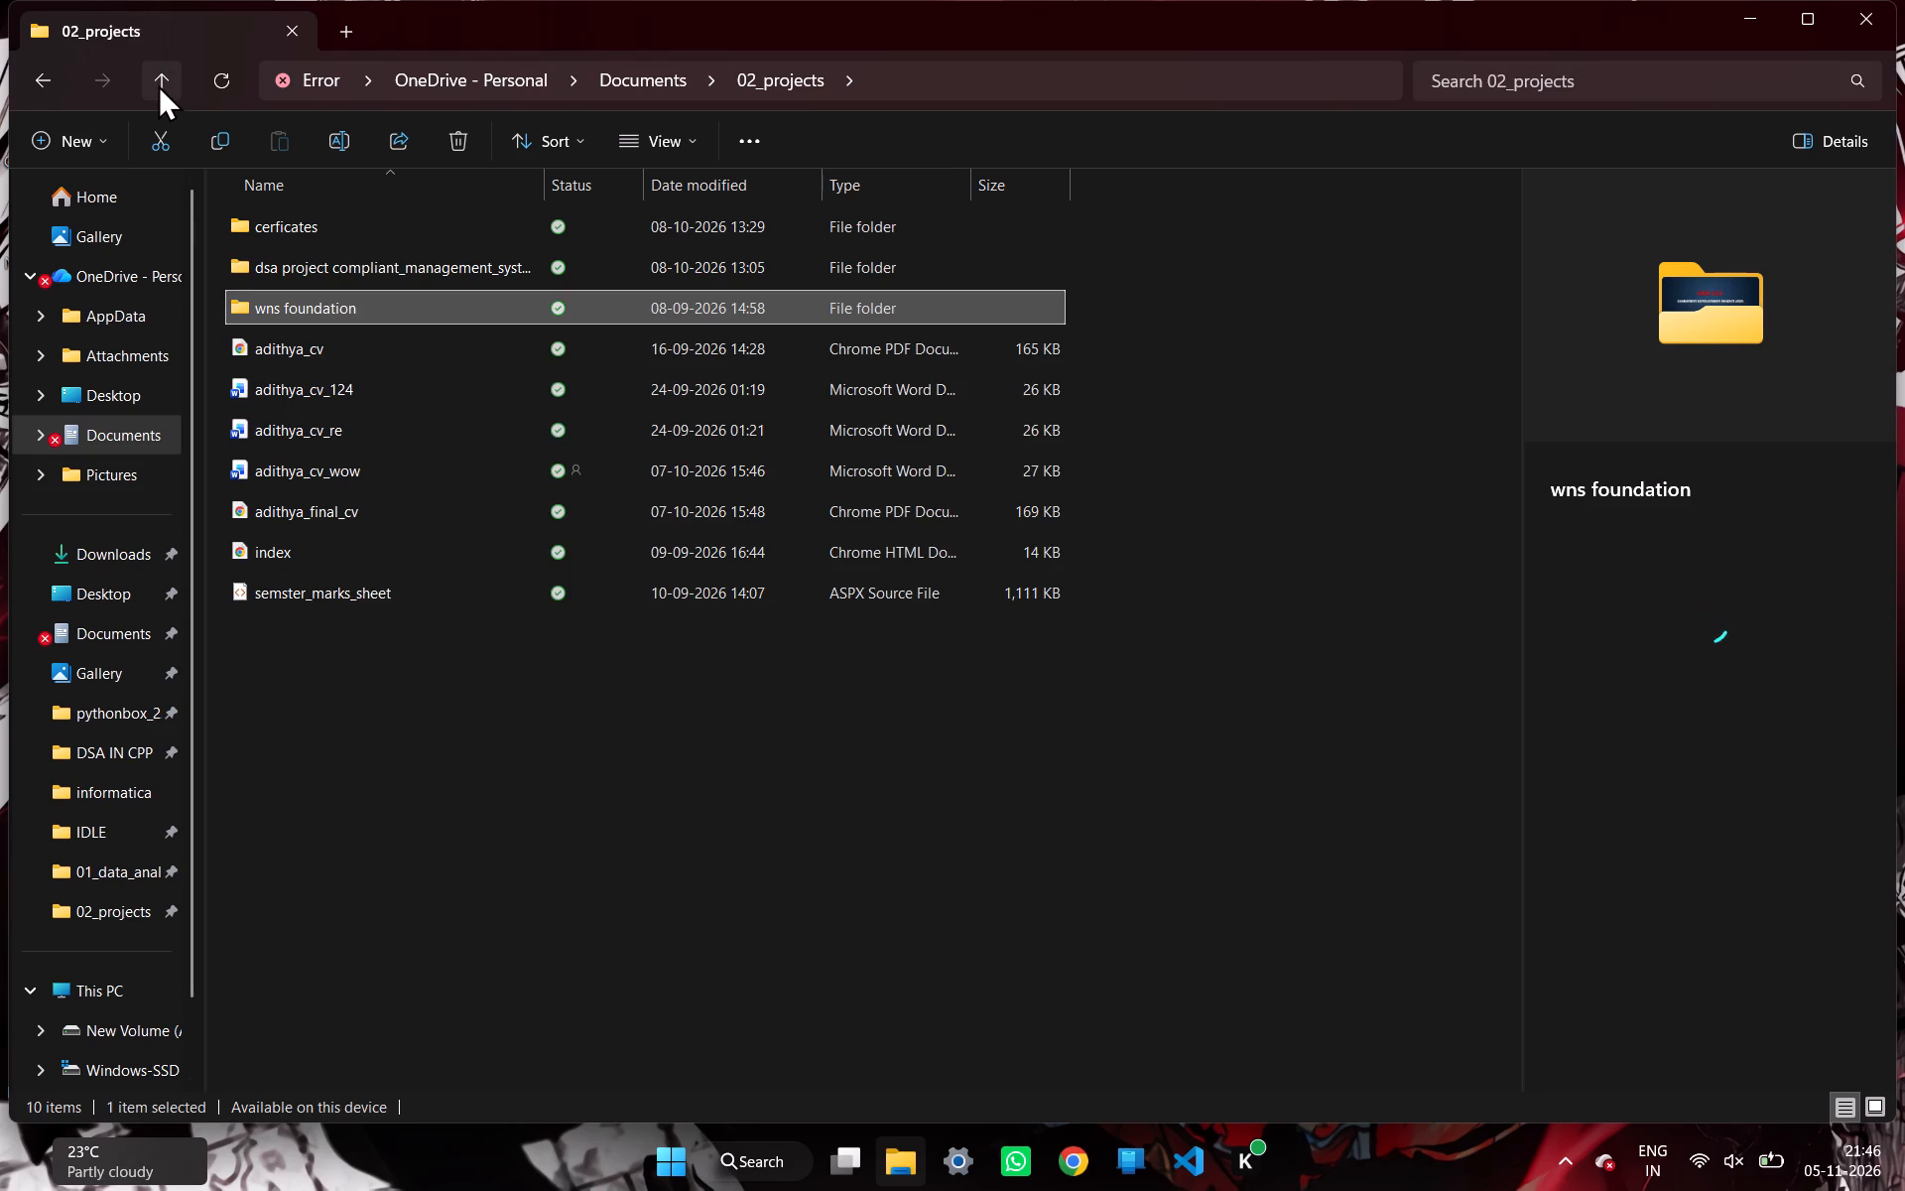
click(158, 84)
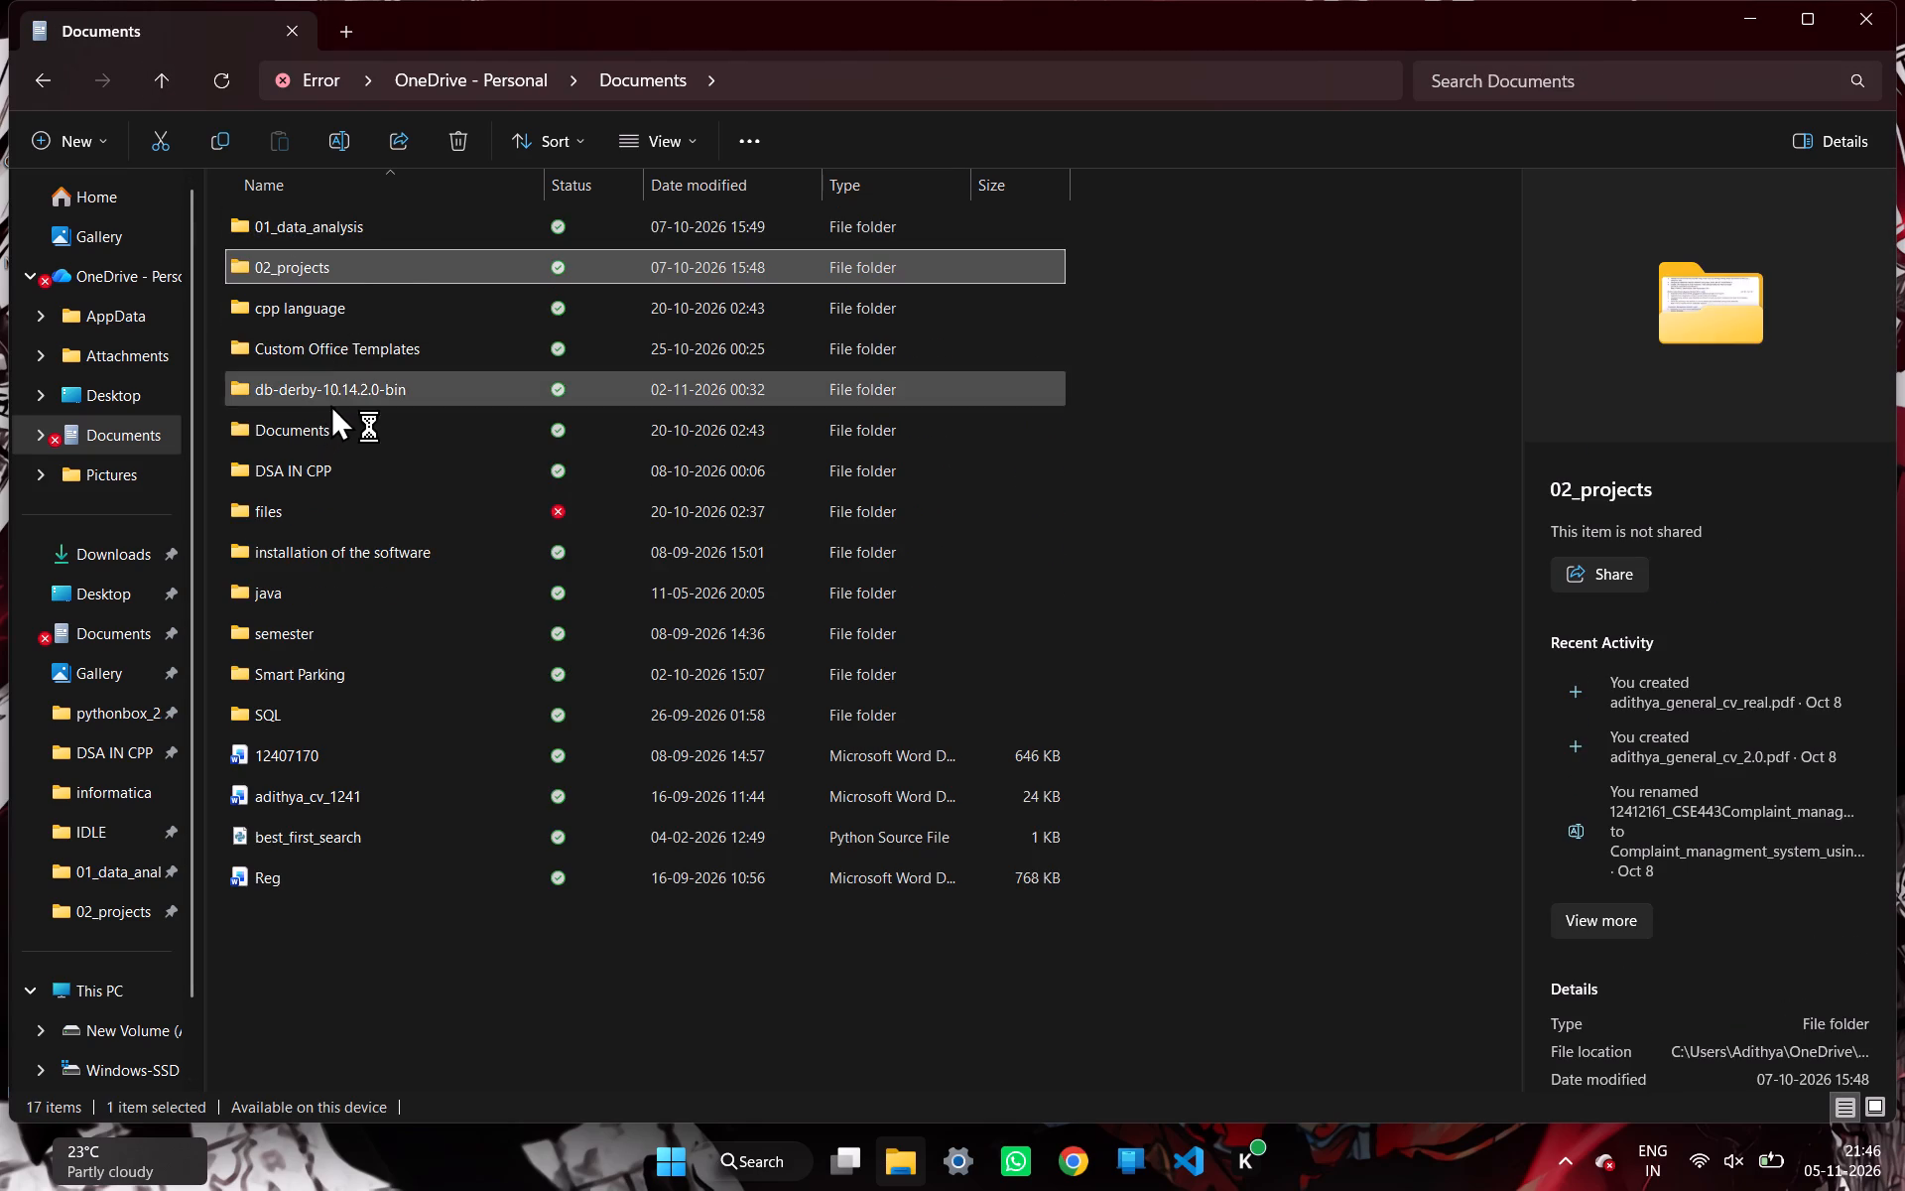
double_click(311, 508)
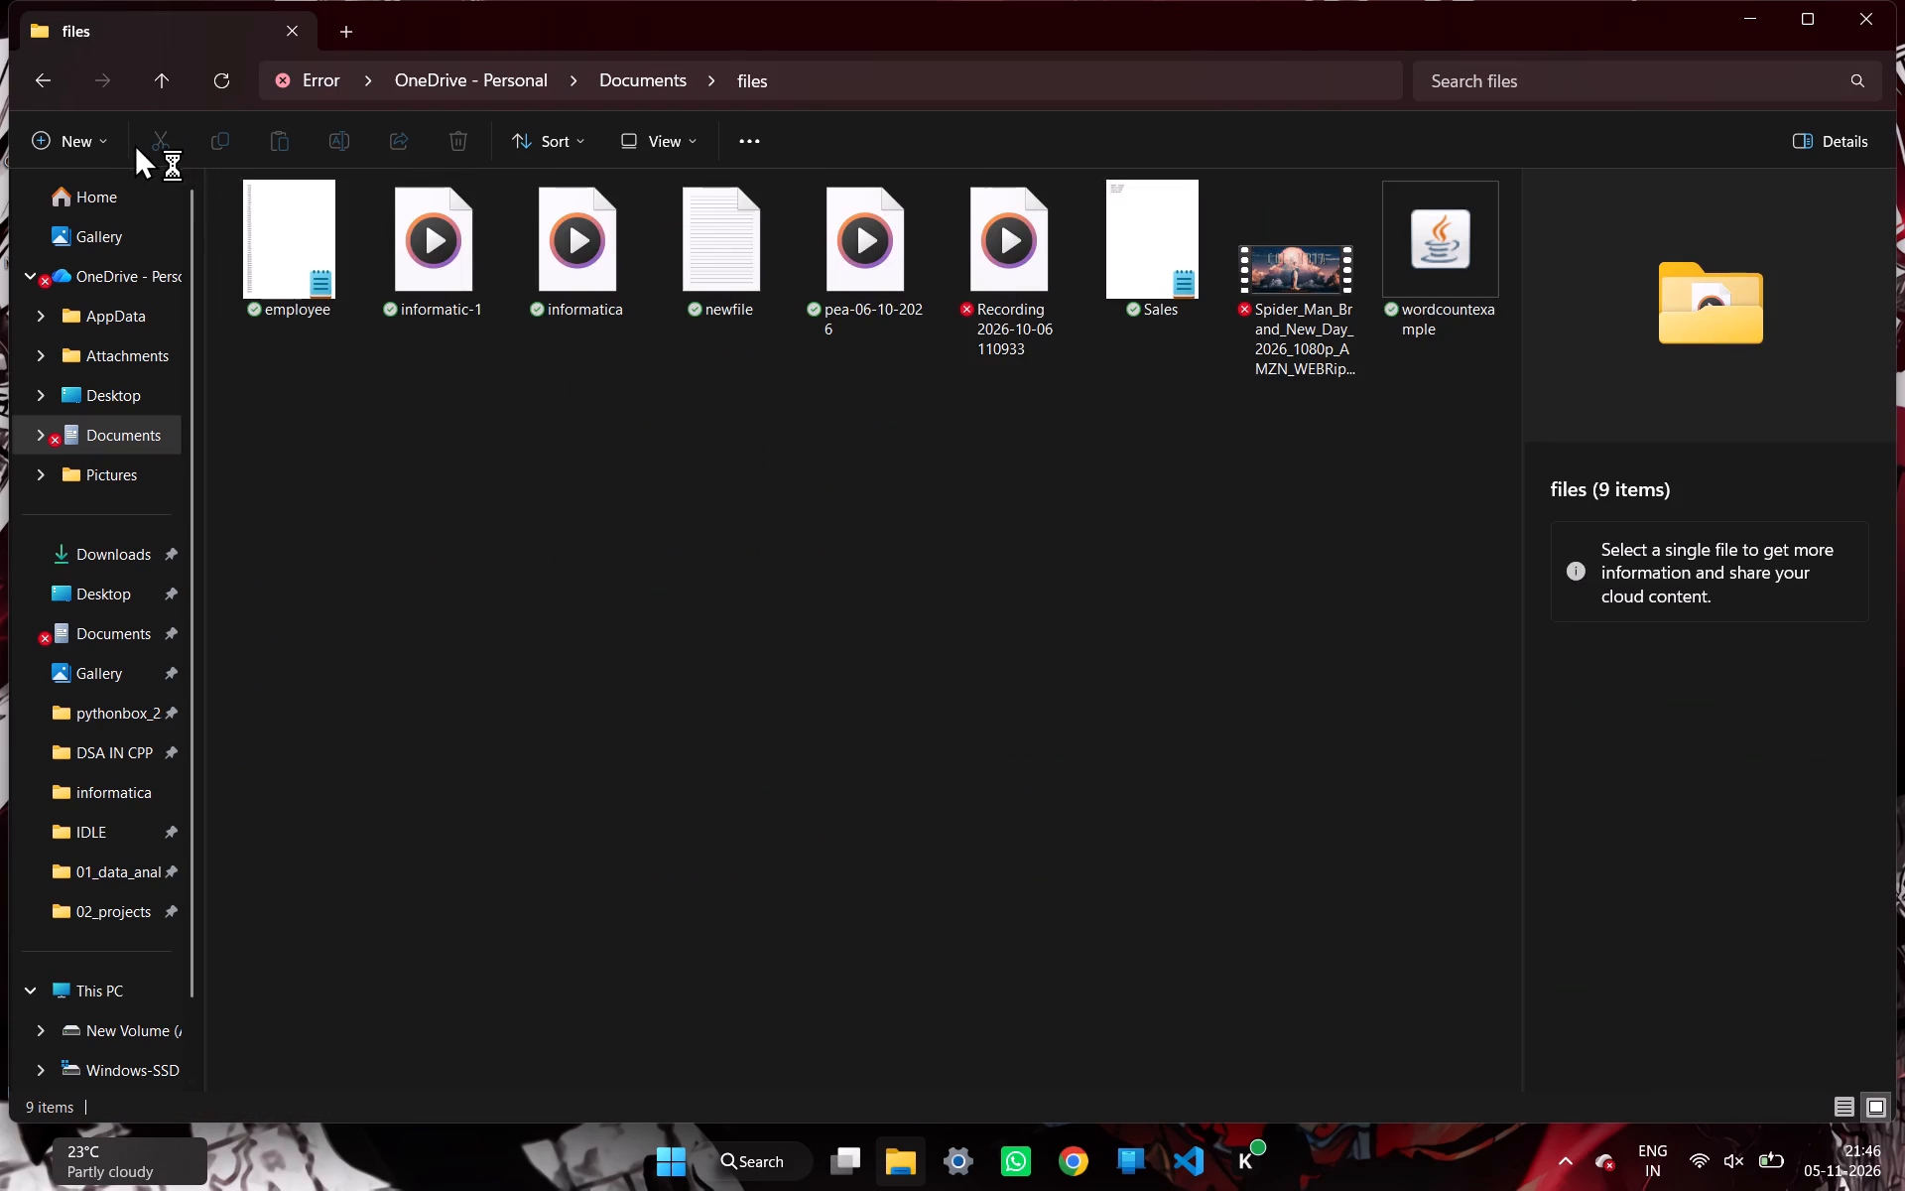
click(165, 61)
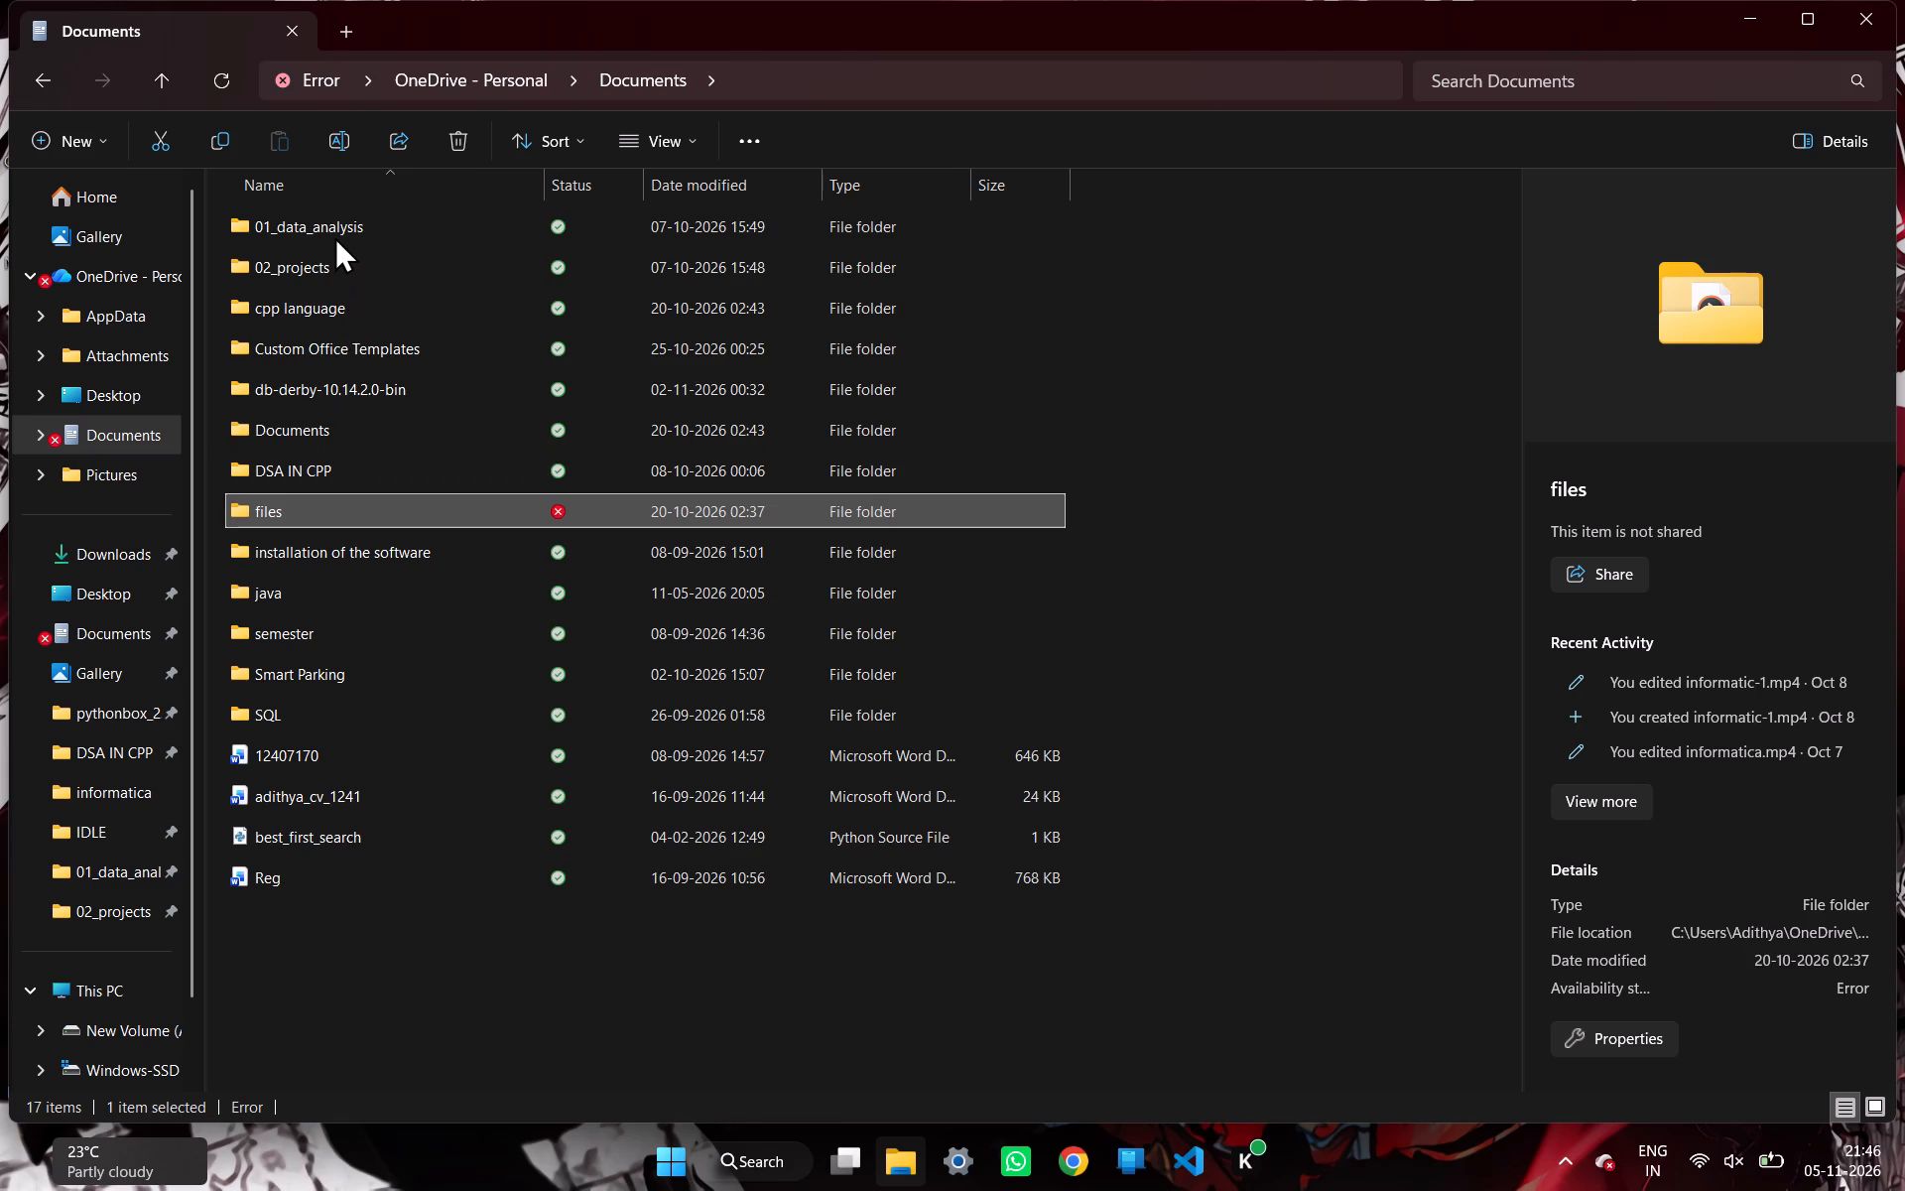
Open the CV PDF dated 04-11-2026 from Downloads and read through its sections.
double_click(117, 556)
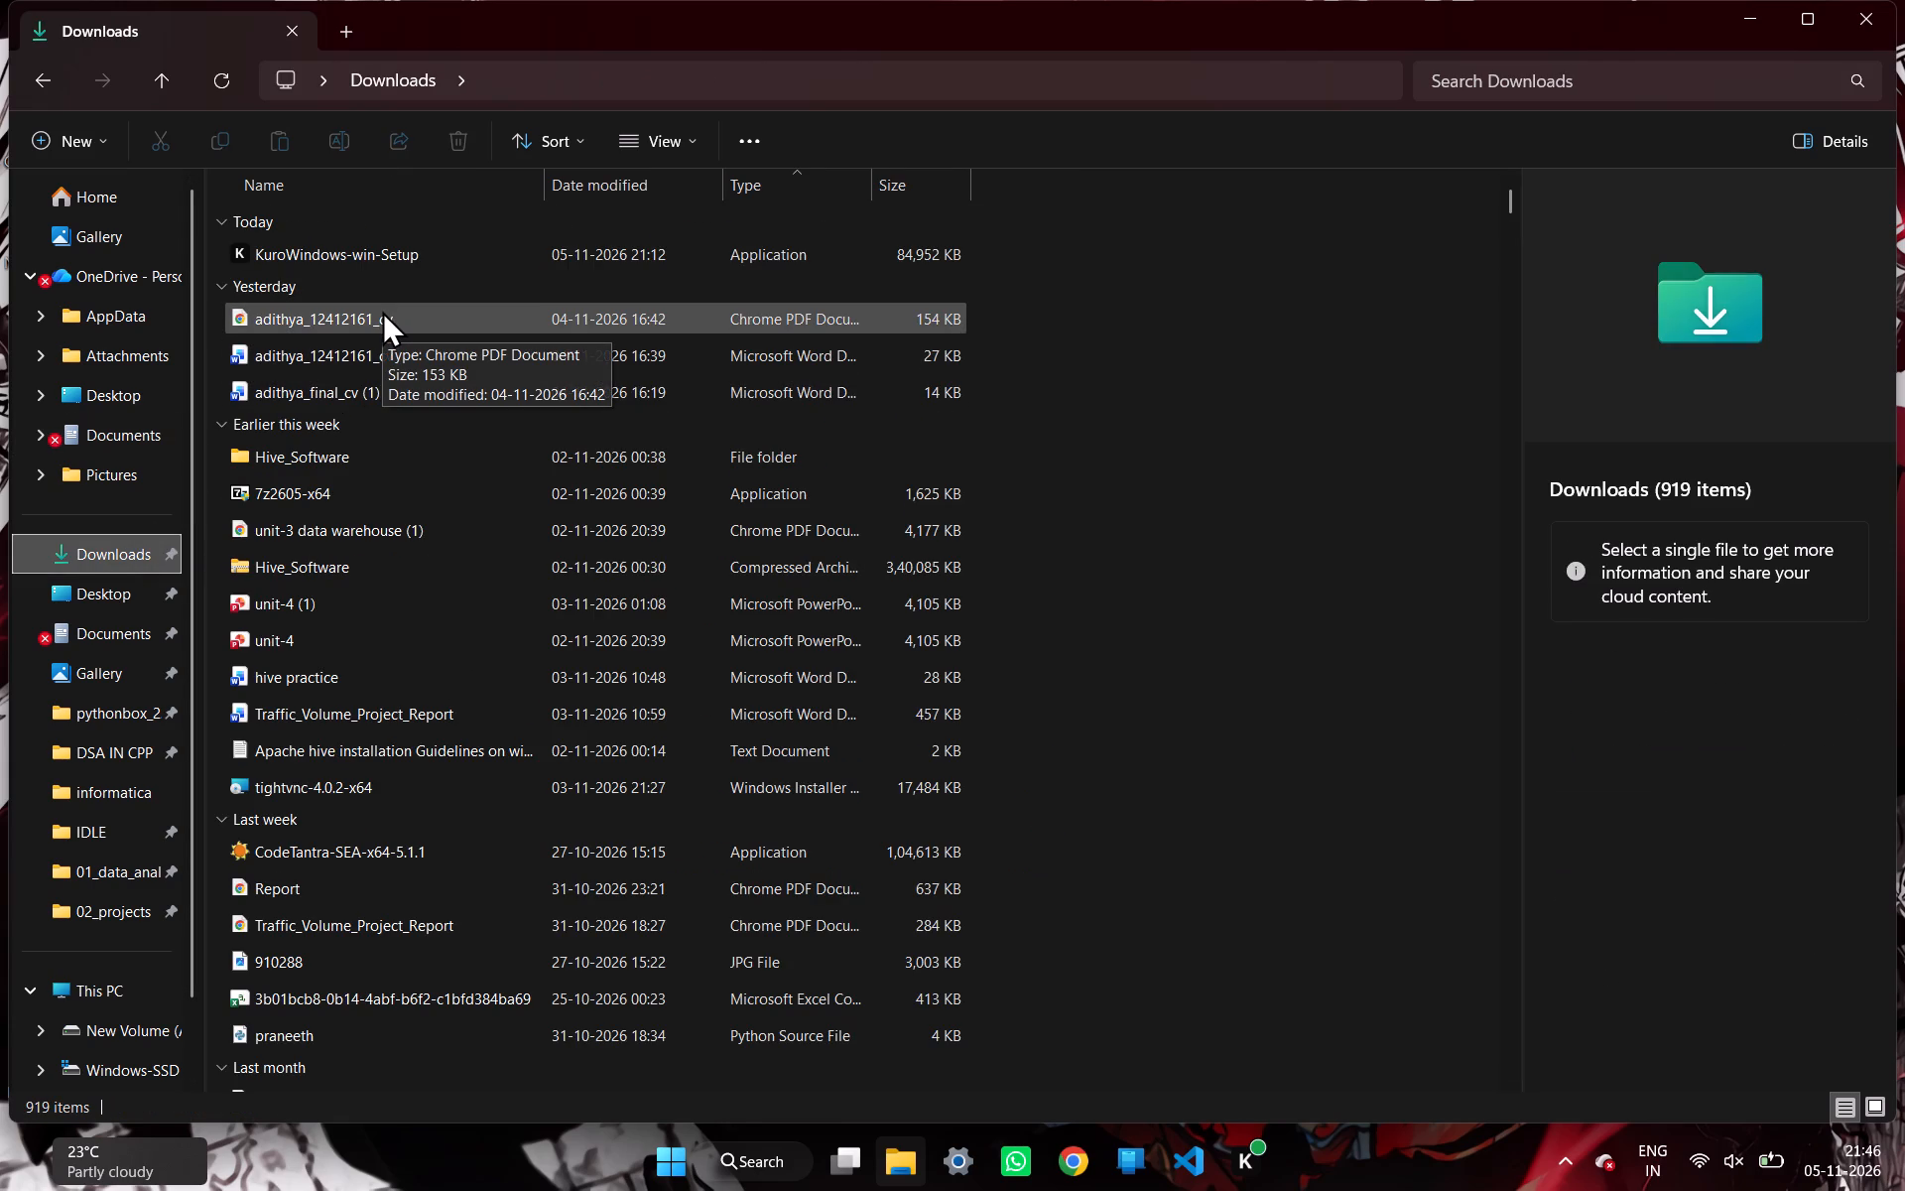
double_click(382, 311)
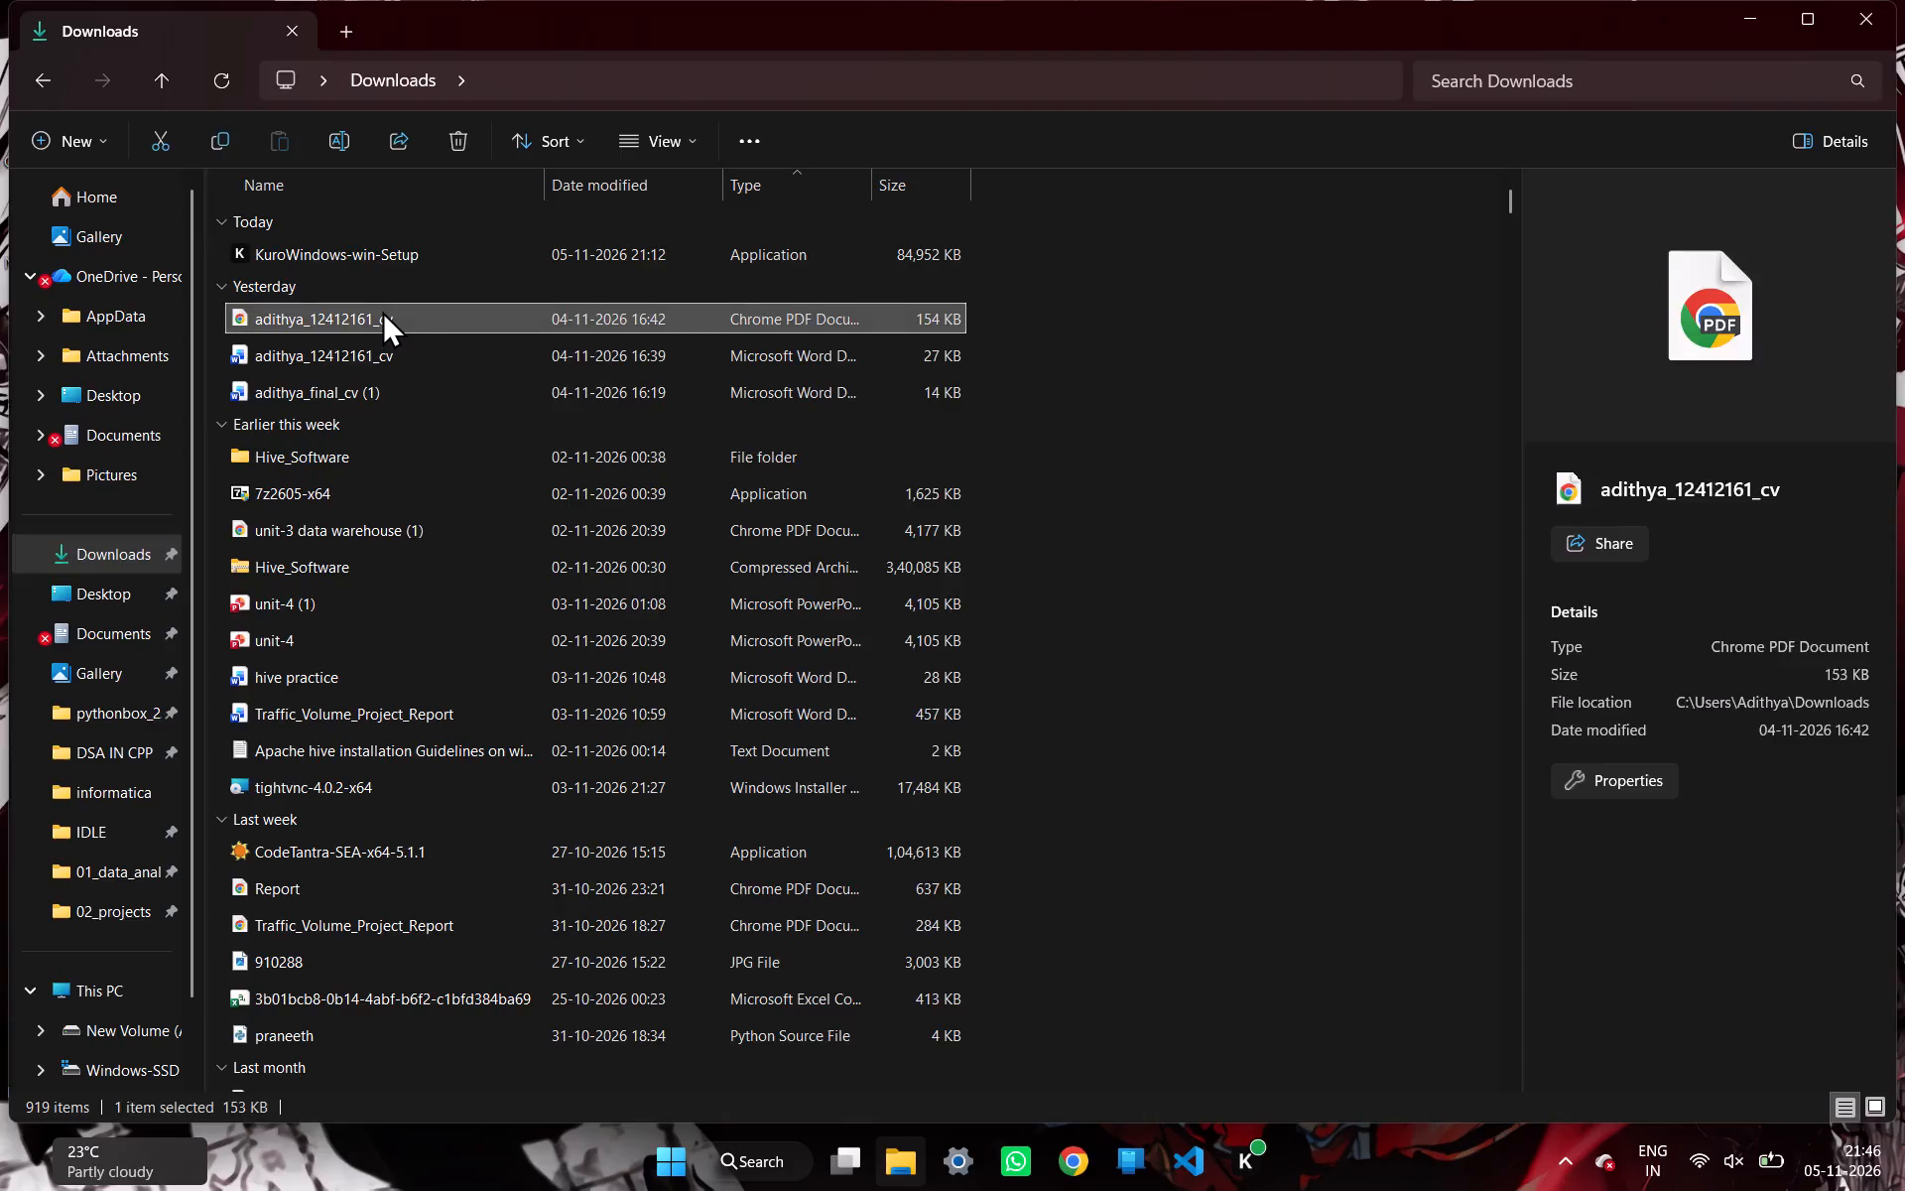
scroll(995, 651, down, 1)
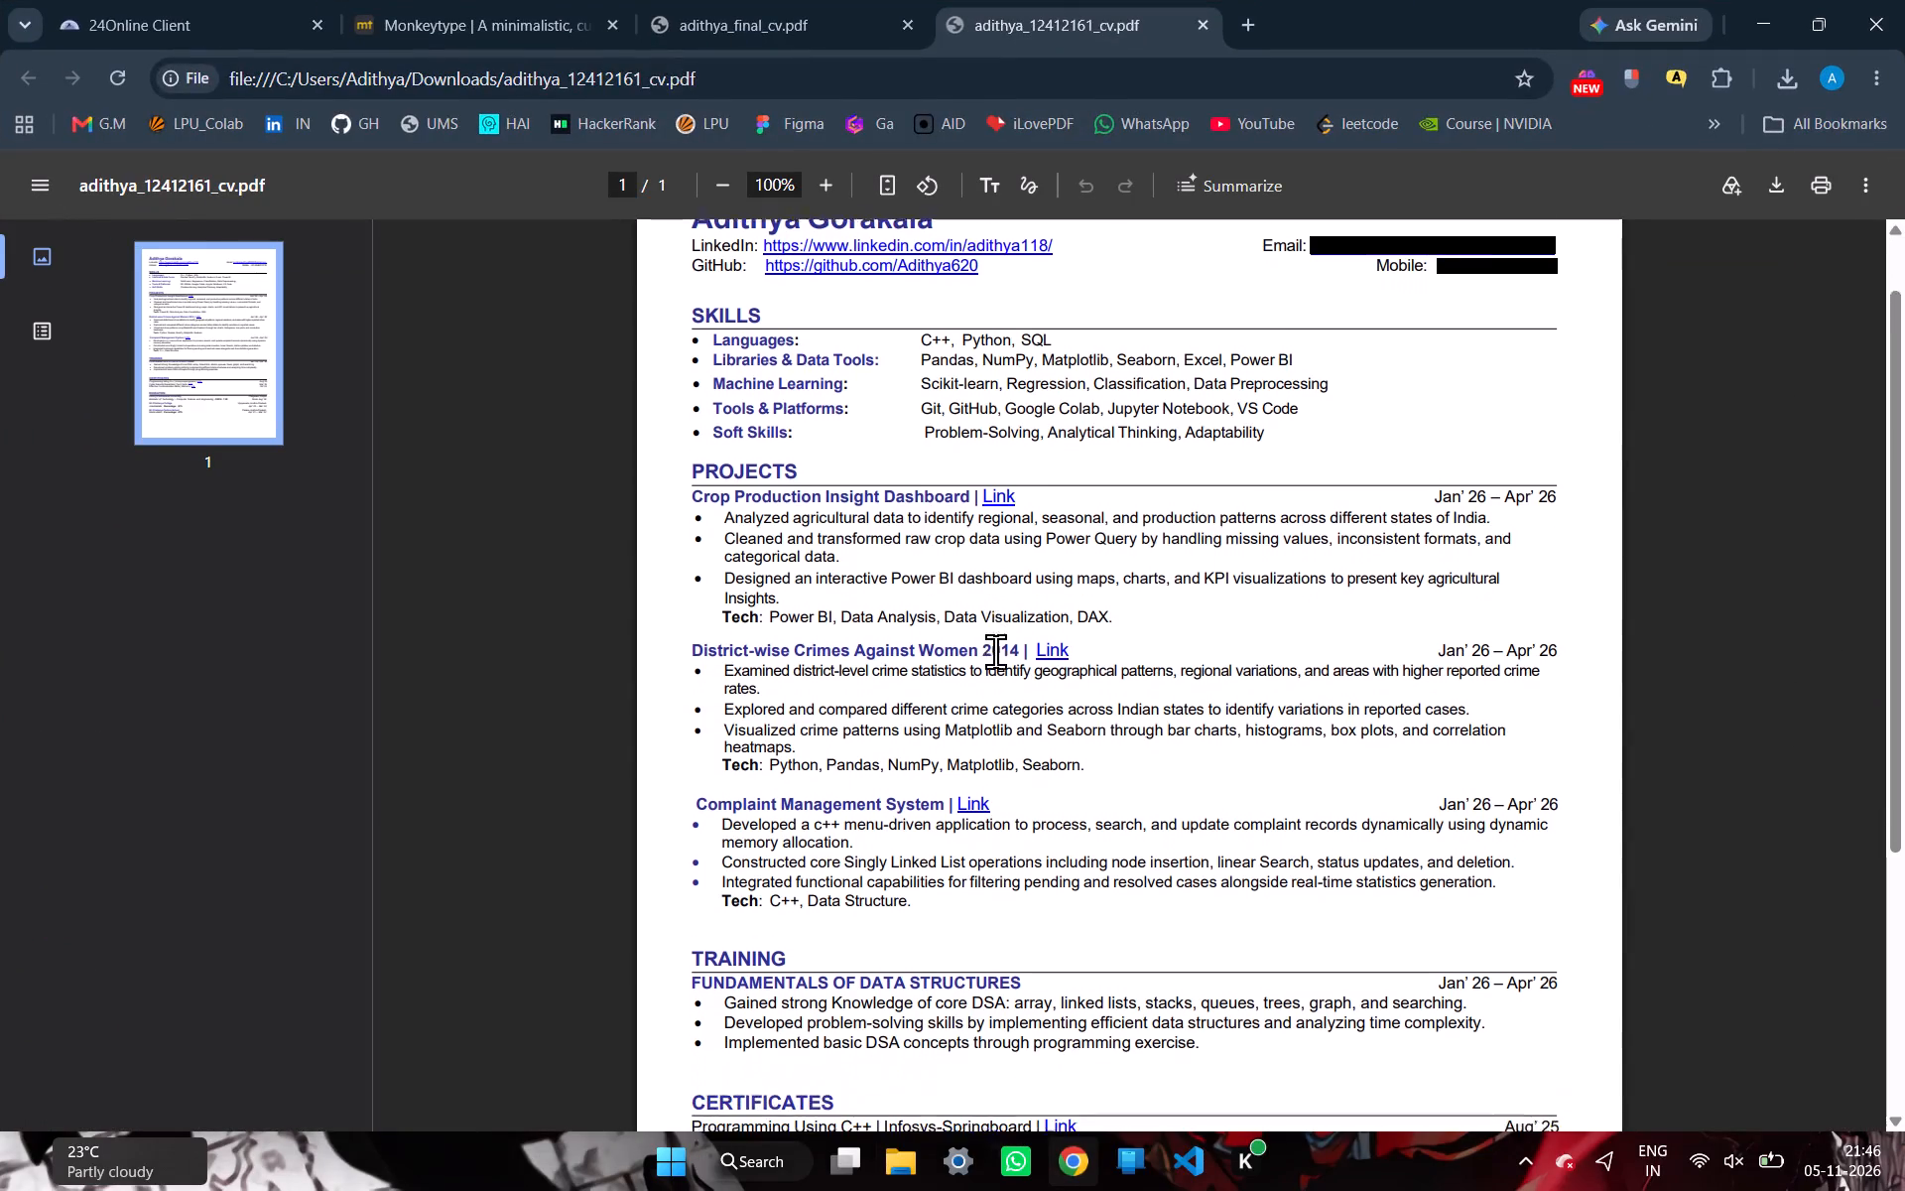
scroll(995, 651, down, 4)
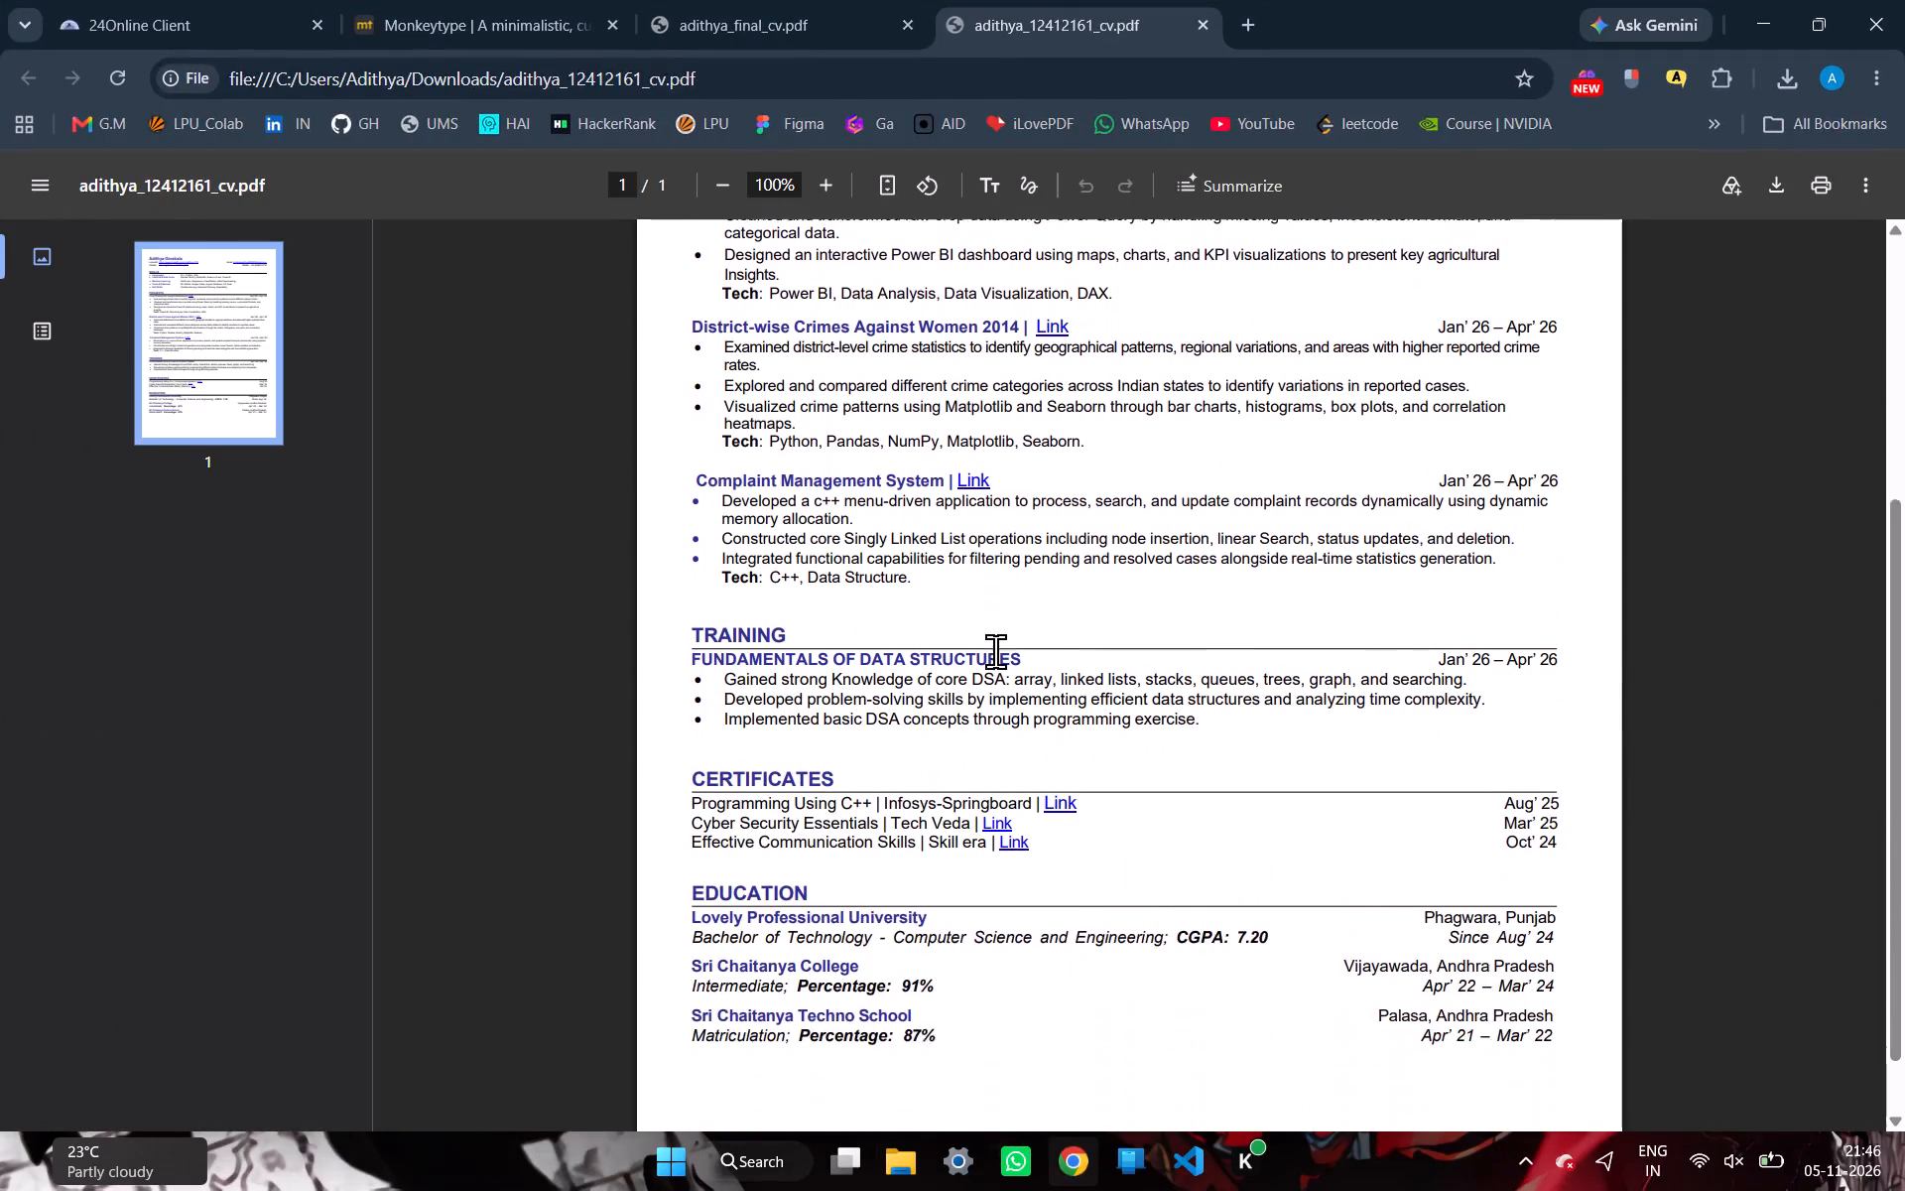
scroll(995, 651, down, 2)
scroll(995, 651, up, 1)
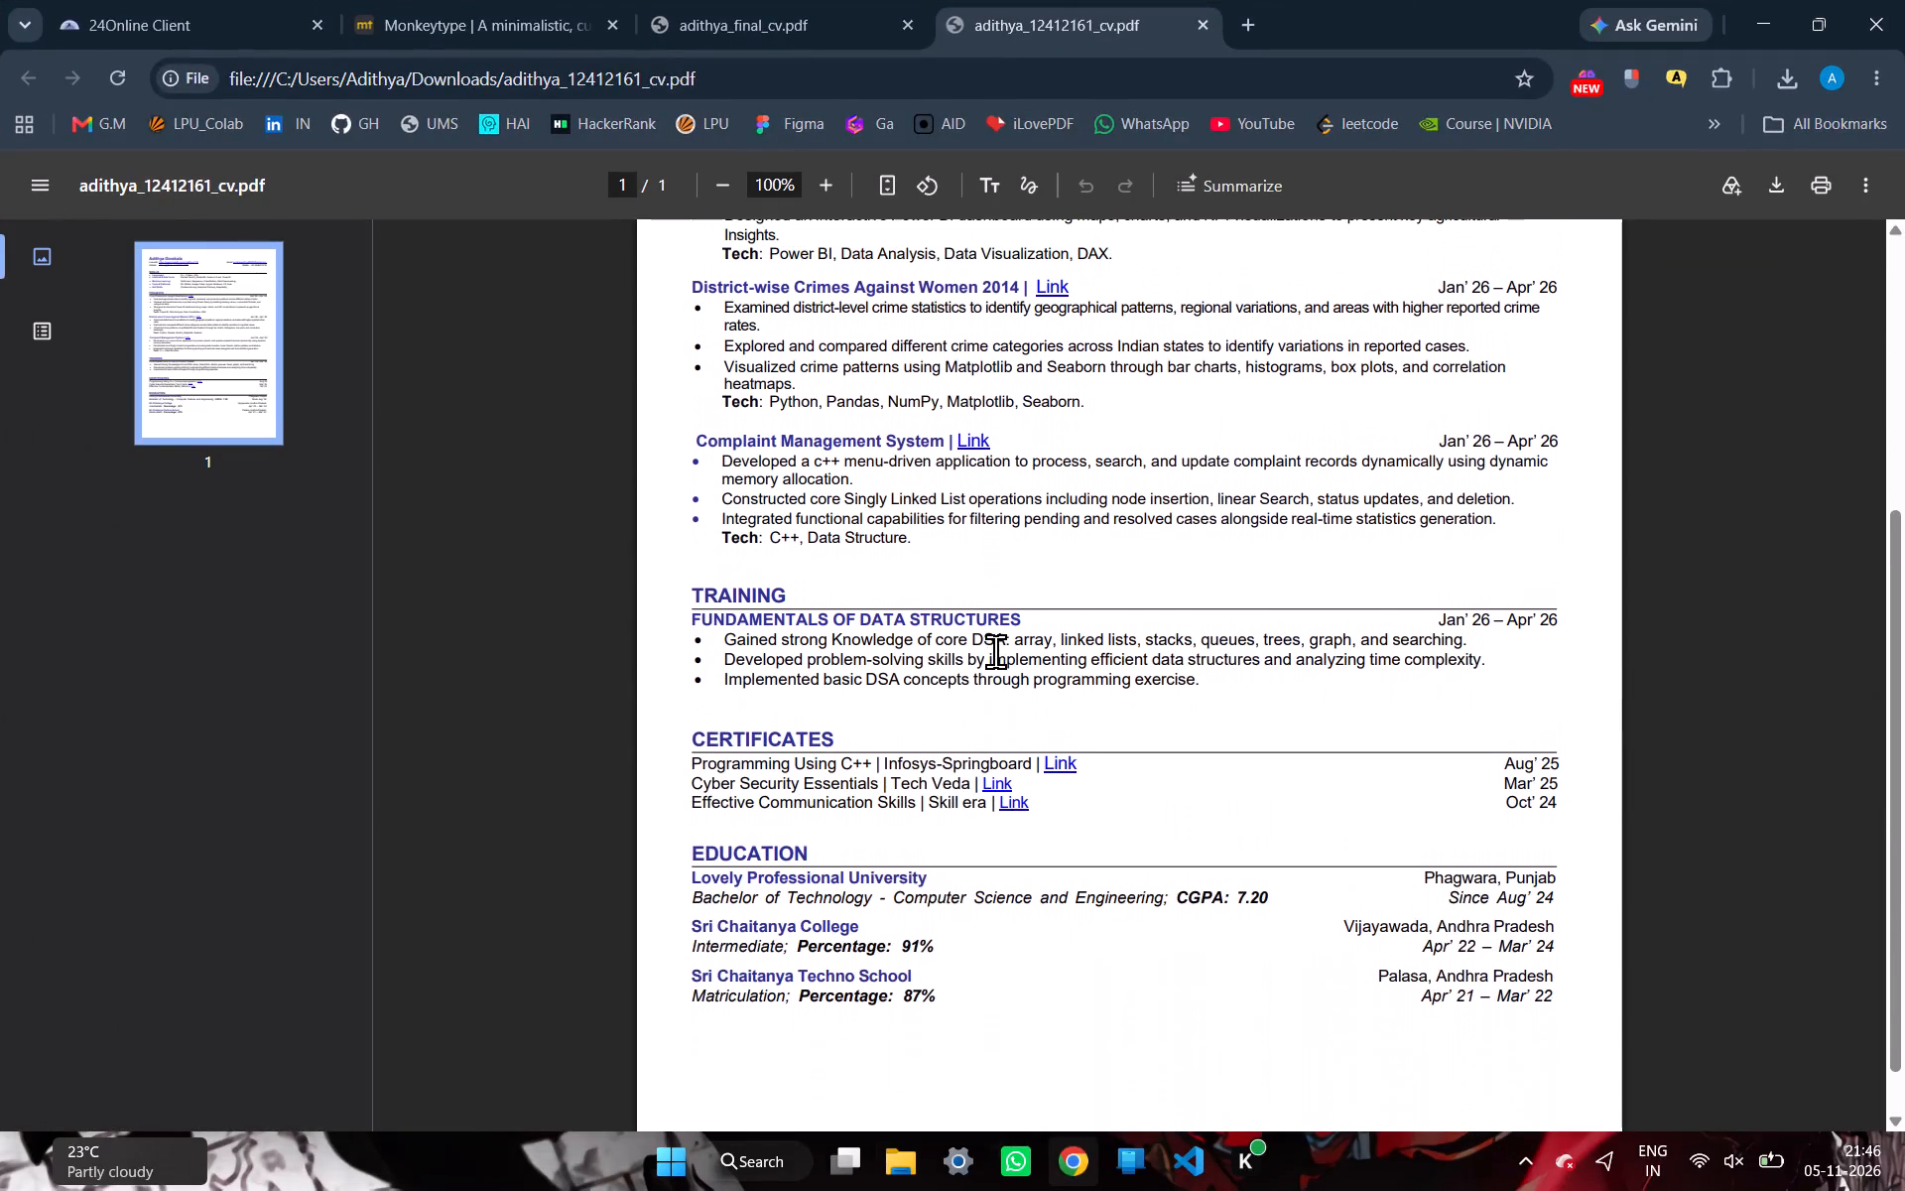
scroll(995, 651, up, 3)
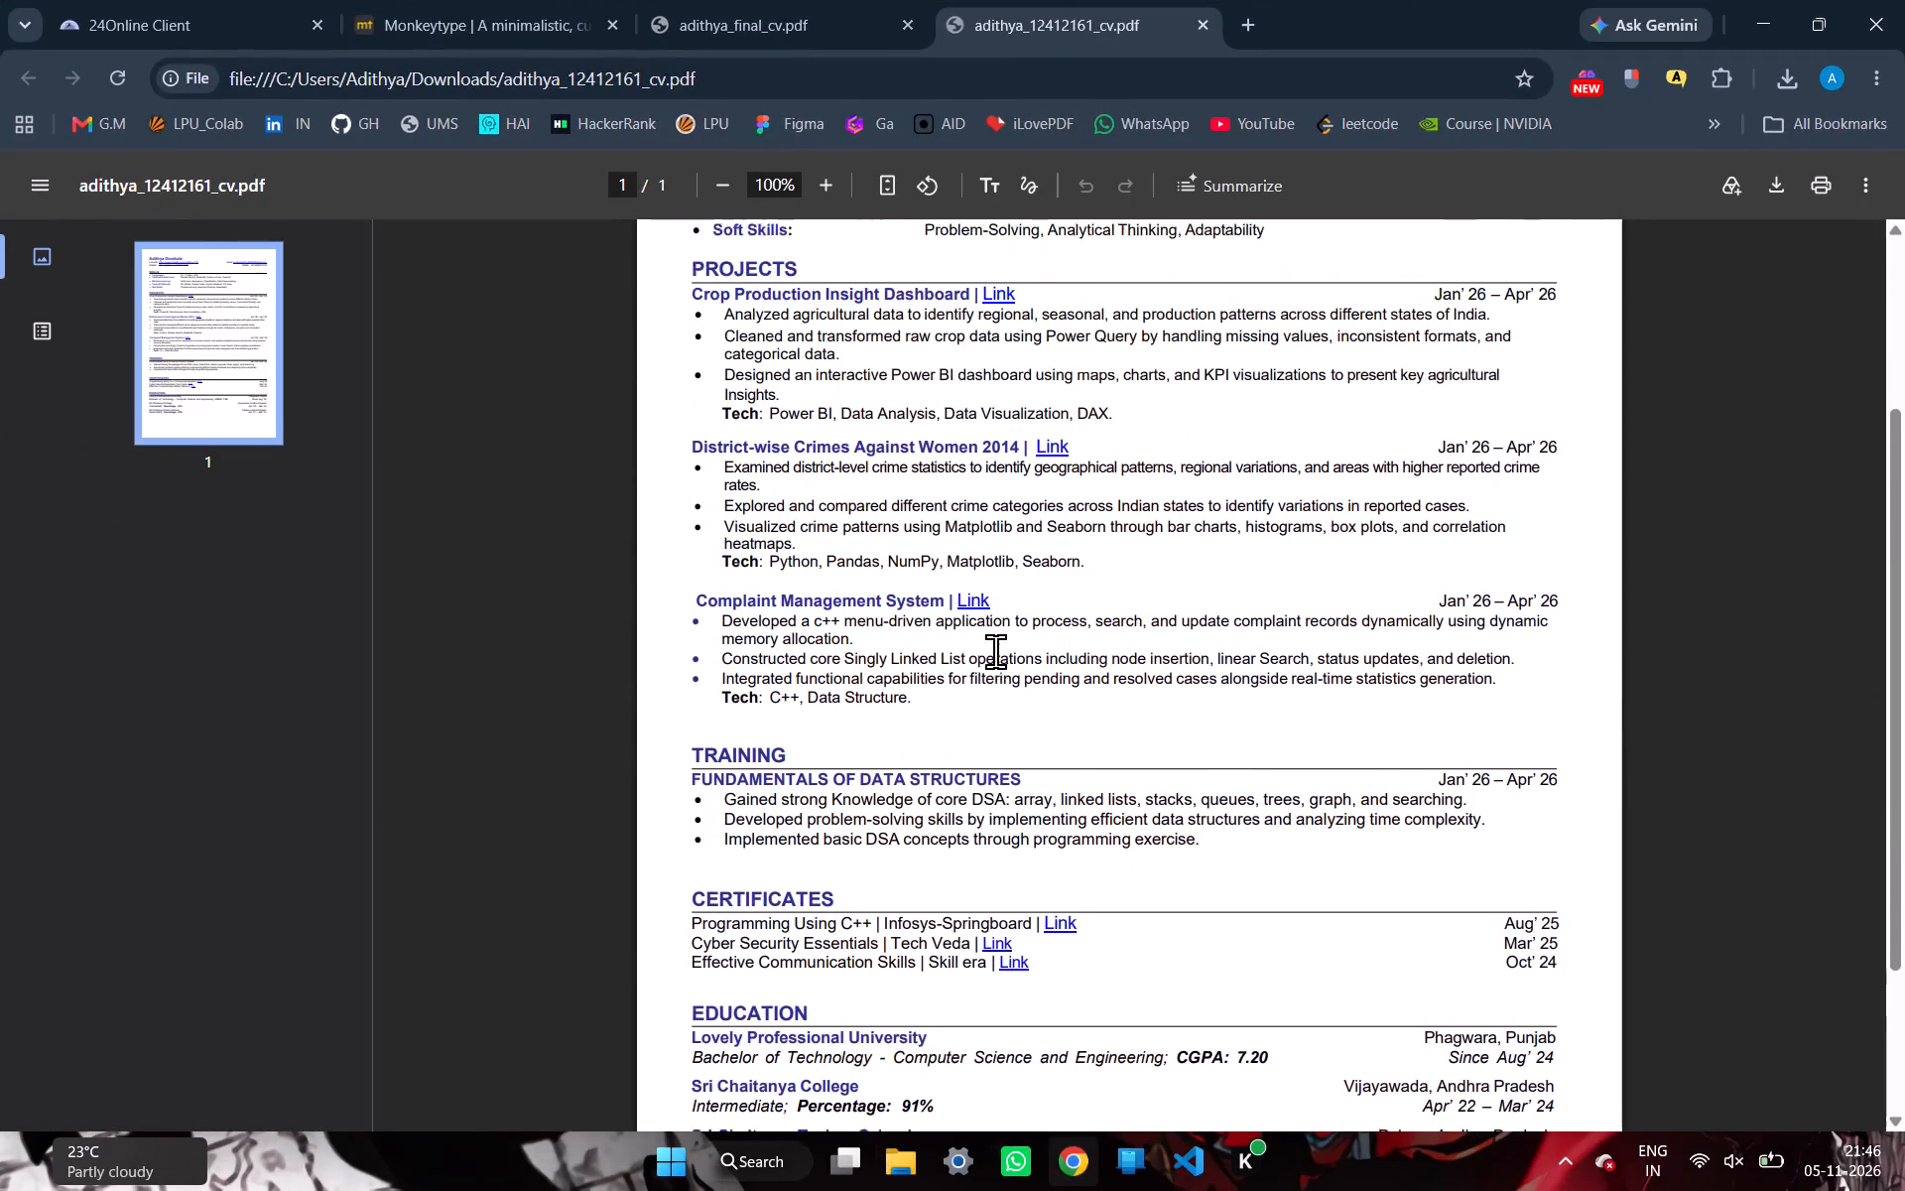
Search the web for "pdf to word" in a new tab and open iLovePDF's PDF to Word converter.
click(1244, 36)
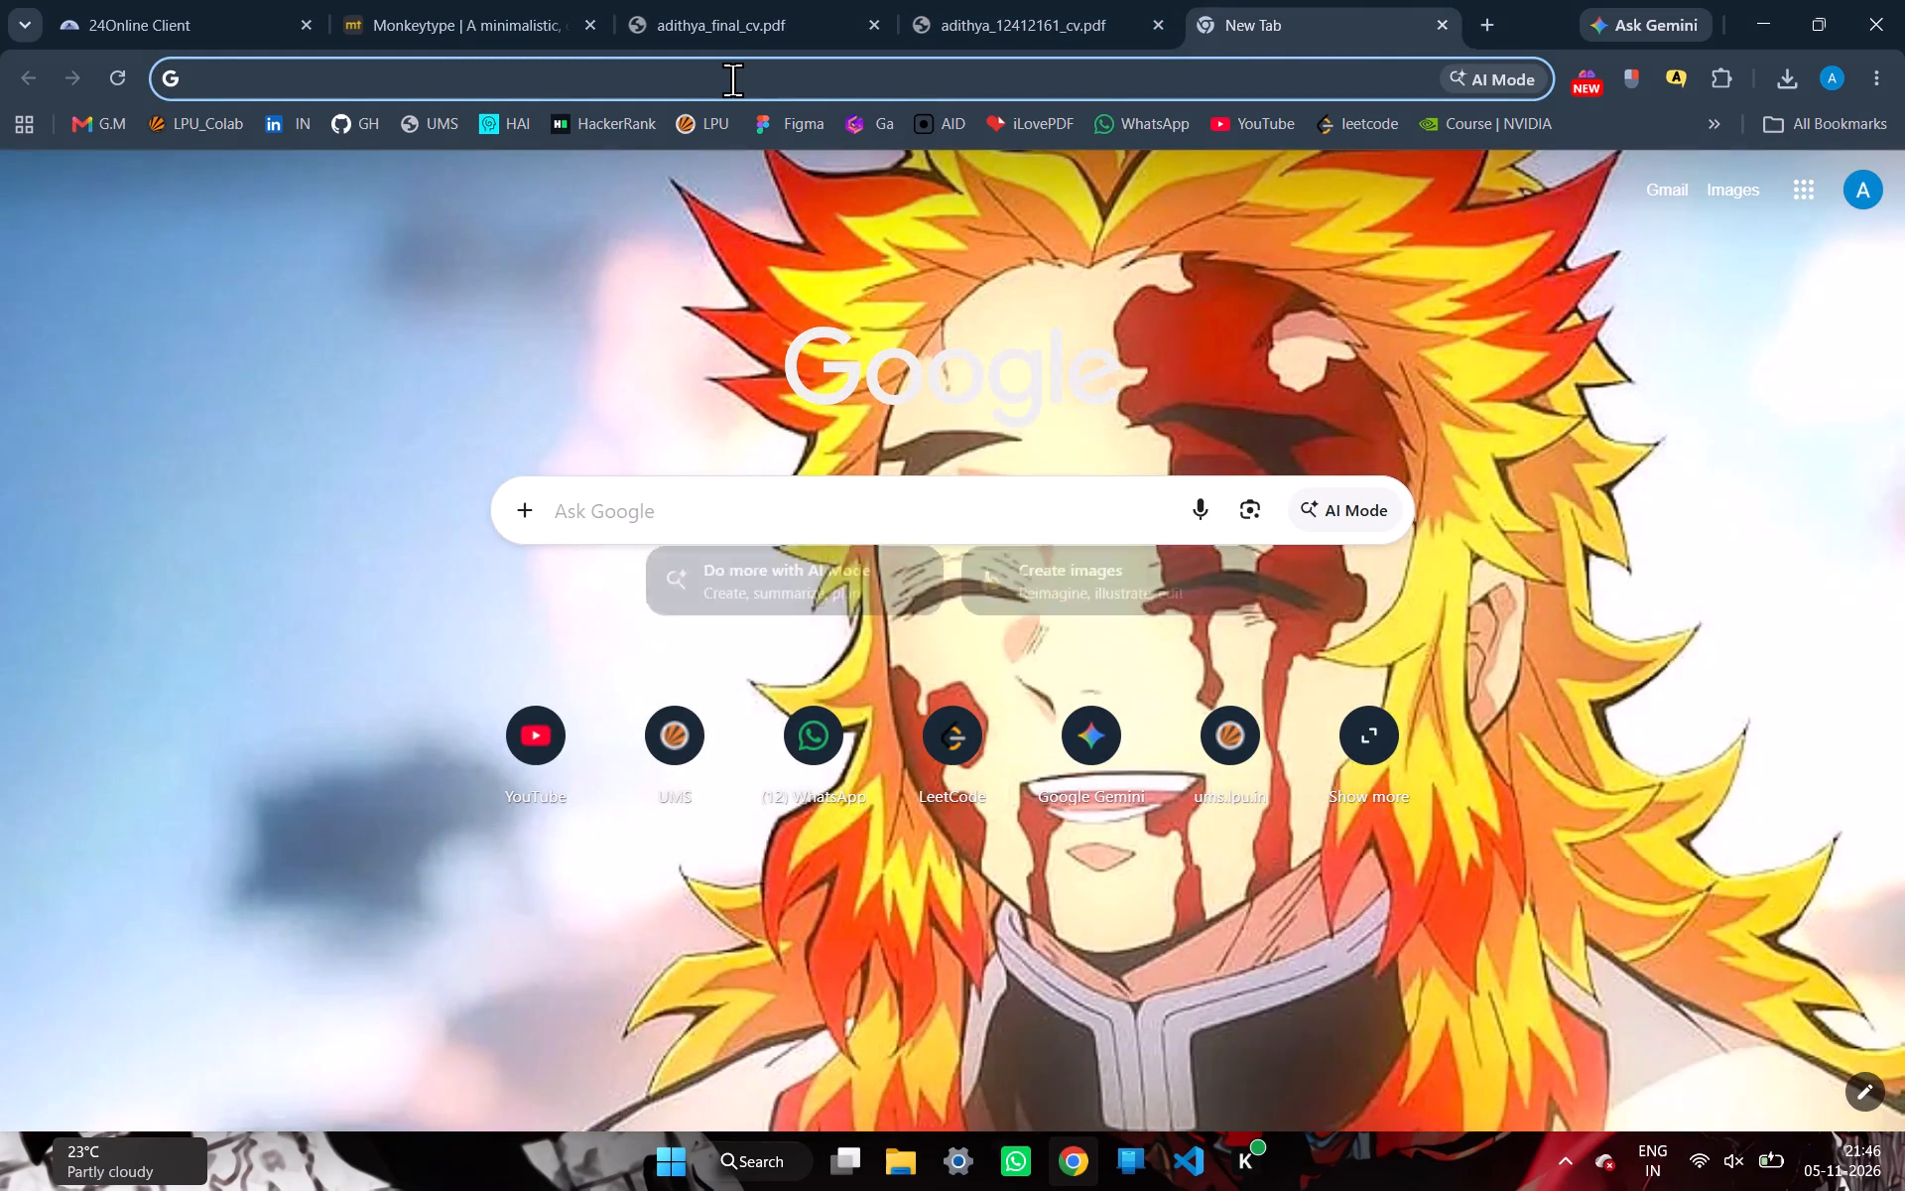
text(pdf)
key(space)
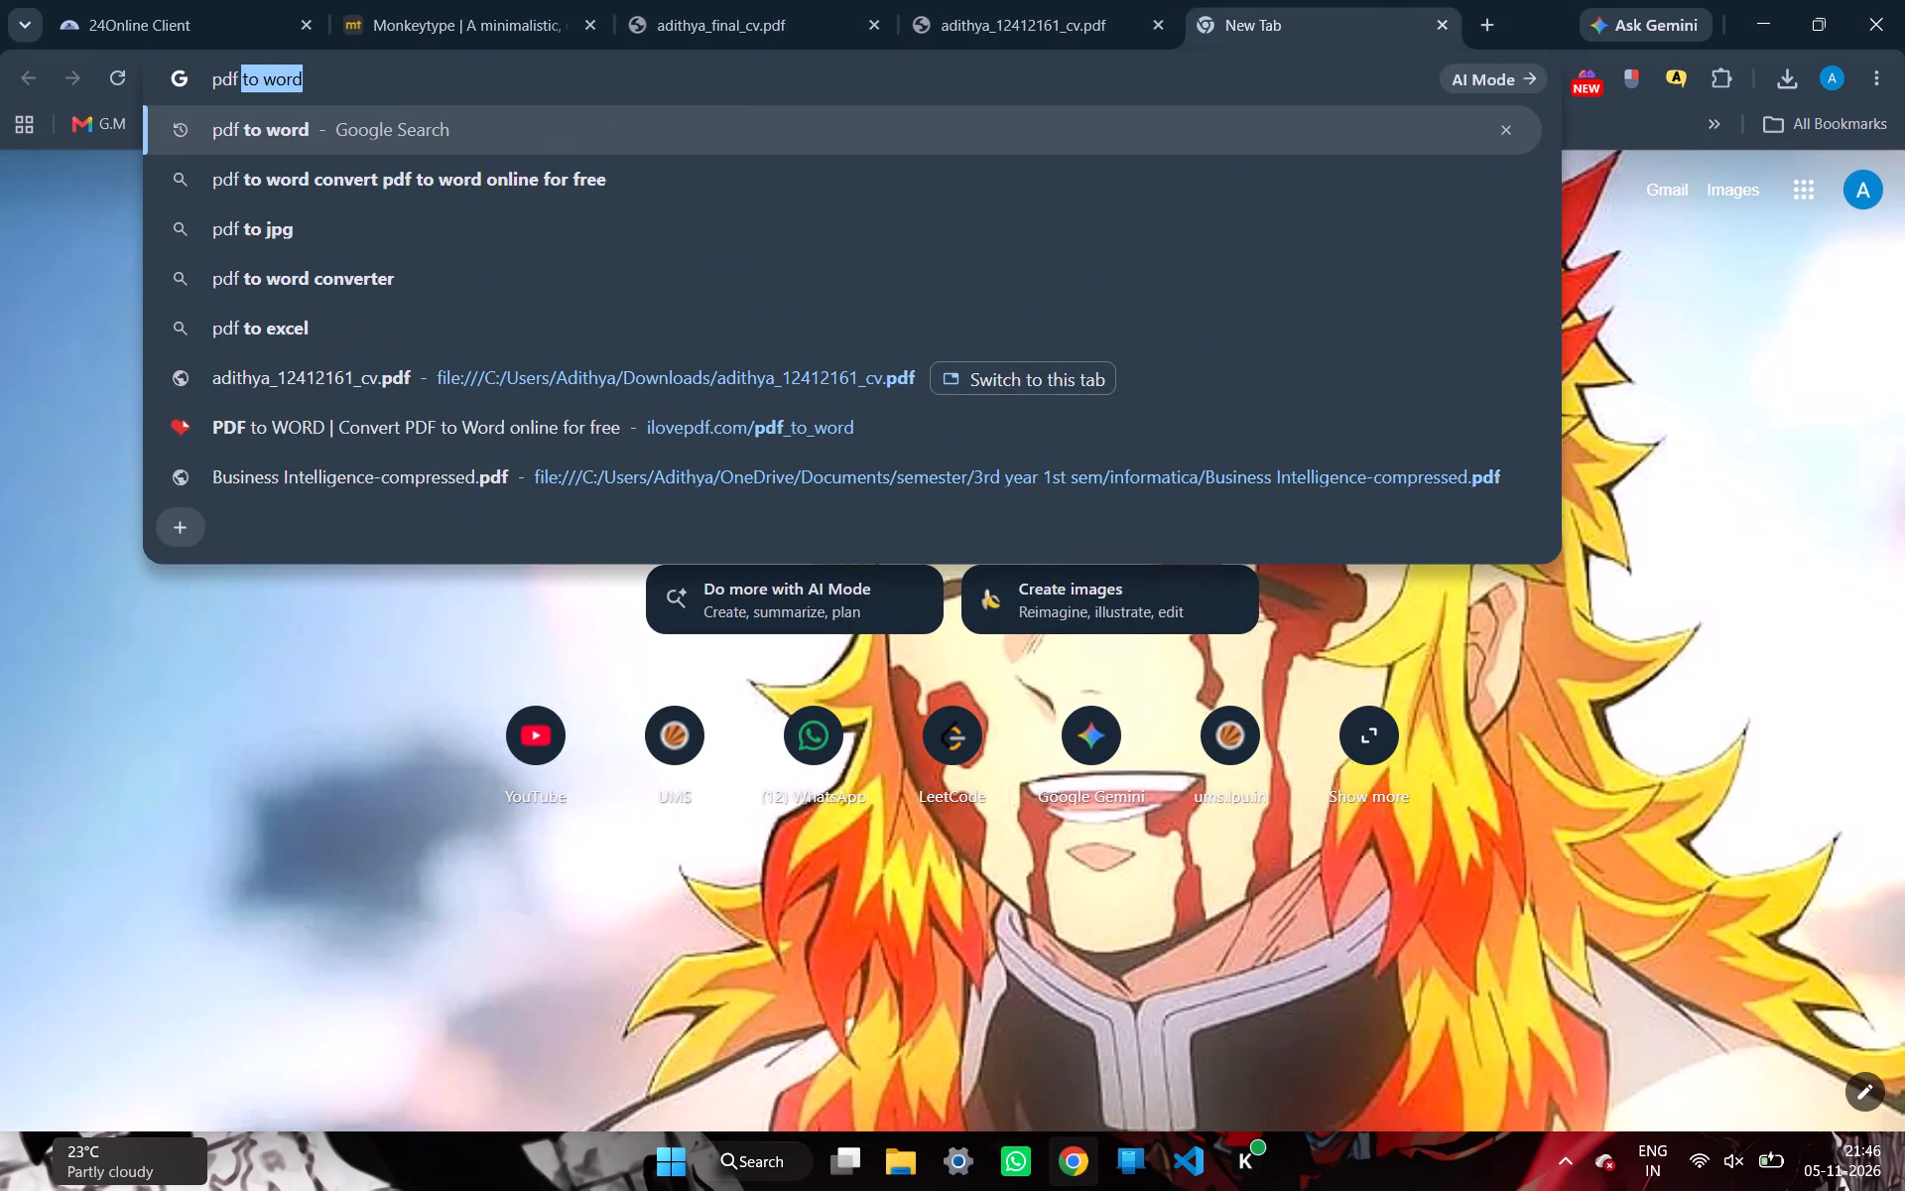
text(to word)
key(Return)
click(496, 451)
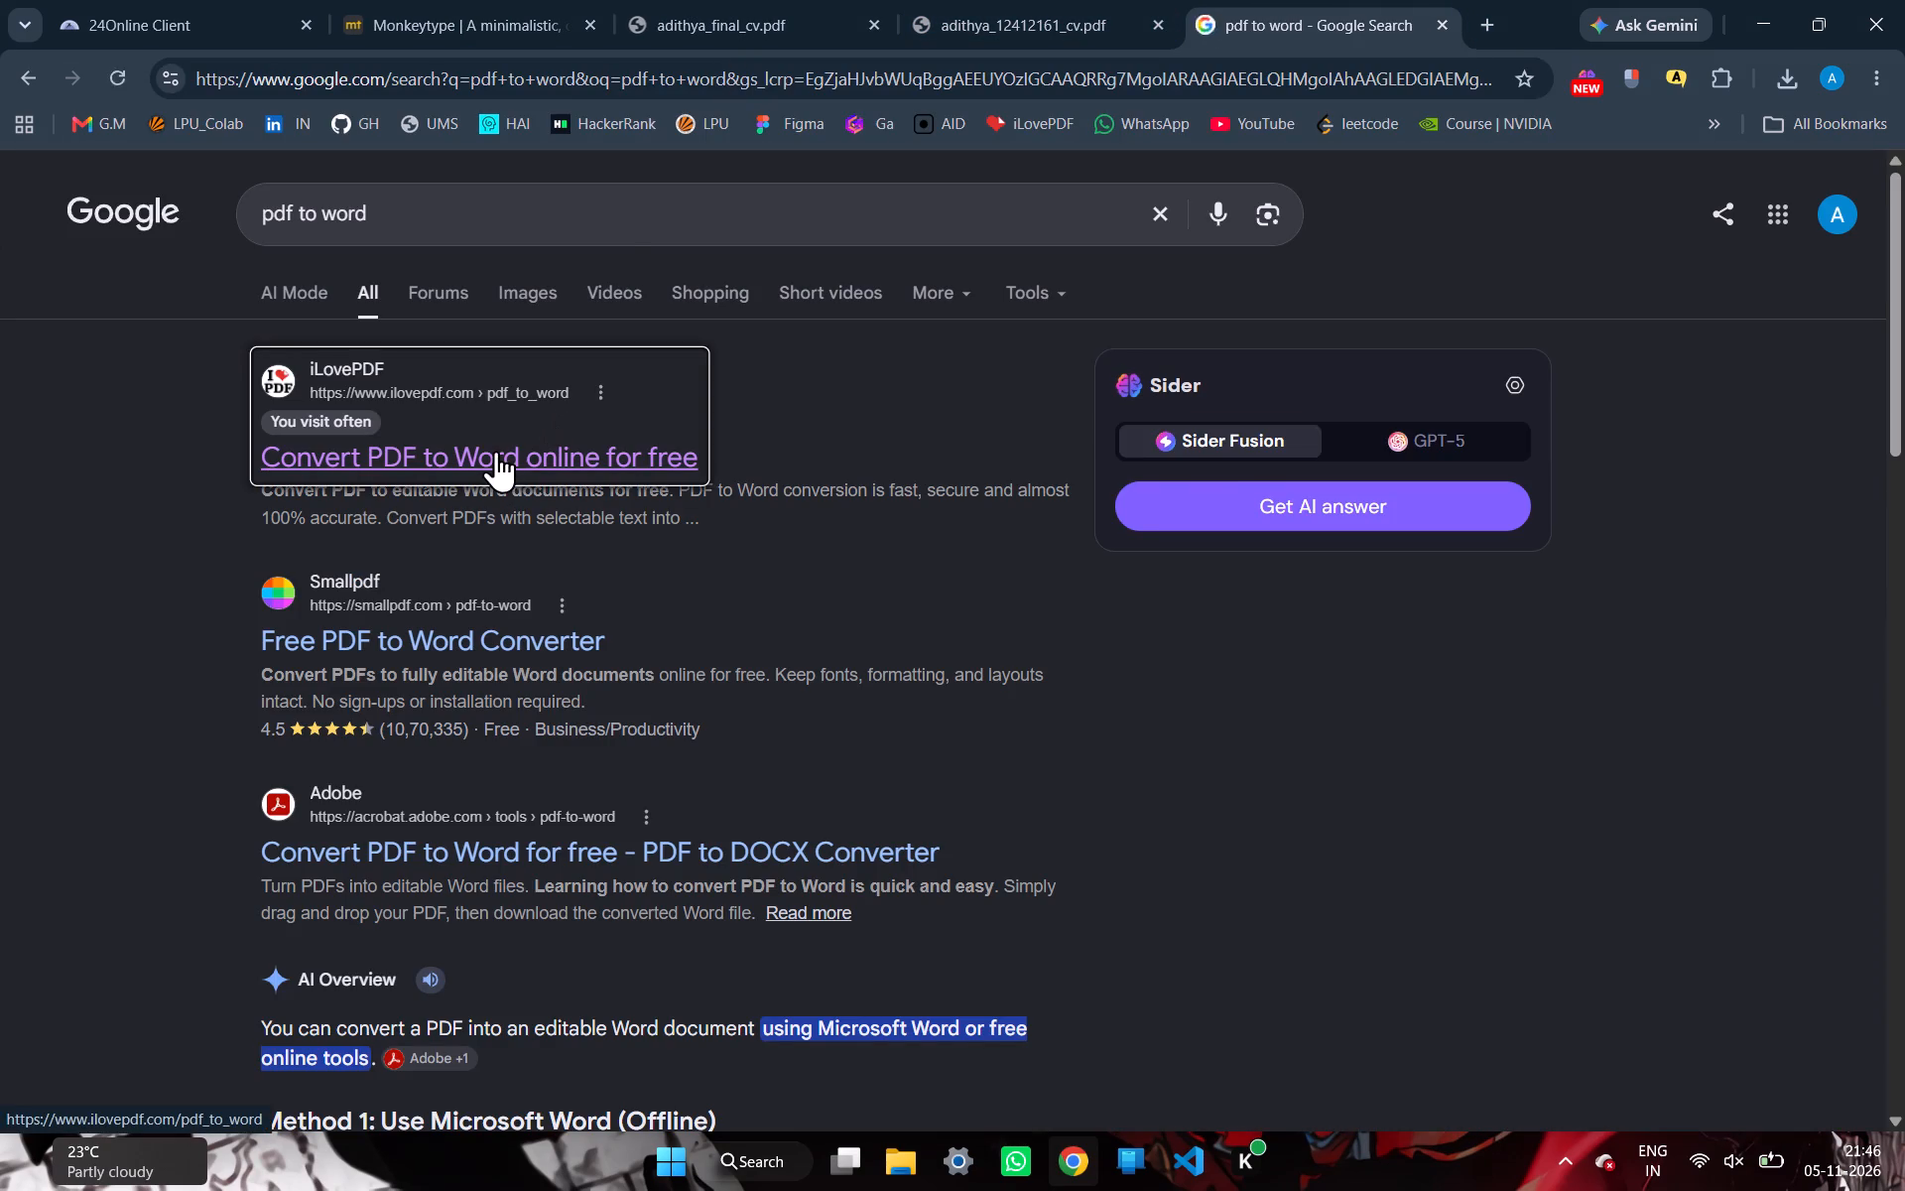
Convert the CV PDF dated 04-11-2026 from Downloads into an editable Word document.
click(818, 512)
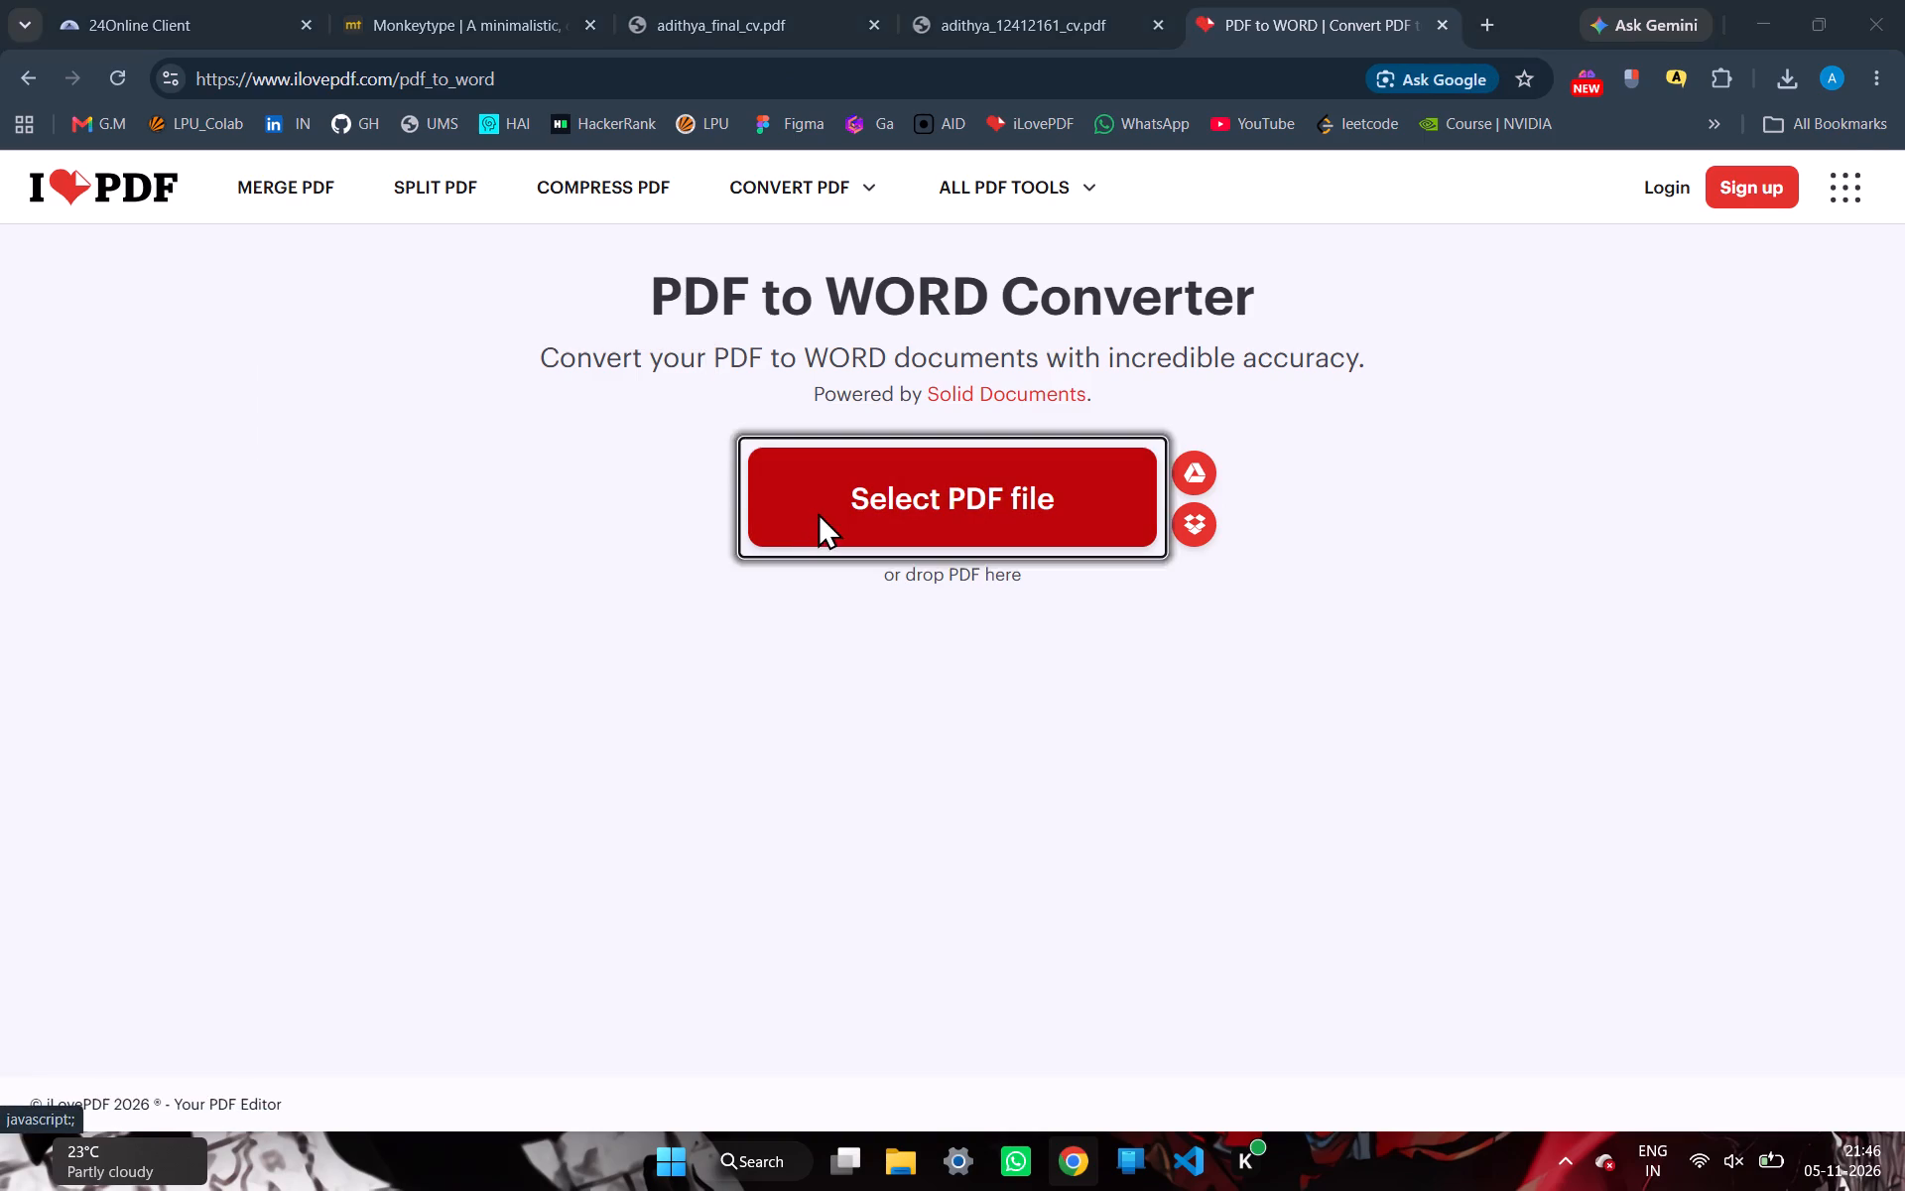
double_click(100, 431)
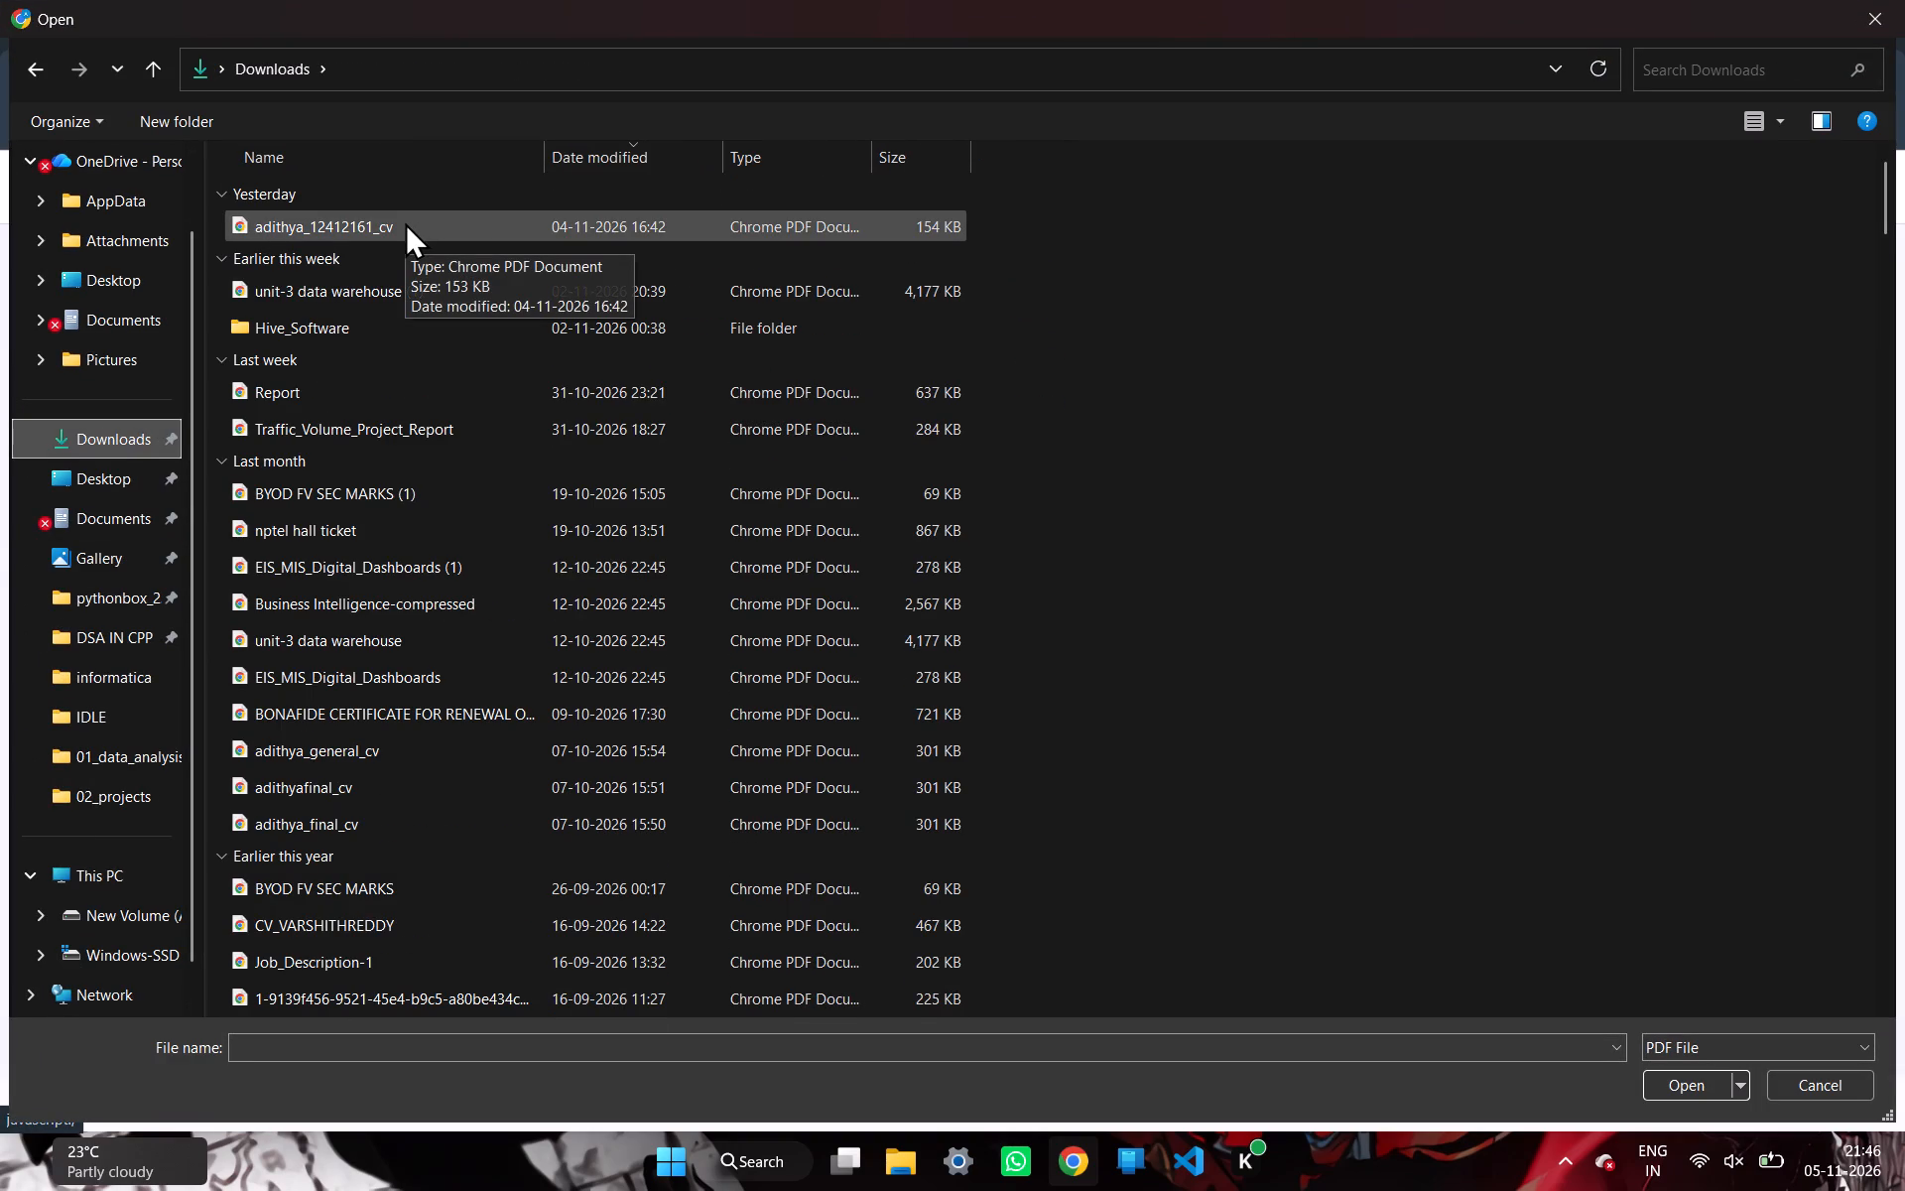
click(405, 222)
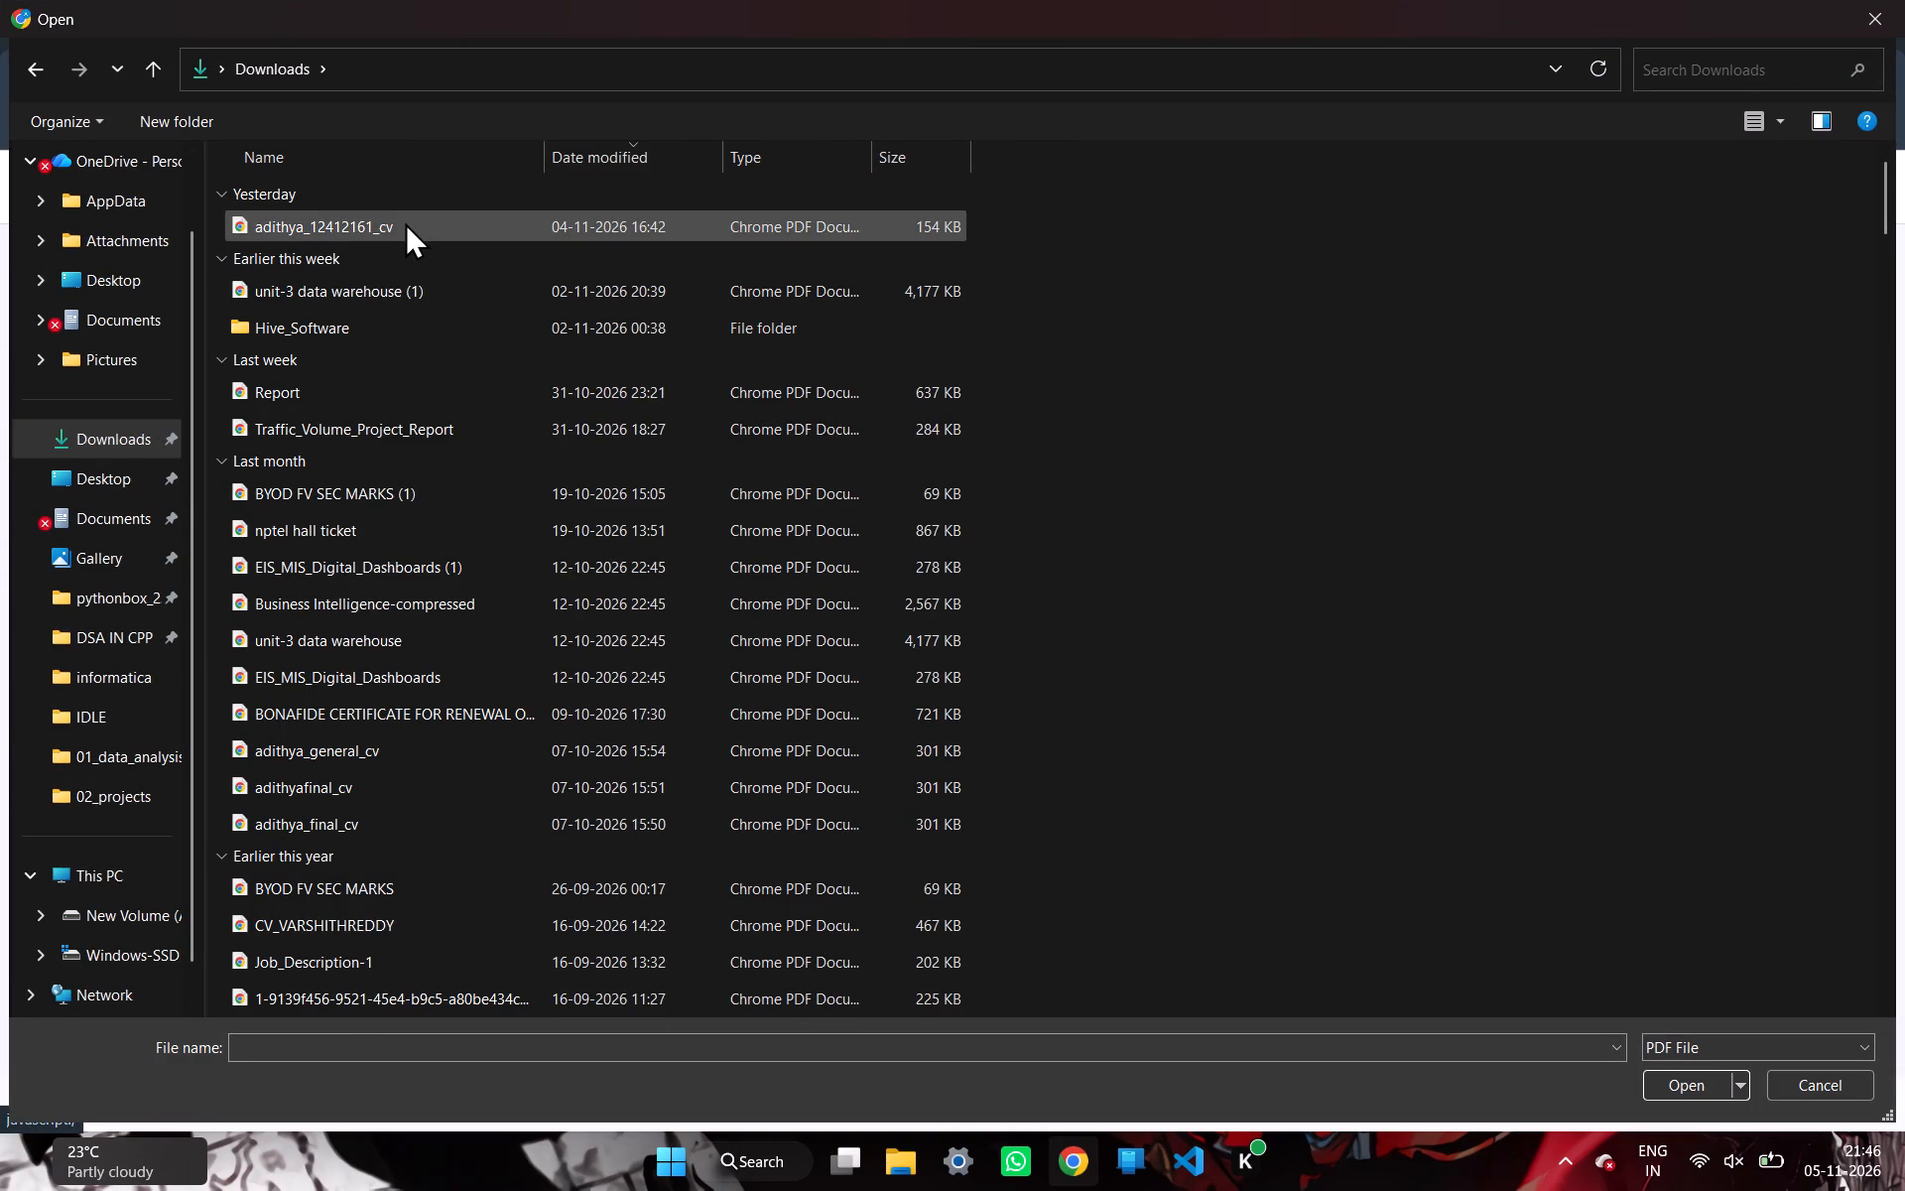
click(1669, 1082)
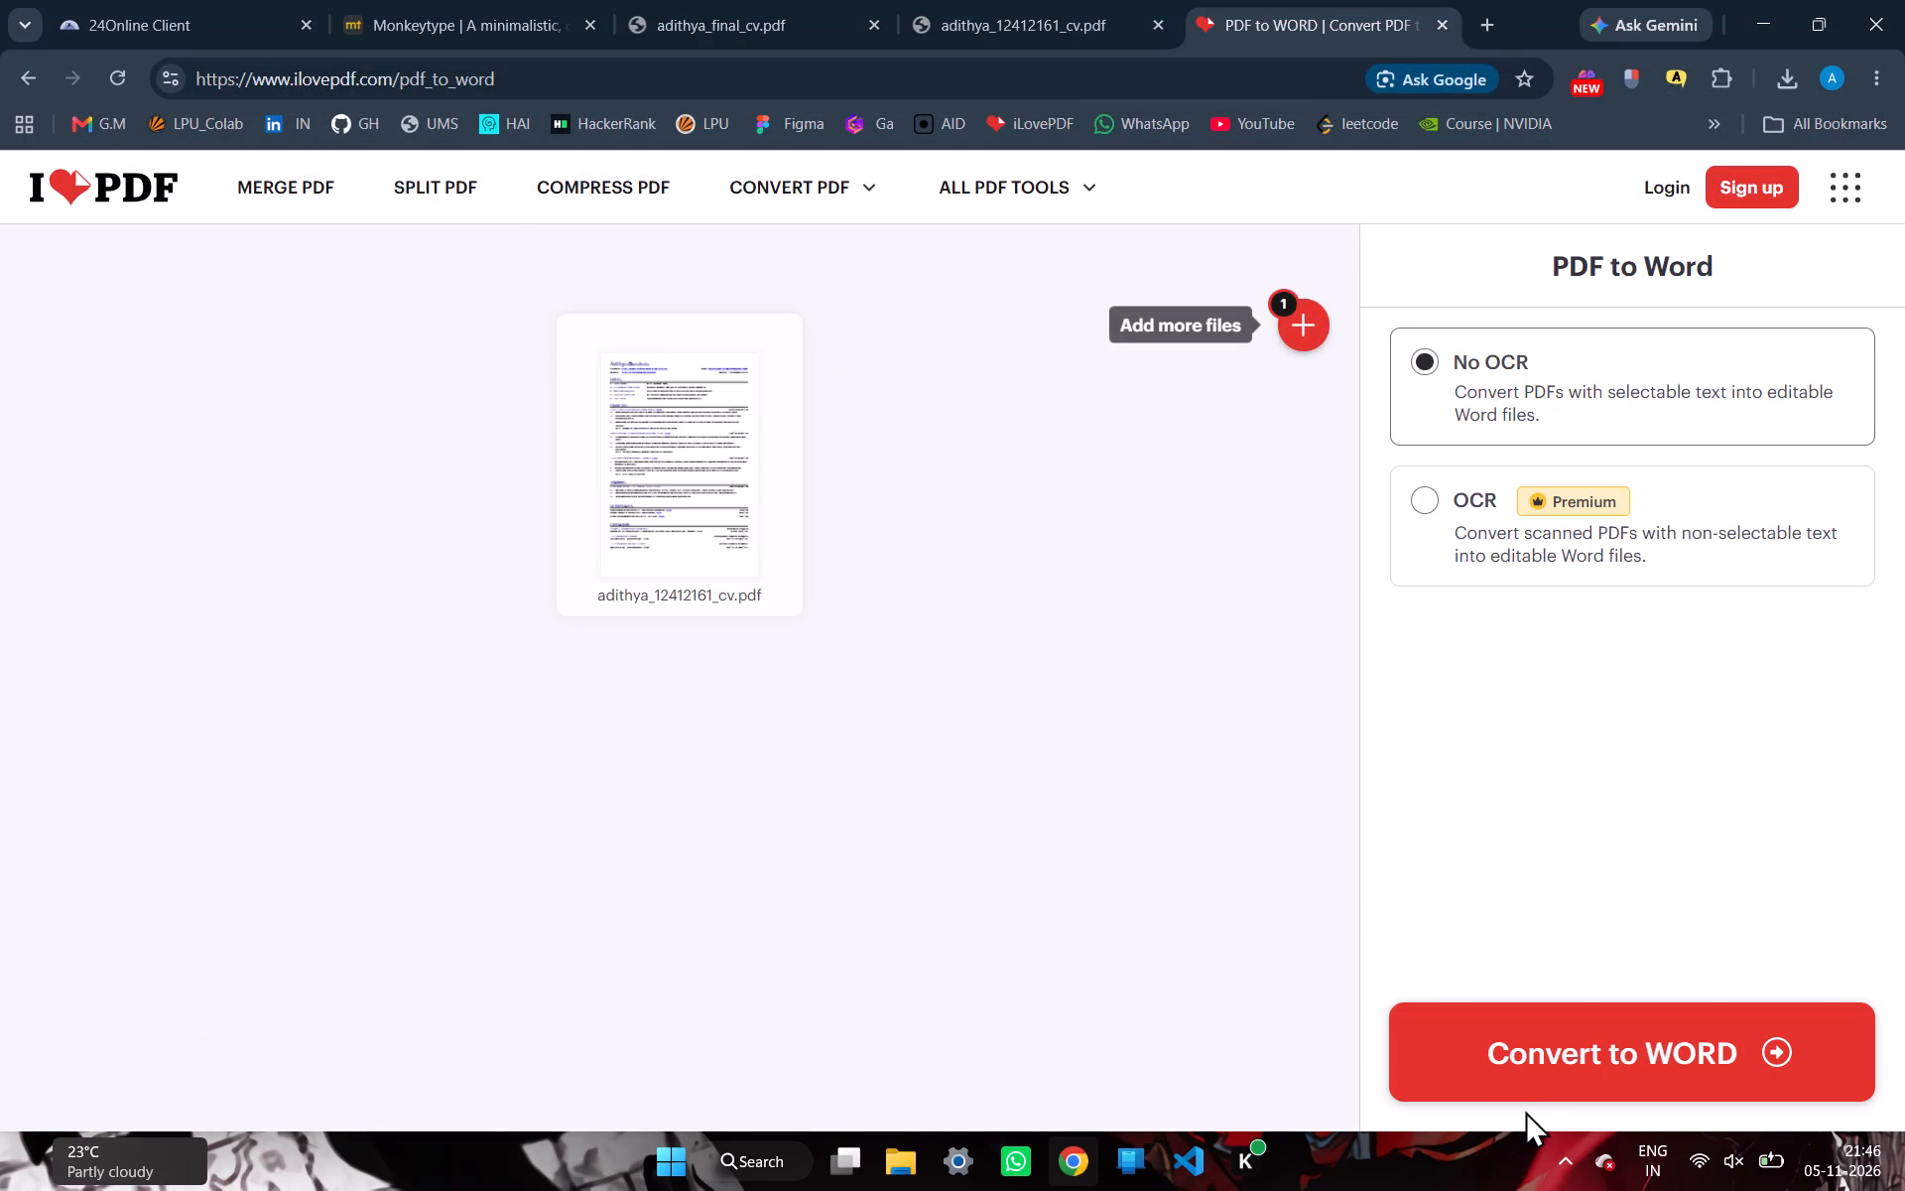
click(1522, 1081)
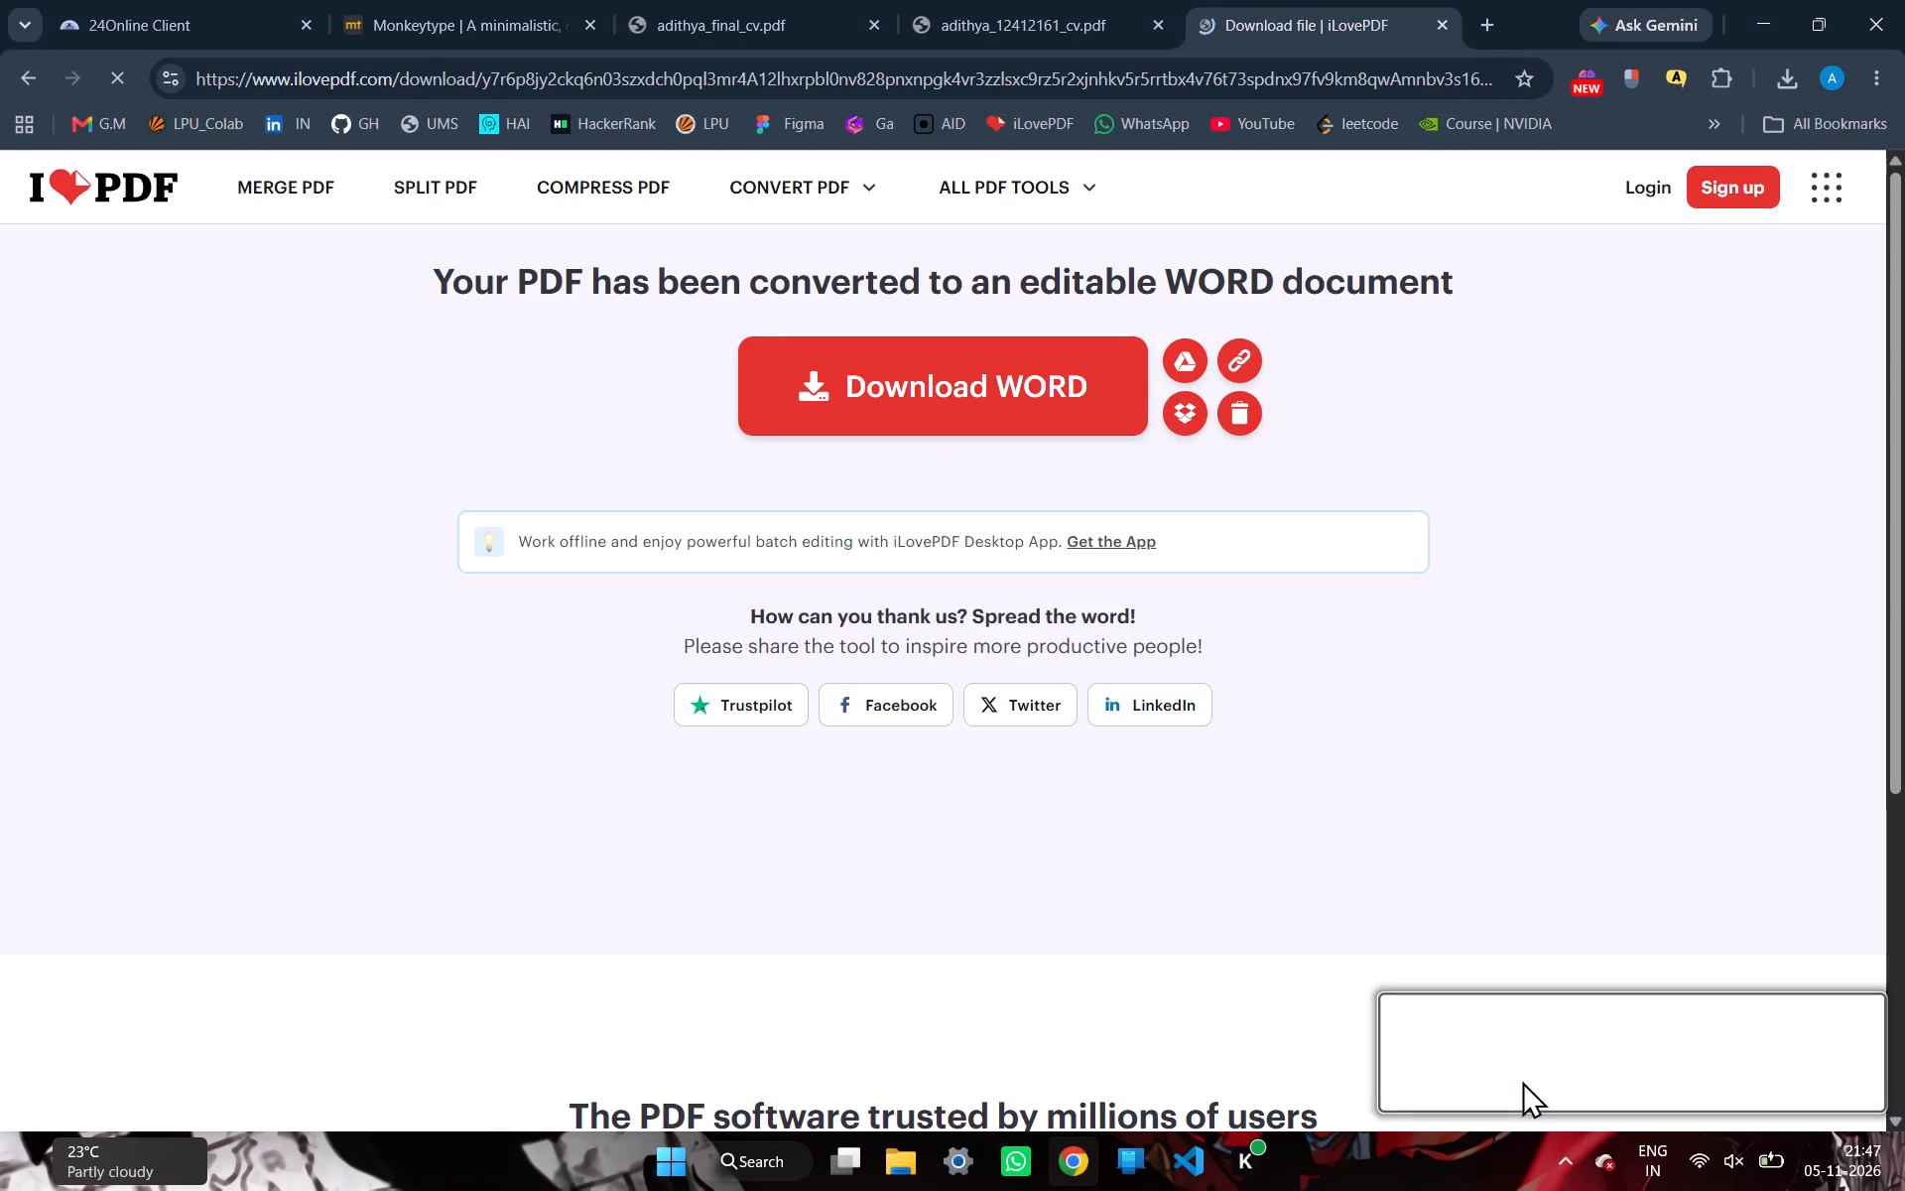
Download the converted CV document and open it in a maximized Microsoft Word window.
click(1023, 384)
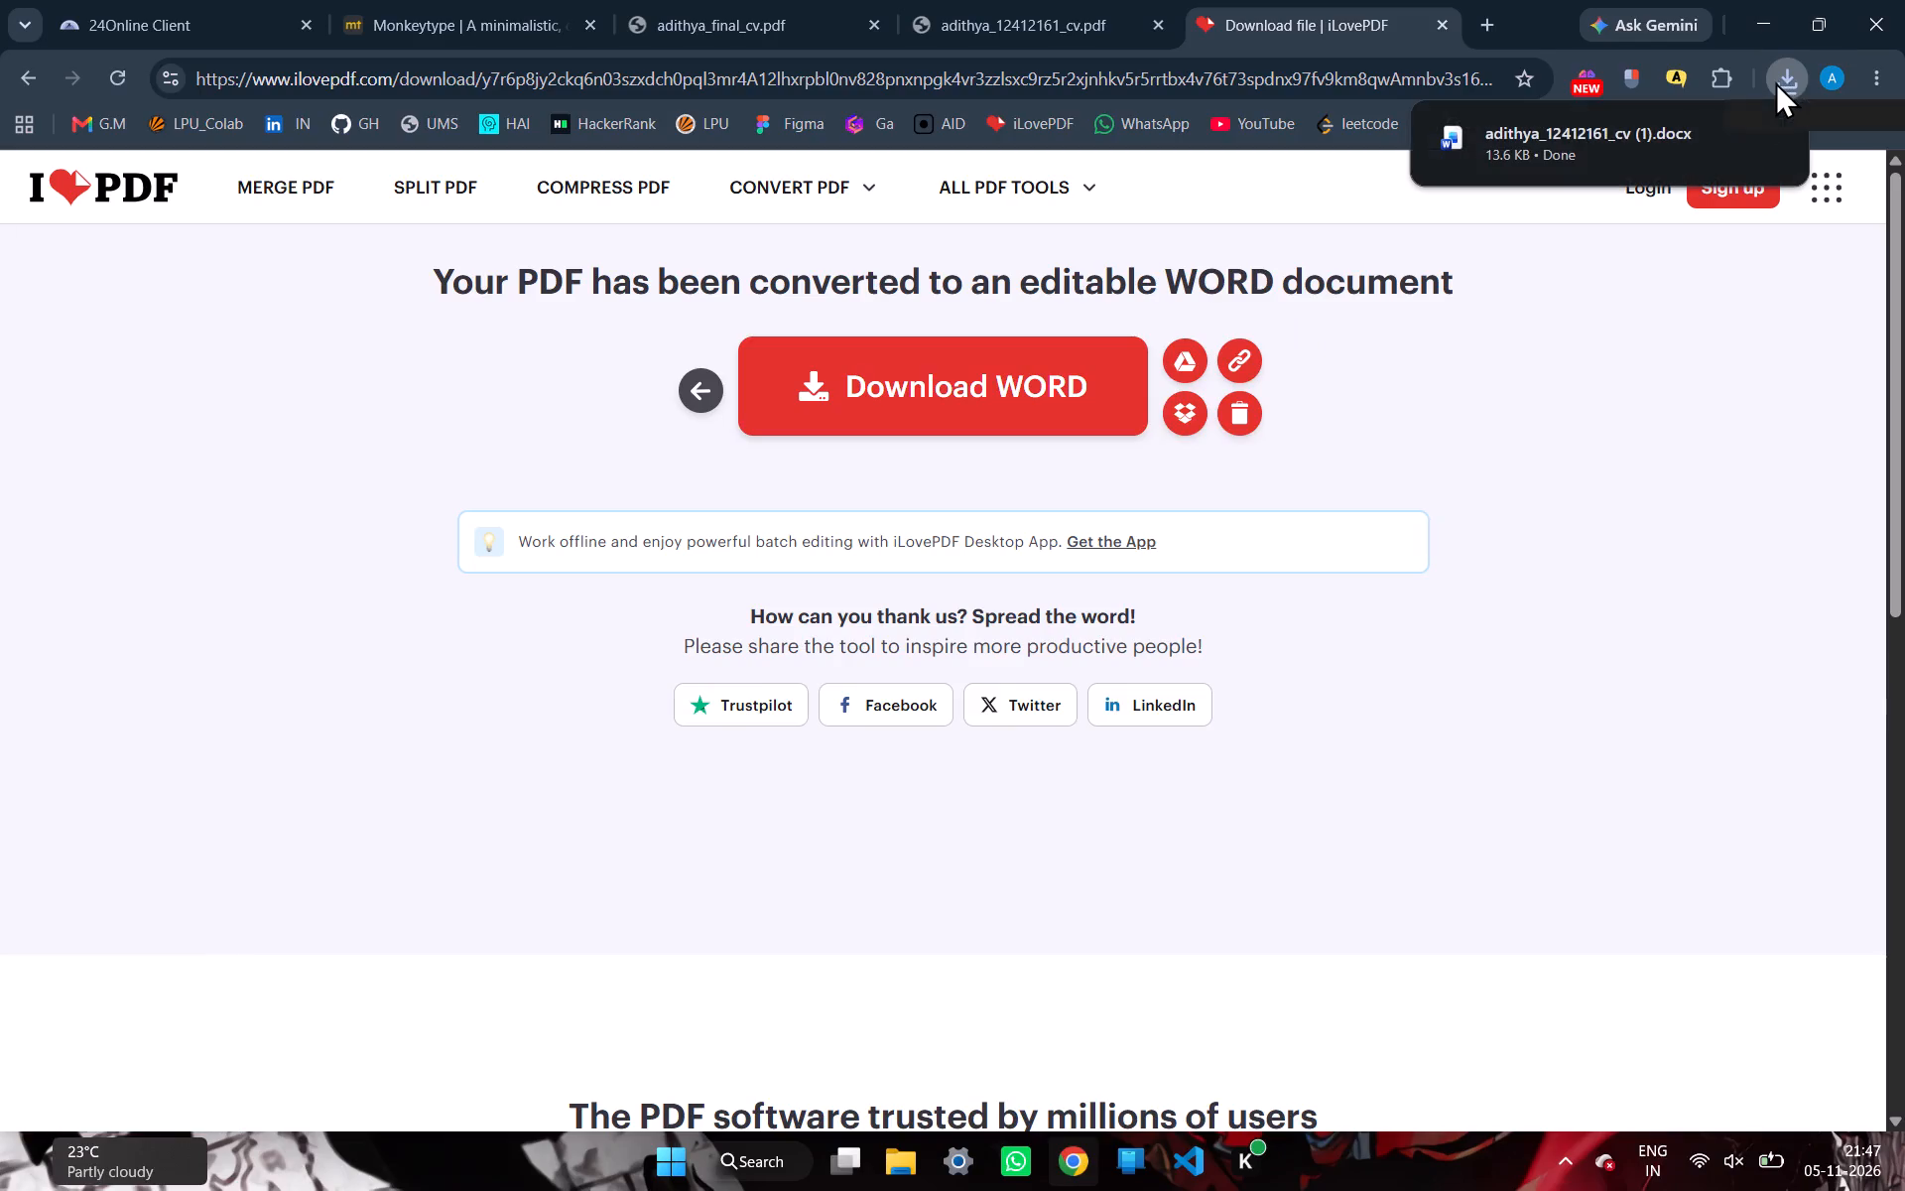
click(1764, 125)
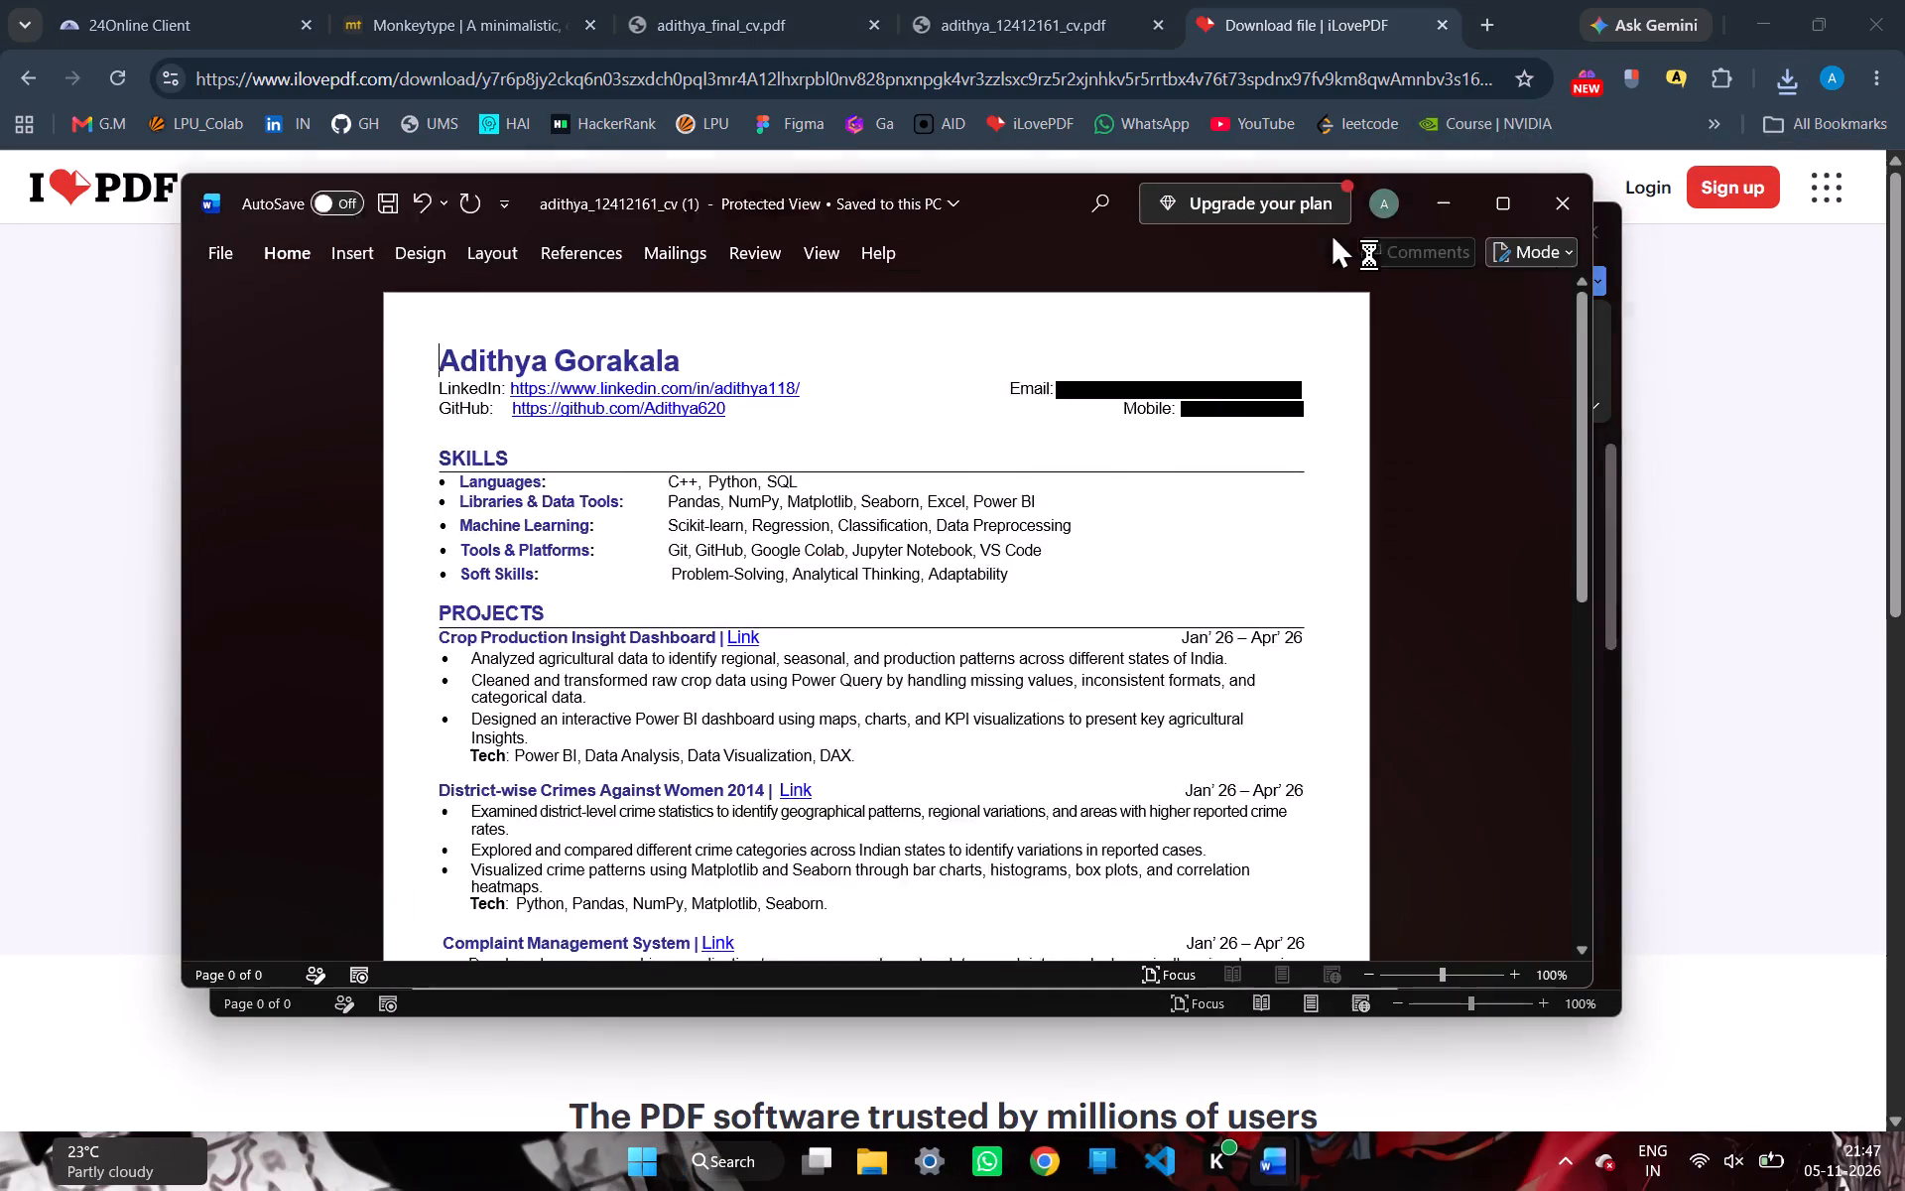
click(1494, 198)
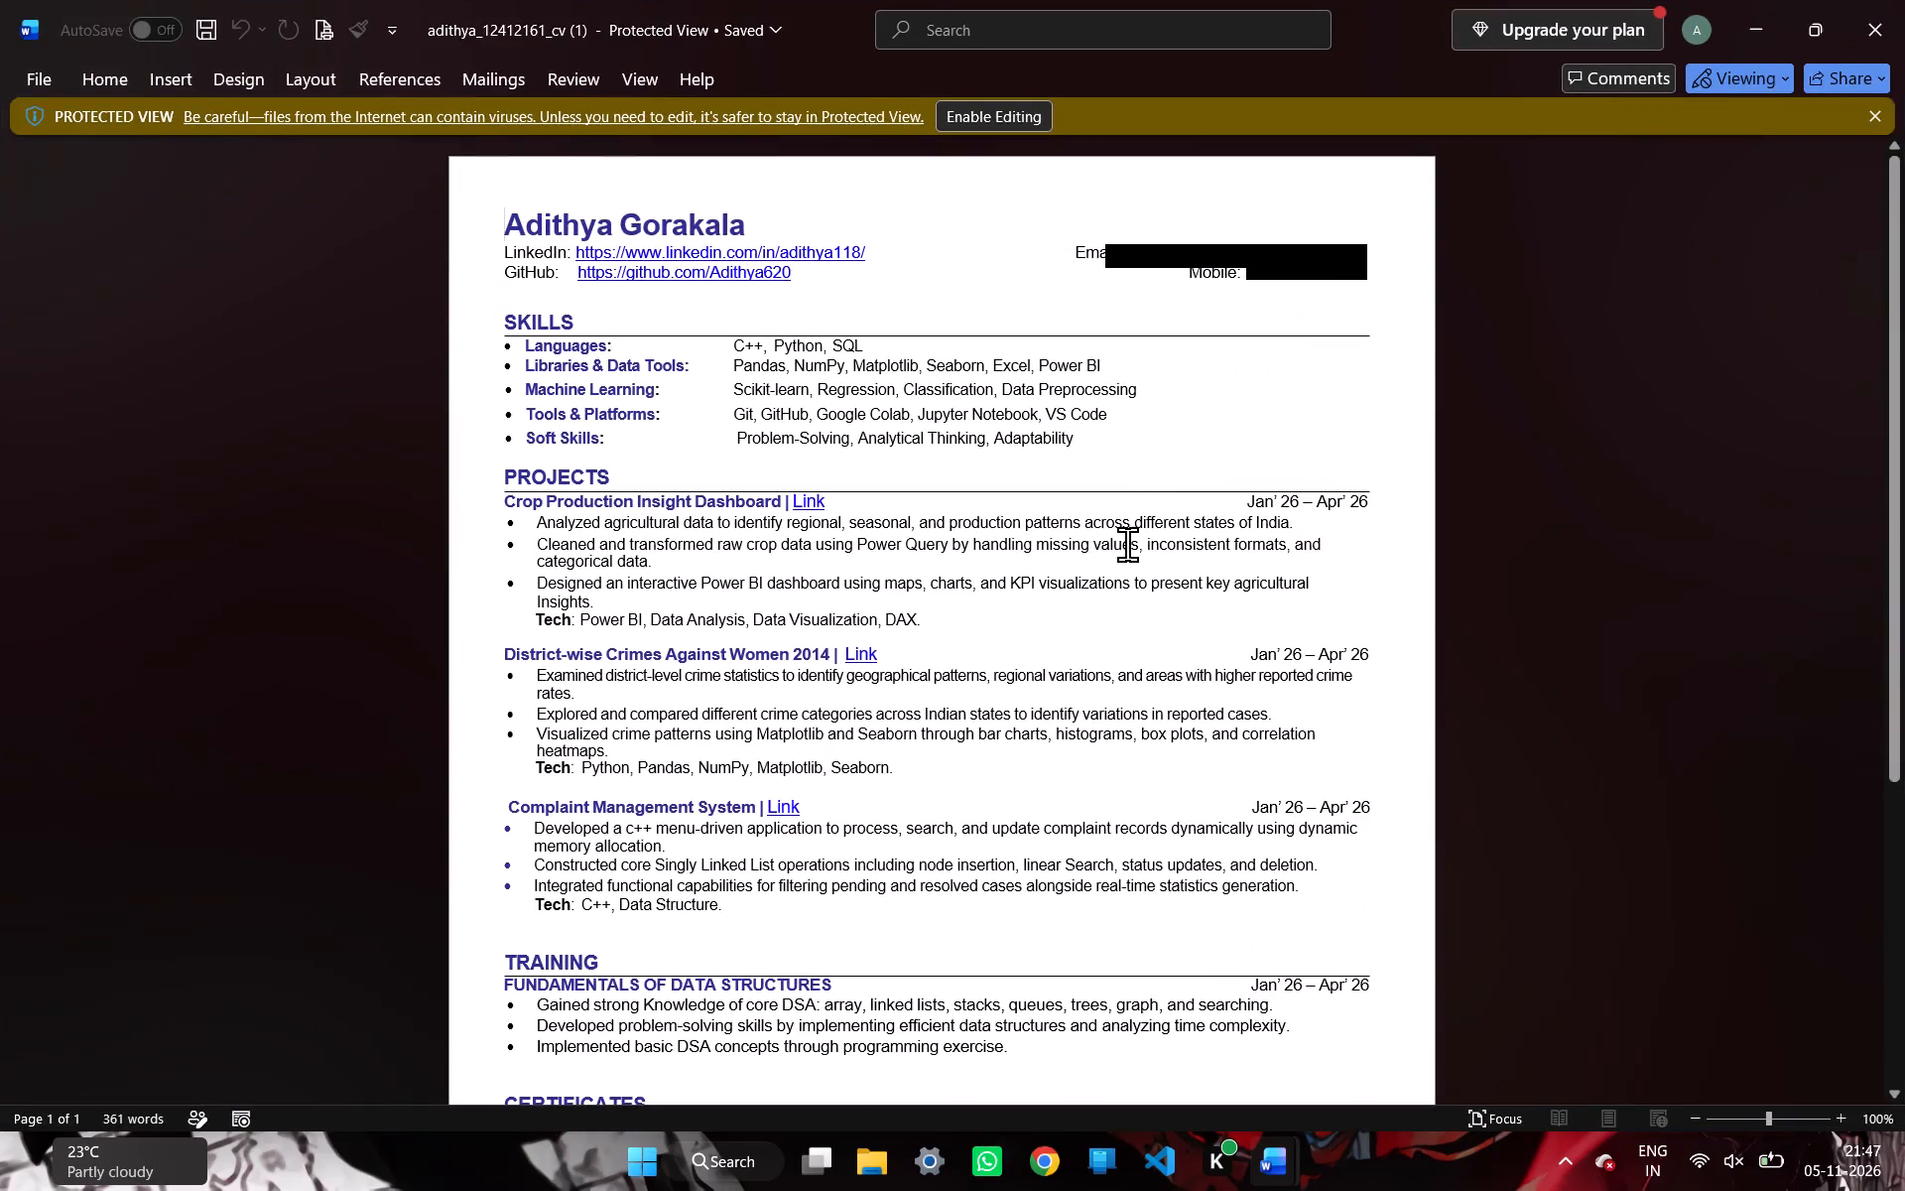
Enable editing for the converted CV and look over its projects, training, certificates and education sections.
scroll(932, 581, down, 1)
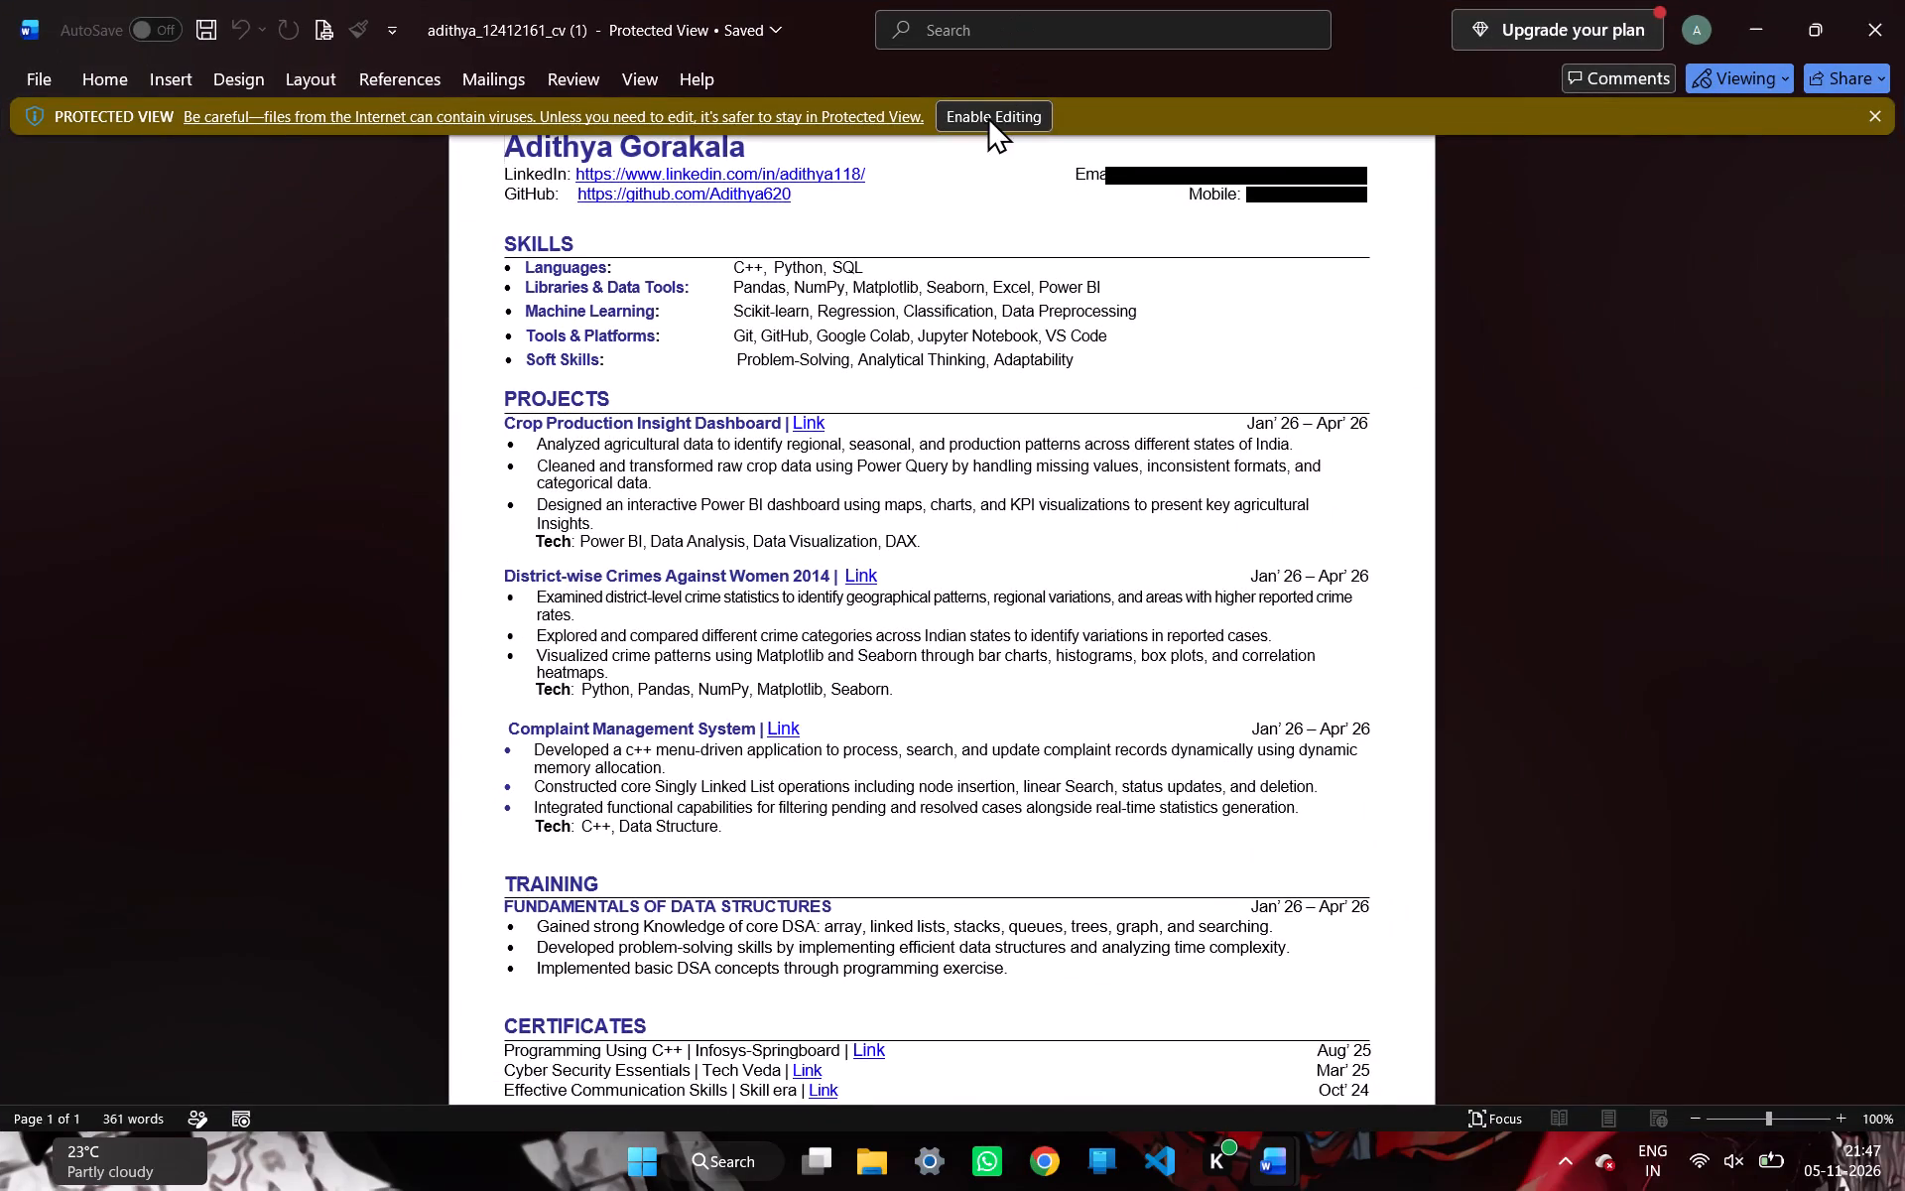
click(987, 116)
scroll(975, 463, down, 4)
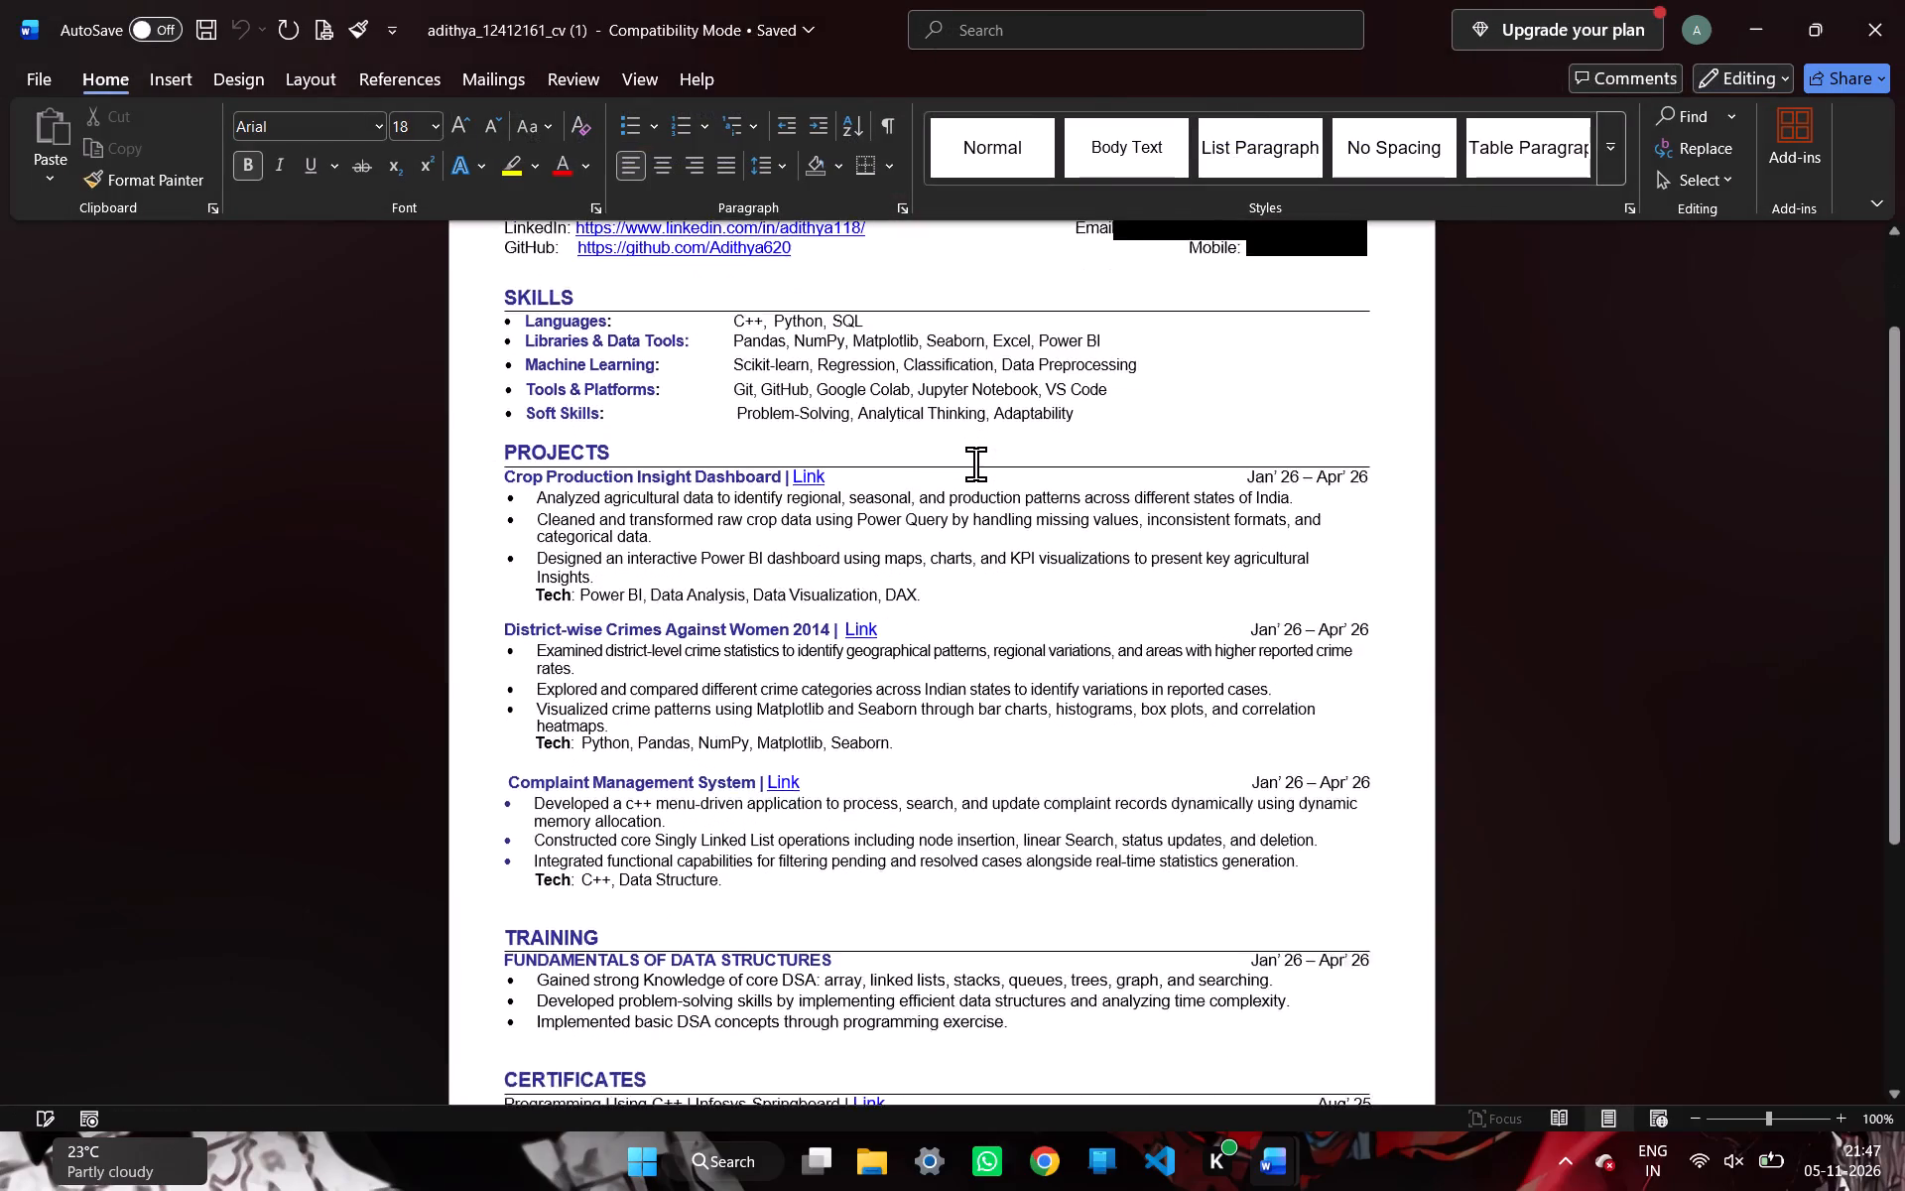
scroll(975, 463, down, 3)
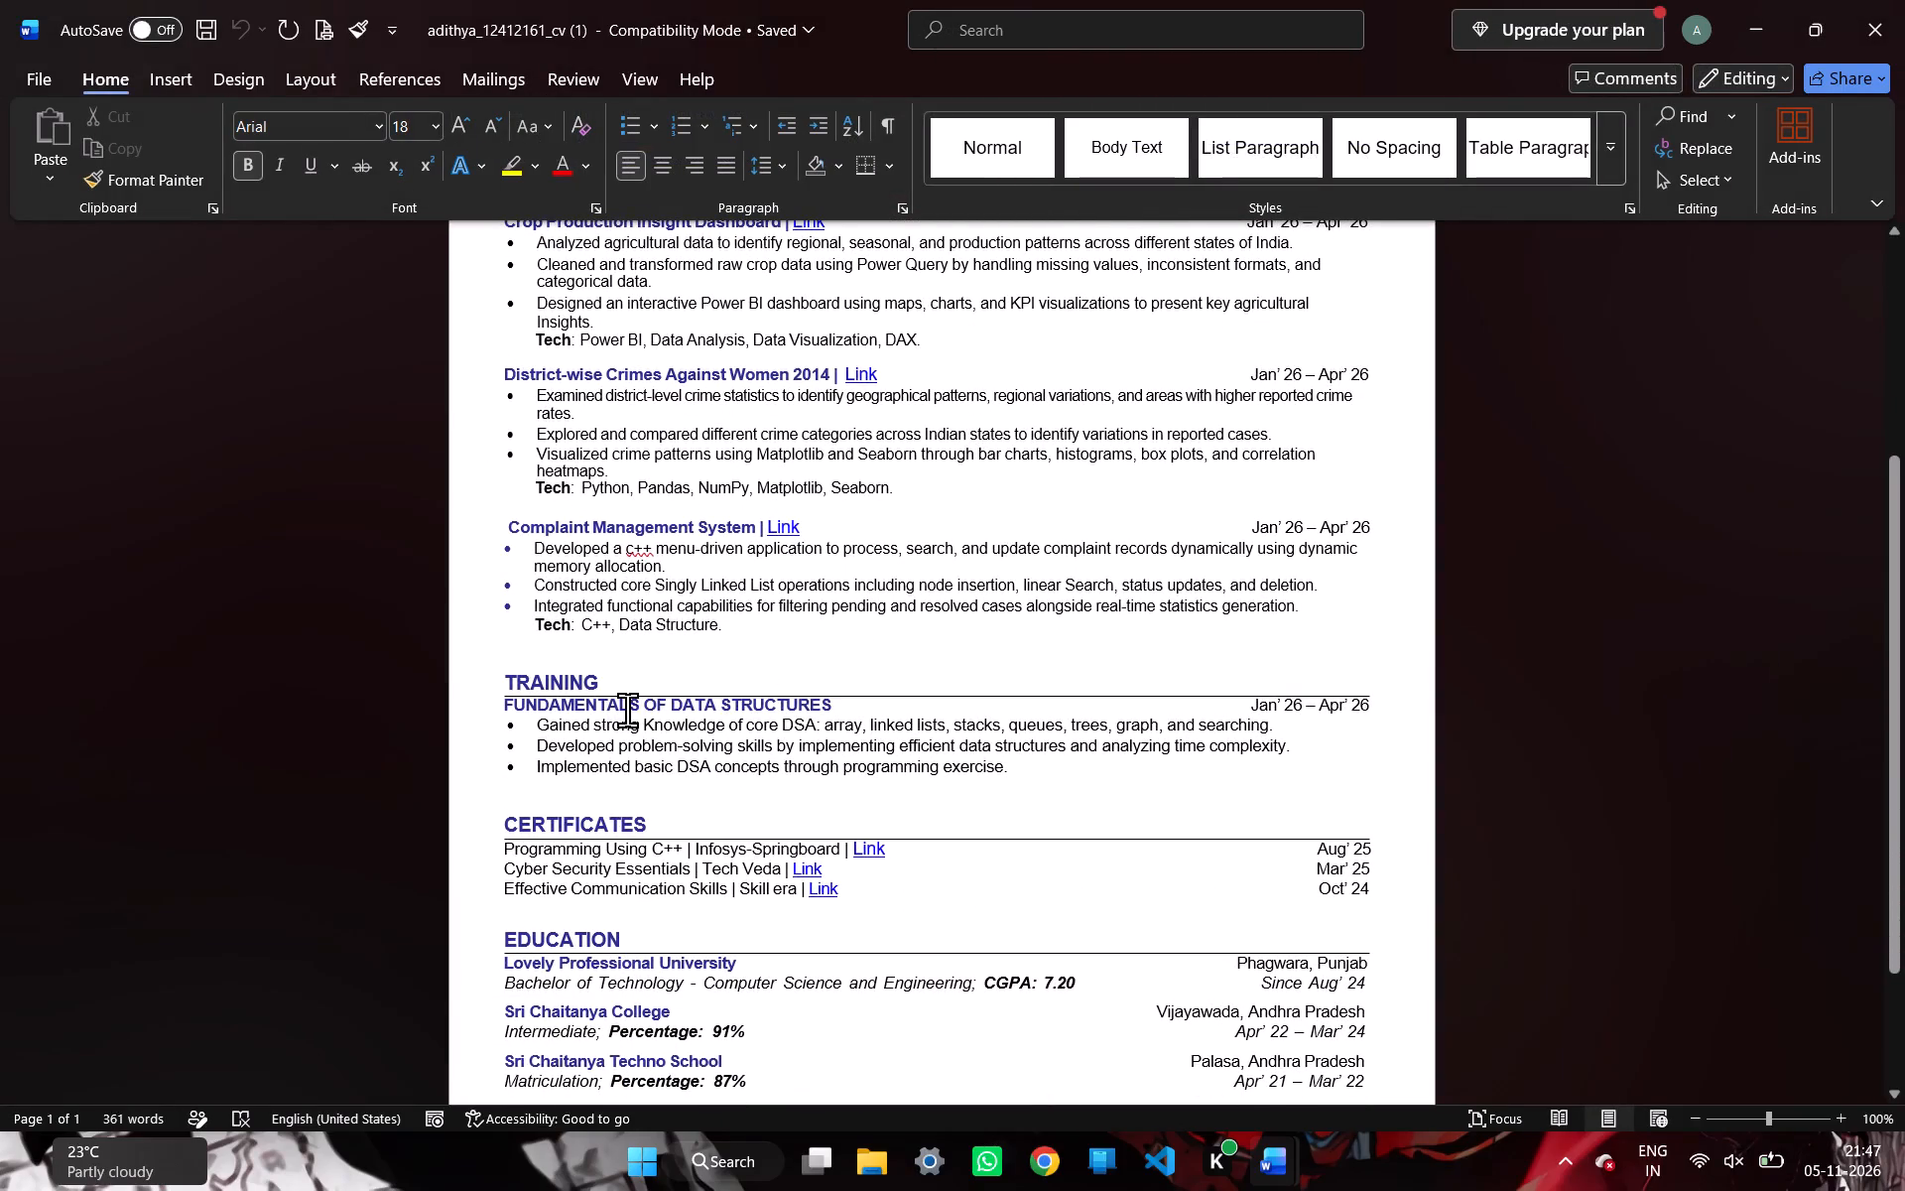
ctrl+scroll(627, 710, up, 2)
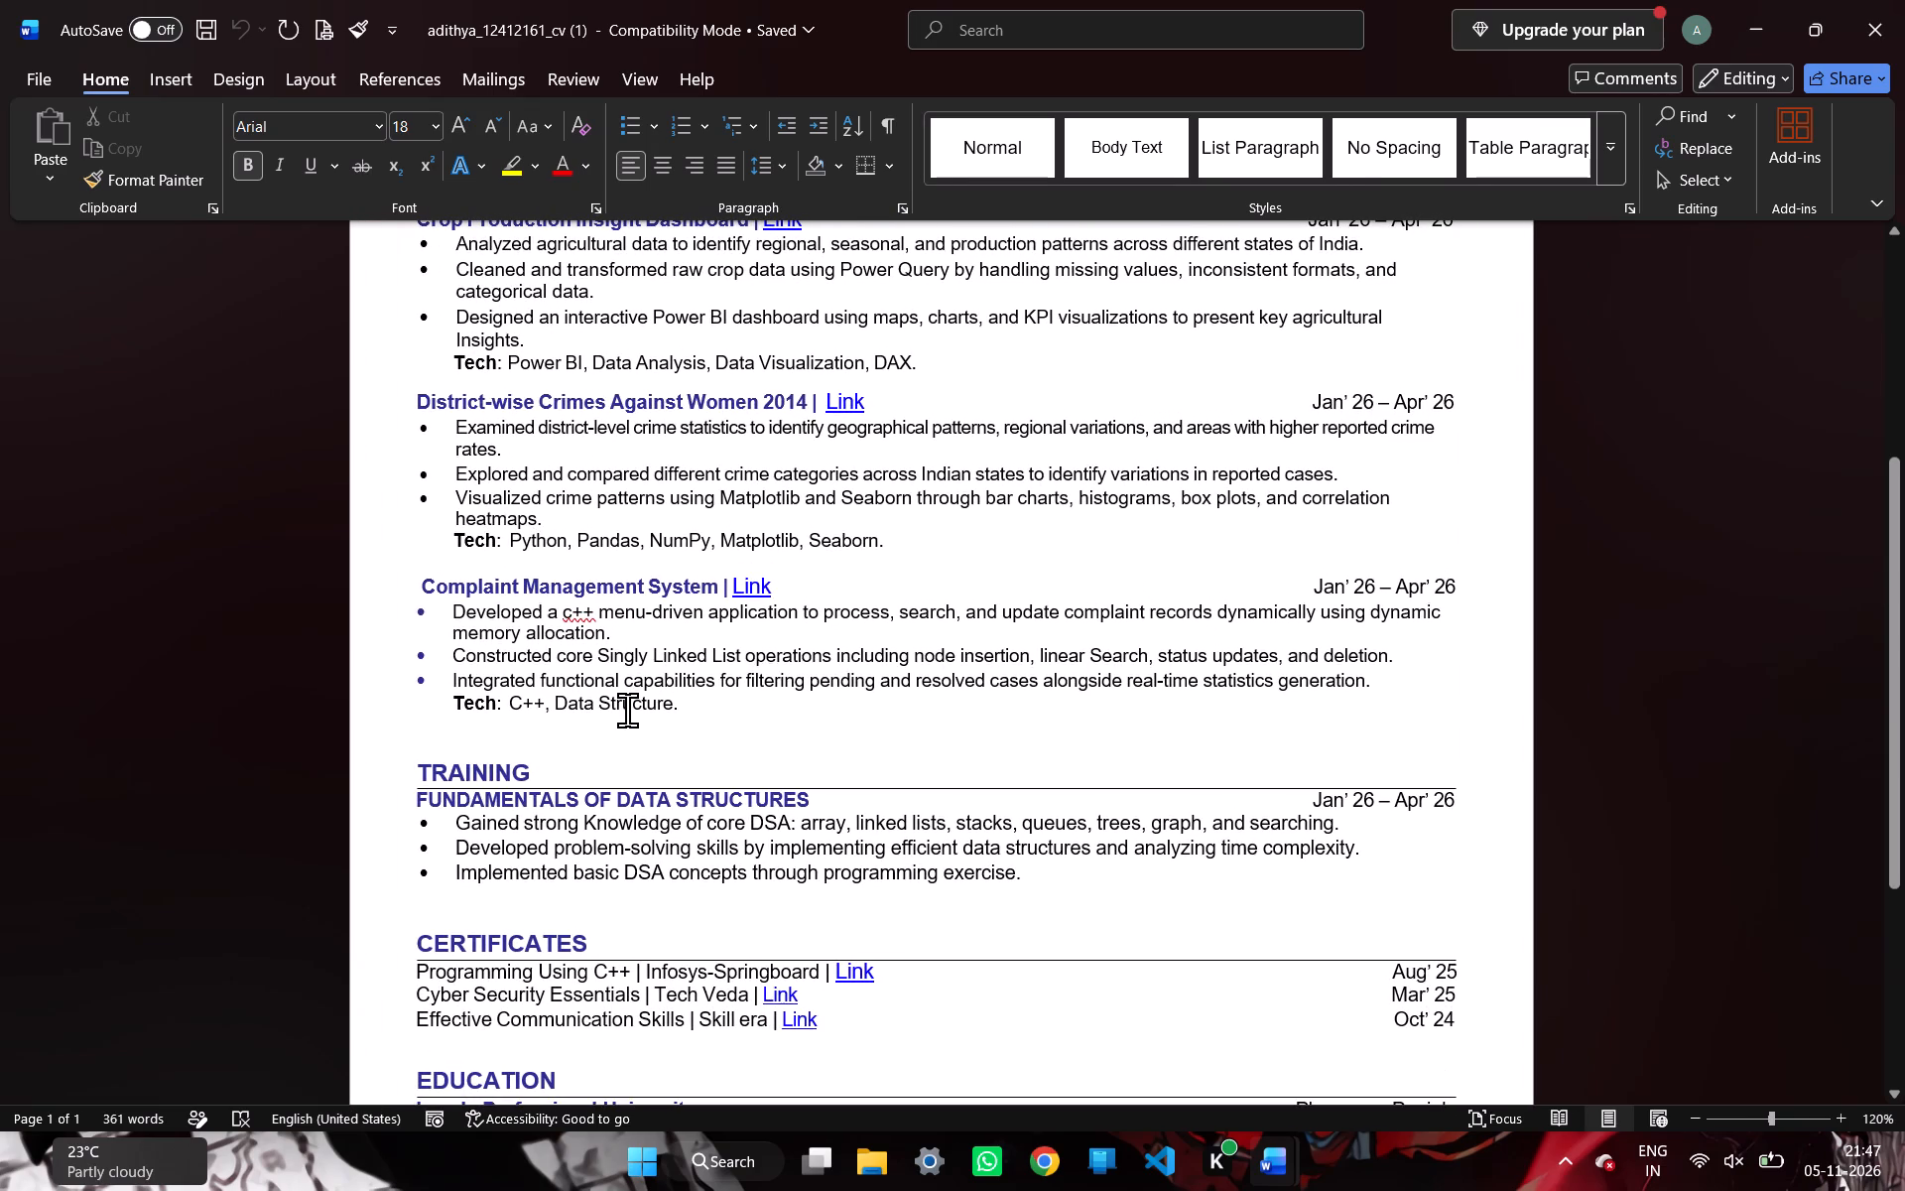
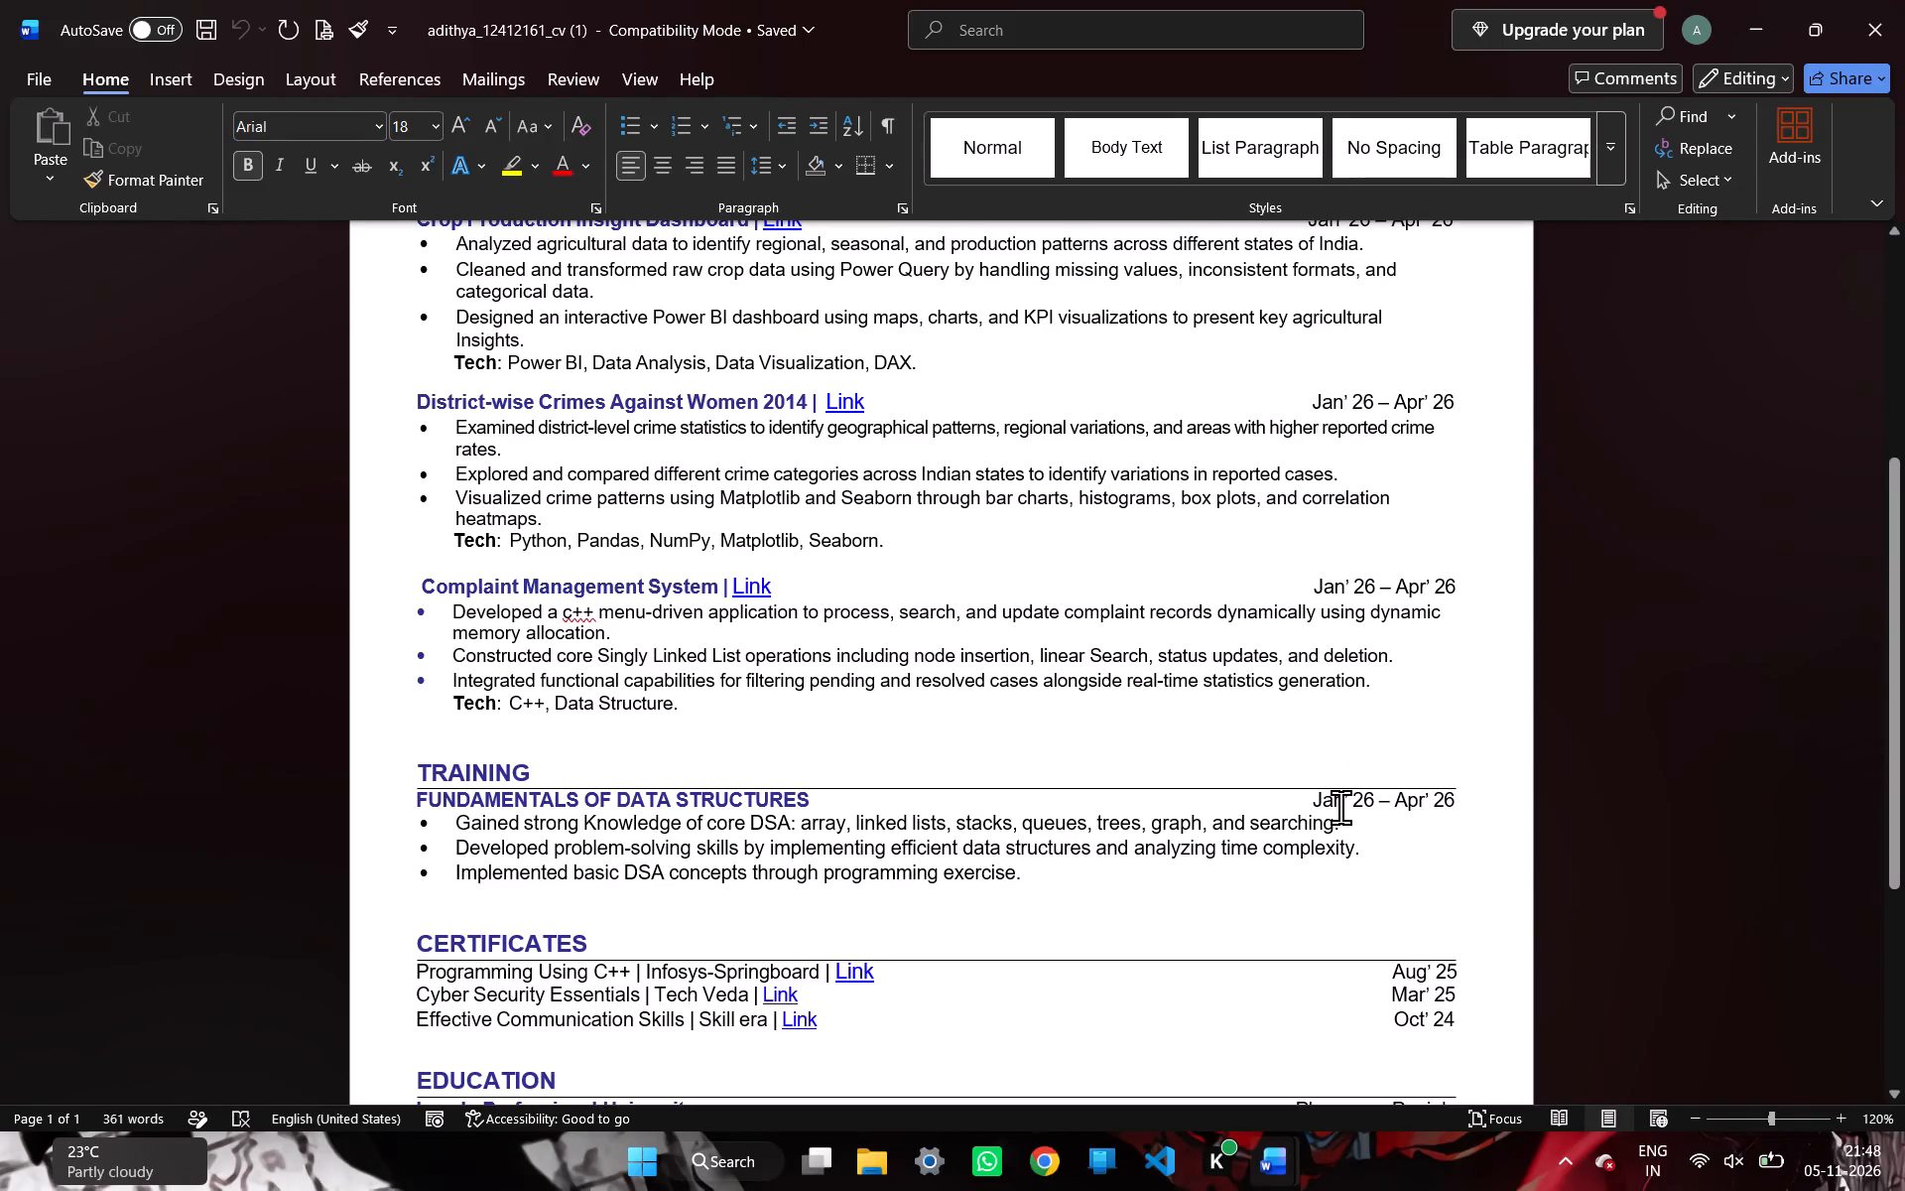
Change the dates of the data structures training entry to Jun' 26 – jul' 26.
click(1340, 807)
key(BackSpace)
key(BackSpace)
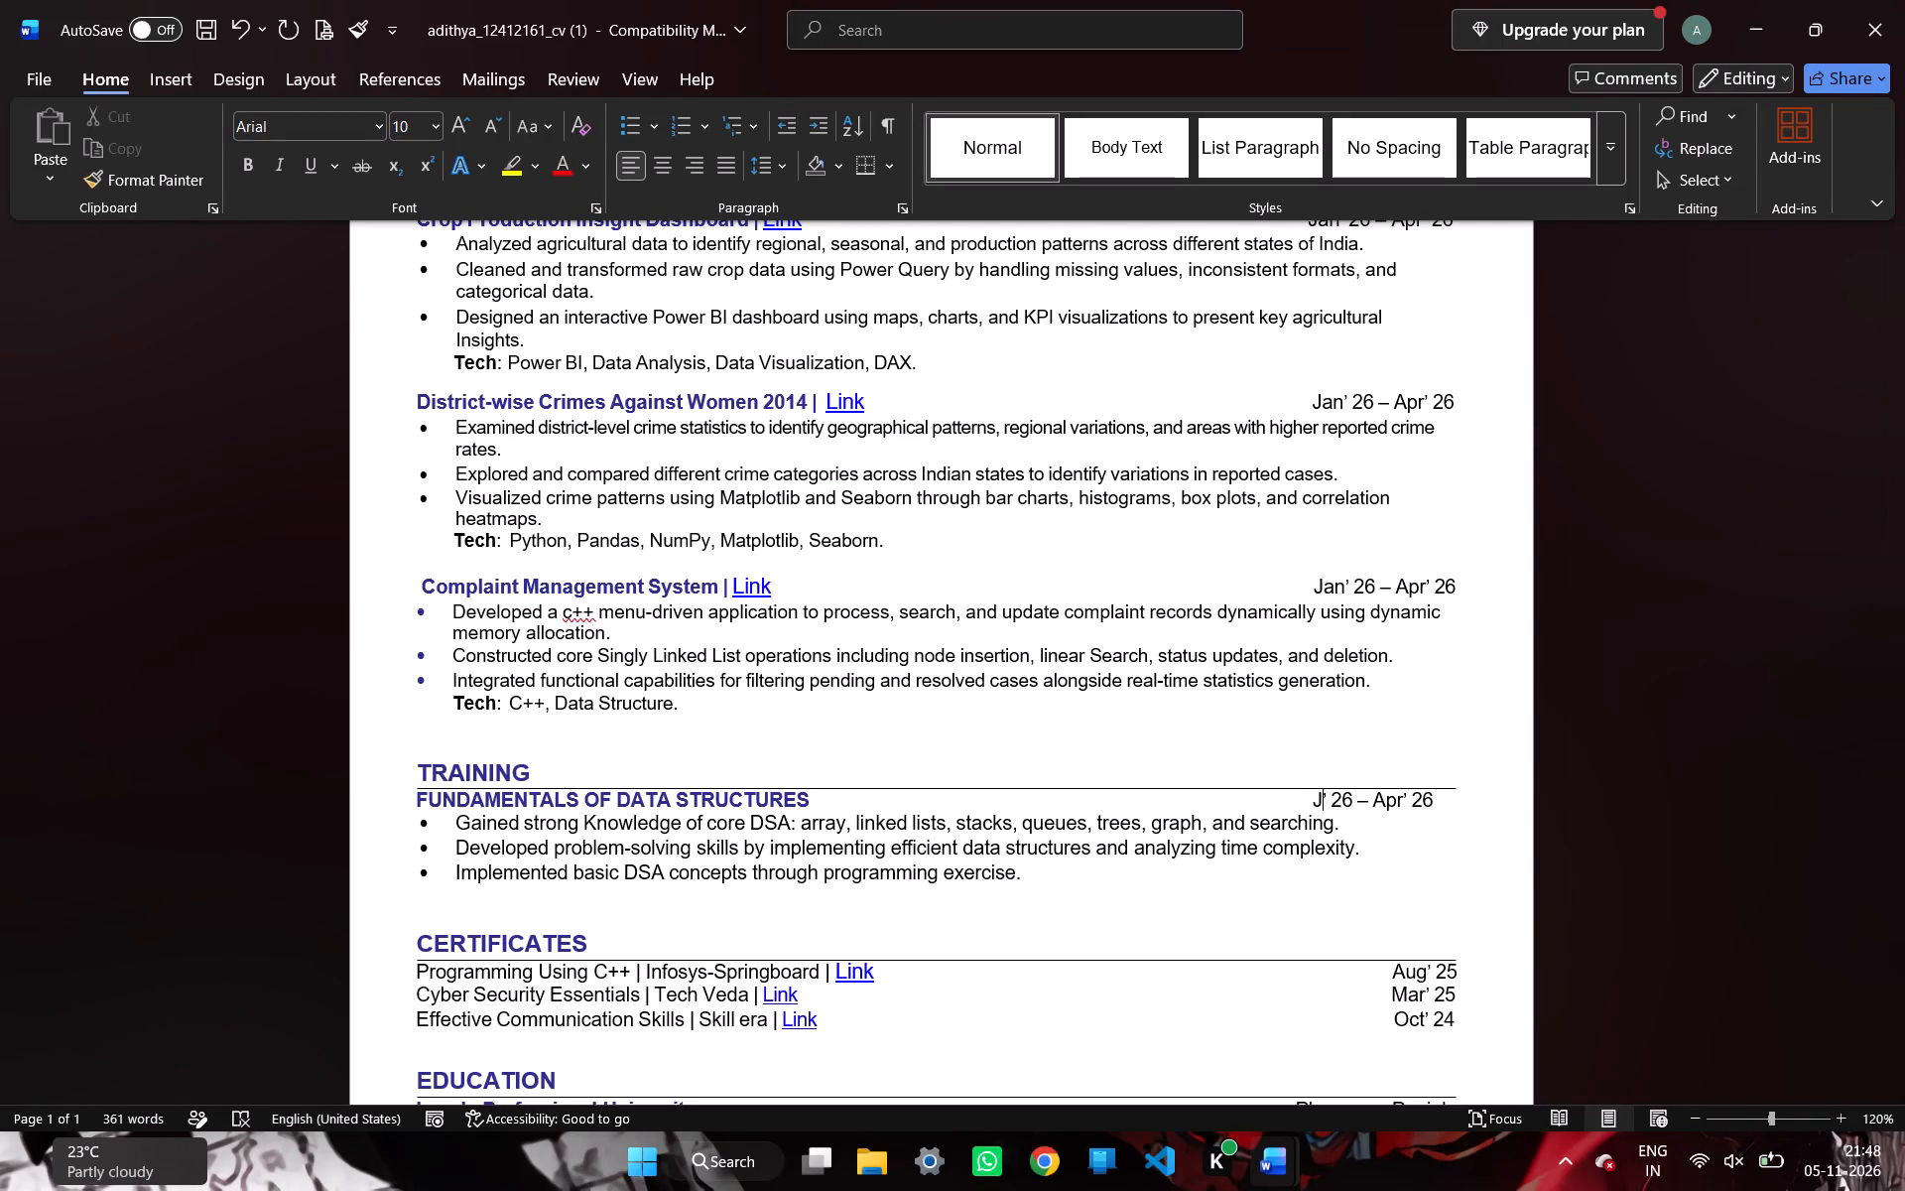
text(un)
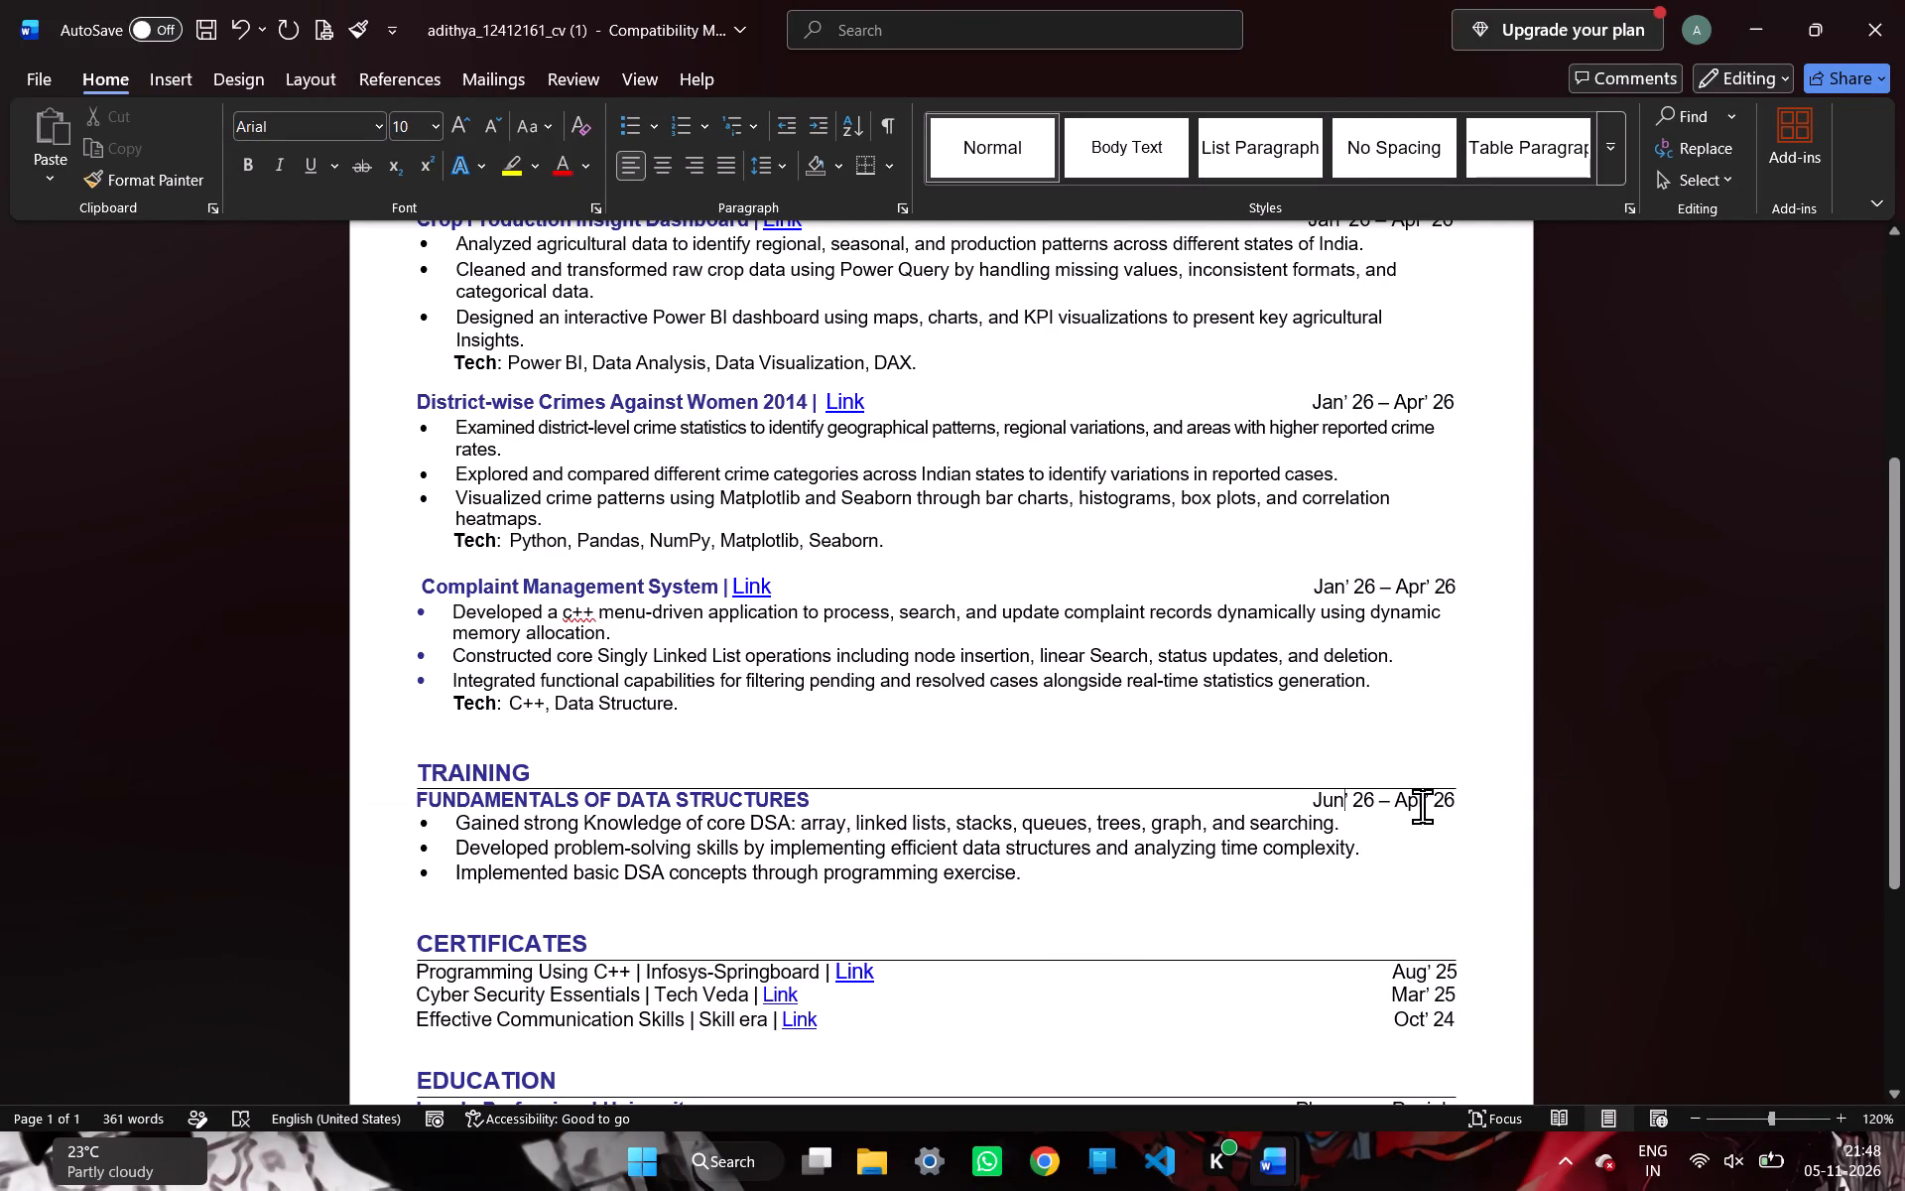
click(1422, 806)
key(BackSpace)
key(BackSpace)
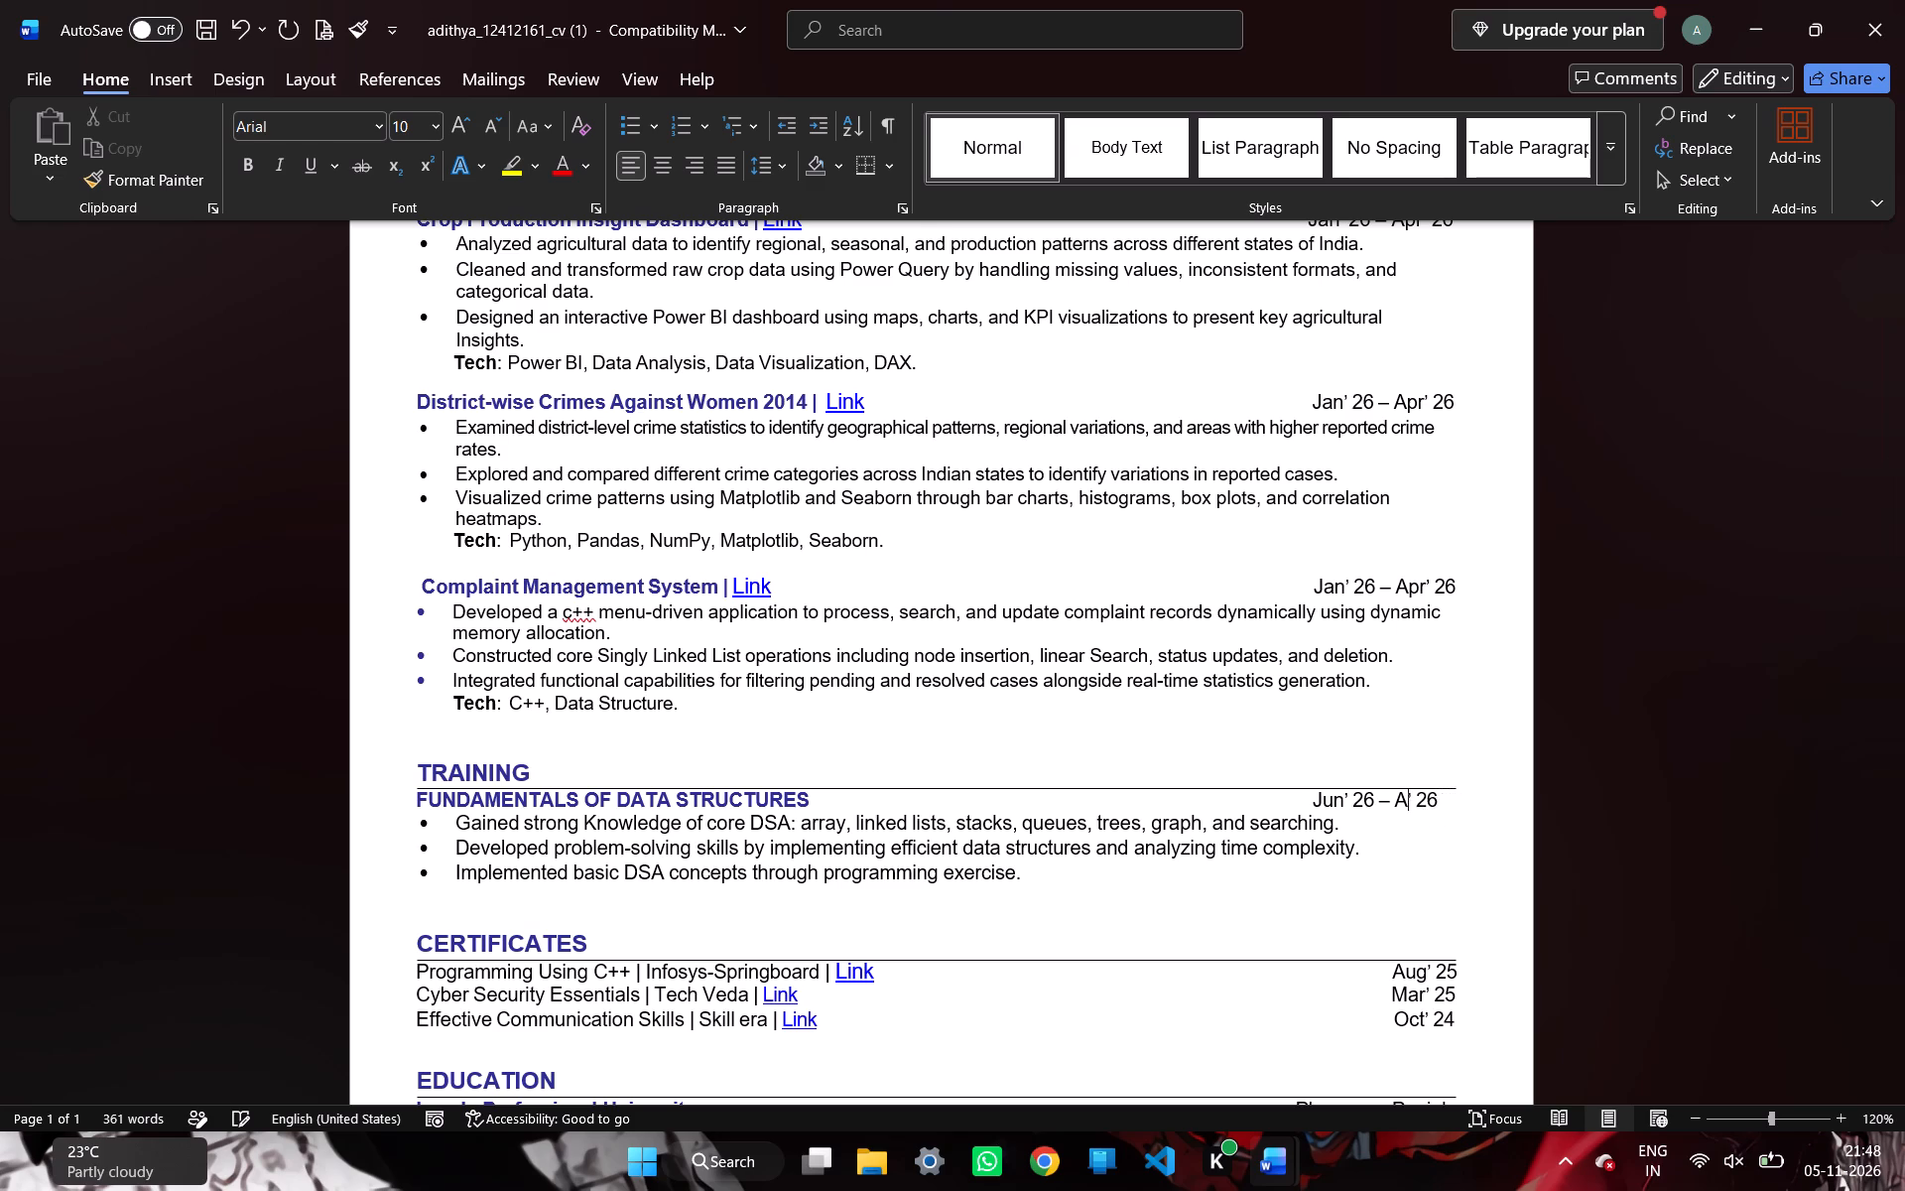
key(BackSpace)
key(j)
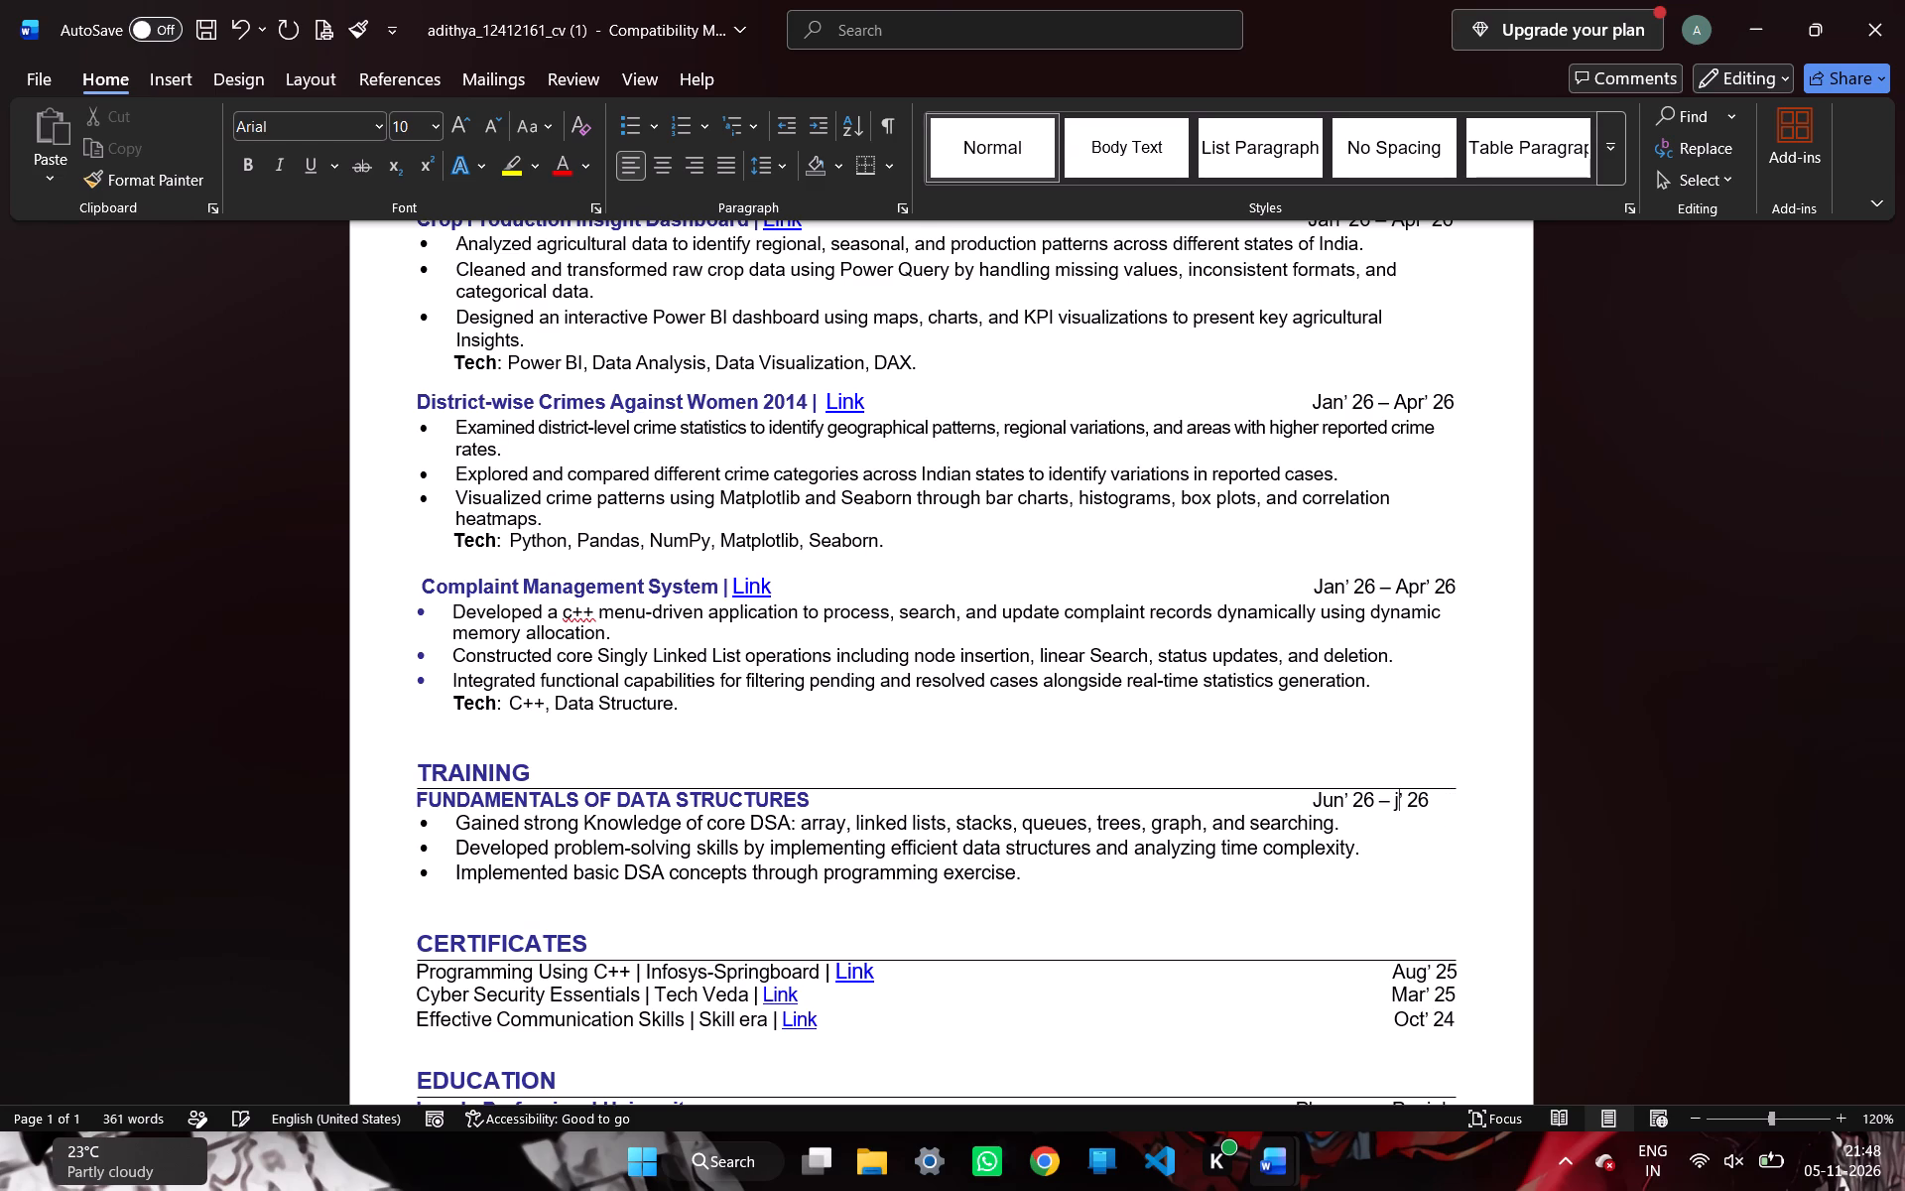
text(ul)
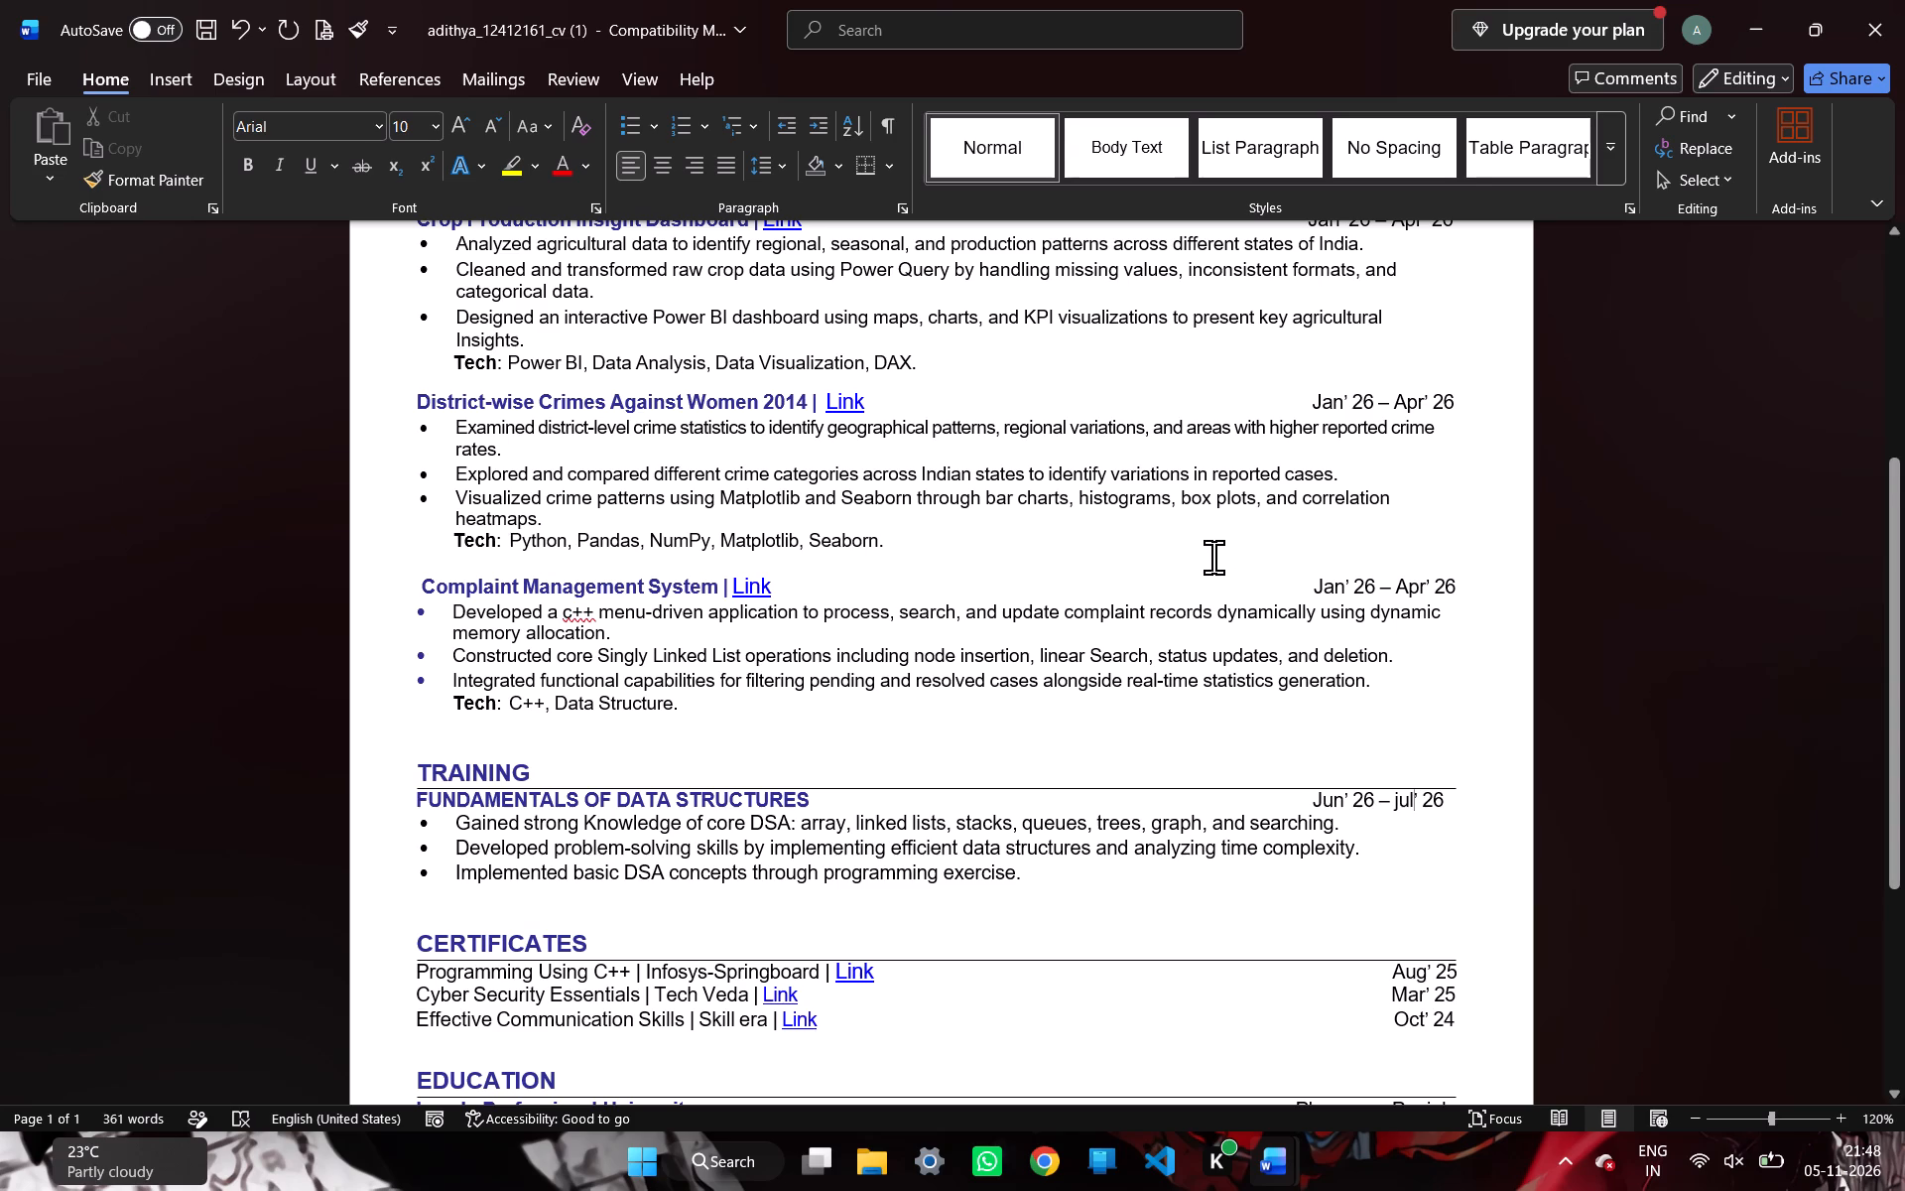
Retype the first word of the training entry's title in title case as "Fundamentals".
scroll(1142, 664, down, 2)
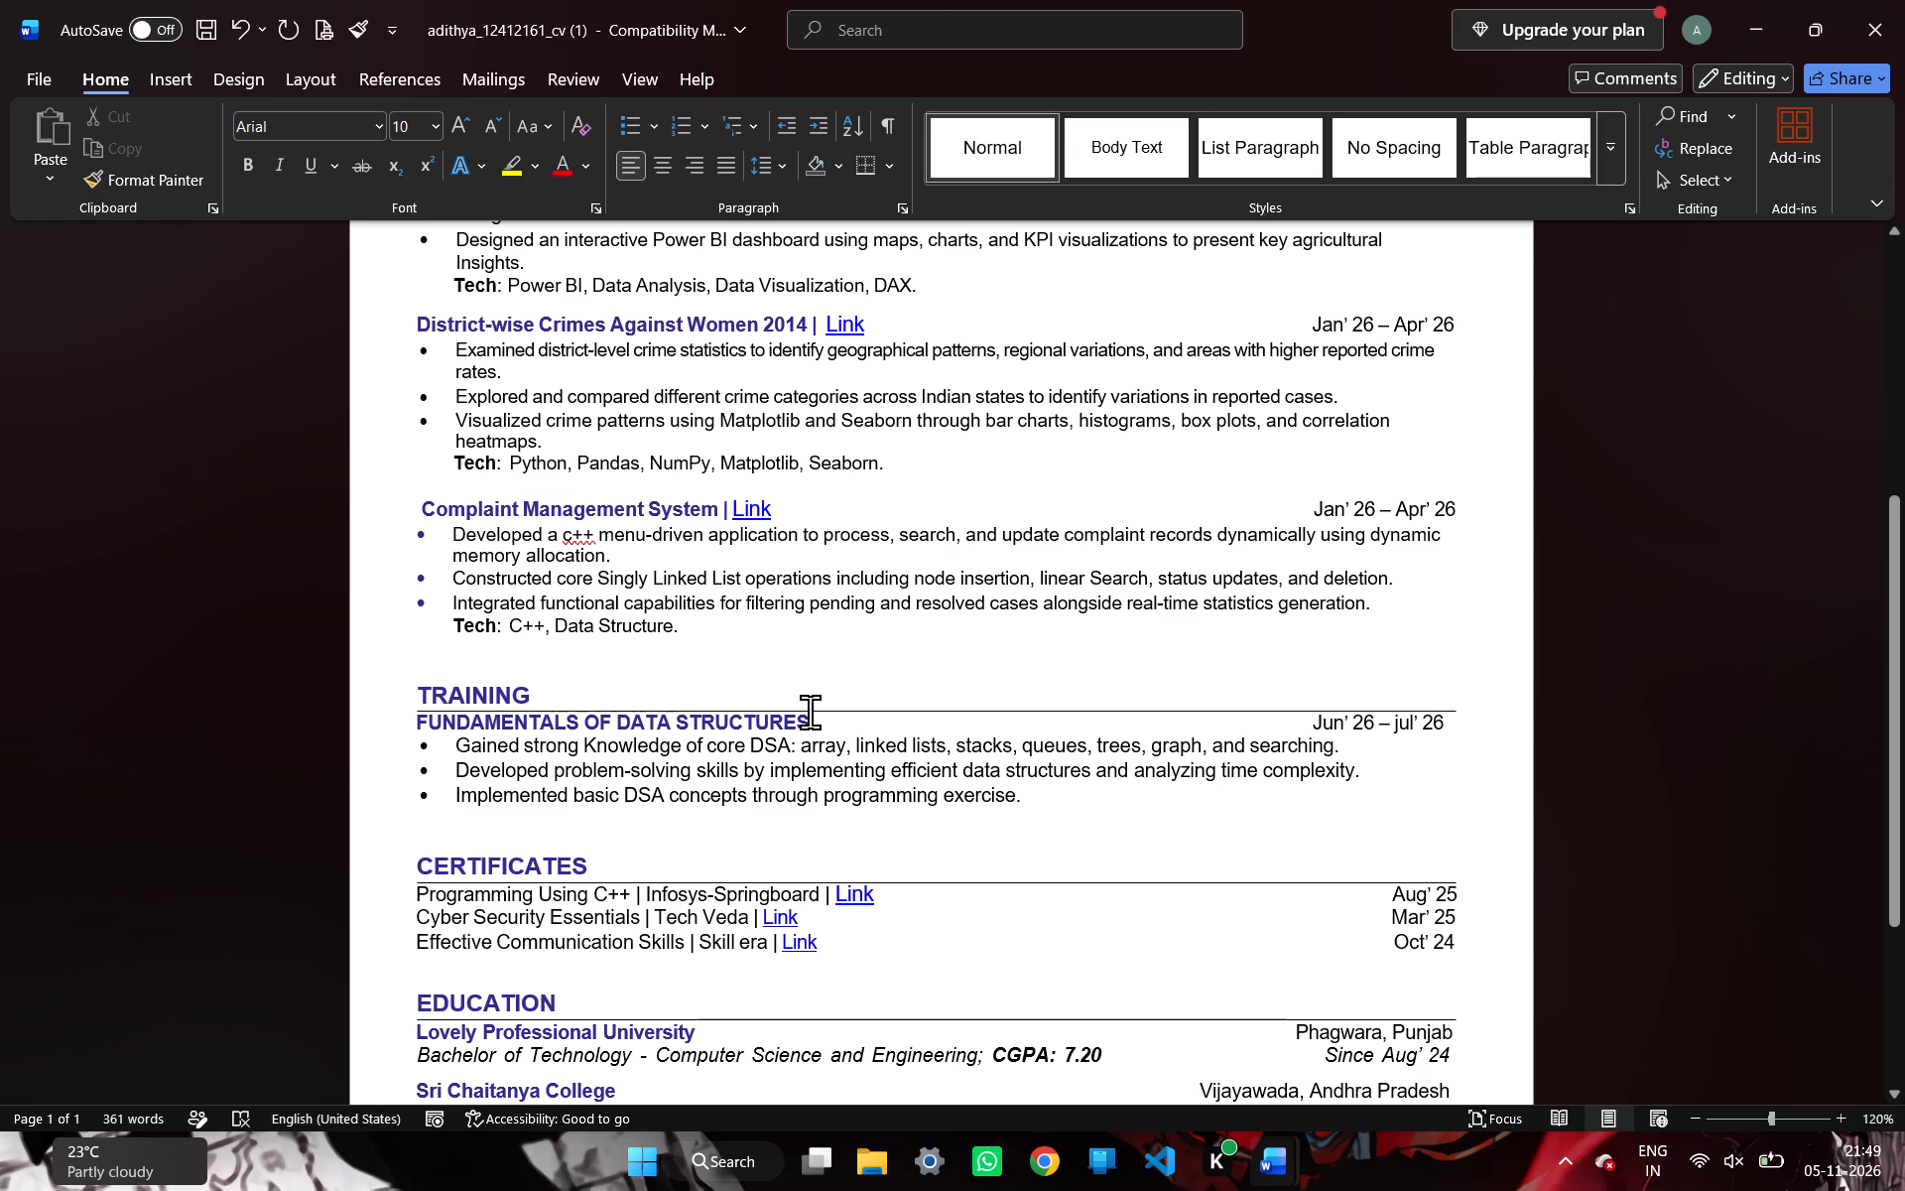
click(579, 723)
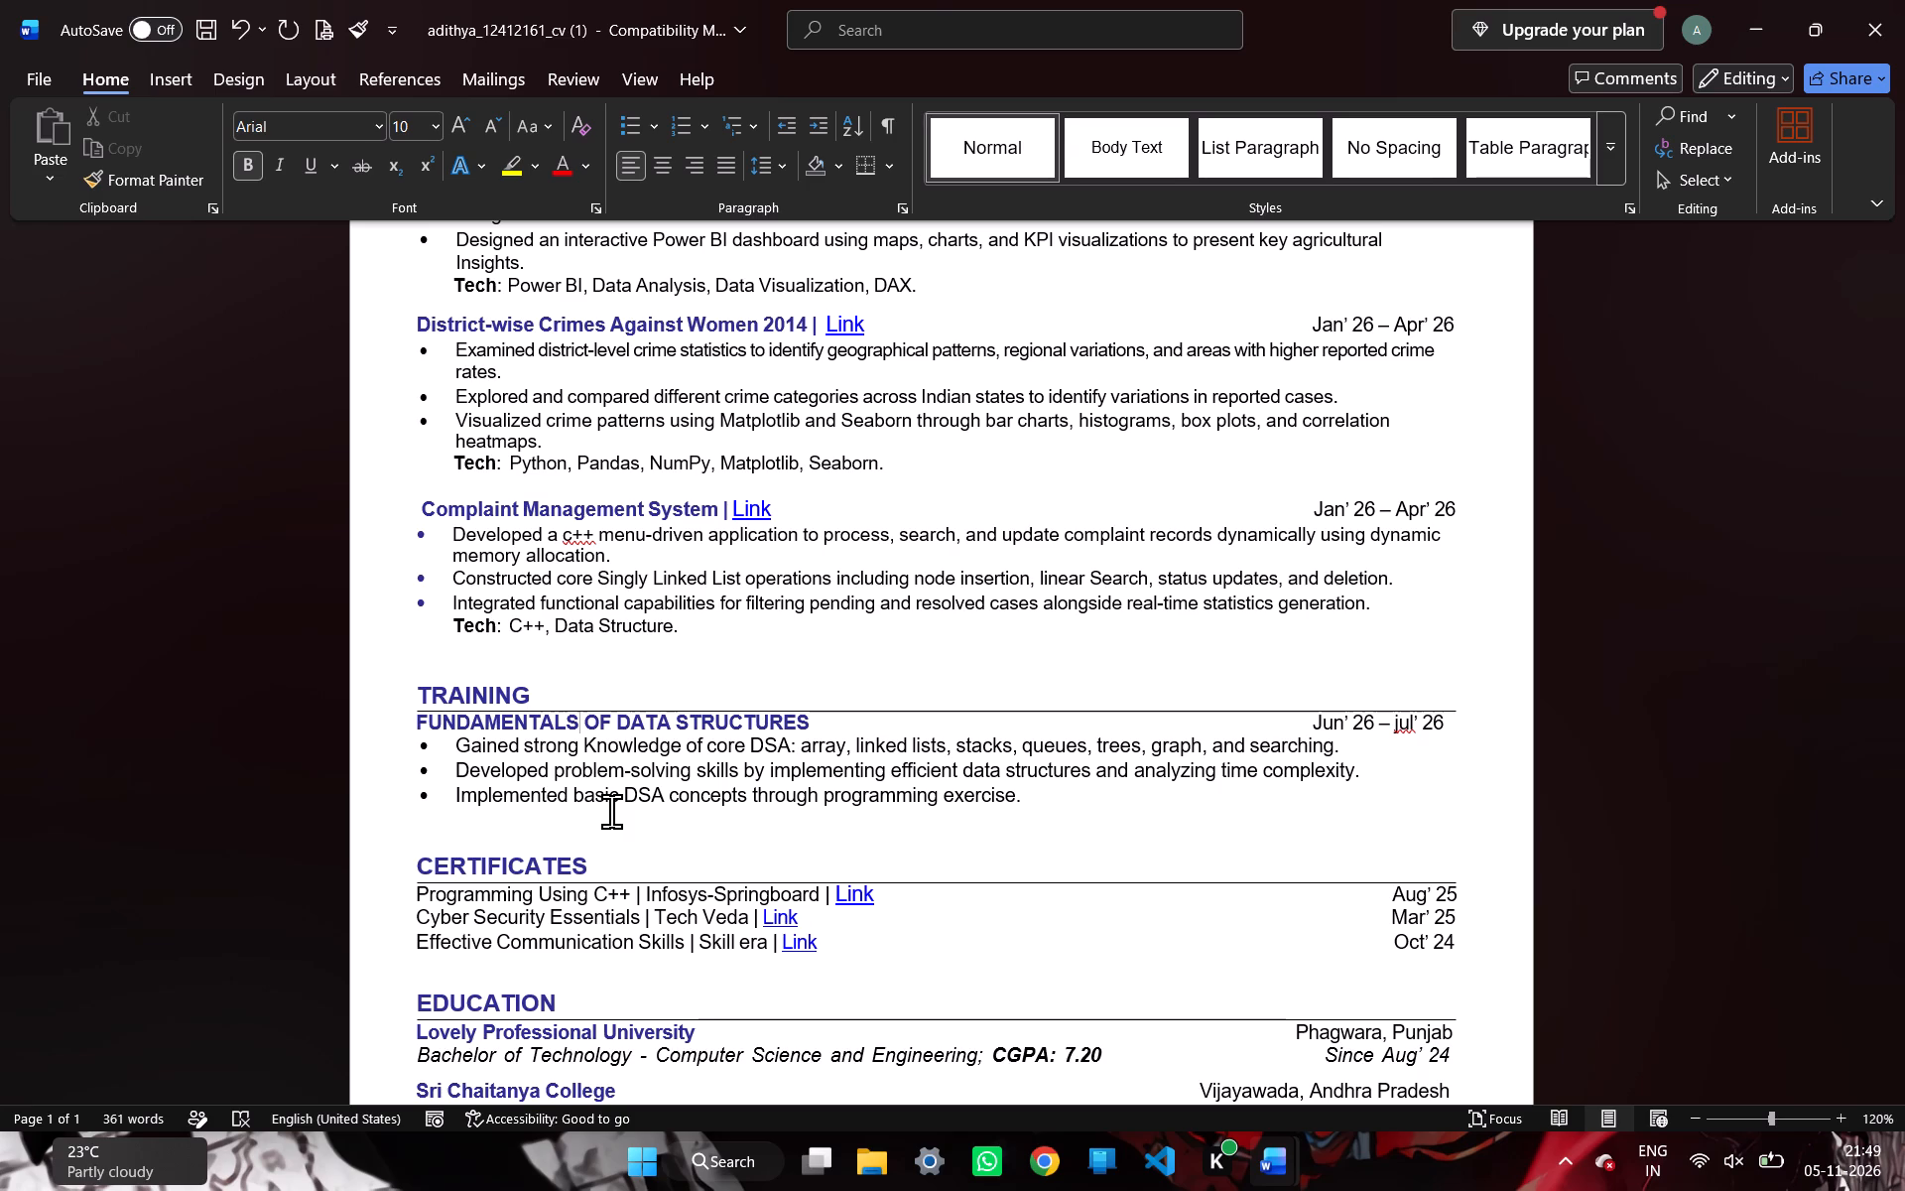
key(BackSpace)
key(BackSpace)
key(BackSpace)
key(BackSpace)
key(BackSpace)
key(BackSpace)
key(BackSpace)
key(BackSpace)
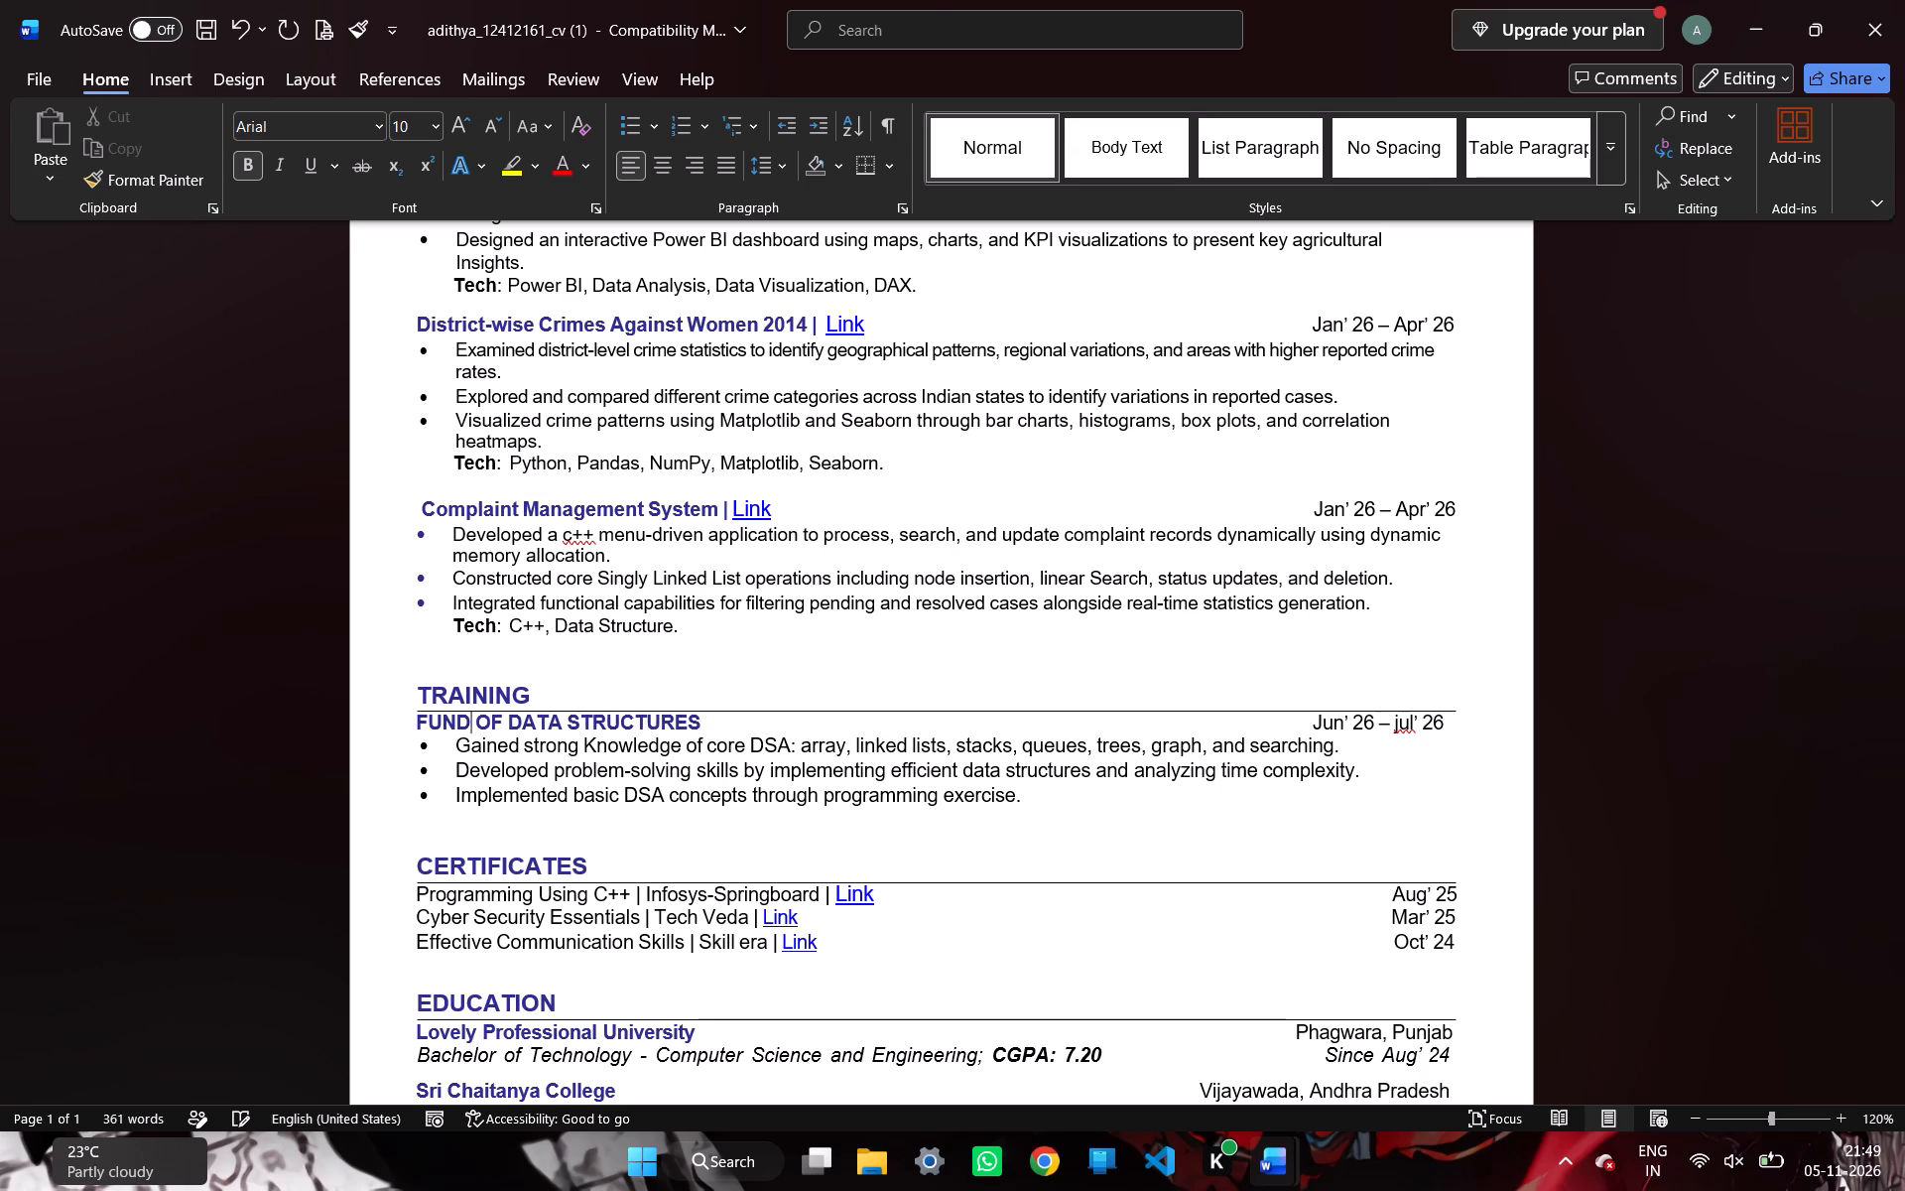
key(BackSpace)
key(BackSpace)
key(BackSpace)
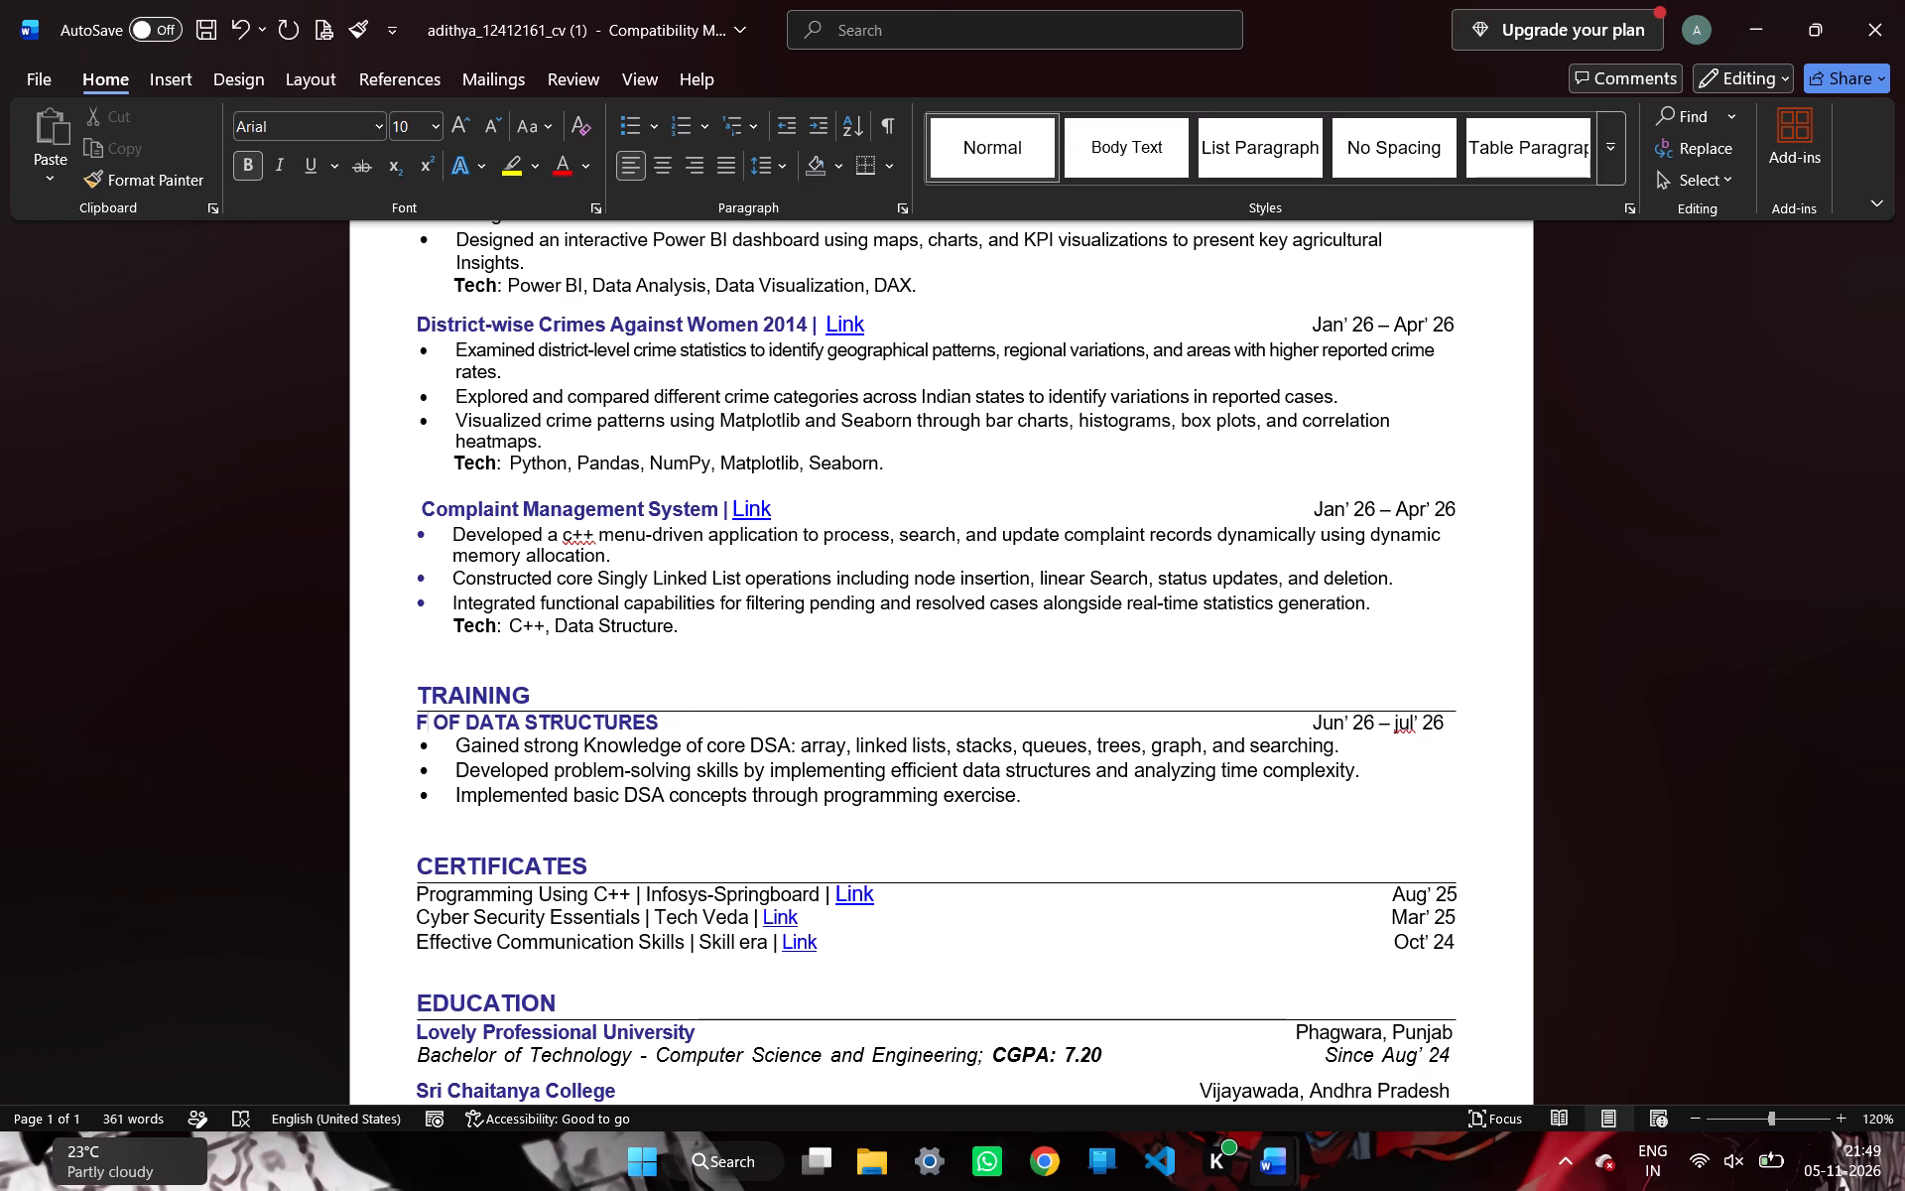
text(un)
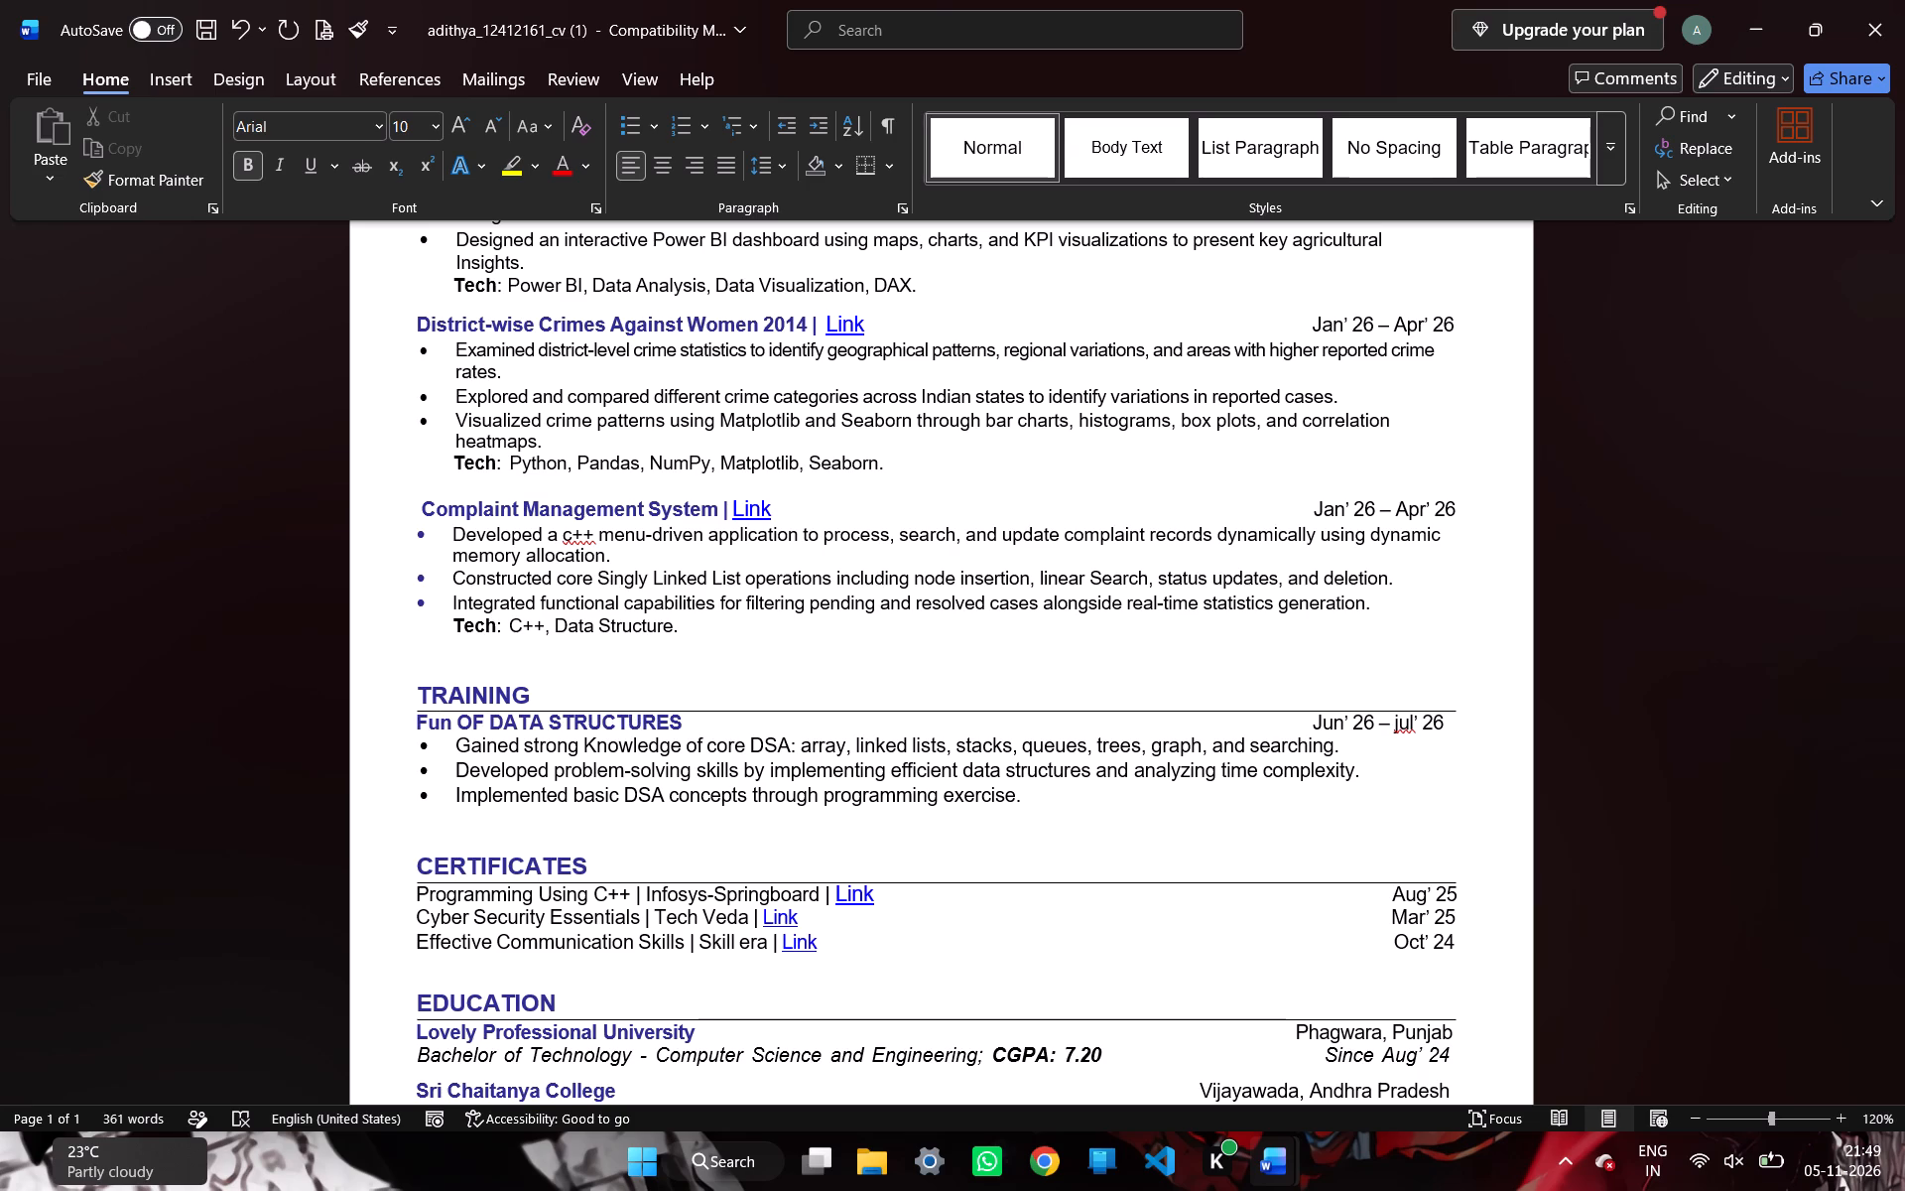
text(da)
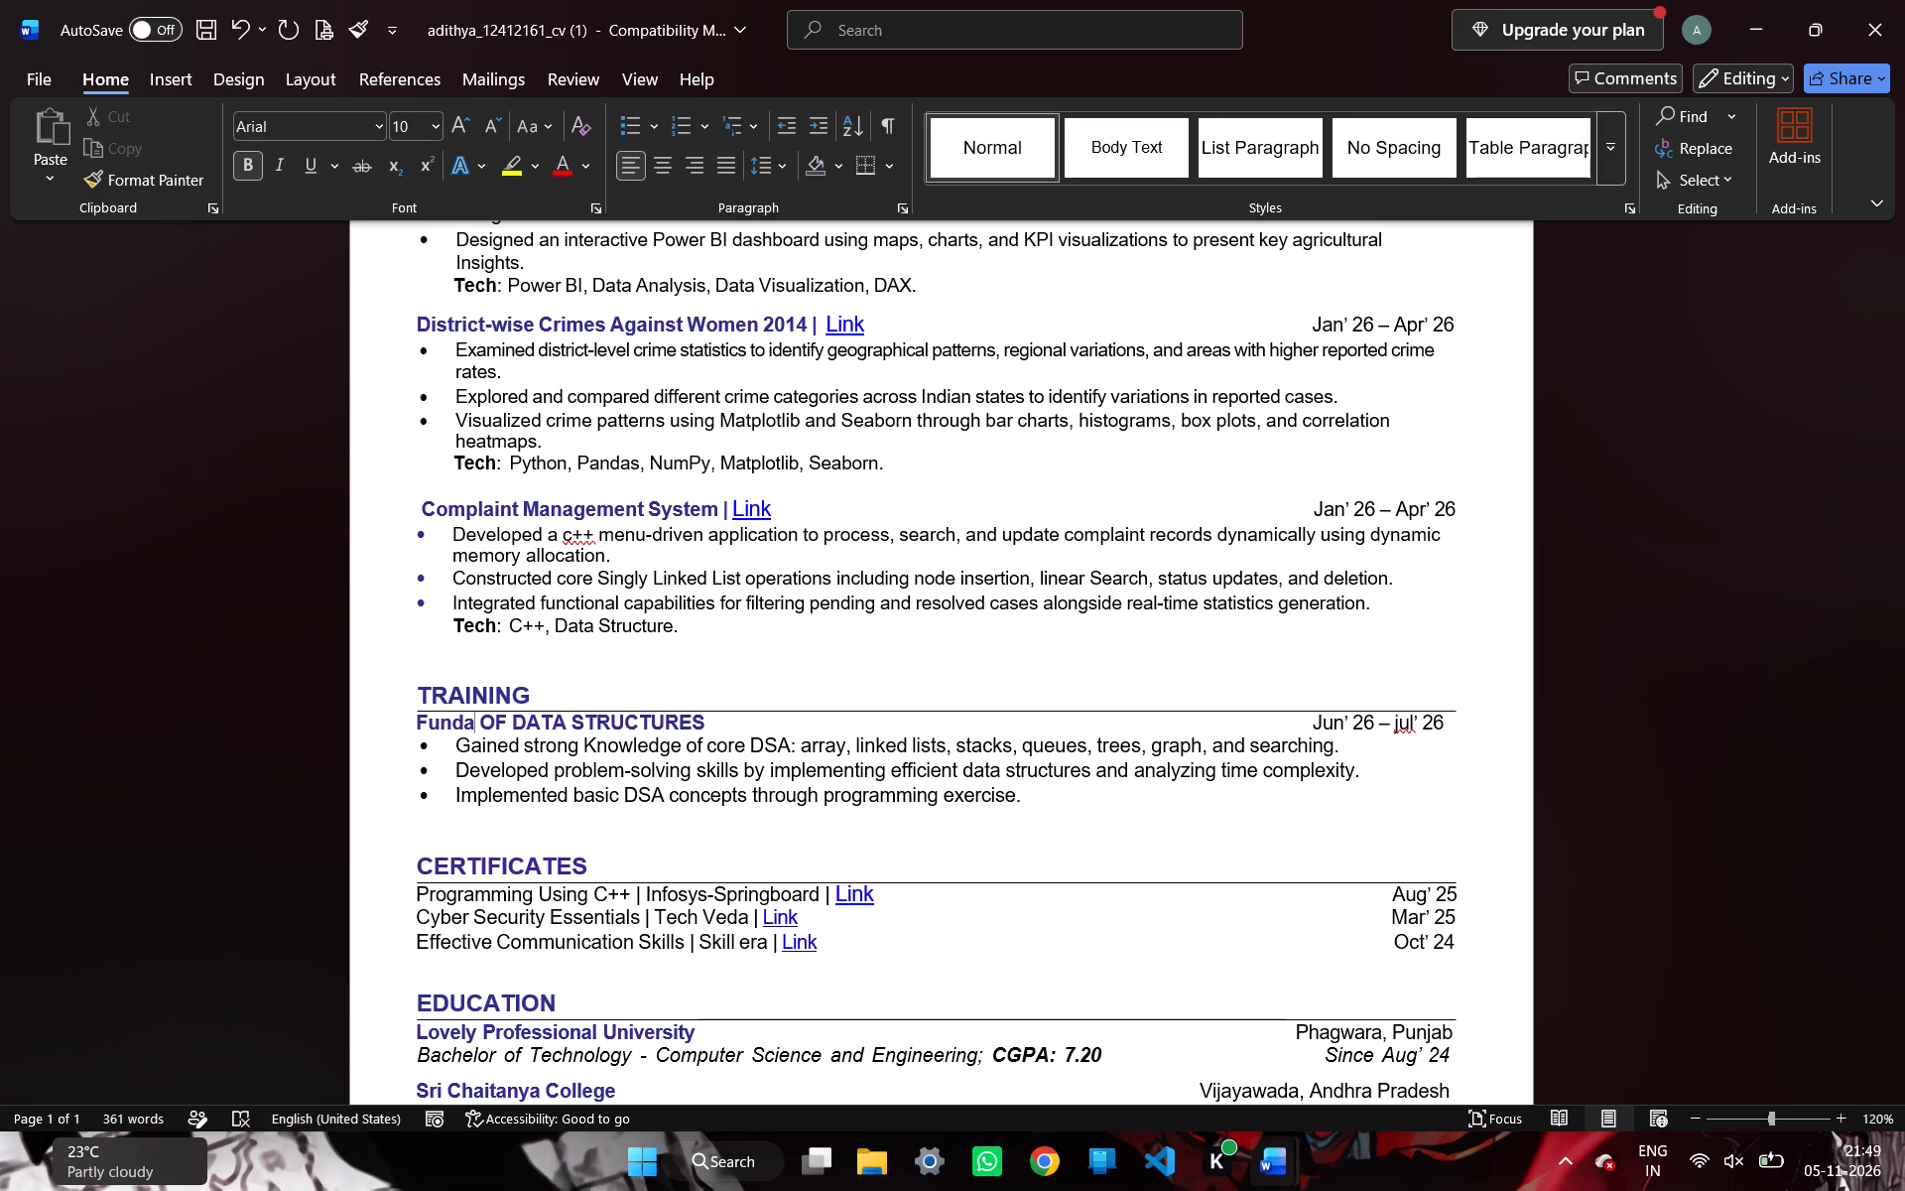
text(ment)
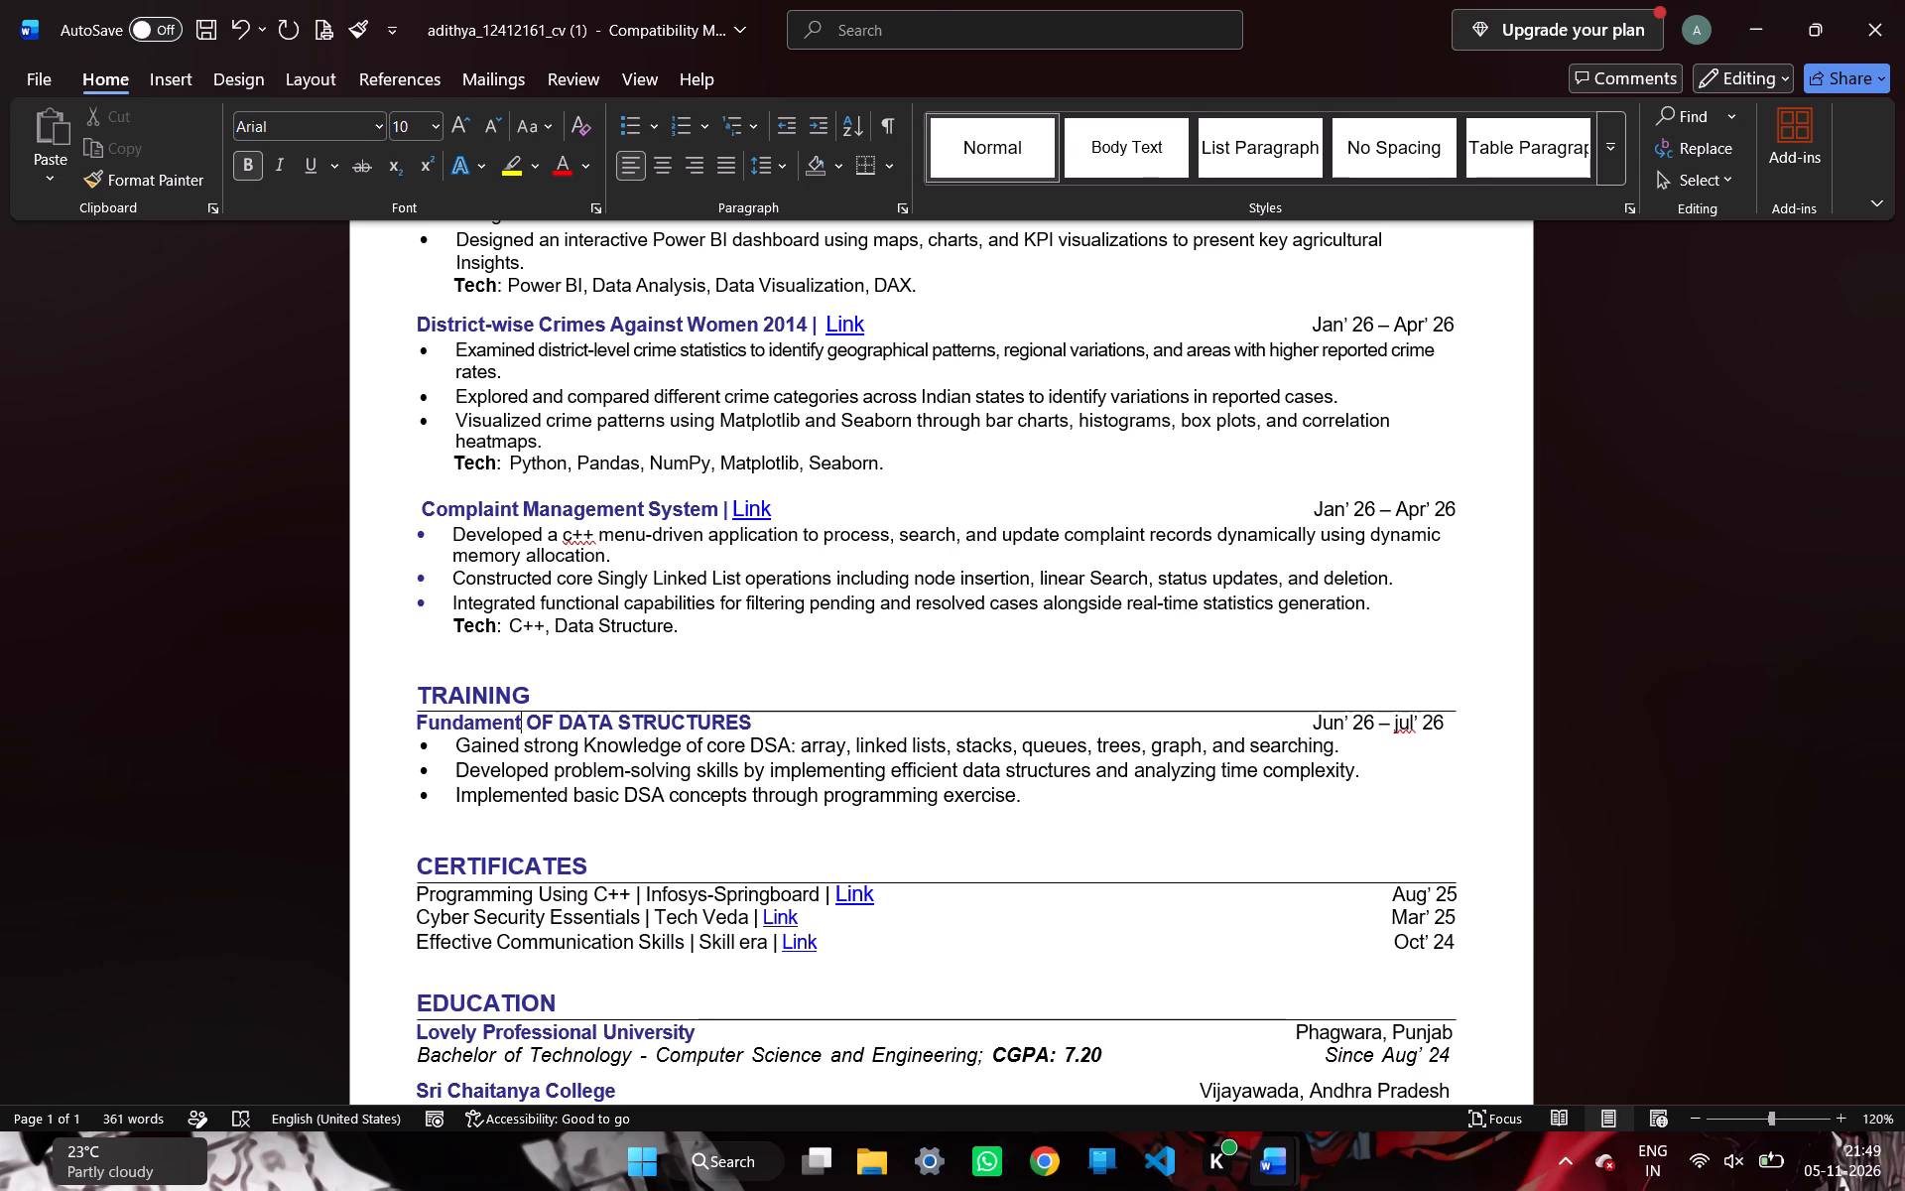
text(ak)
key(BackSpace)
text(ls)
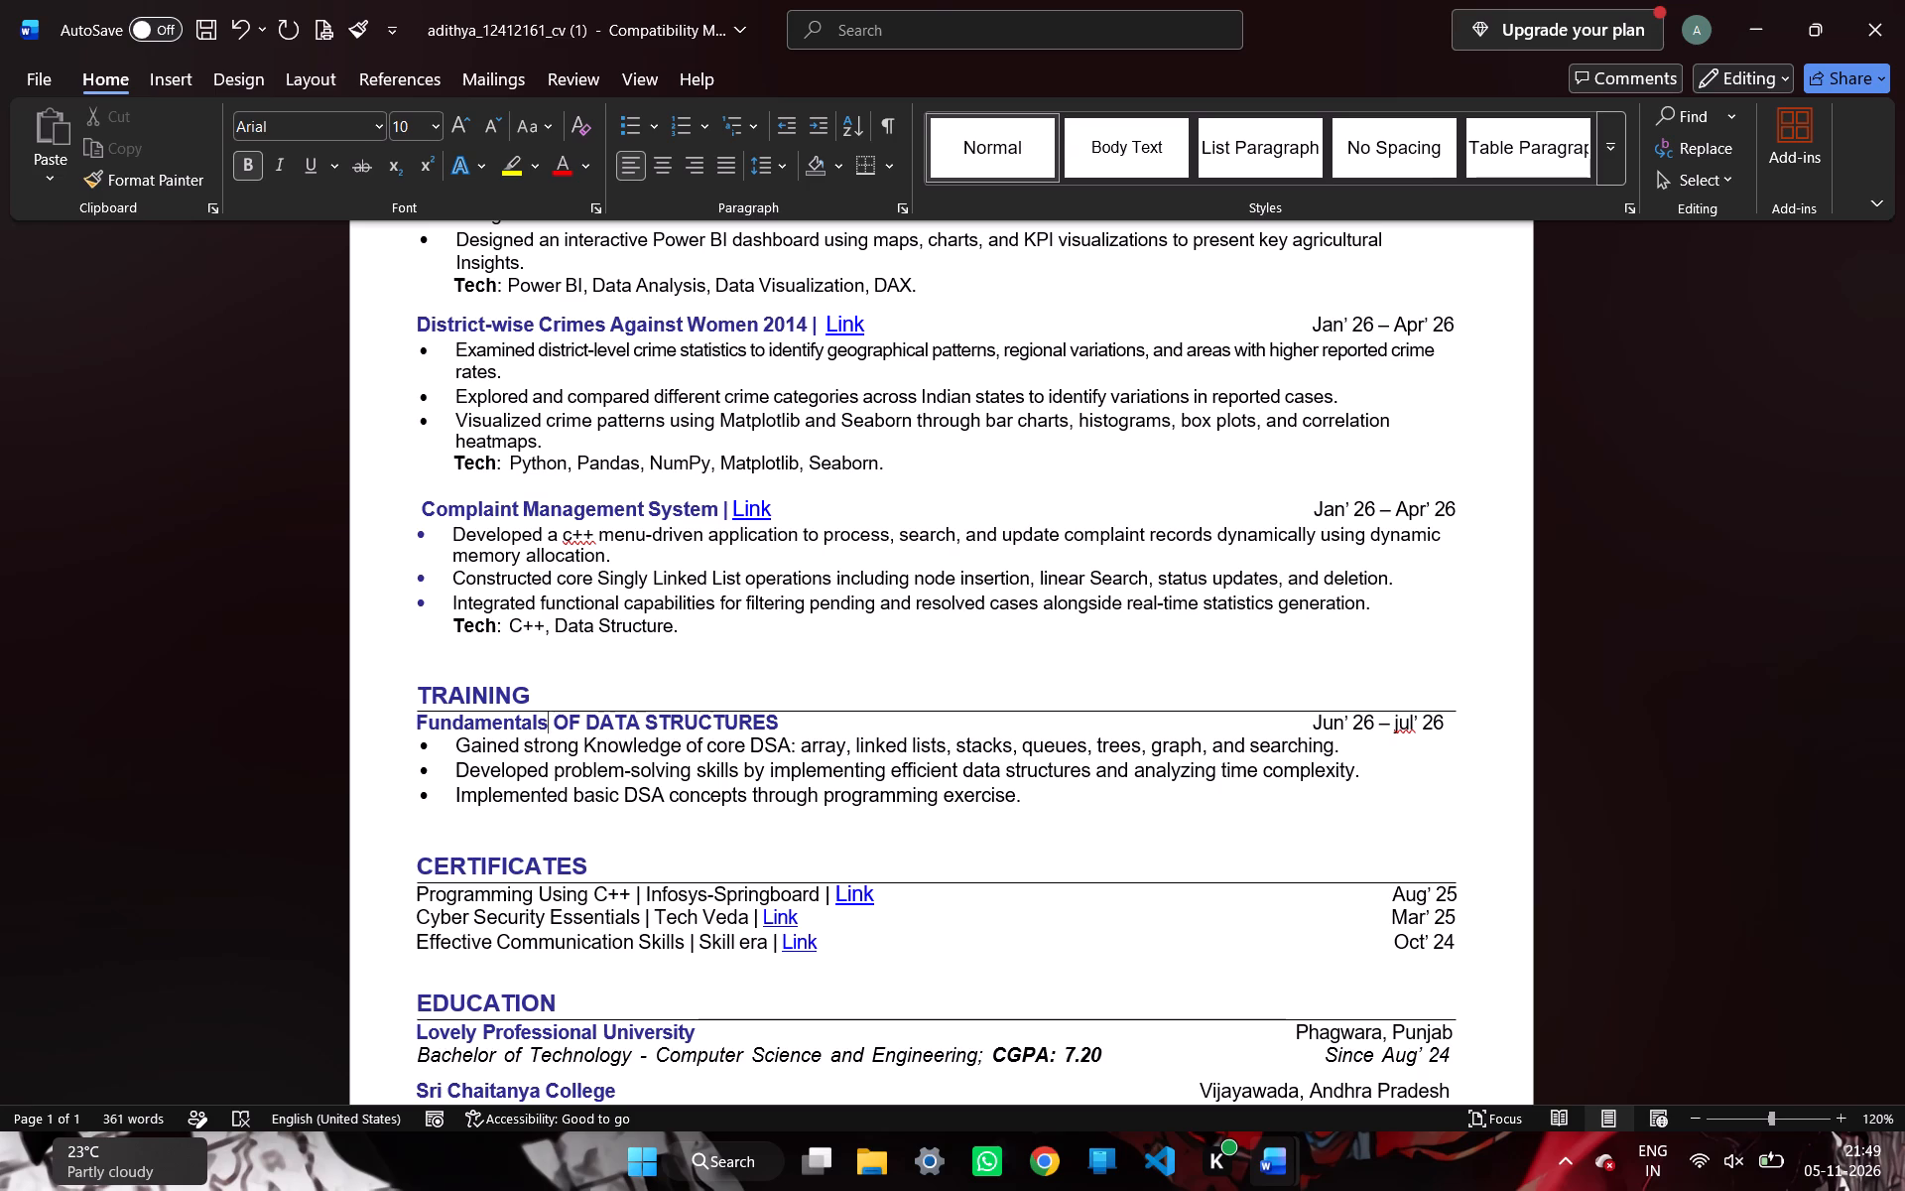
Change the middle words of the training title to title case so they read "Of Data".
key(Right)
key(Right)
key(Right)
key(BackSpace)
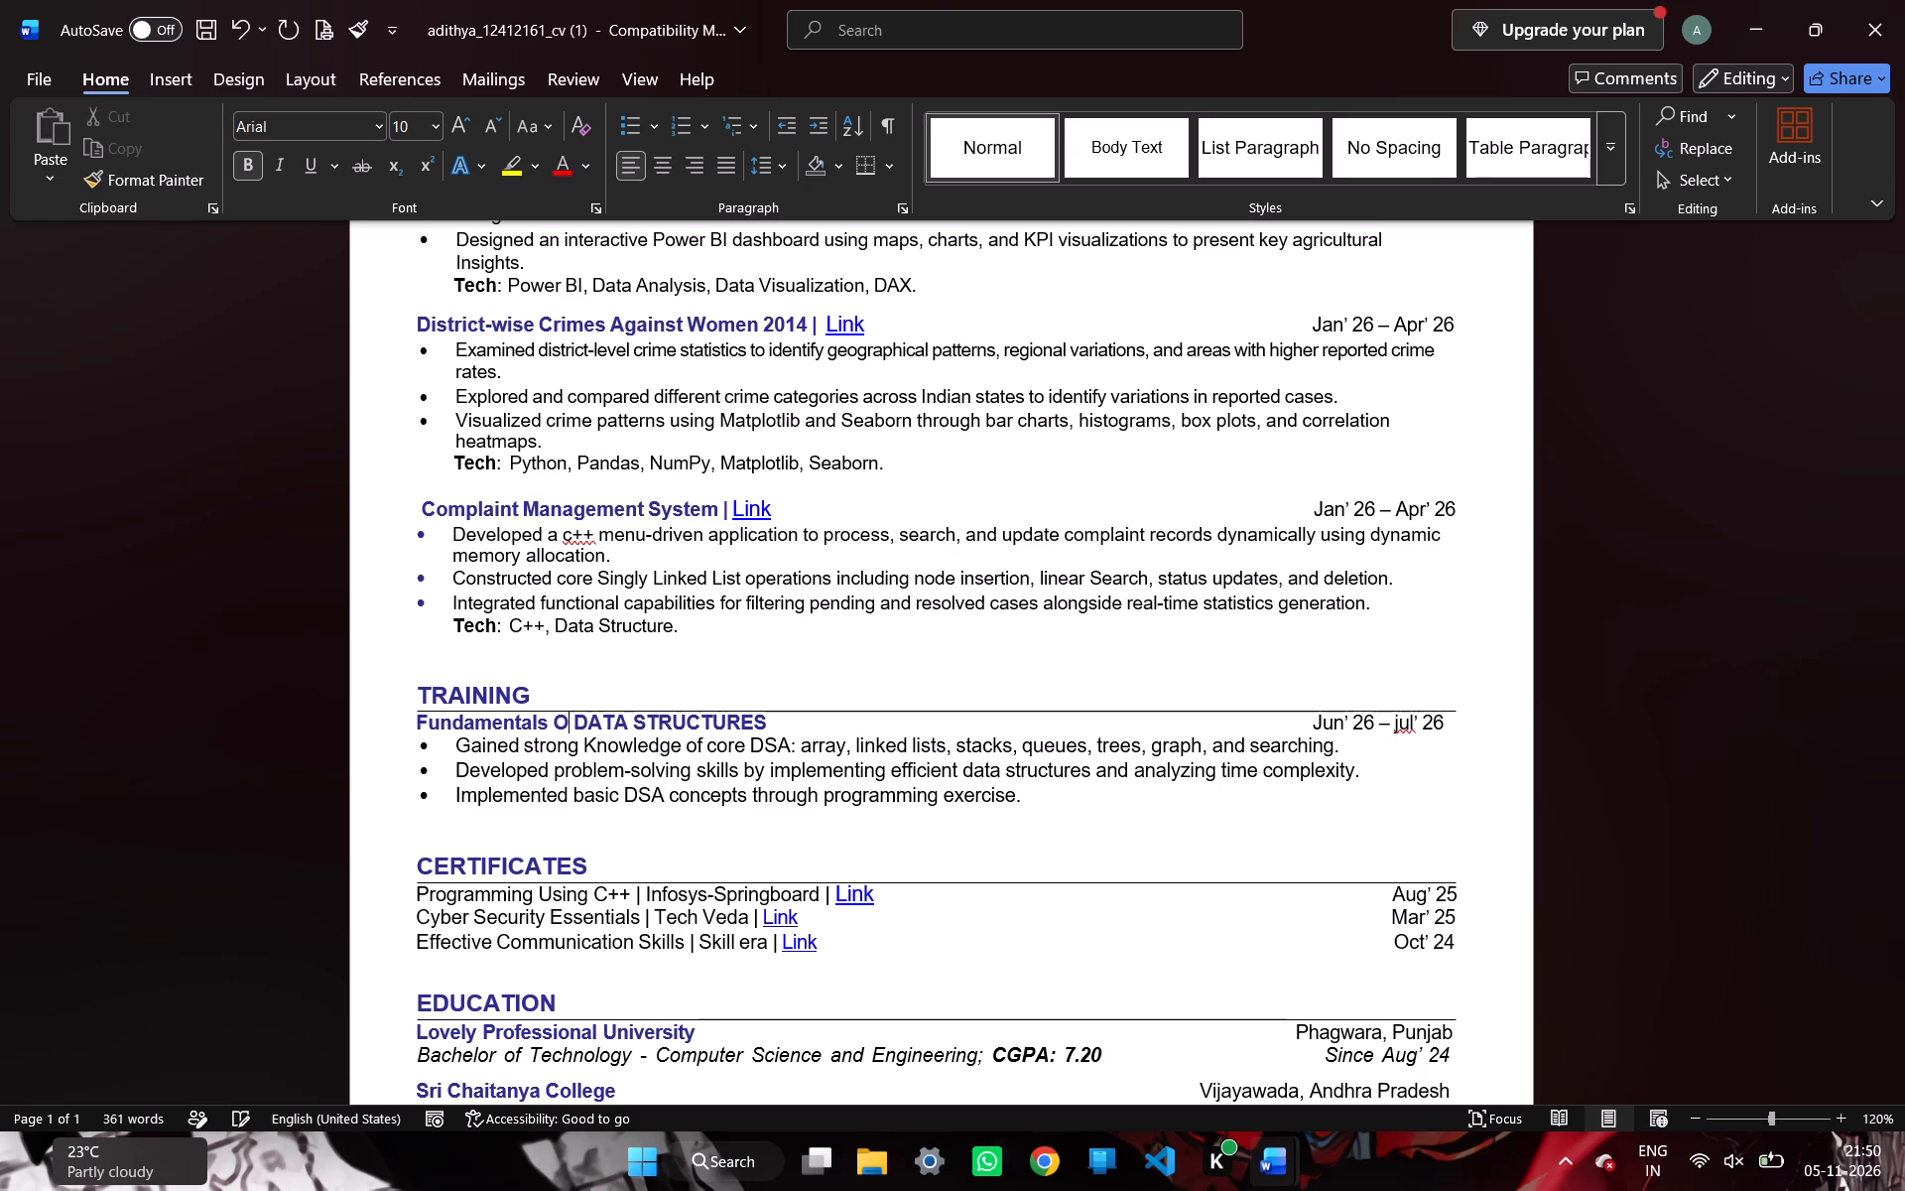
key(f)
key(Right)
key(Right)
key(Right)
key(Right)
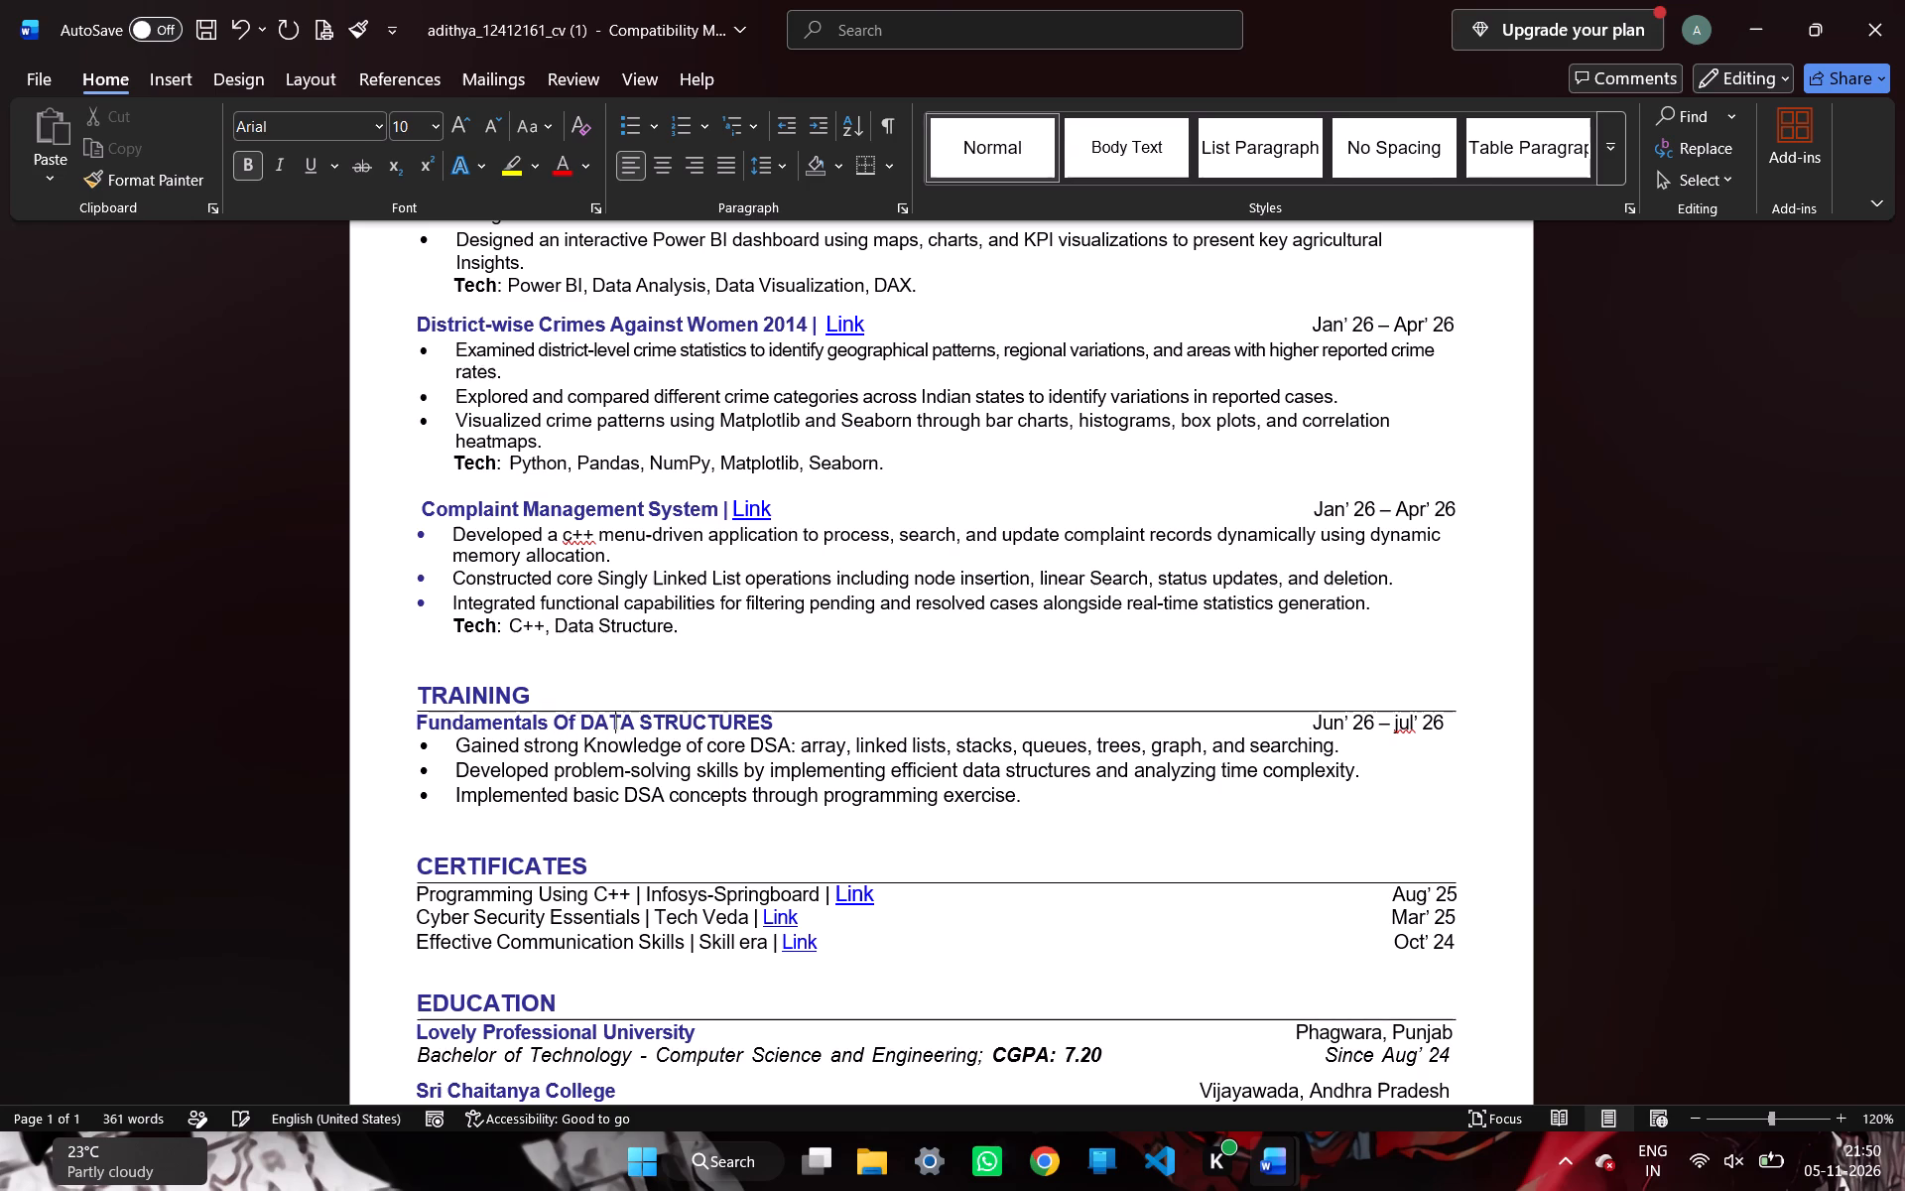
key(Right)
key(BackSpace)
key(BackSpace)
key(BackSpace)
text(ata)
Retype the last word of the training title in title case as "Structures".
key(Right)
key(Right)
key(Right)
key(Right)
key(Right)
key(Right)
key(Right)
key(Right)
key(Right)
key(Right)
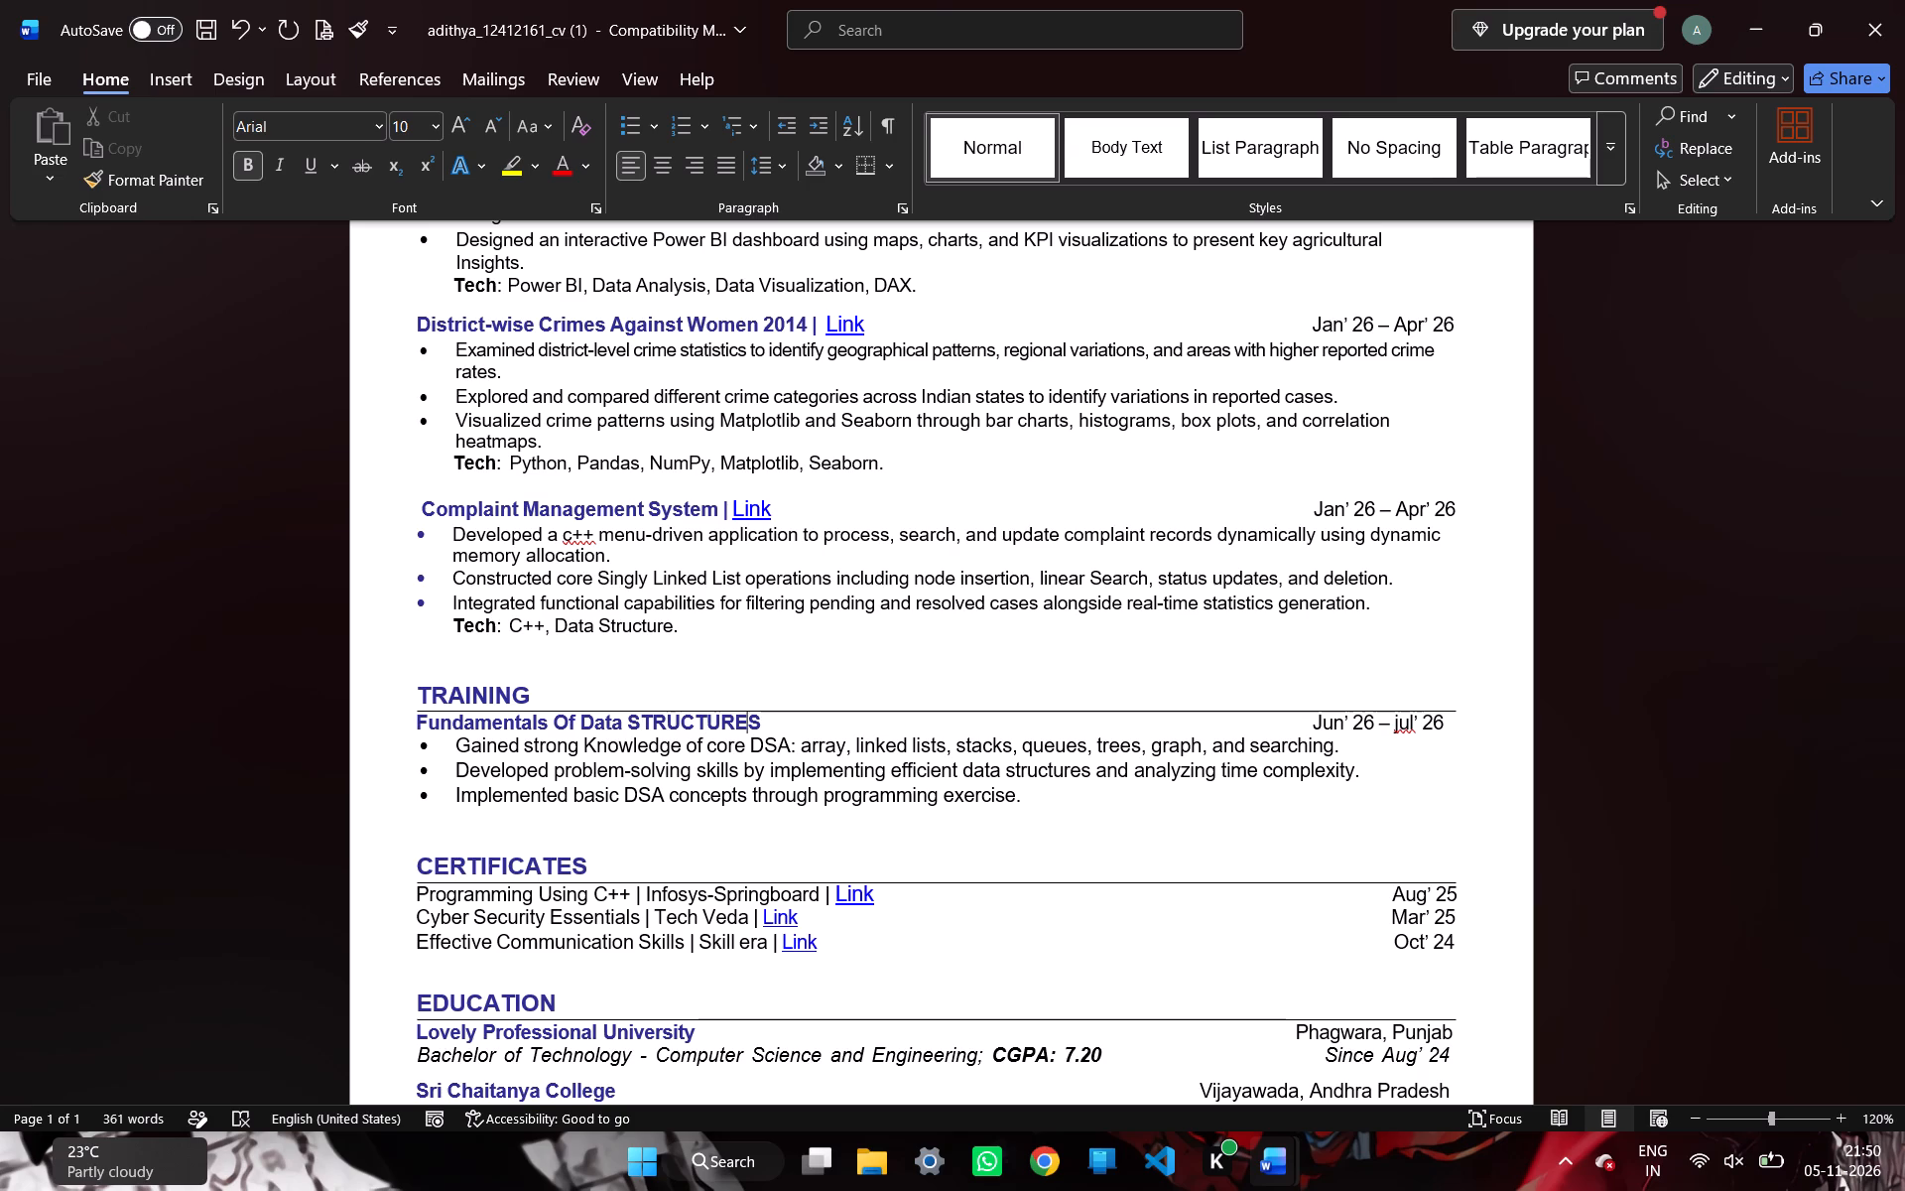
key(Right)
key(BackSpace)
key(BackSpace)
key(BackSpace)
key(BackSpace)
key(BackSpace)
key(BackSpace)
key(BackSpace)
key(BackSpace)
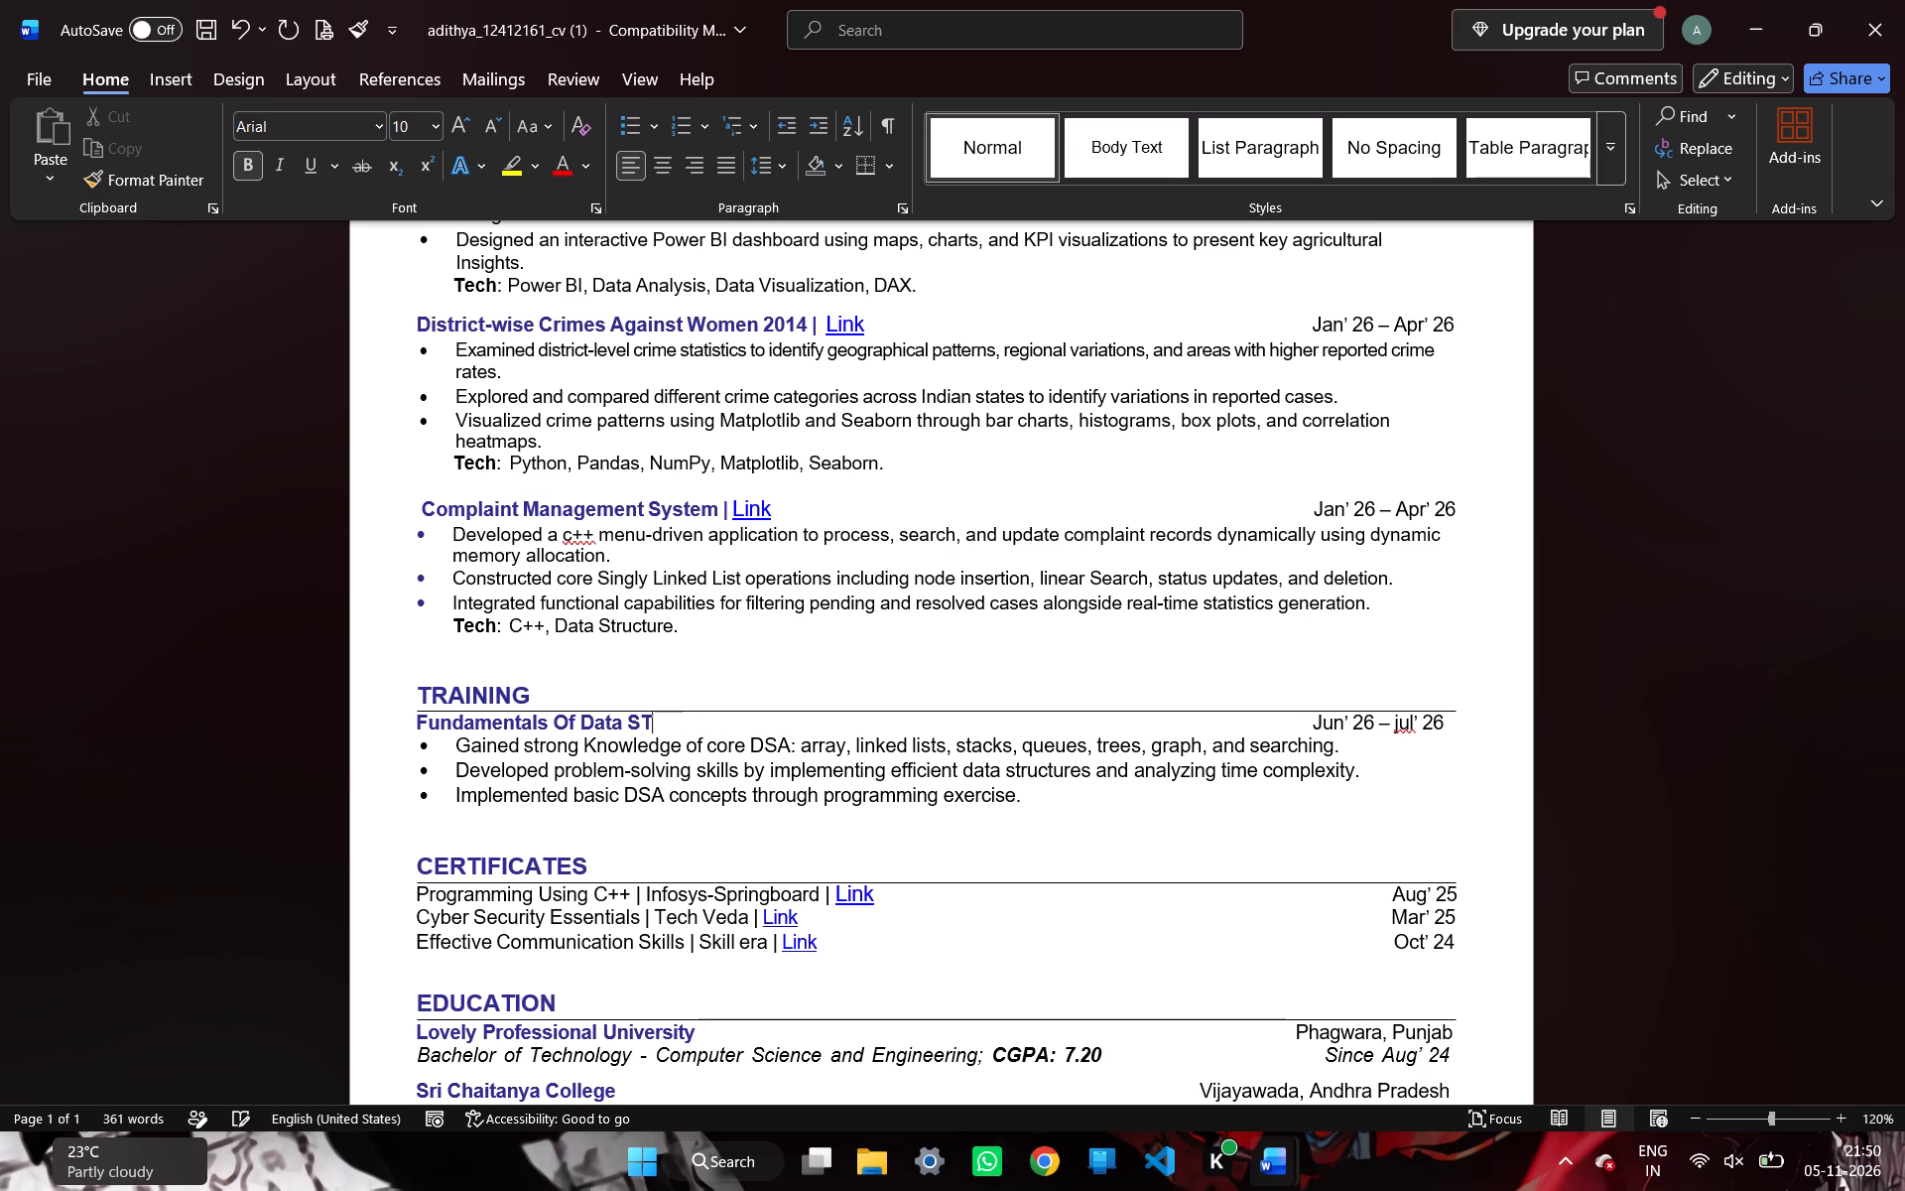
key(BackSpace)
text(tr)
text(uc)
key(t)
text(ure)
key(BackSpace)
text(es)
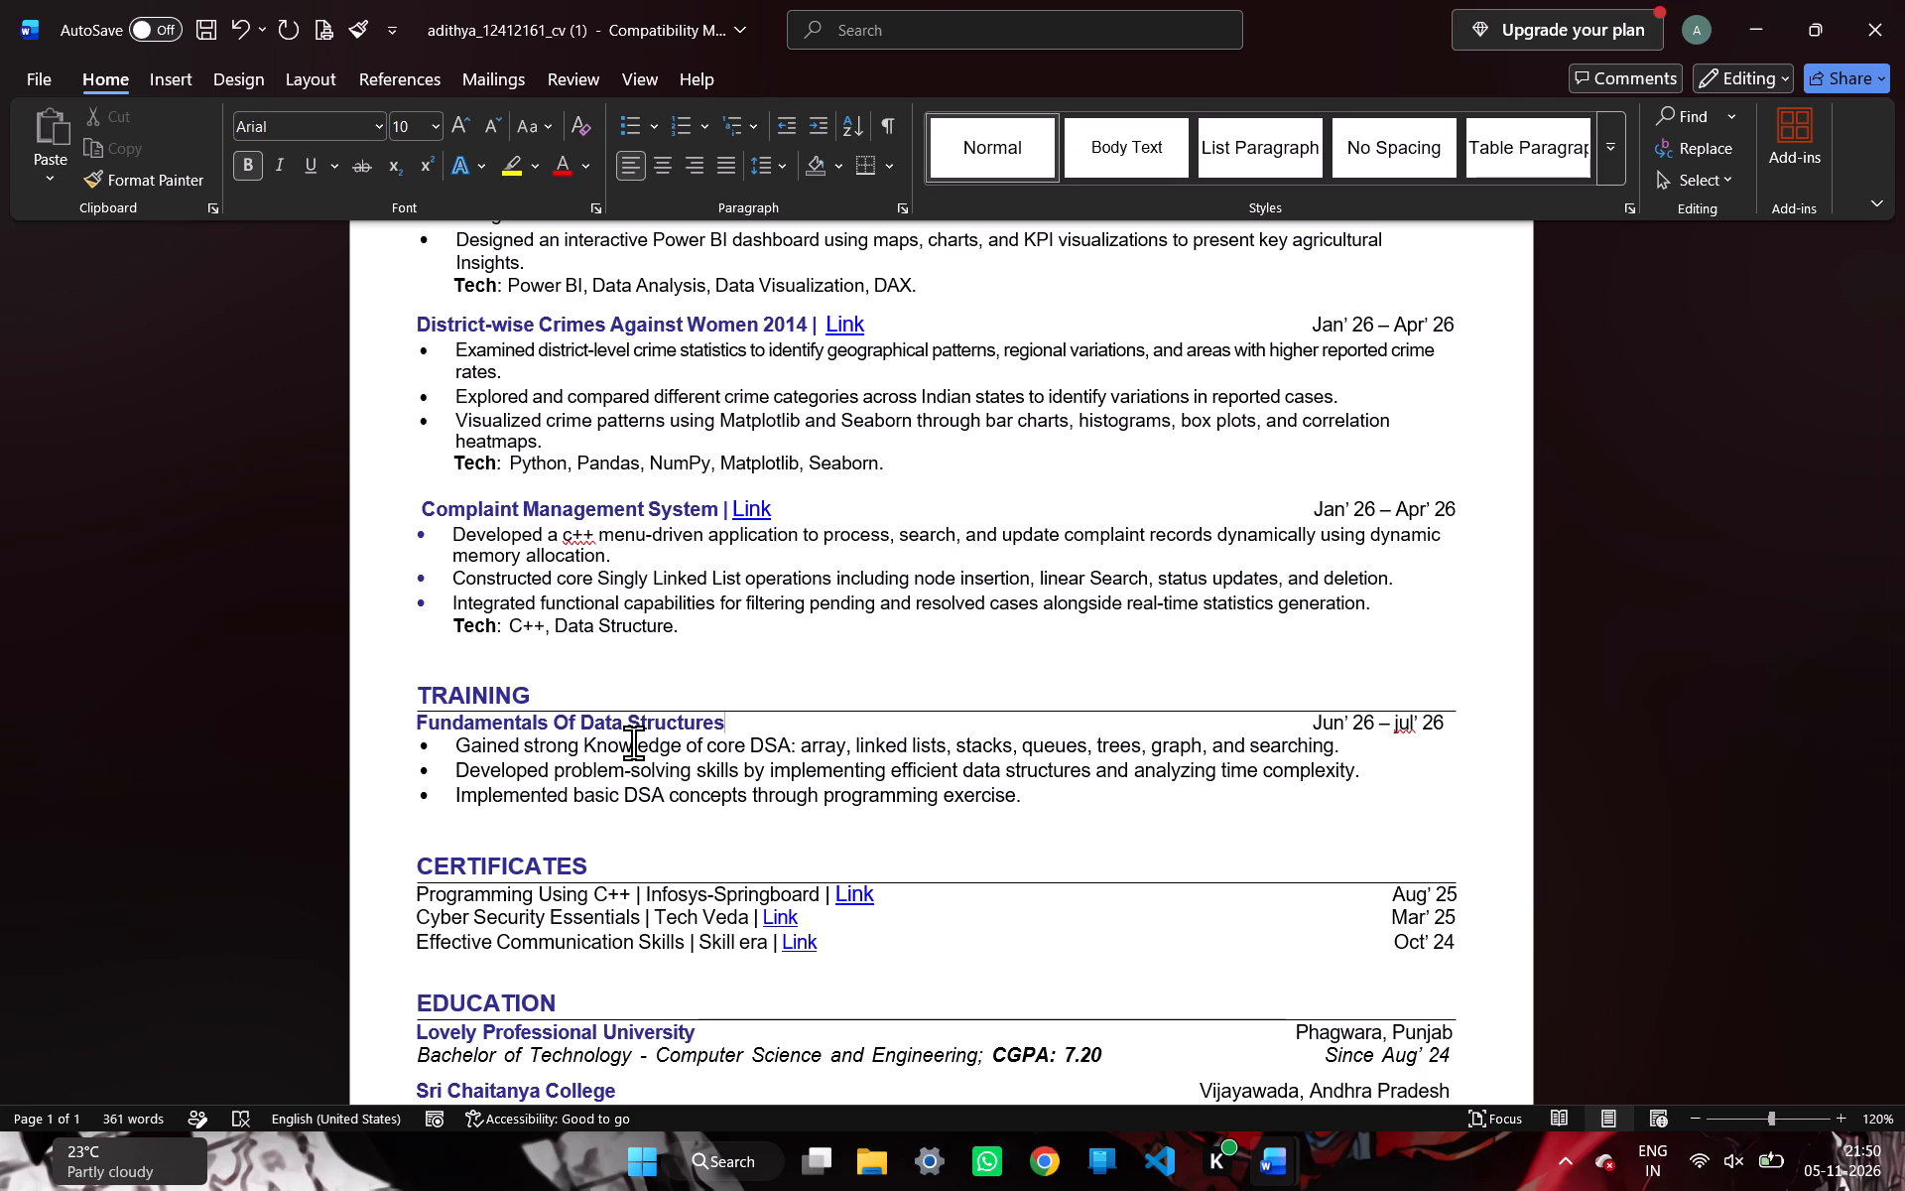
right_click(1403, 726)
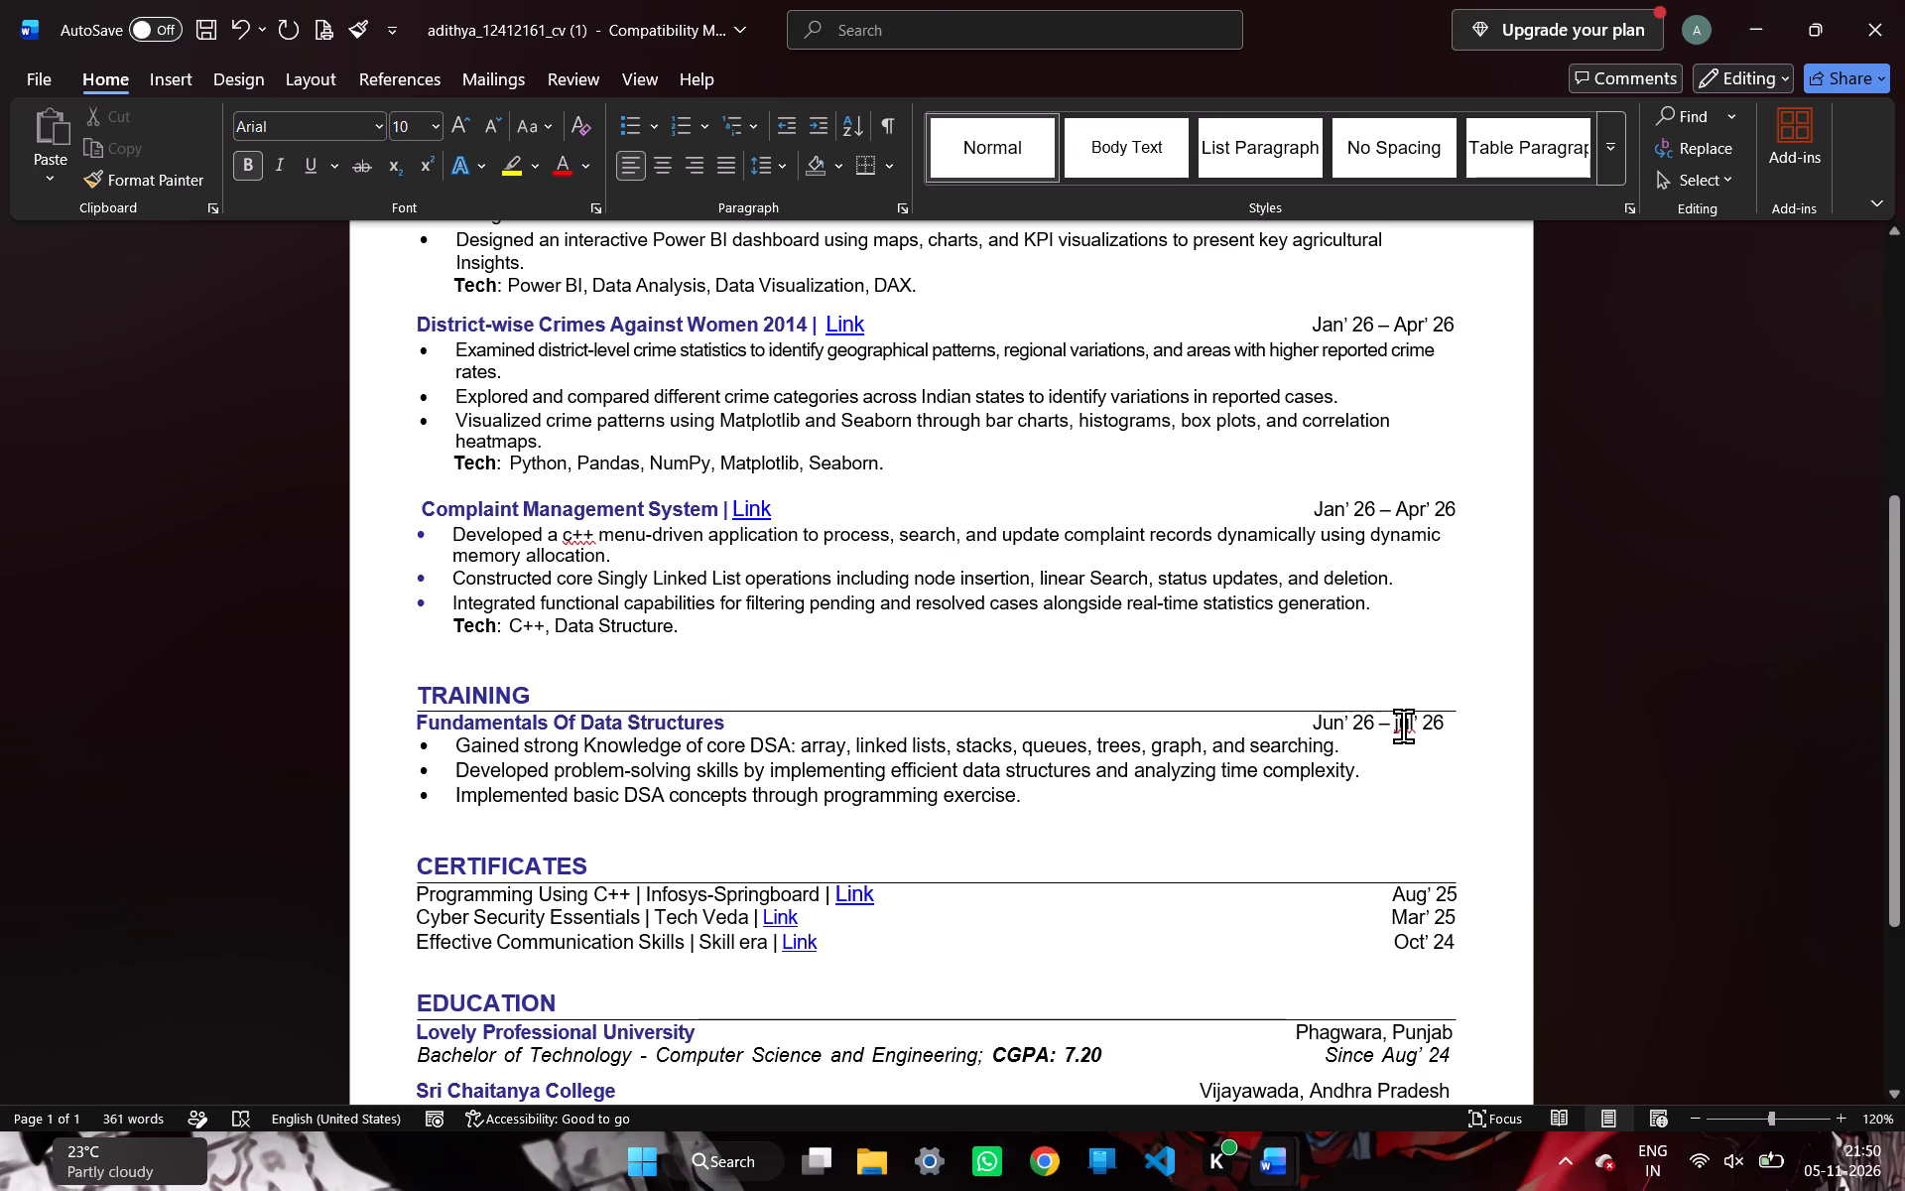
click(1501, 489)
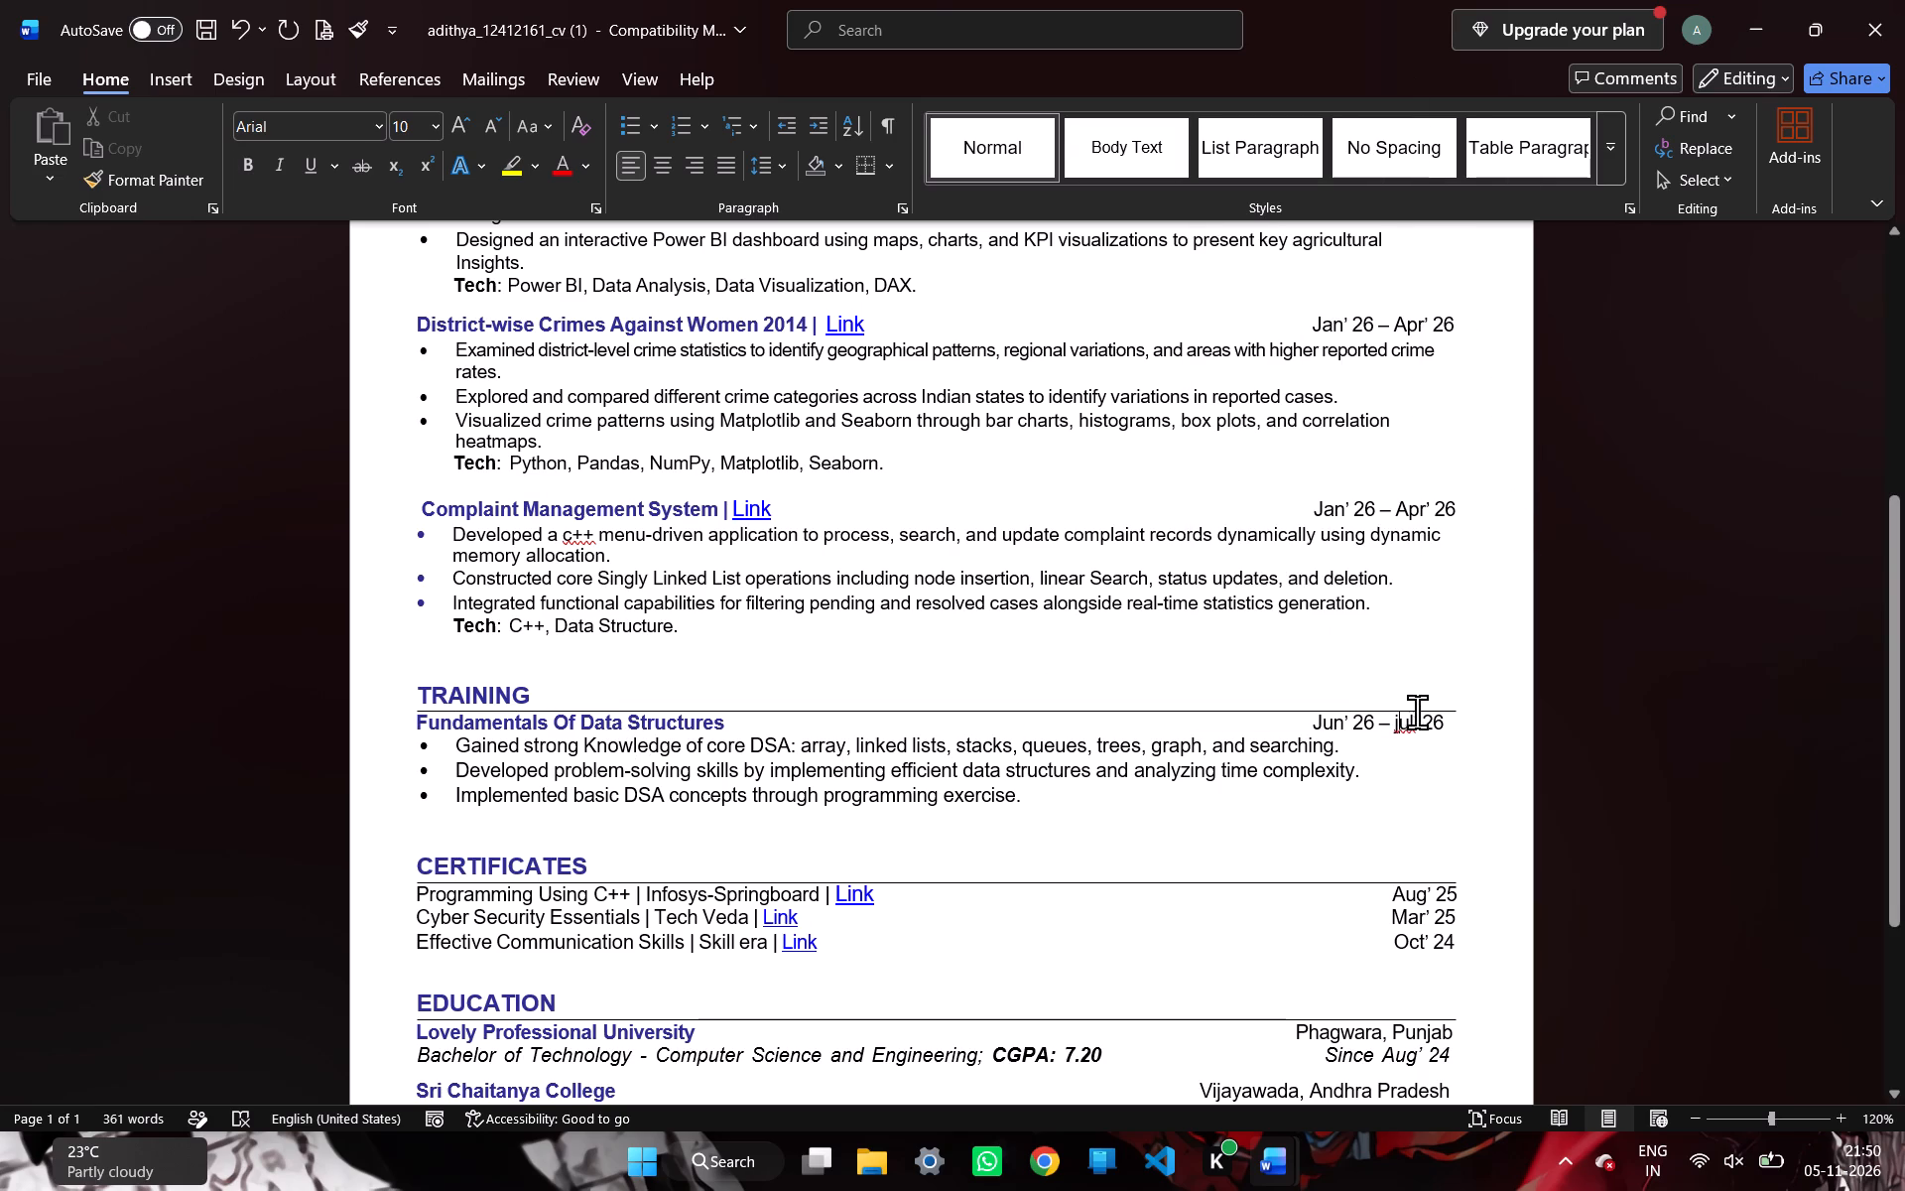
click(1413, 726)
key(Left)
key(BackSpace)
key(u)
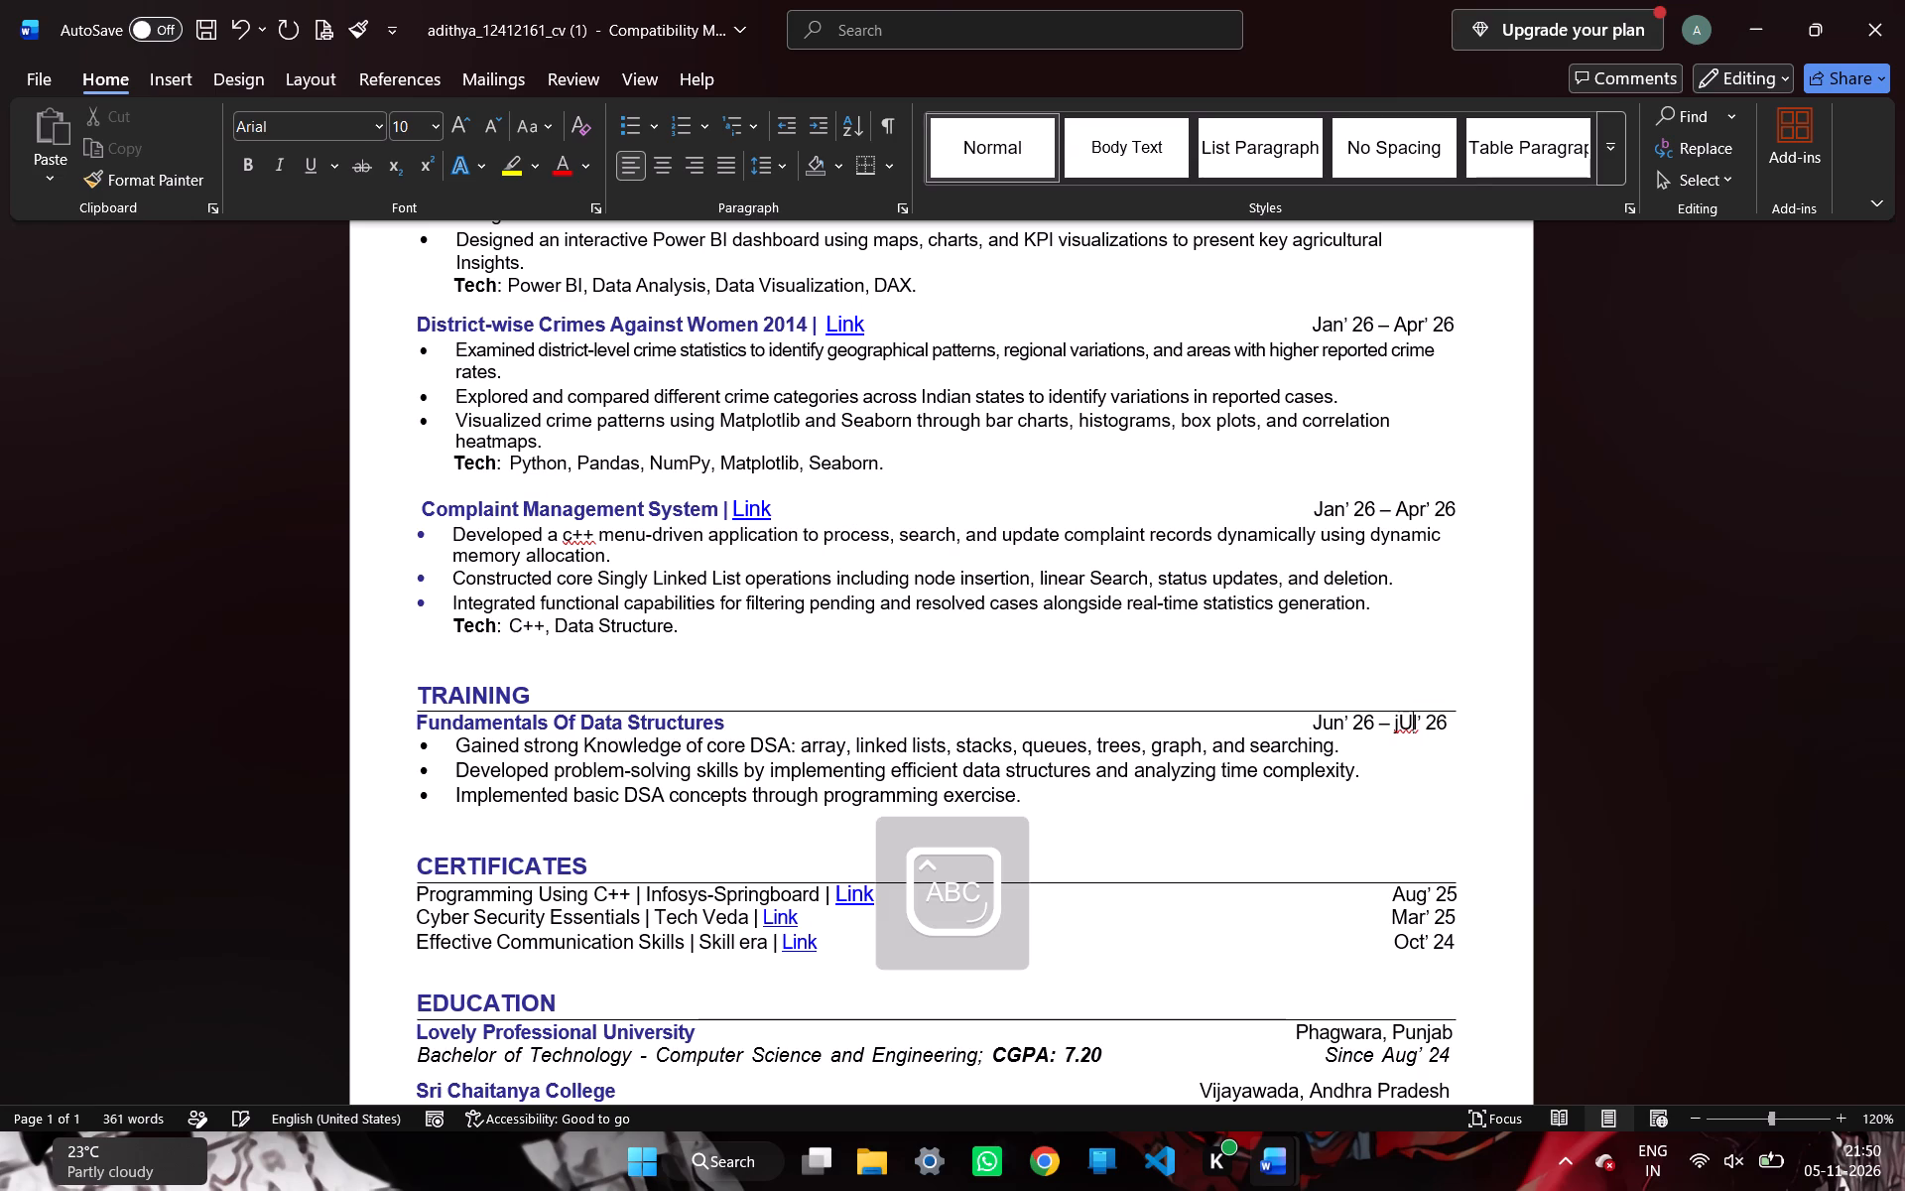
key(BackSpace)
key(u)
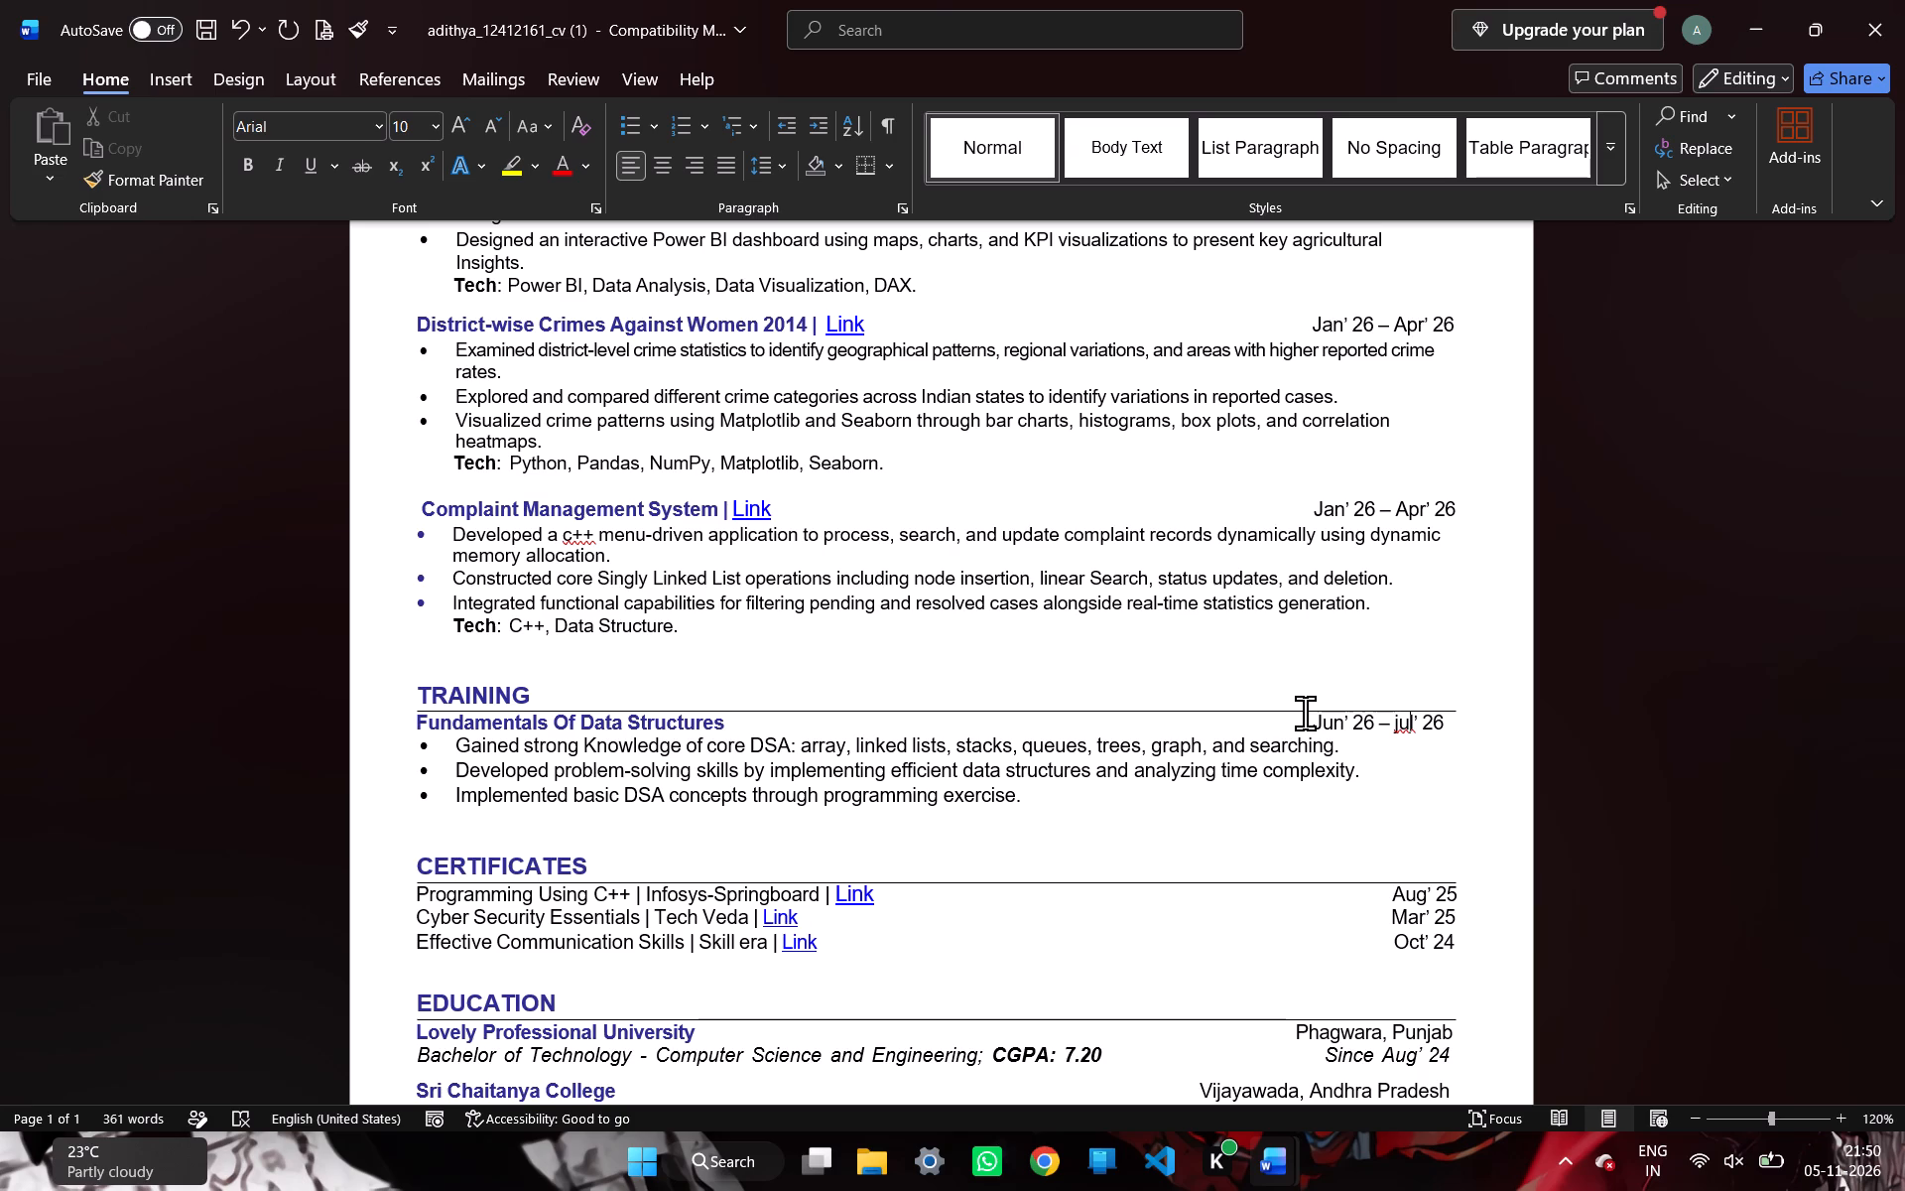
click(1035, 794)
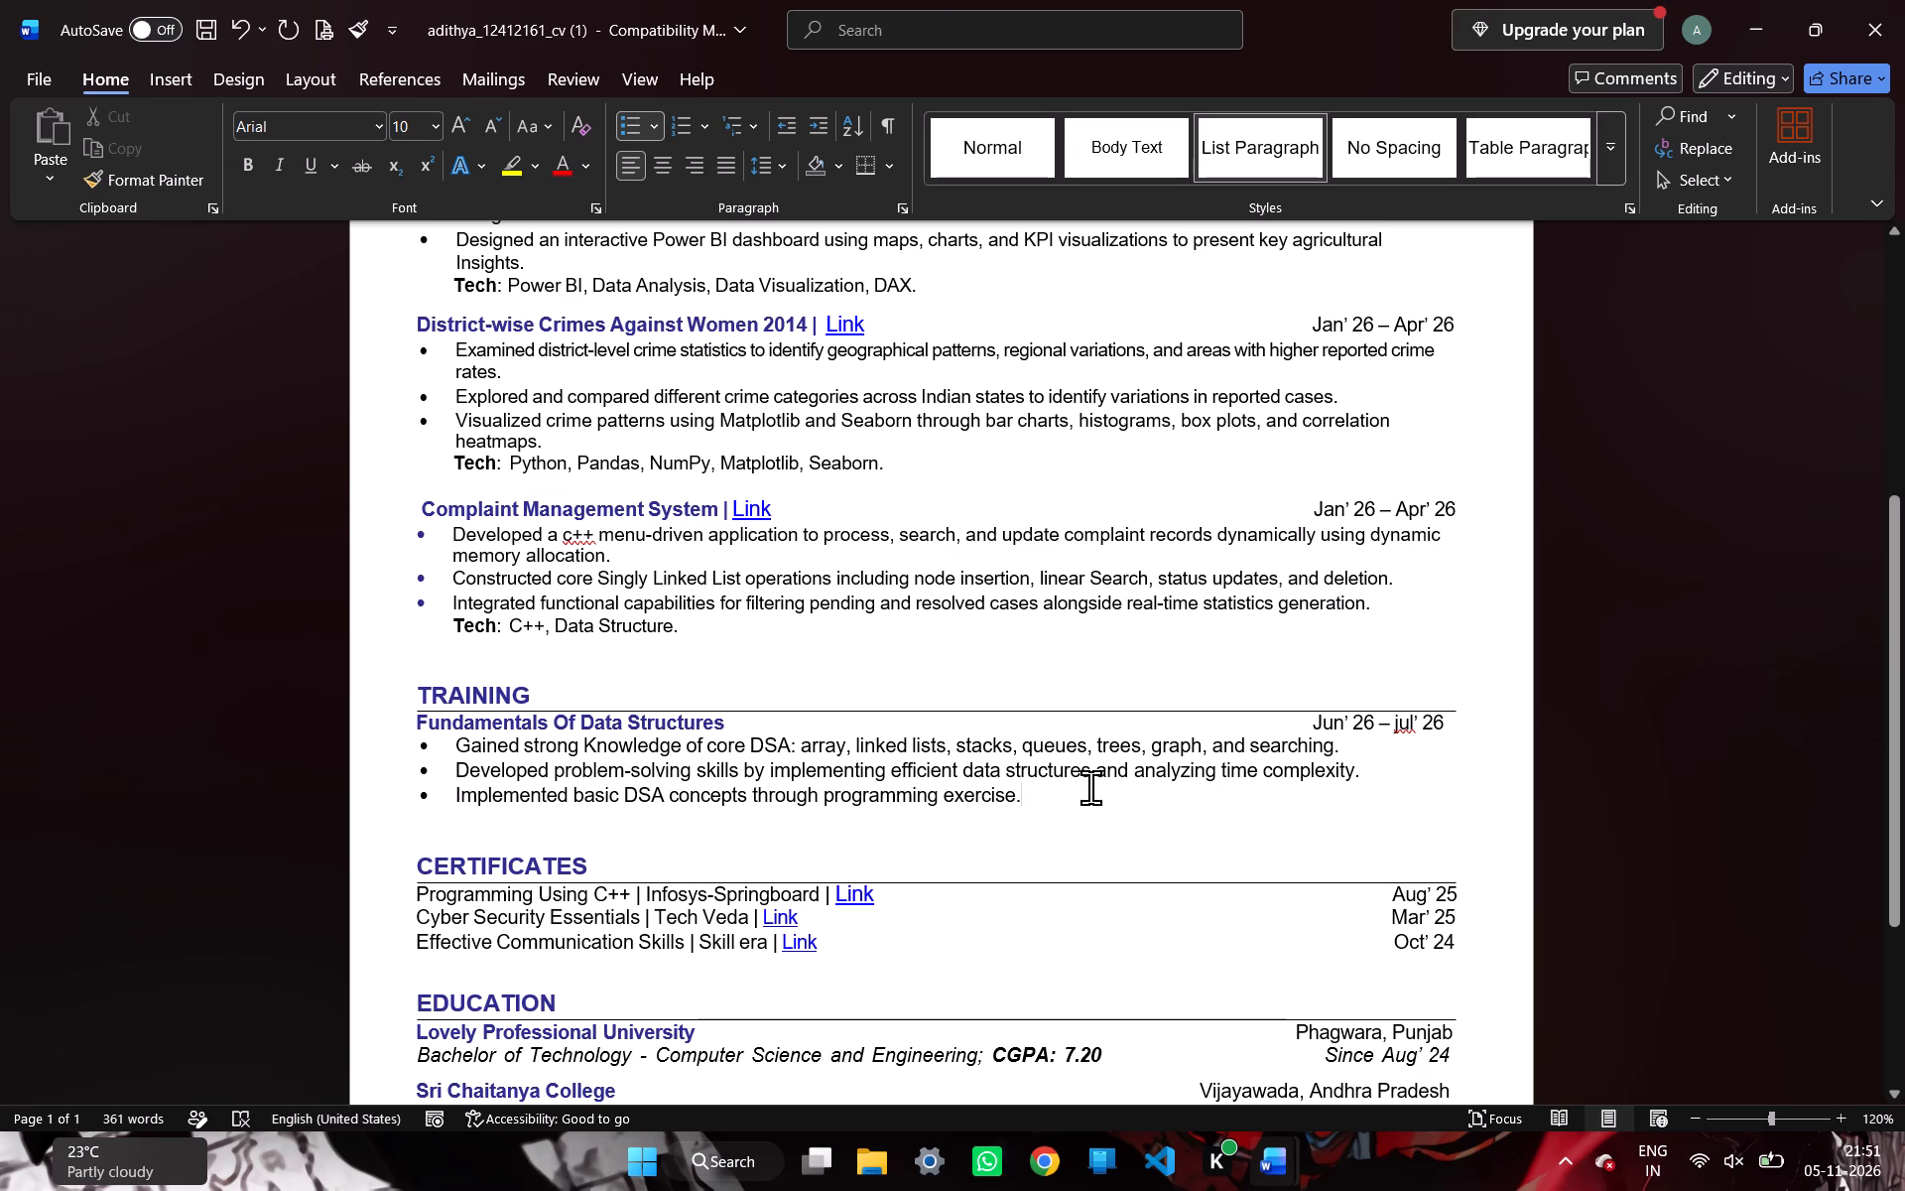
Capitalize the first letter of the training entry's end month so it reads "Jul".
click(1401, 719)
key(BackSpace)
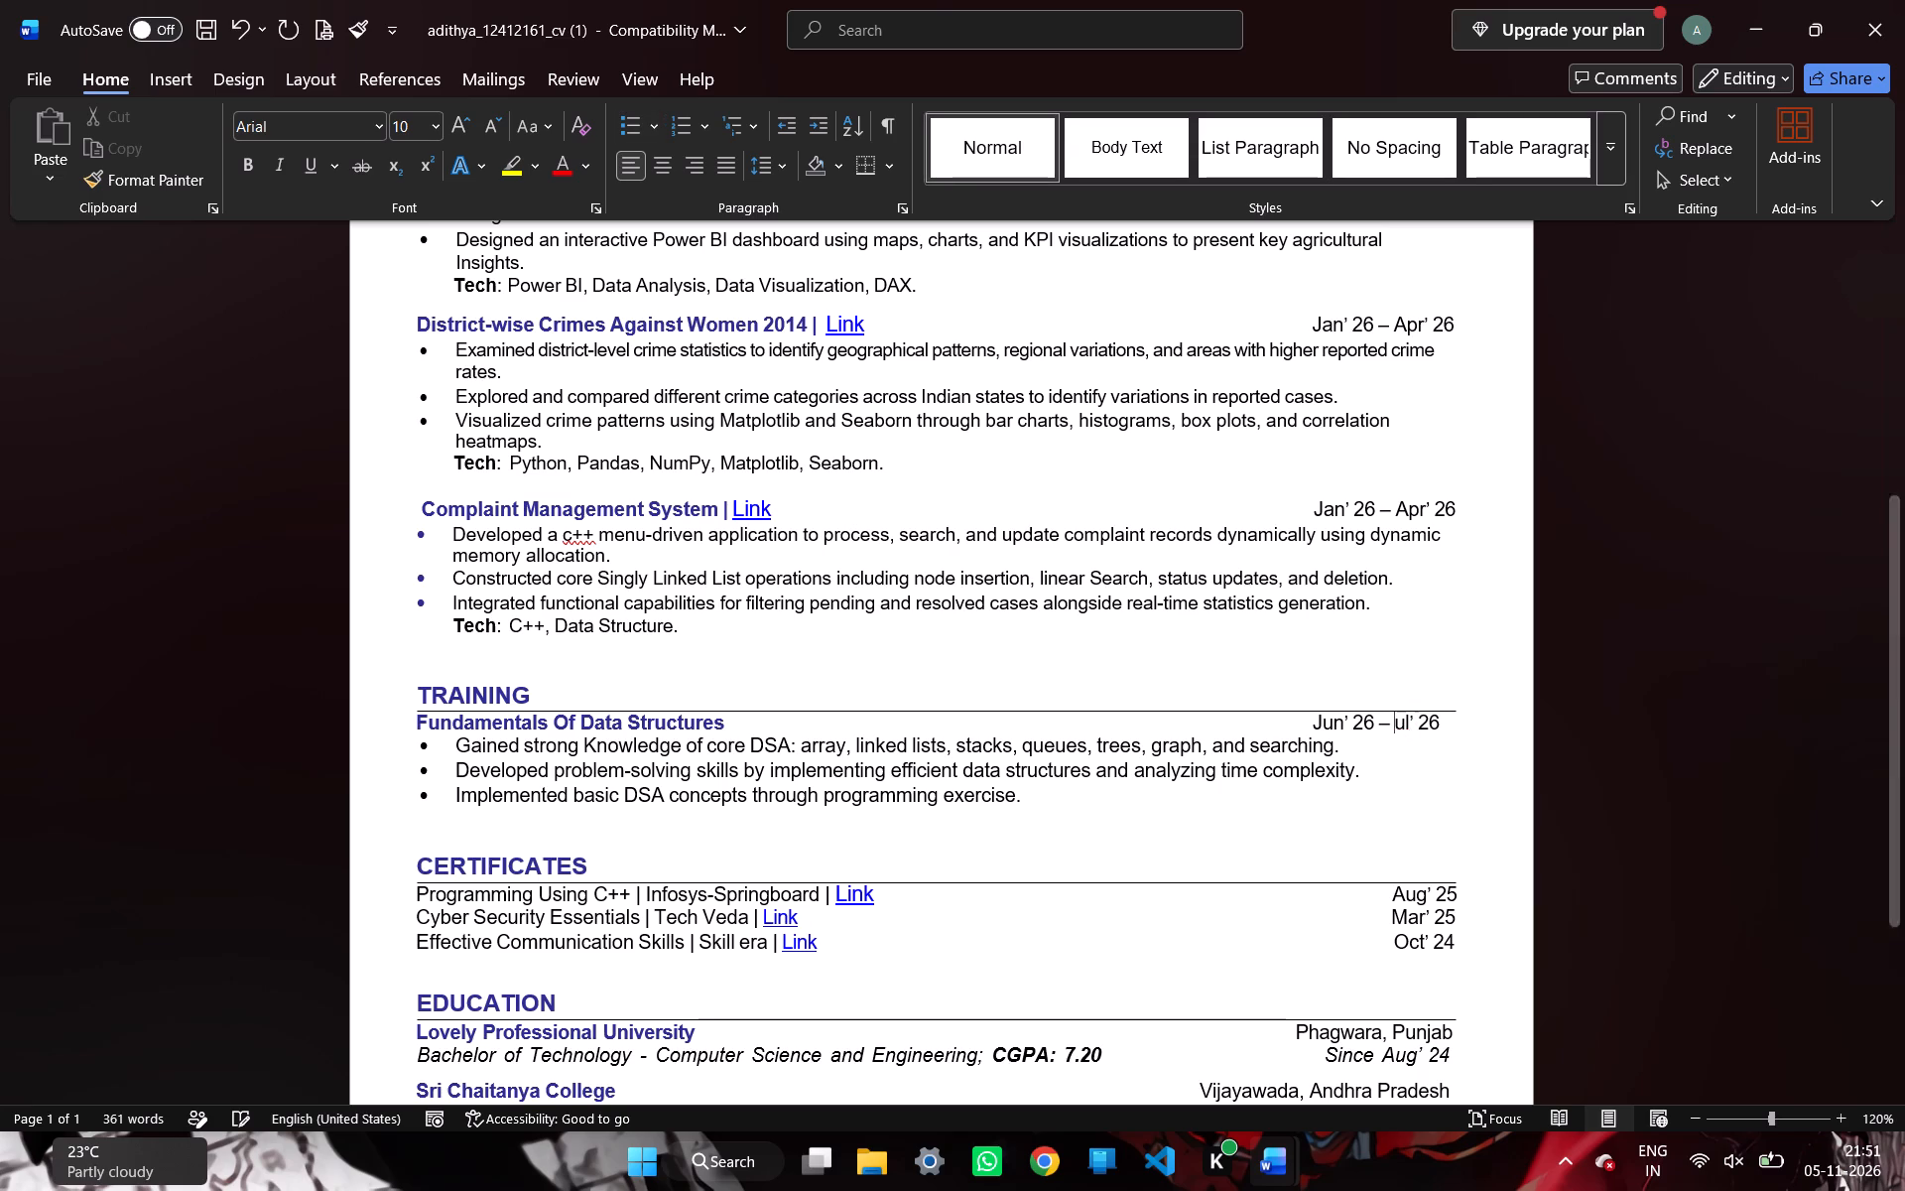
key(j)
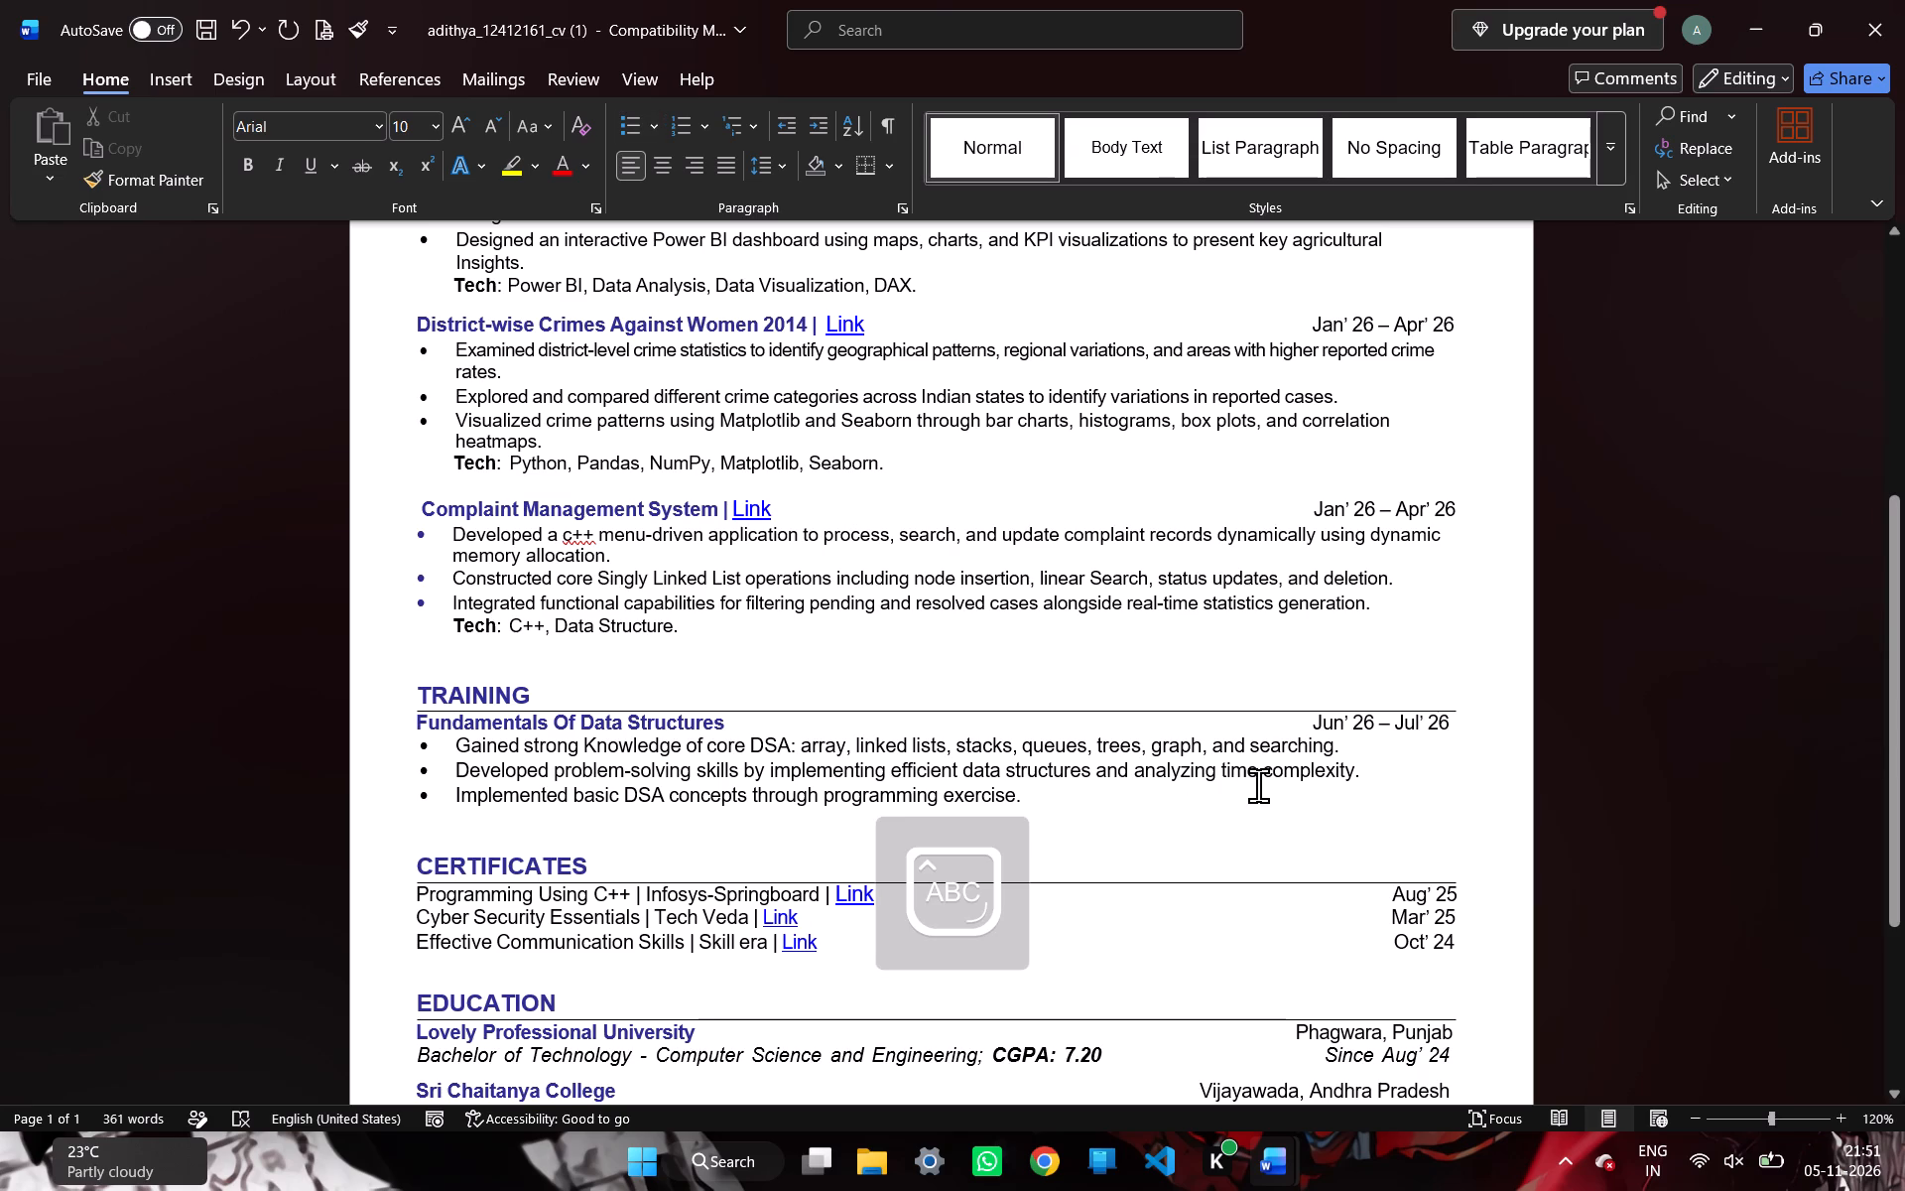
Add an unbulleted line below the last training bullet and paste the bold "Tech" label copied from the Complaint Management System entry.
click(1091, 801)
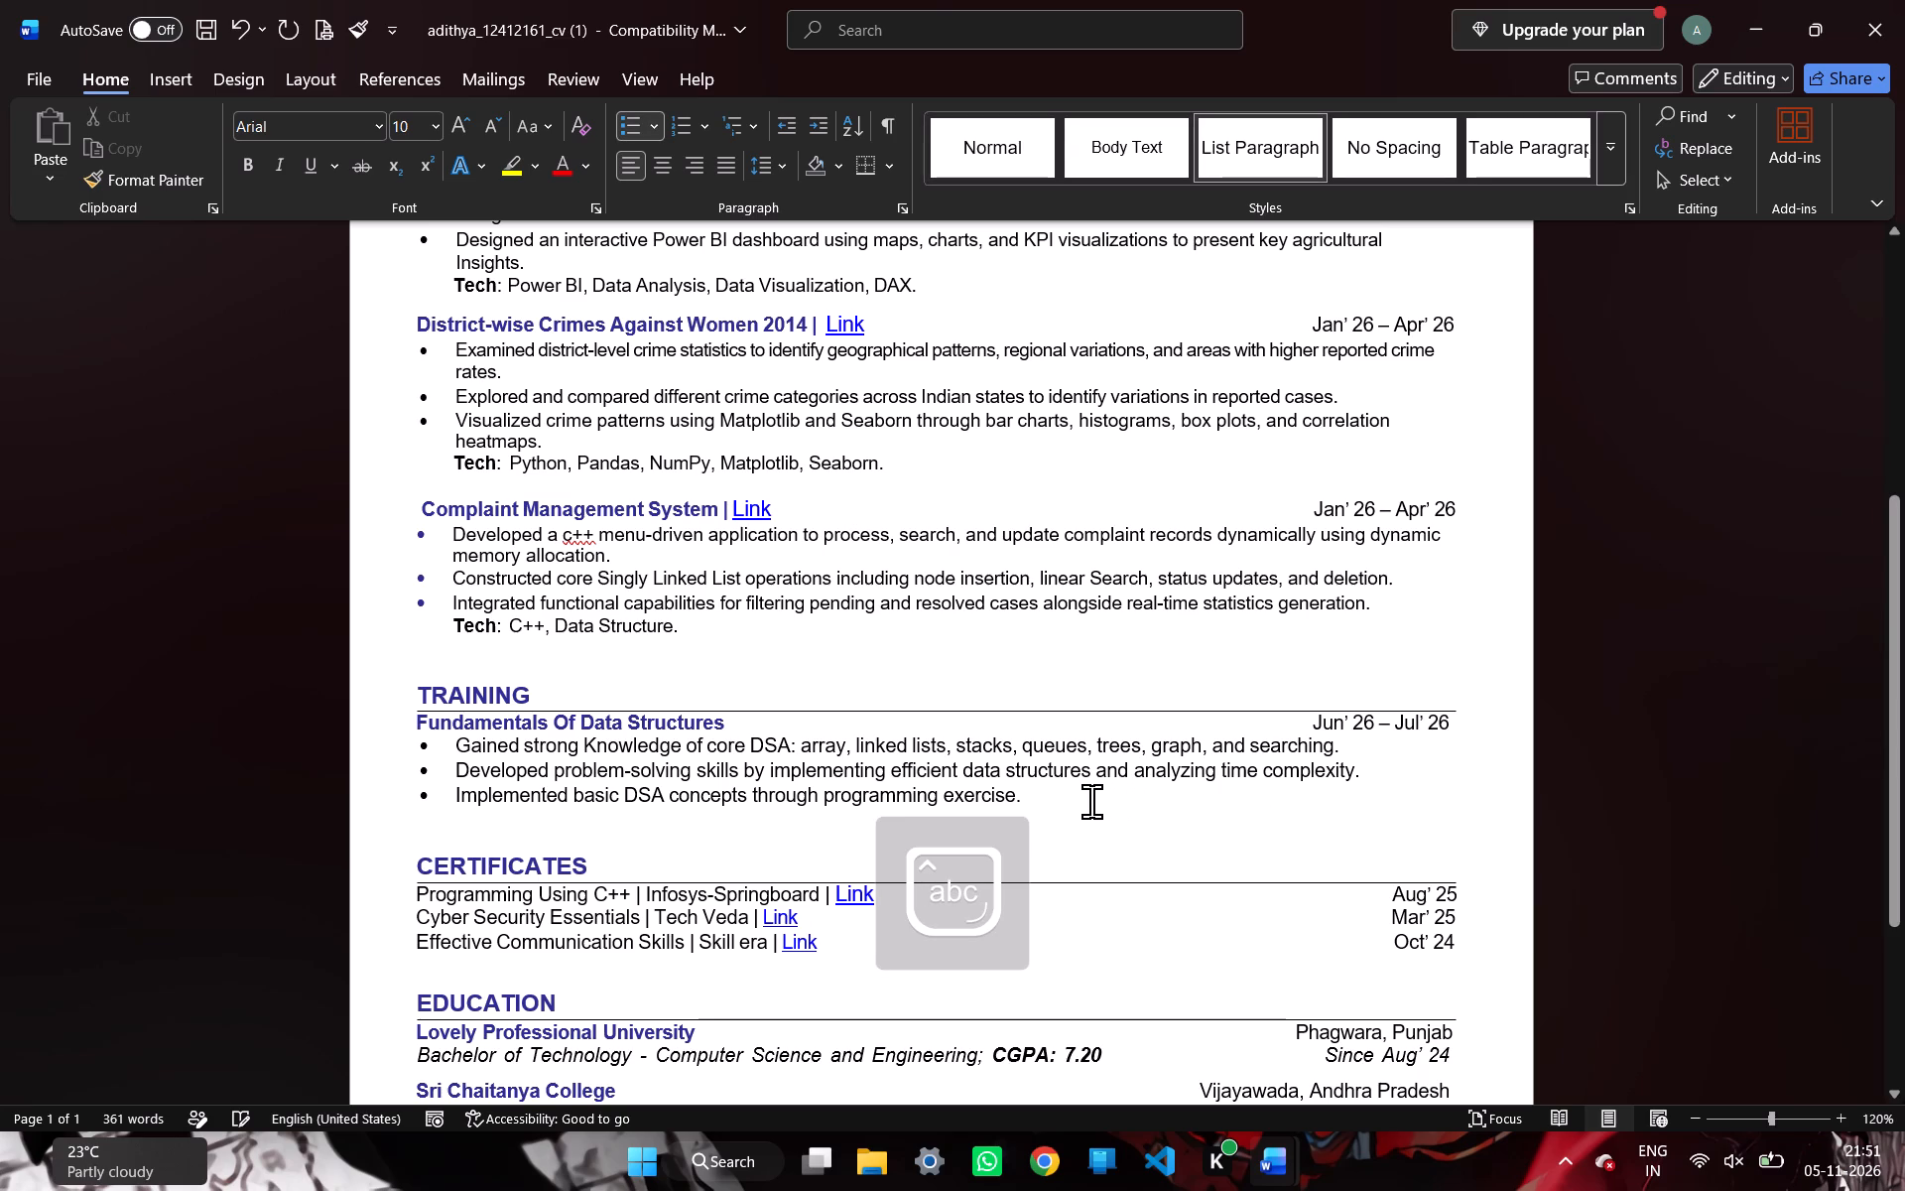
key(Return)
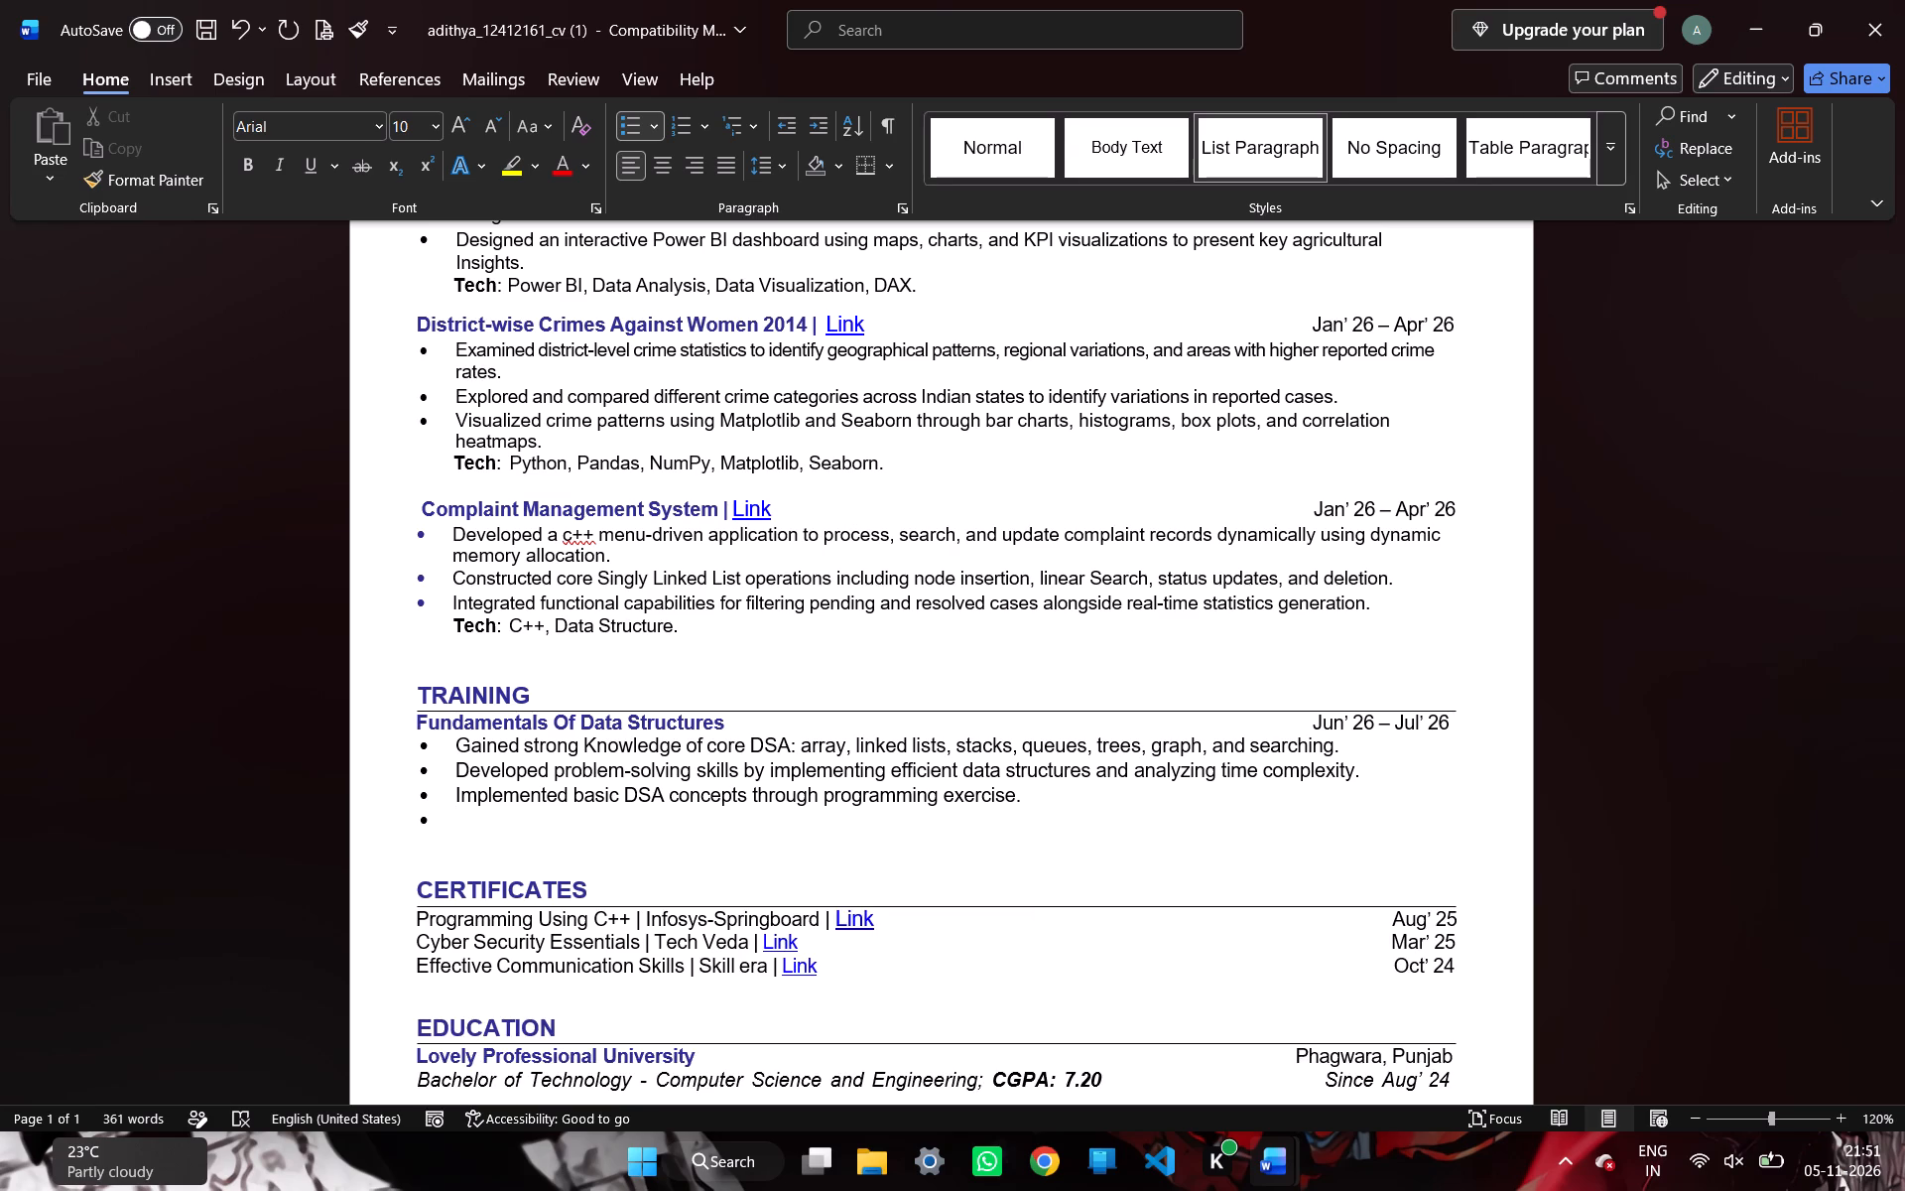
key(BackSpace)
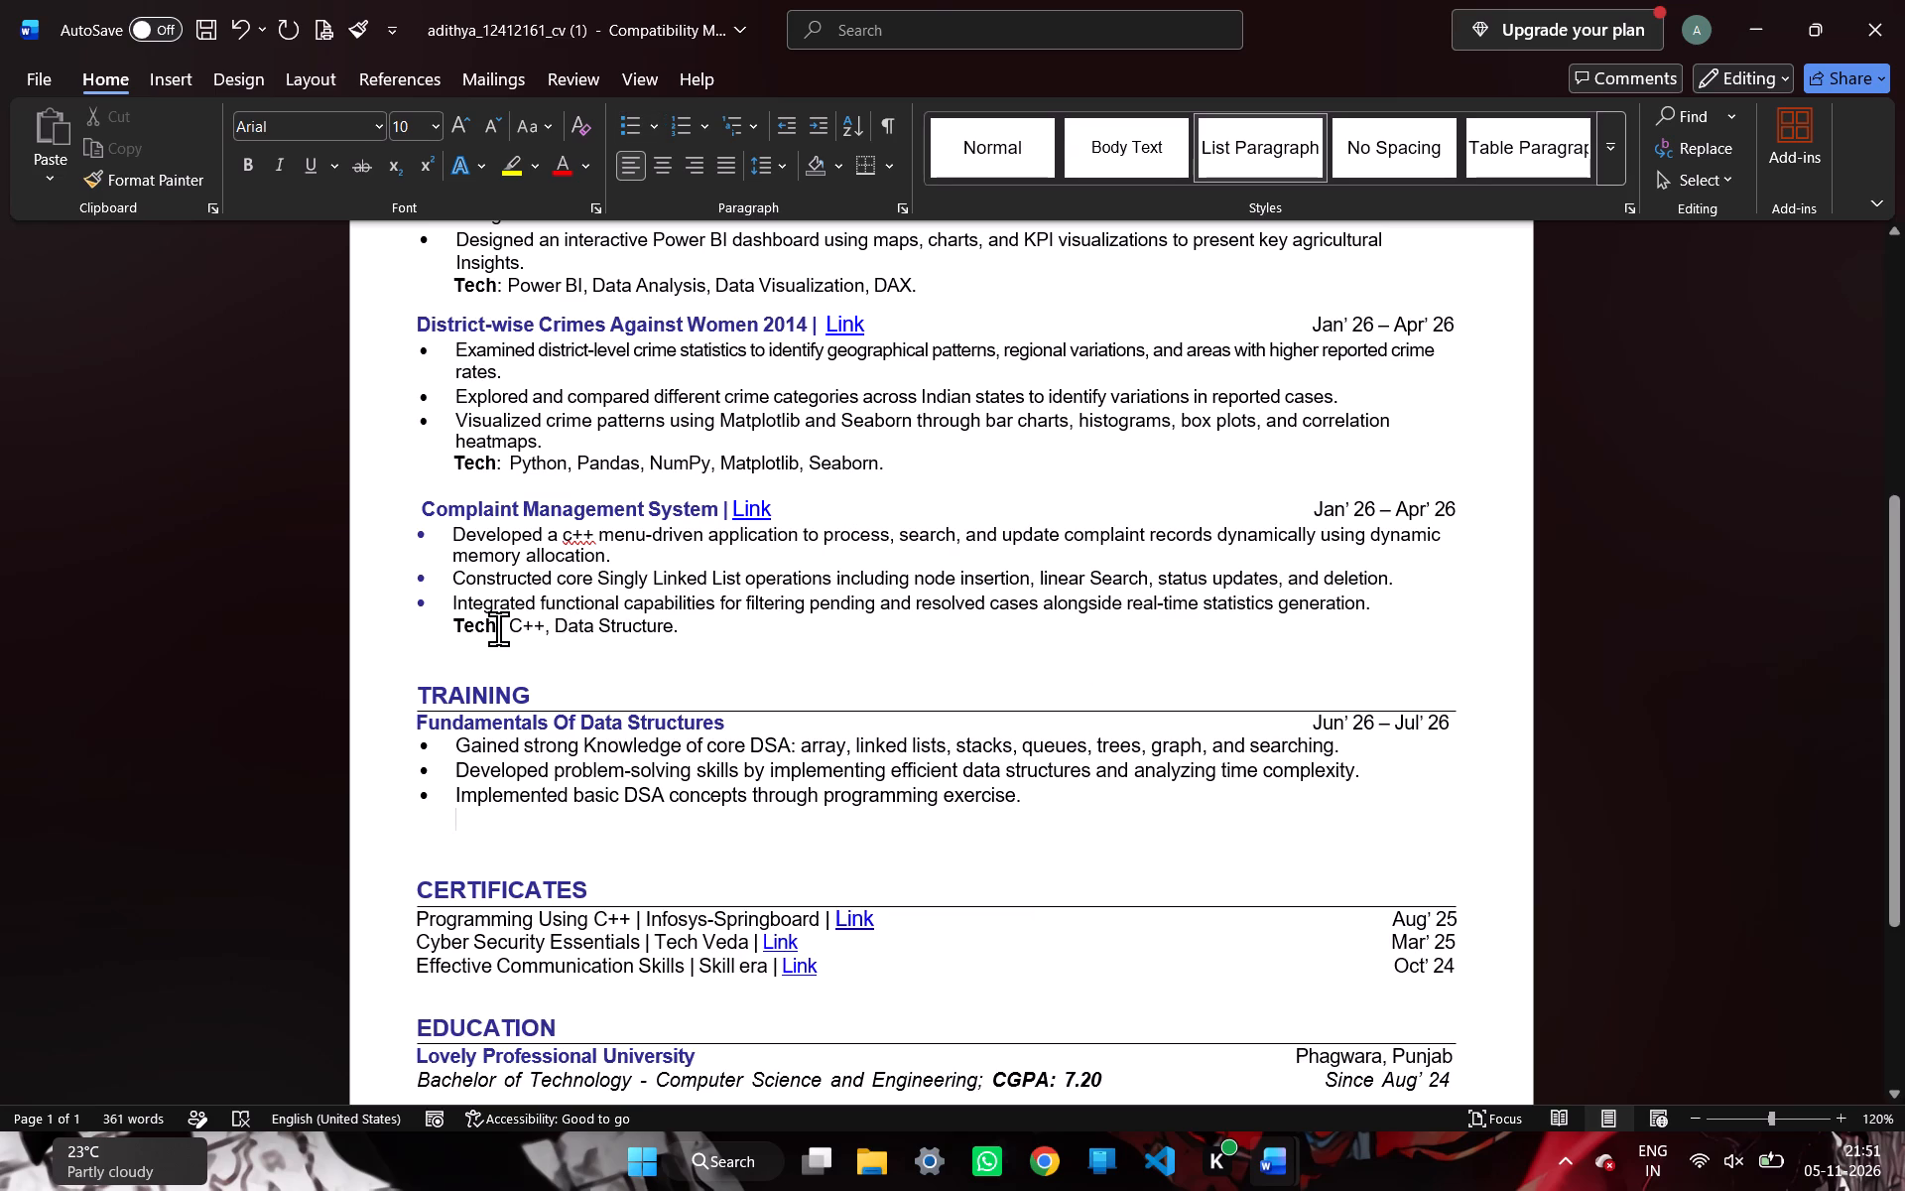
drag(498, 628, 436, 625)
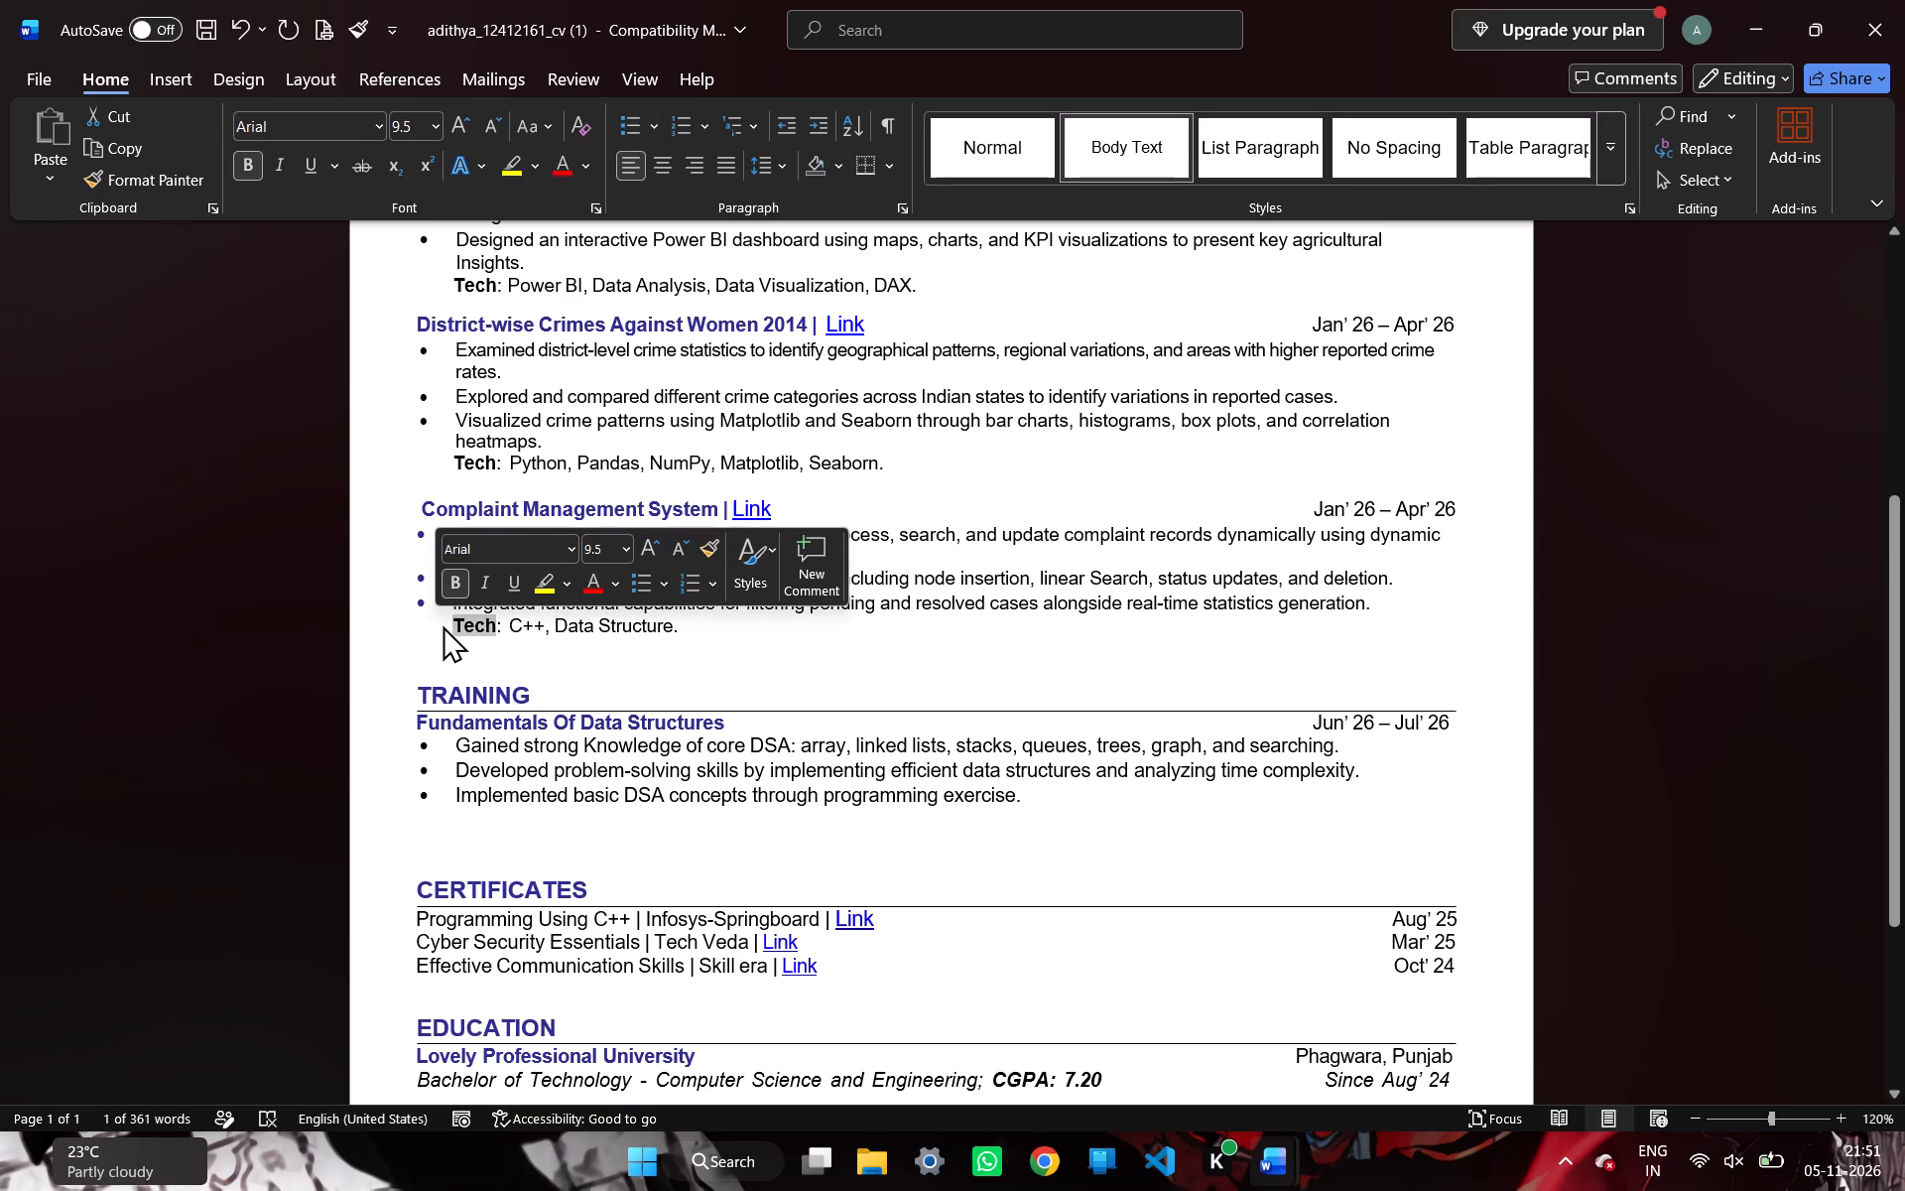
key(ctrl+c)
click(480, 825)
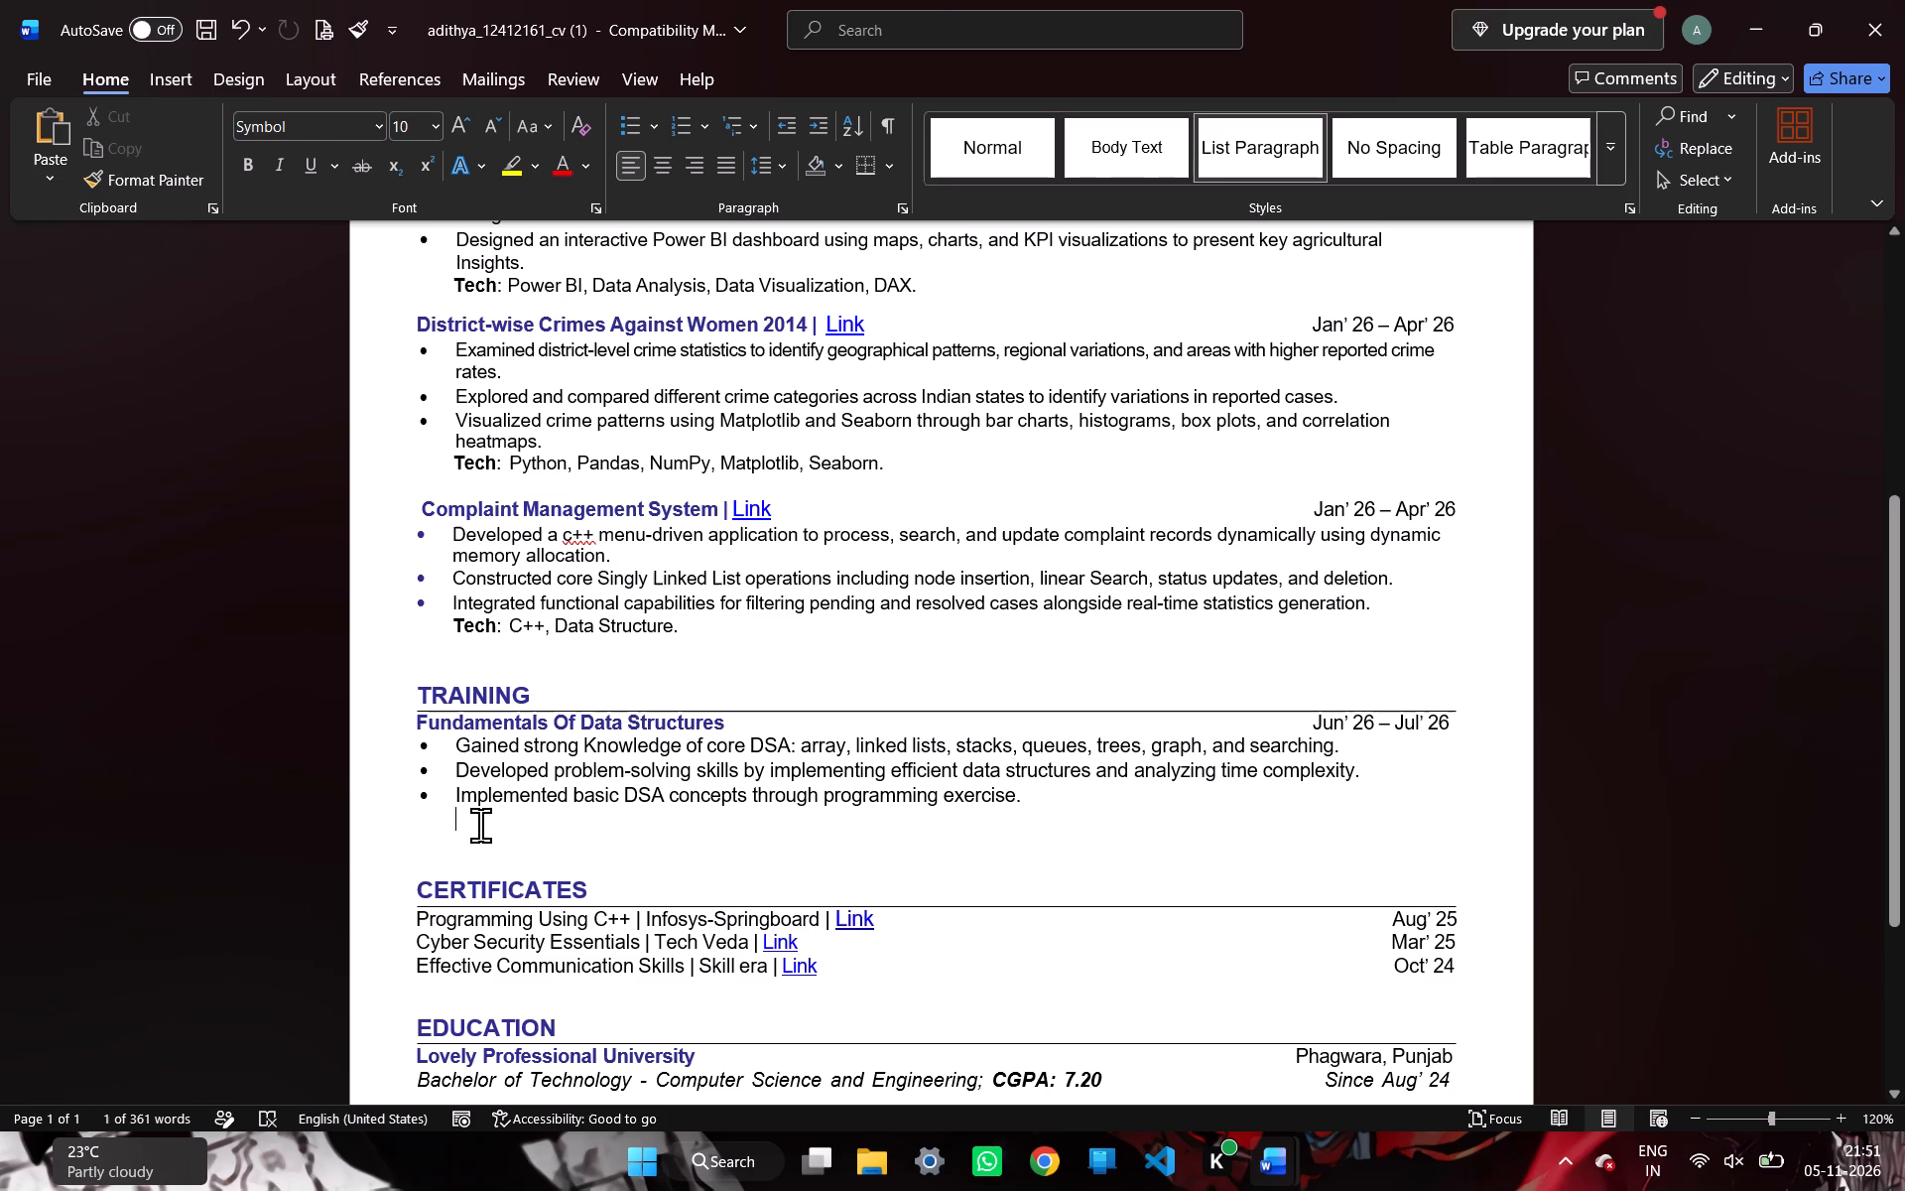
key(ctrl+v)
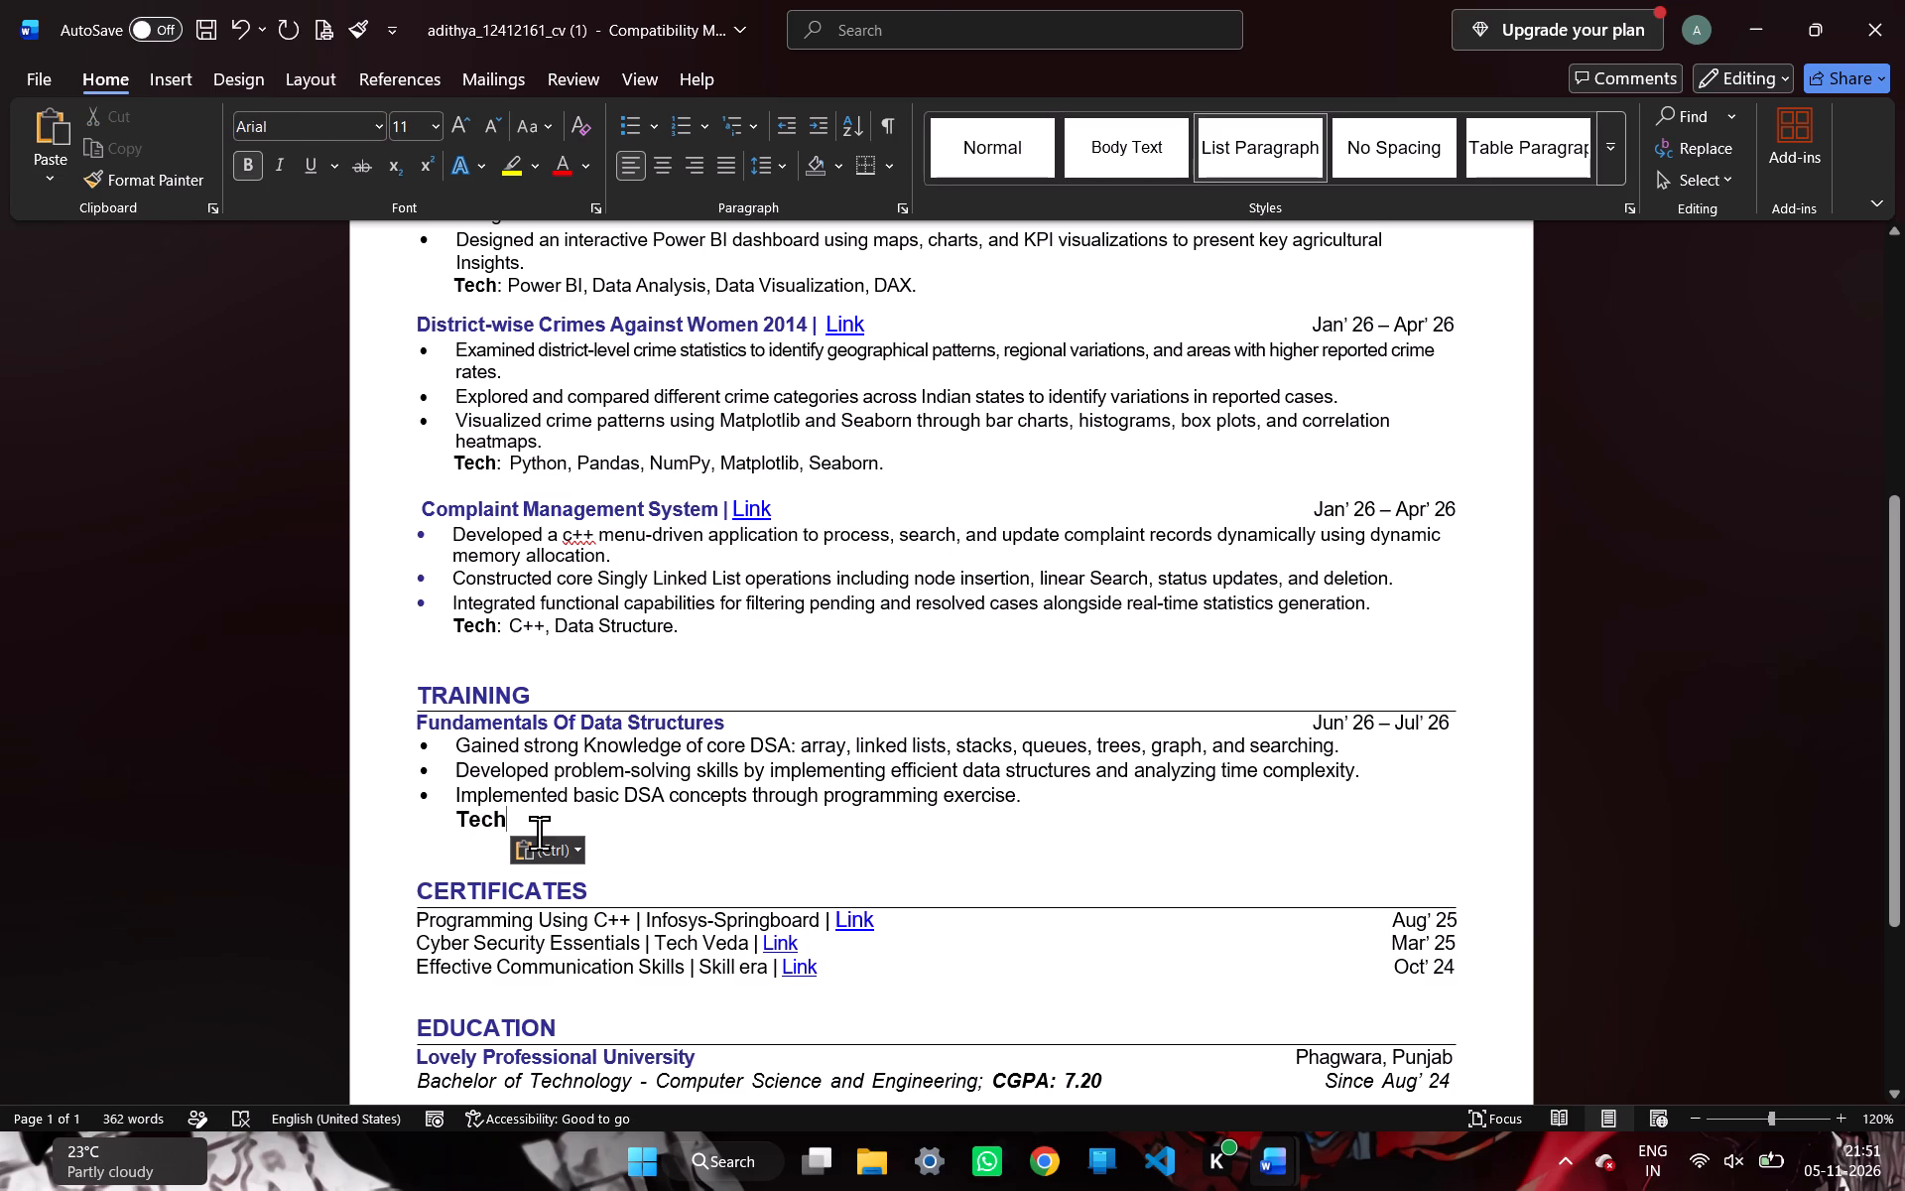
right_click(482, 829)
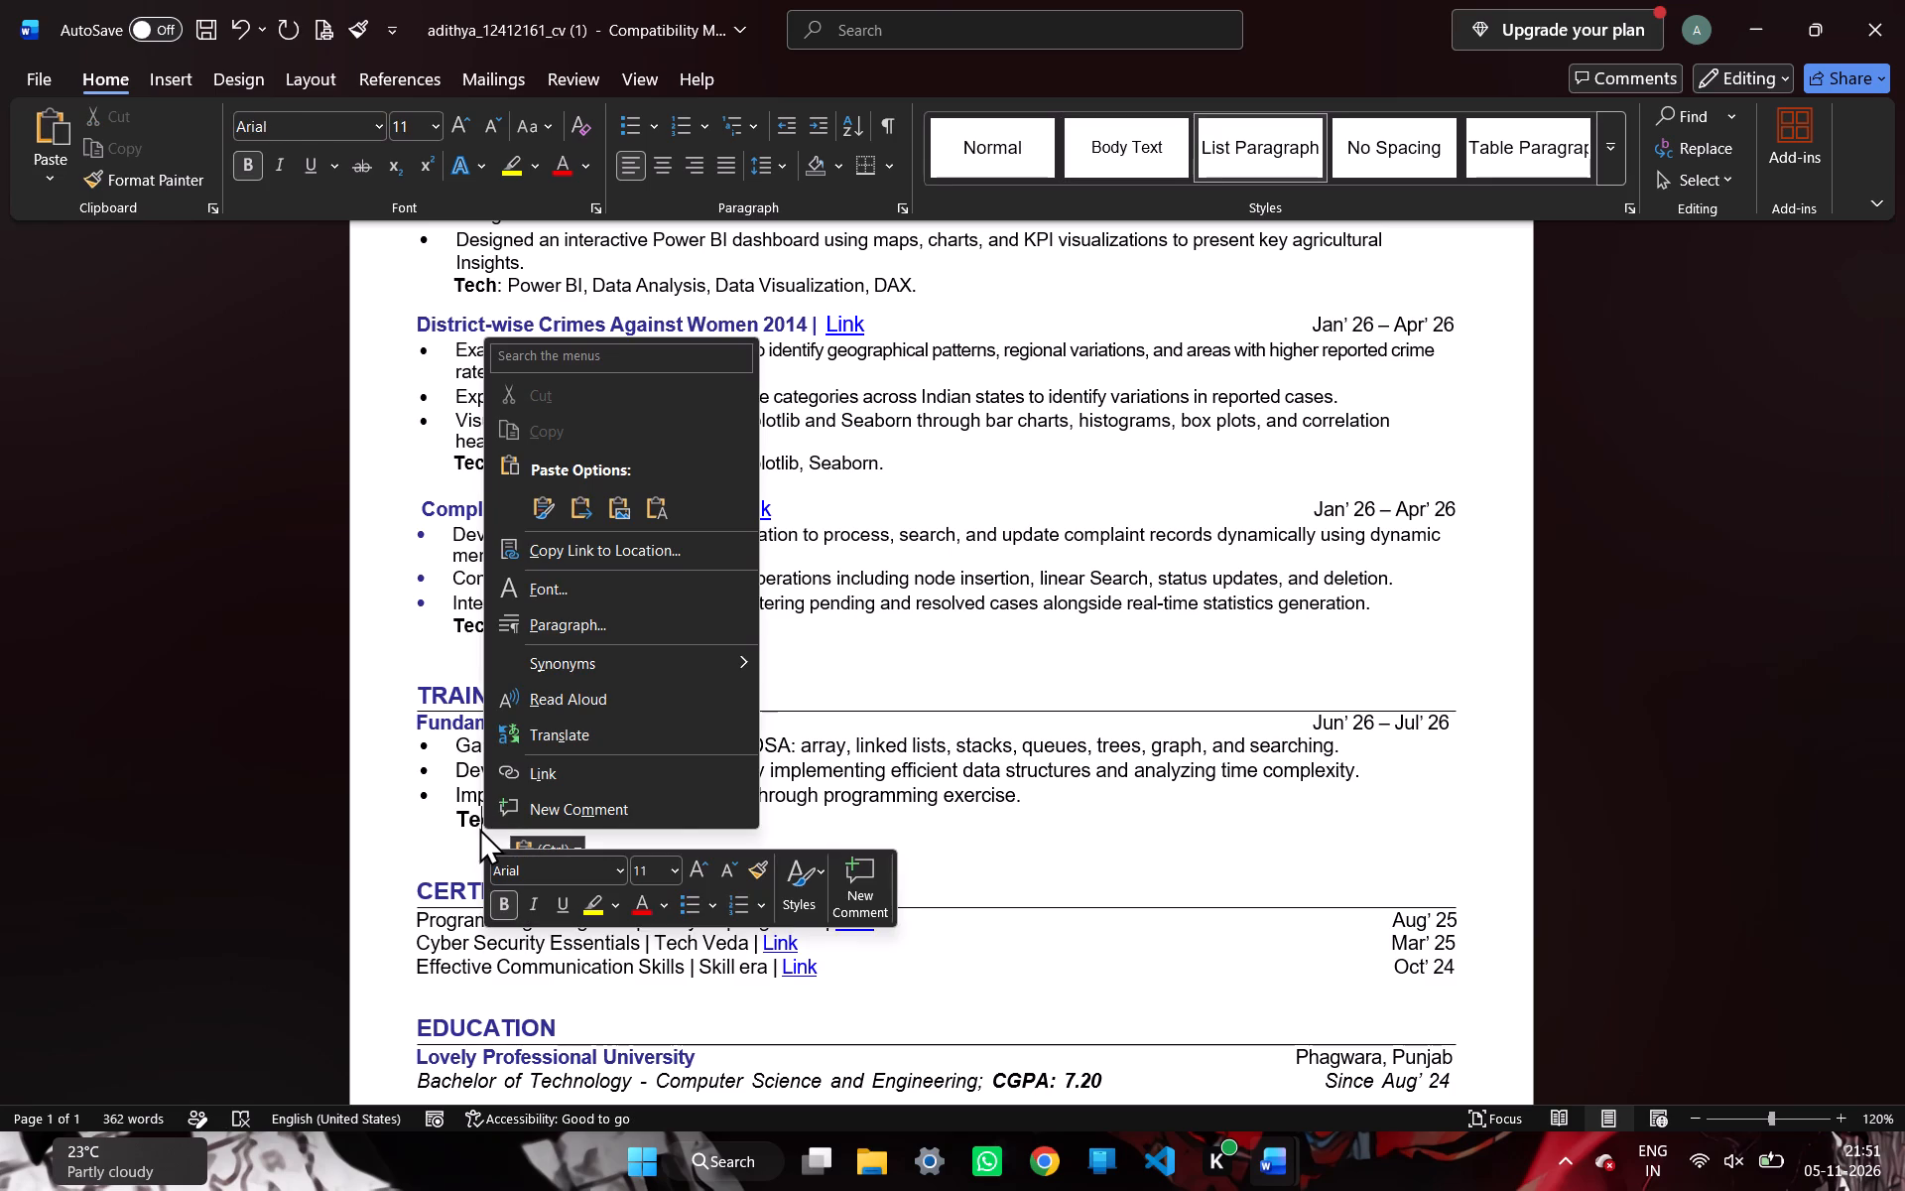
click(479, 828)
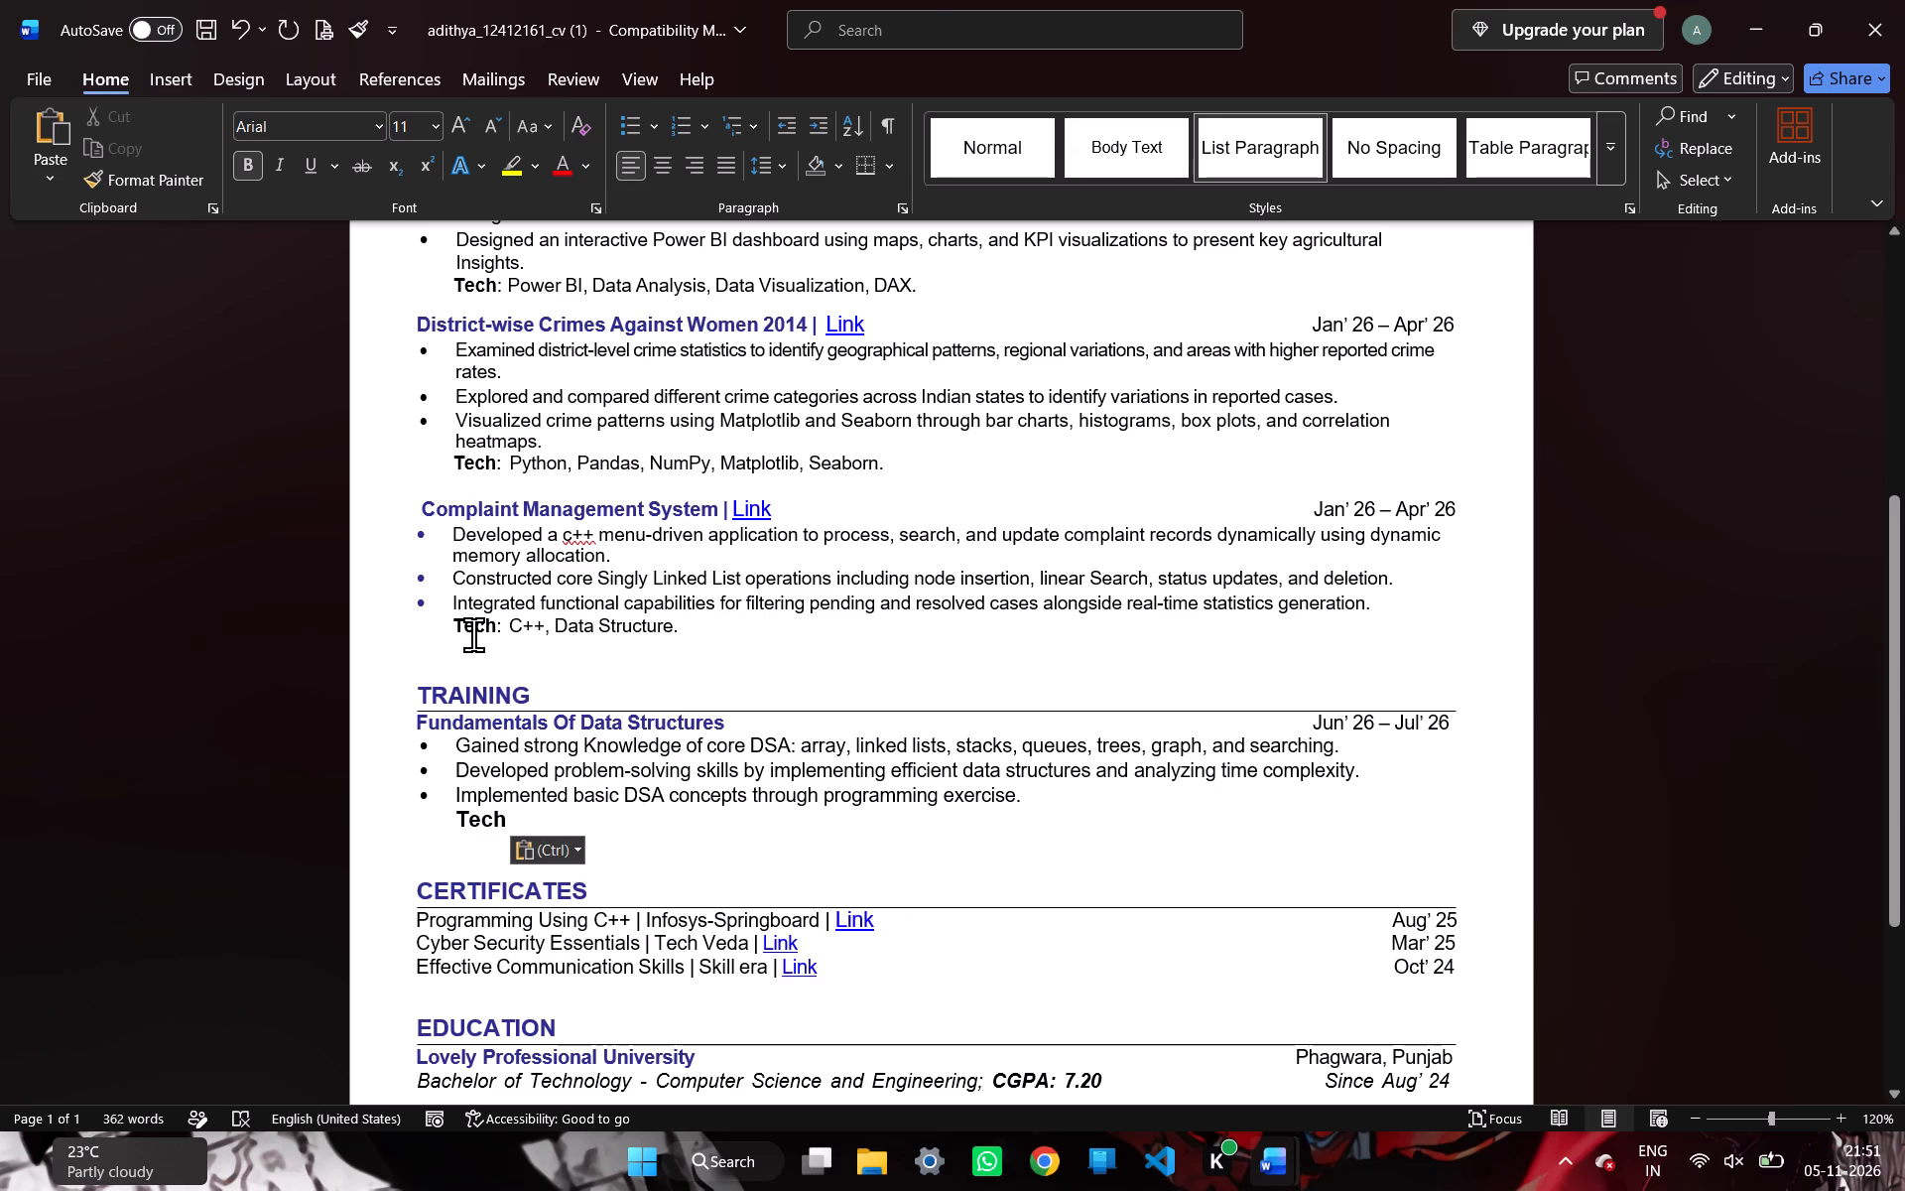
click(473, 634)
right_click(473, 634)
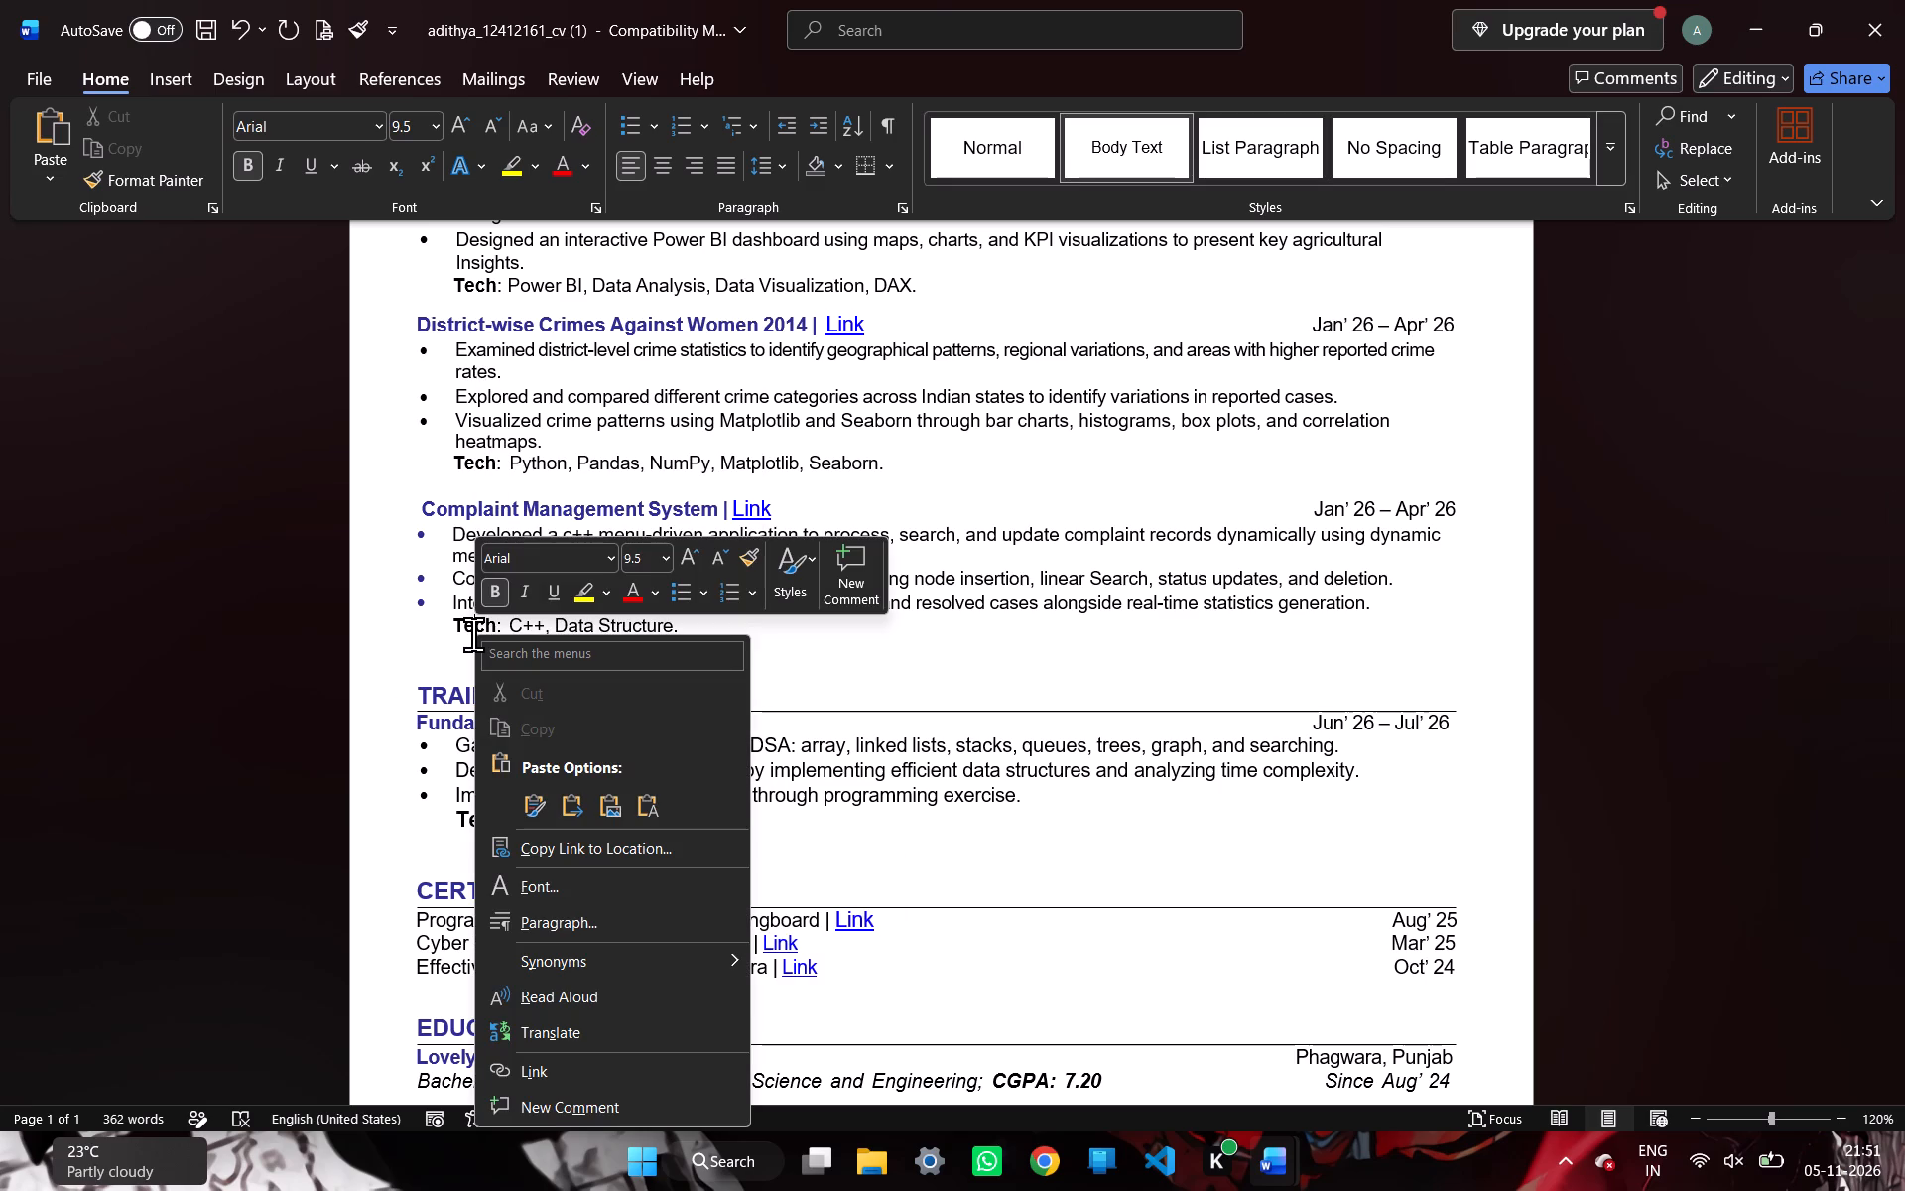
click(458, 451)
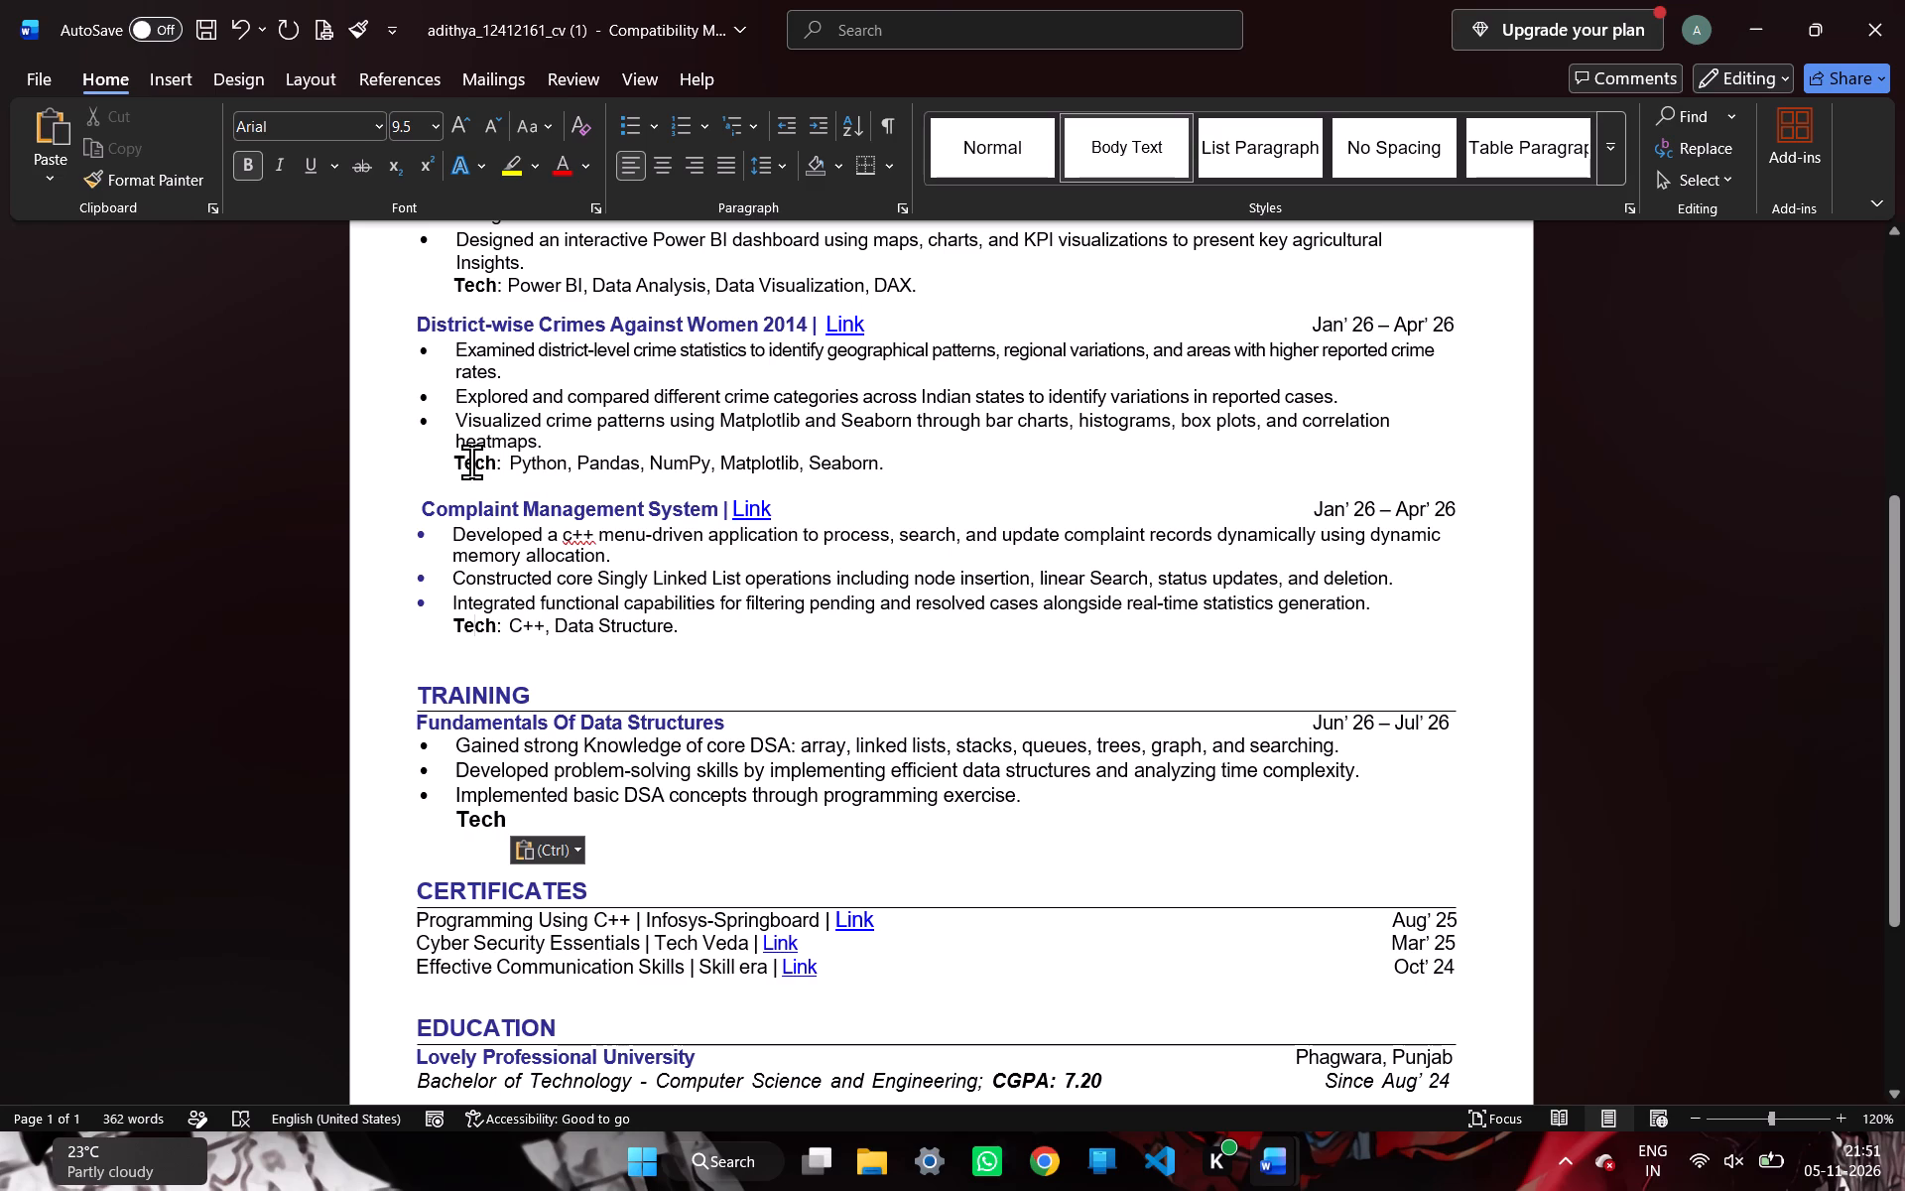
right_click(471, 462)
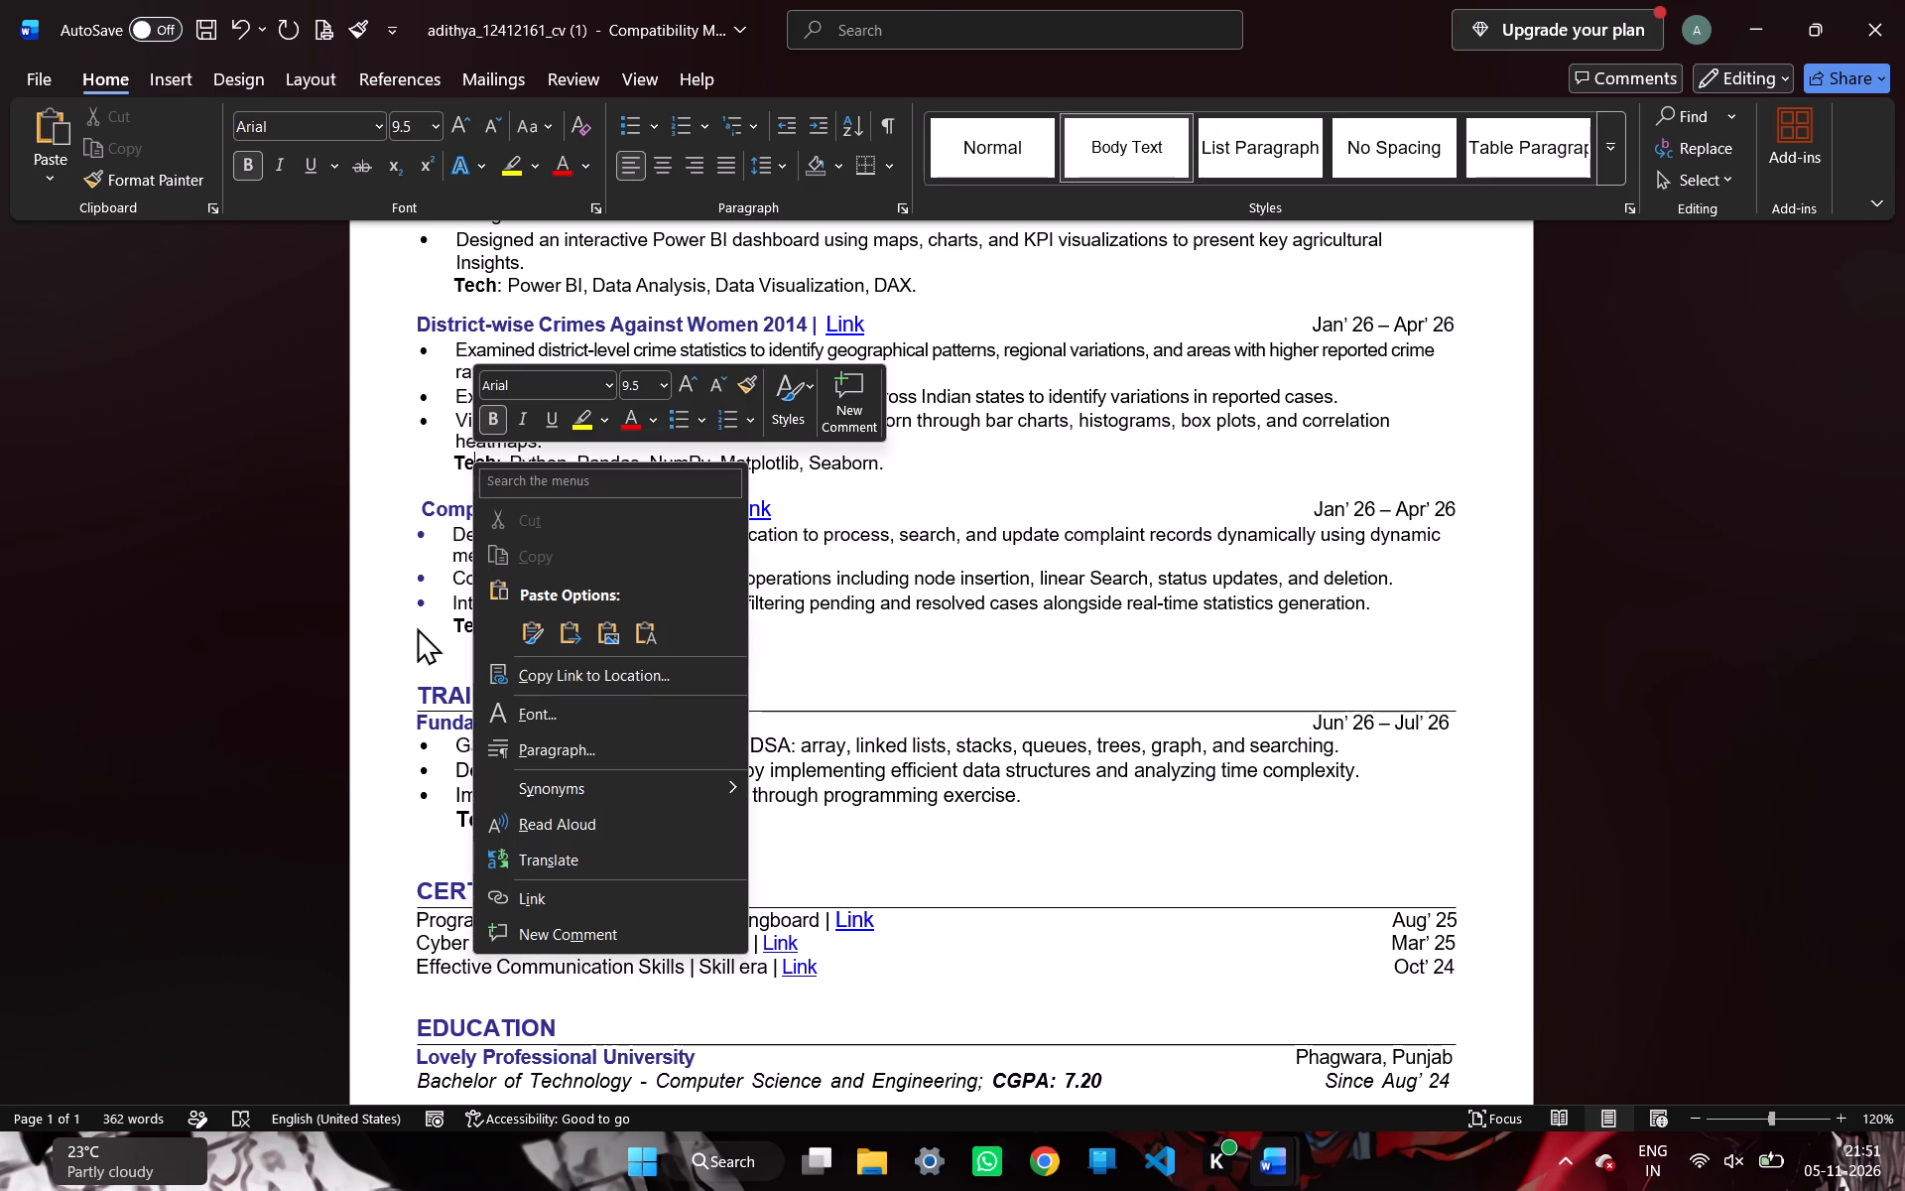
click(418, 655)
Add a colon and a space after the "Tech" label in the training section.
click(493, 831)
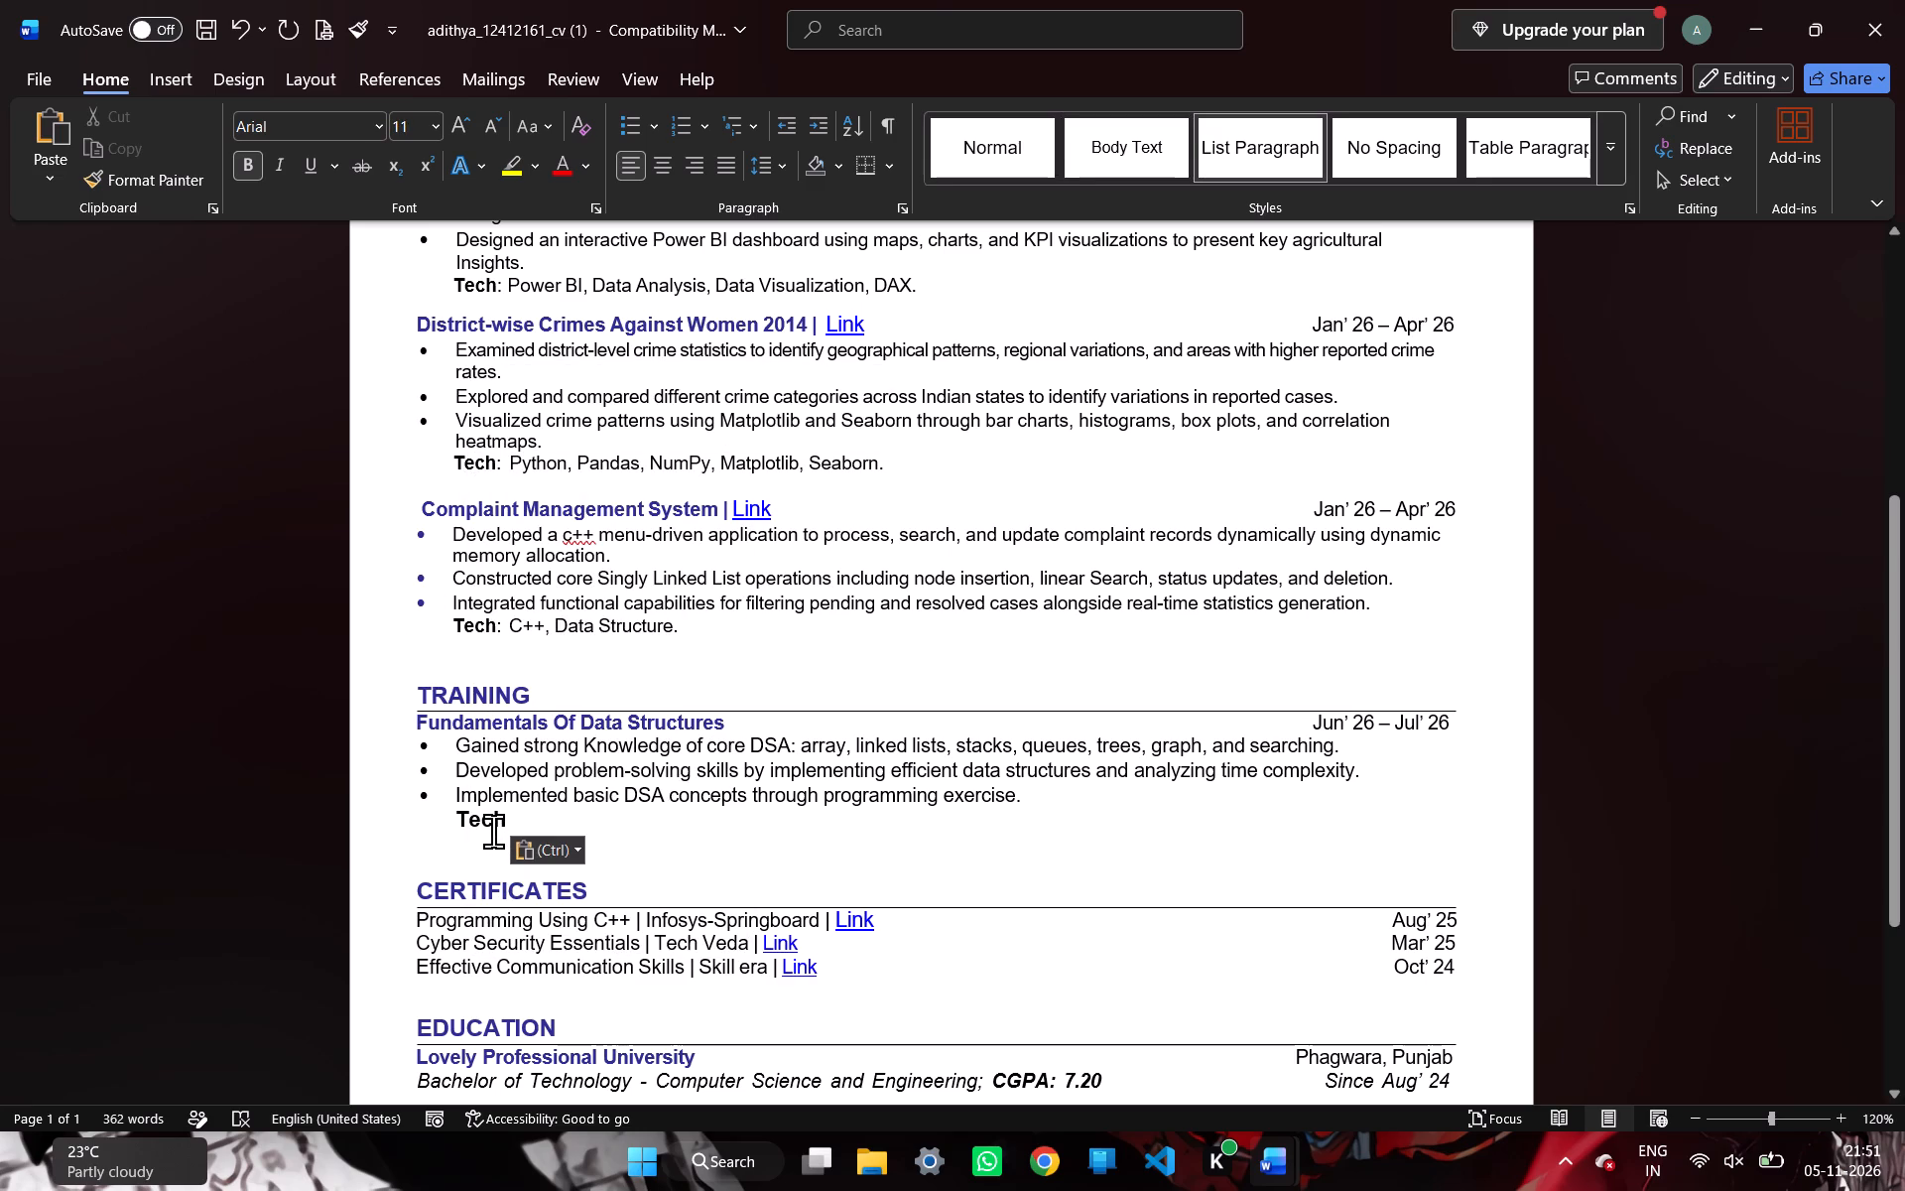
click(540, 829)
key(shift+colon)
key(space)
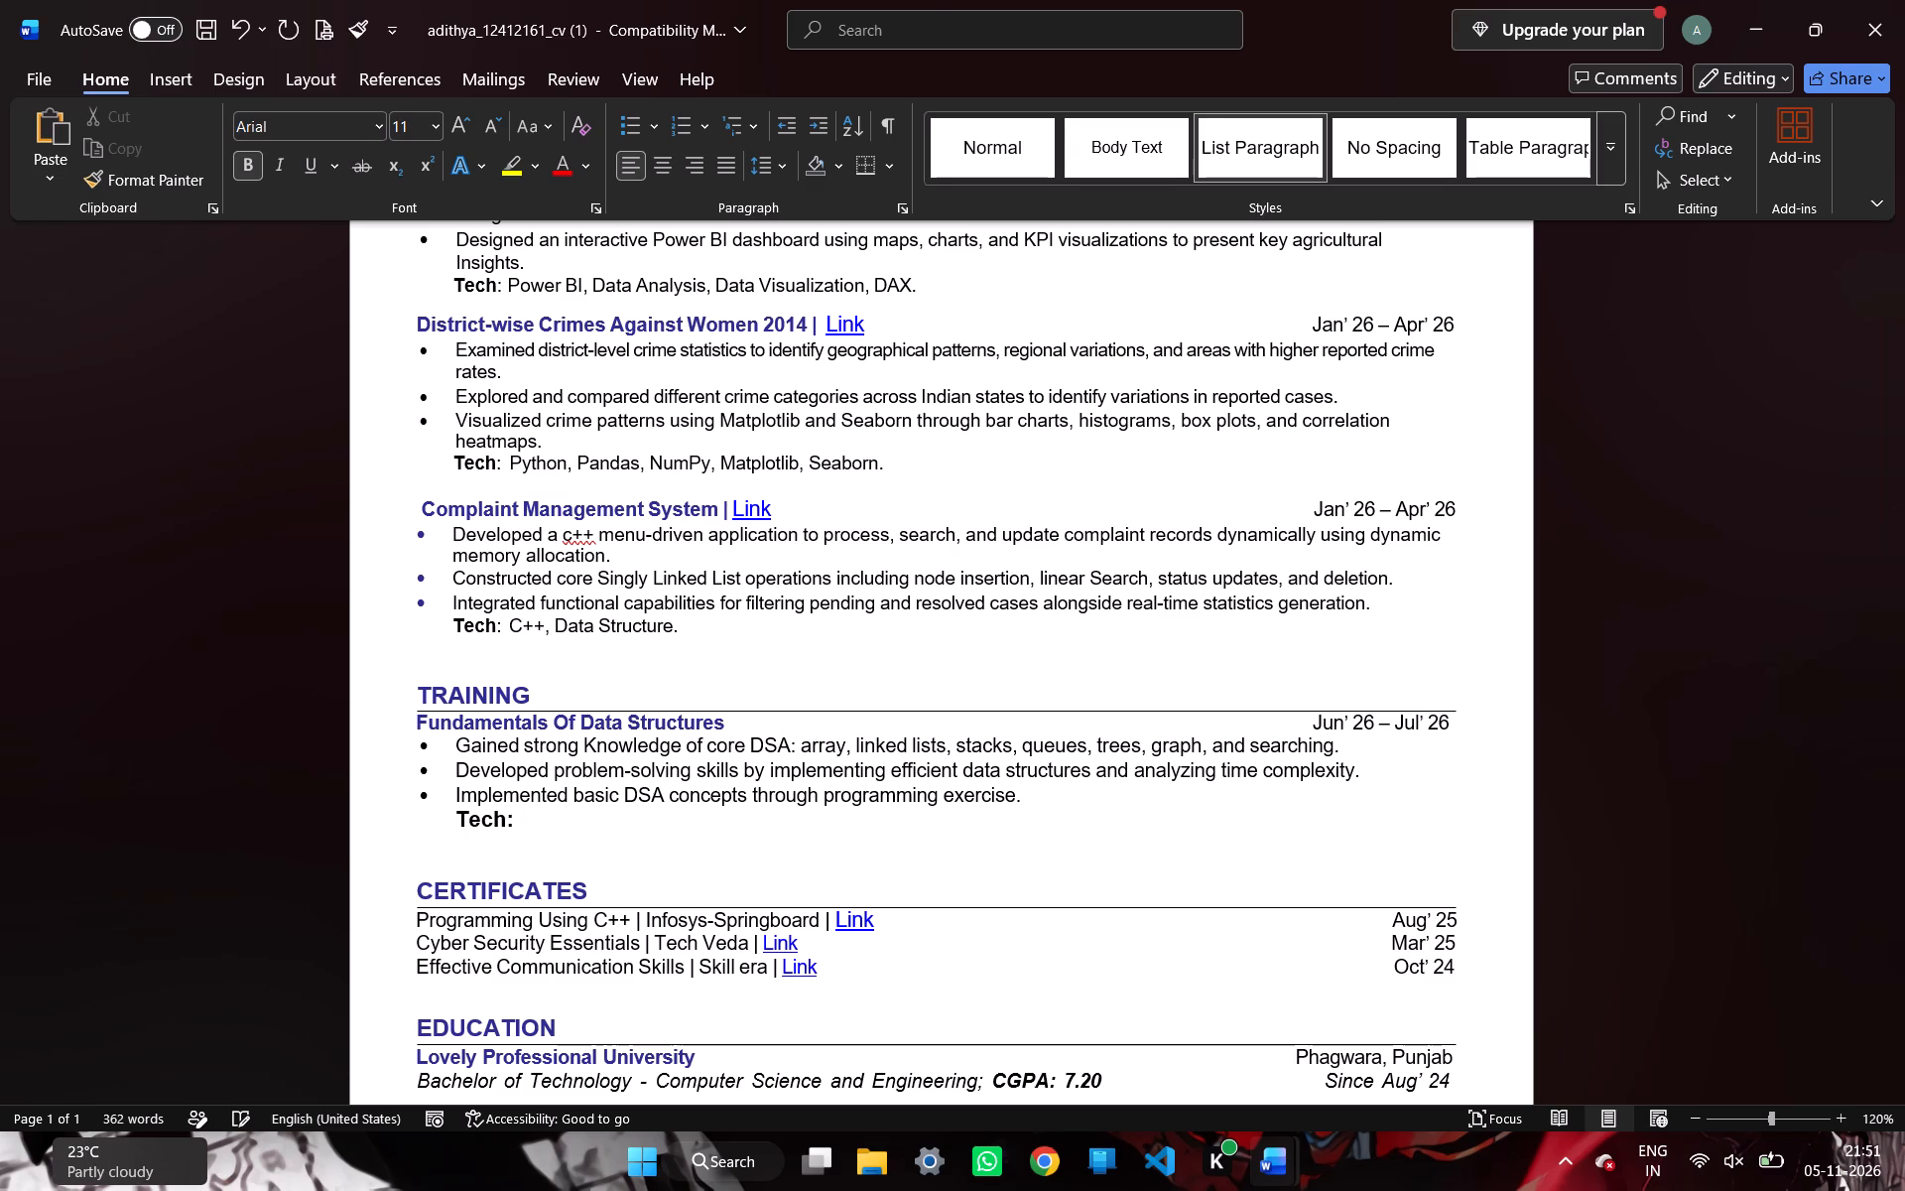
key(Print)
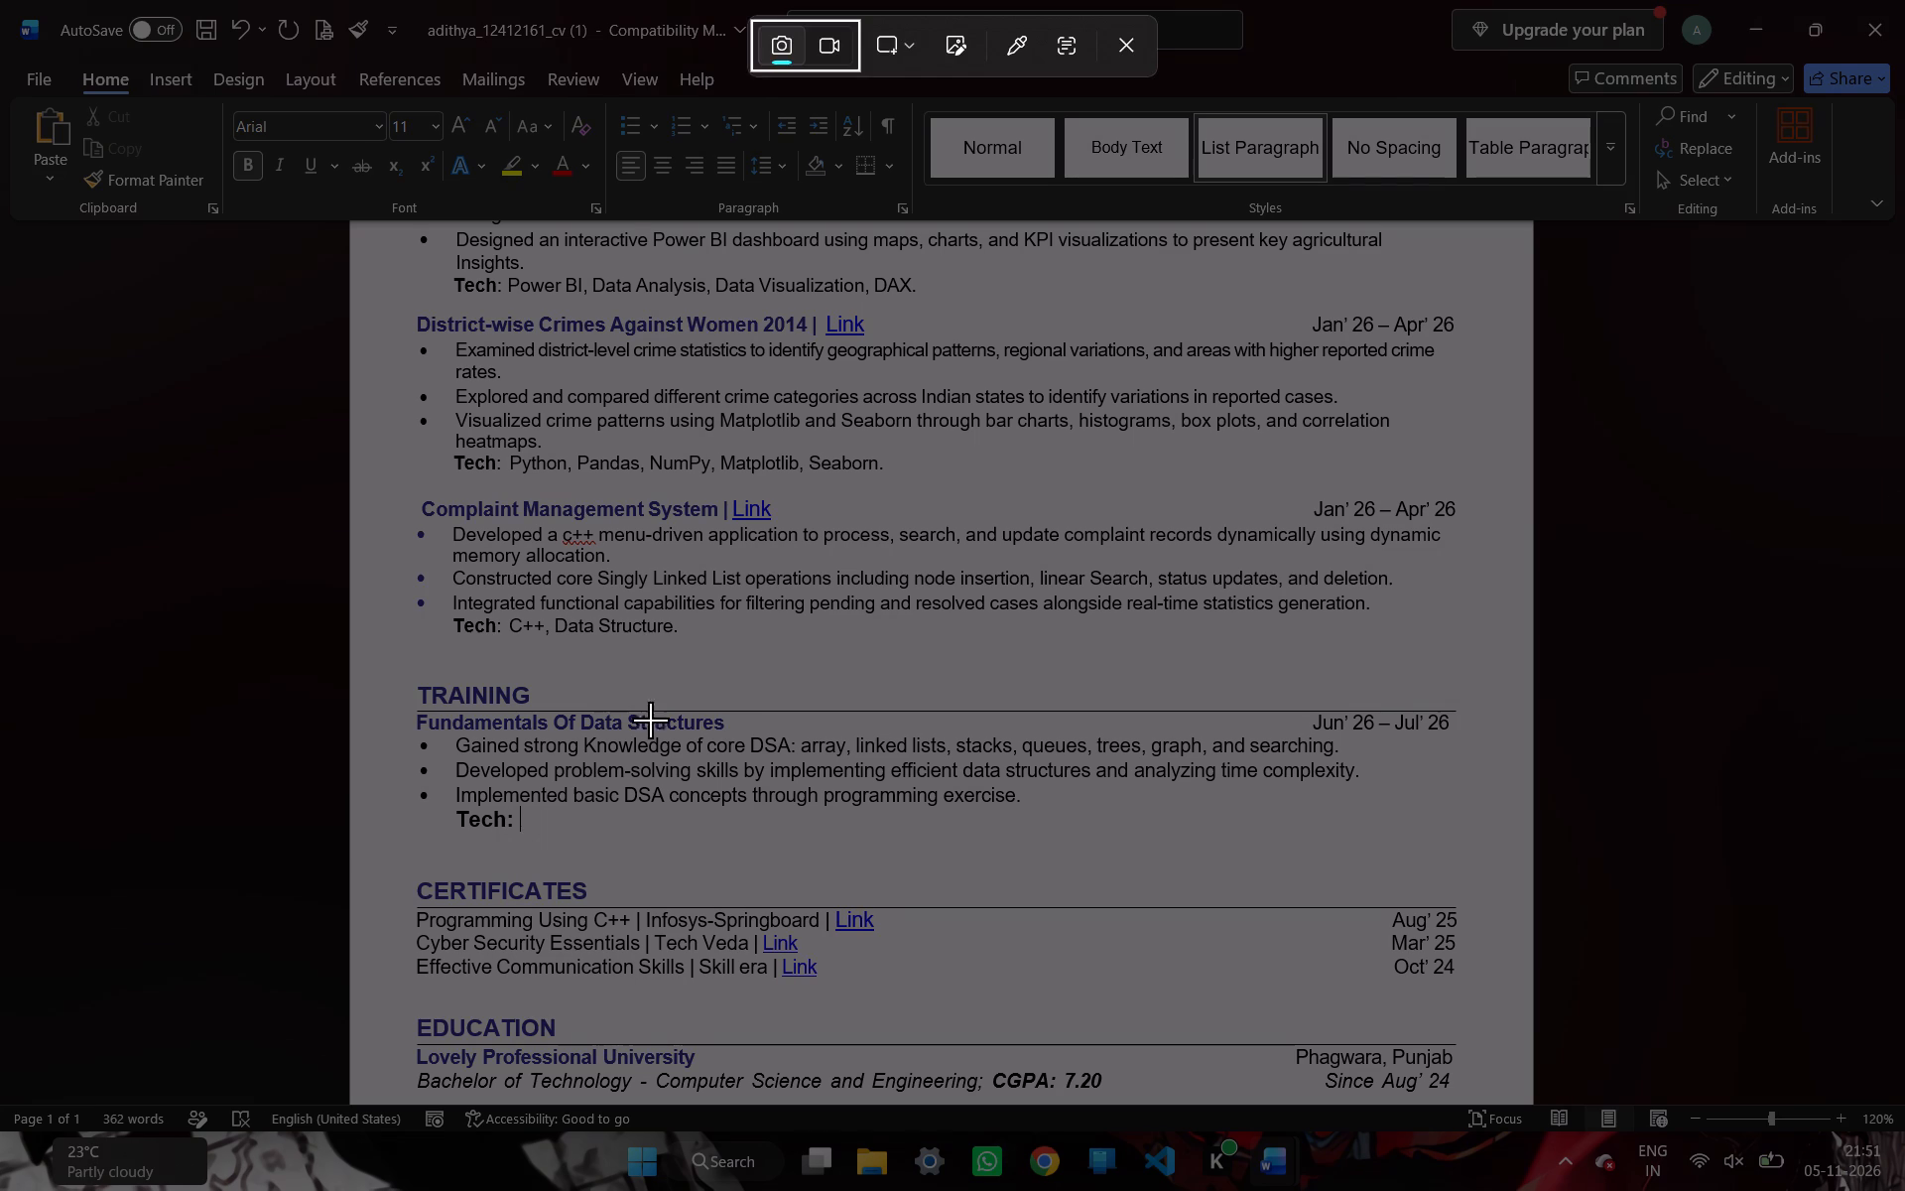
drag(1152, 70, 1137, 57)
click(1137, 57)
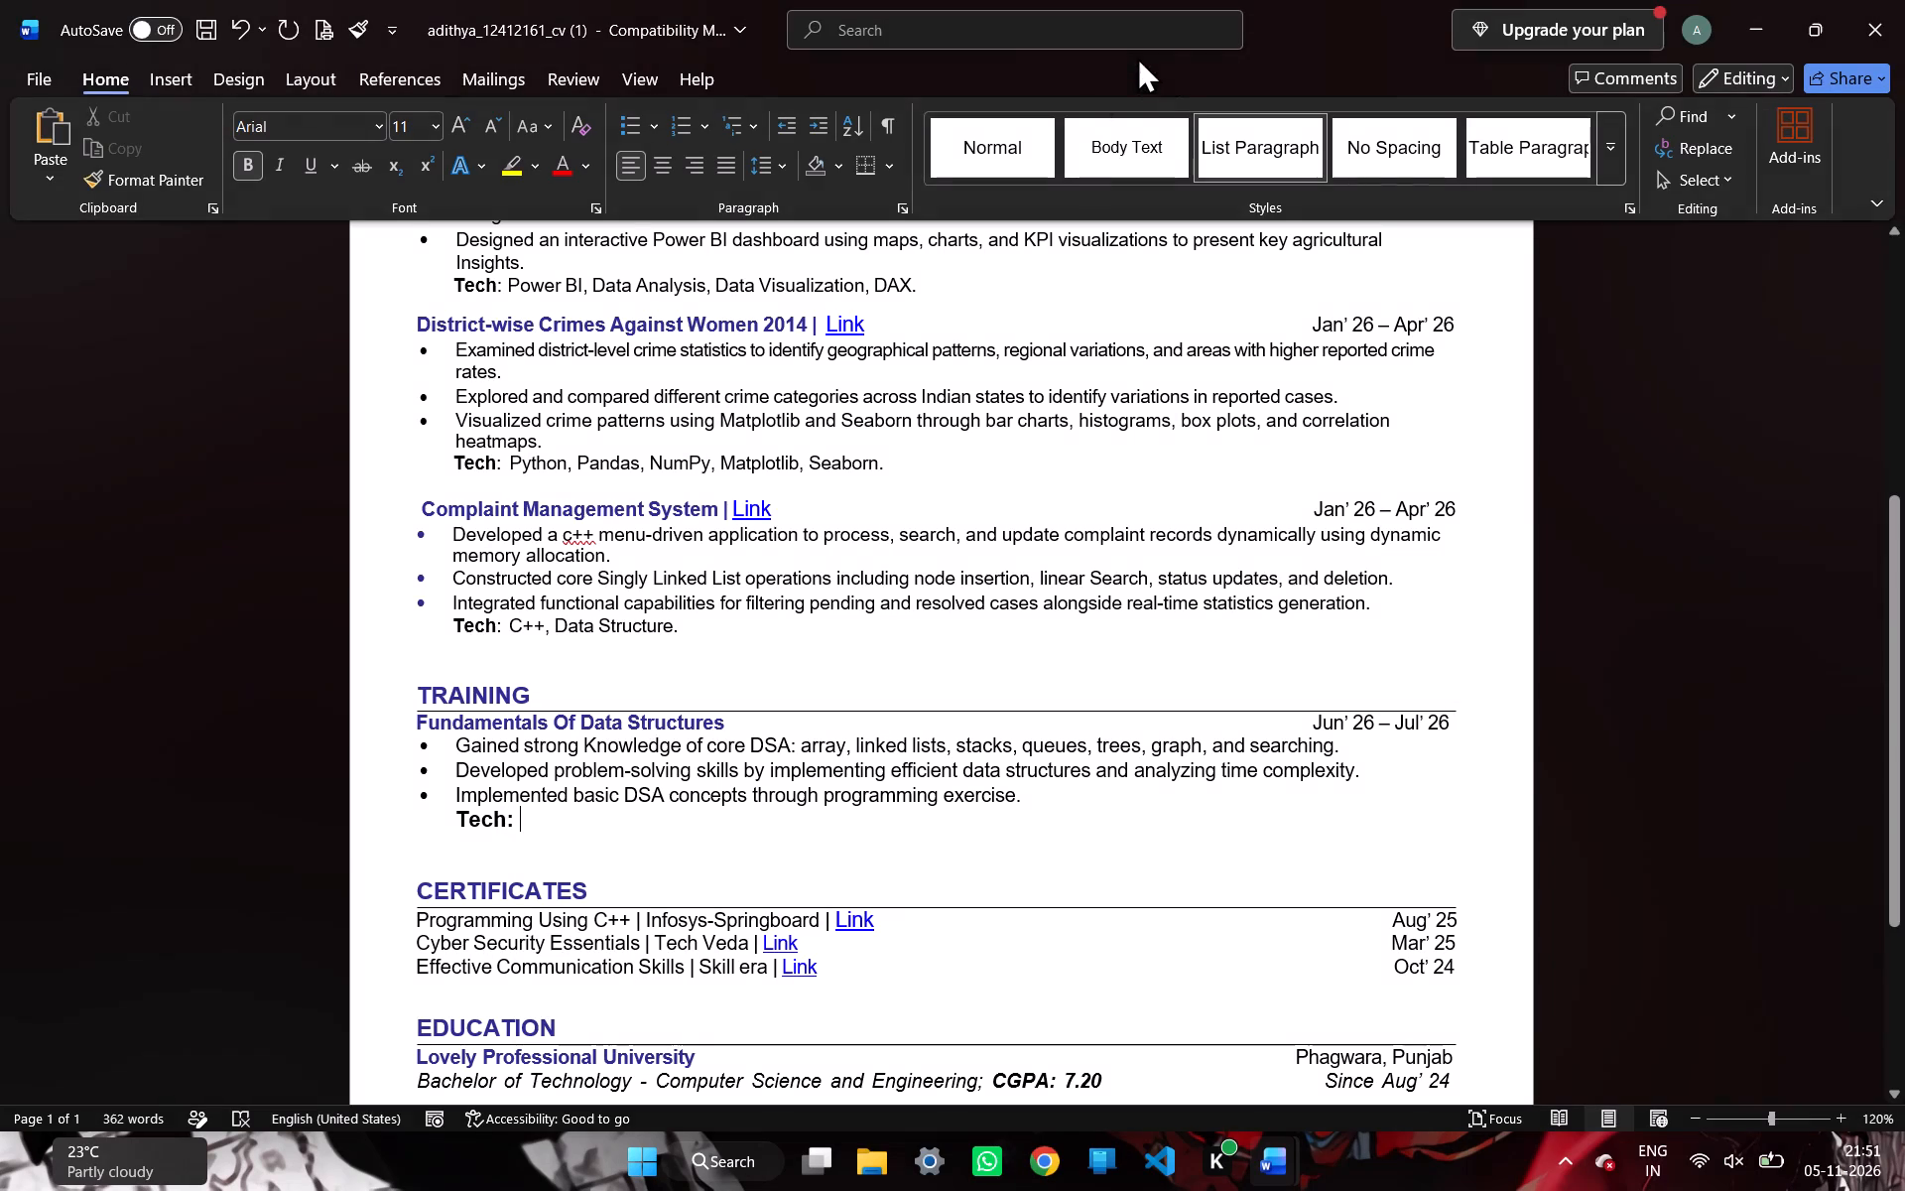
Replace the "Tech:" label under the training bullets with the text "Grade Obtained: A".
key(BackSpace)
key(BackSpace)
key(BackSpace)
key(BackSpace)
key(BackSpace)
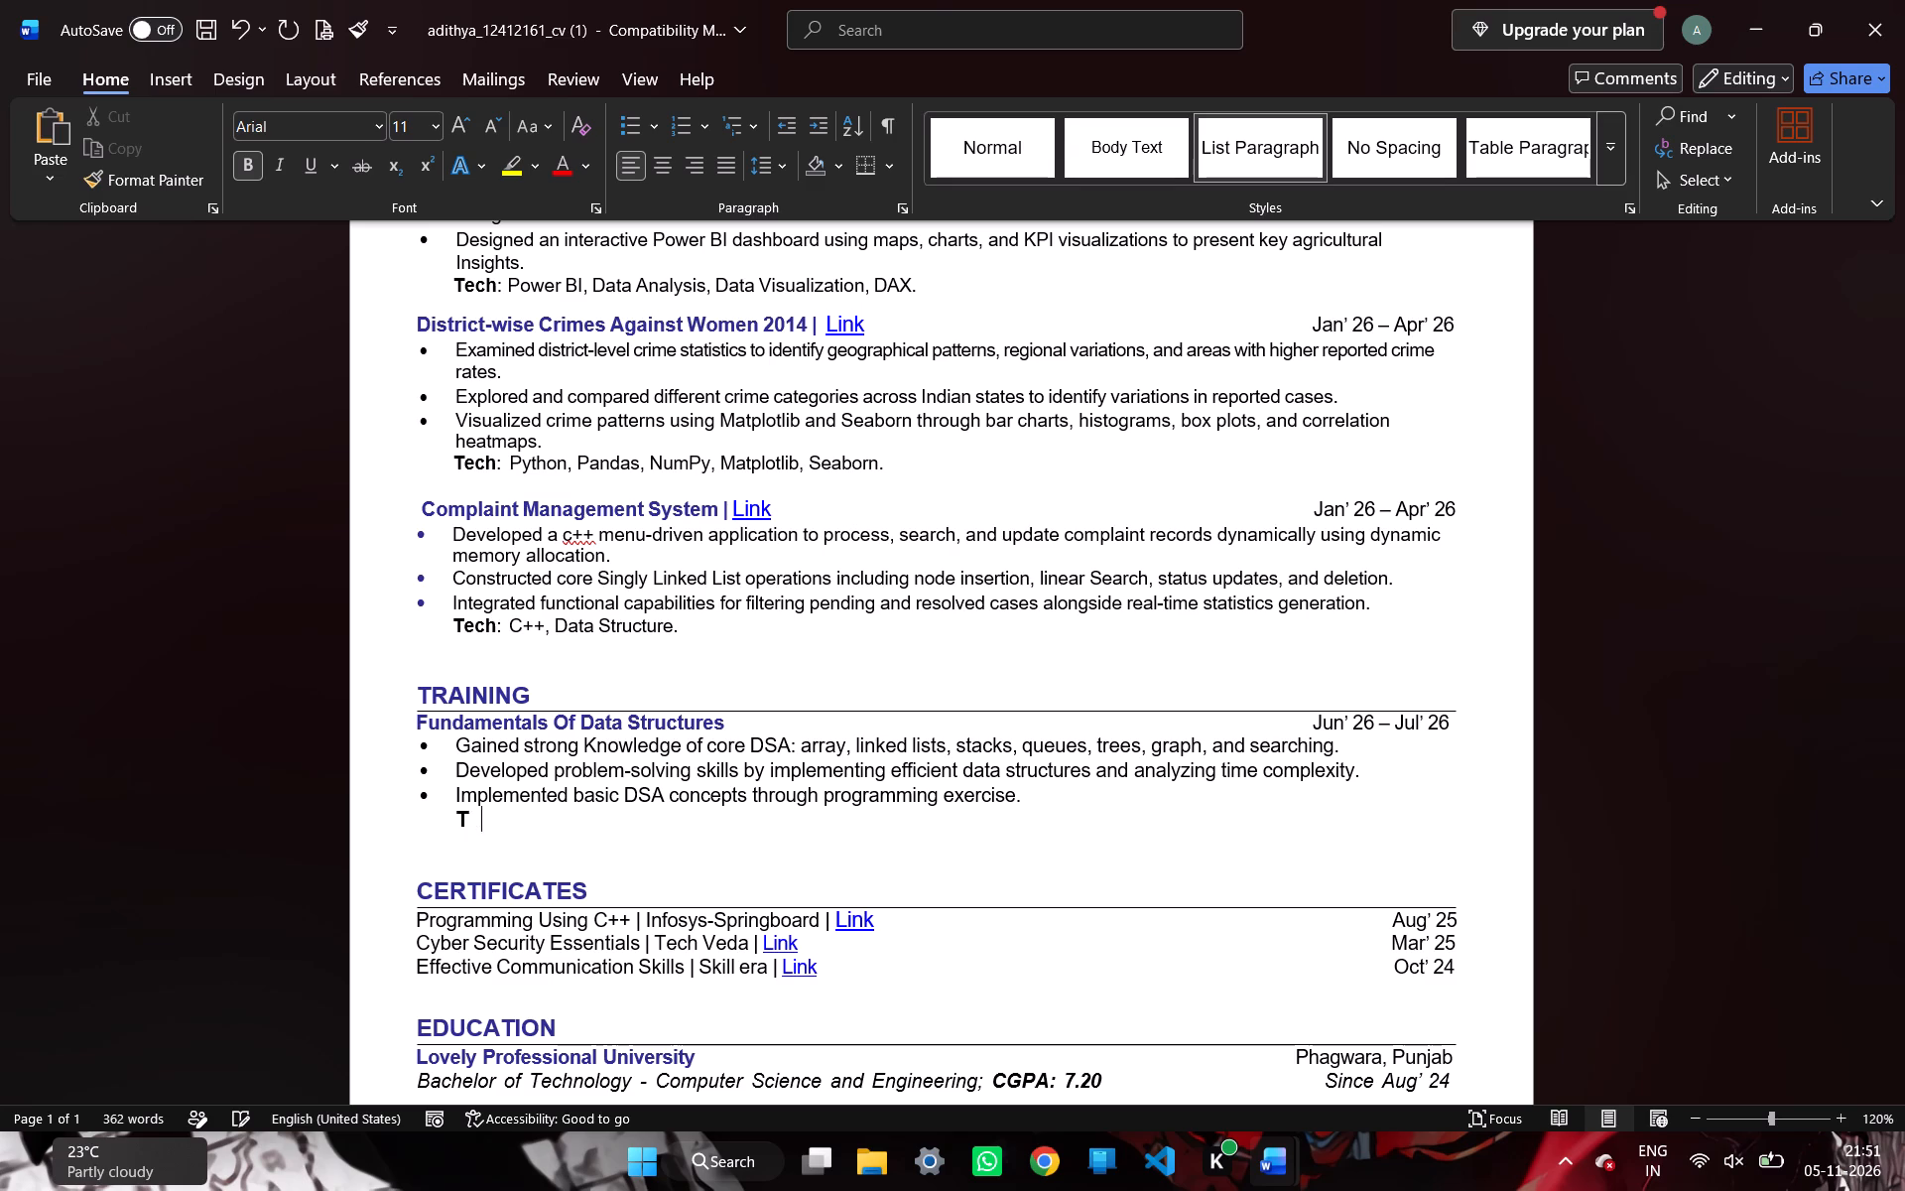
text(Gra)
key(f)
key(BackSpace)
text(de)
key(space)
key(shift+o)
key(b)
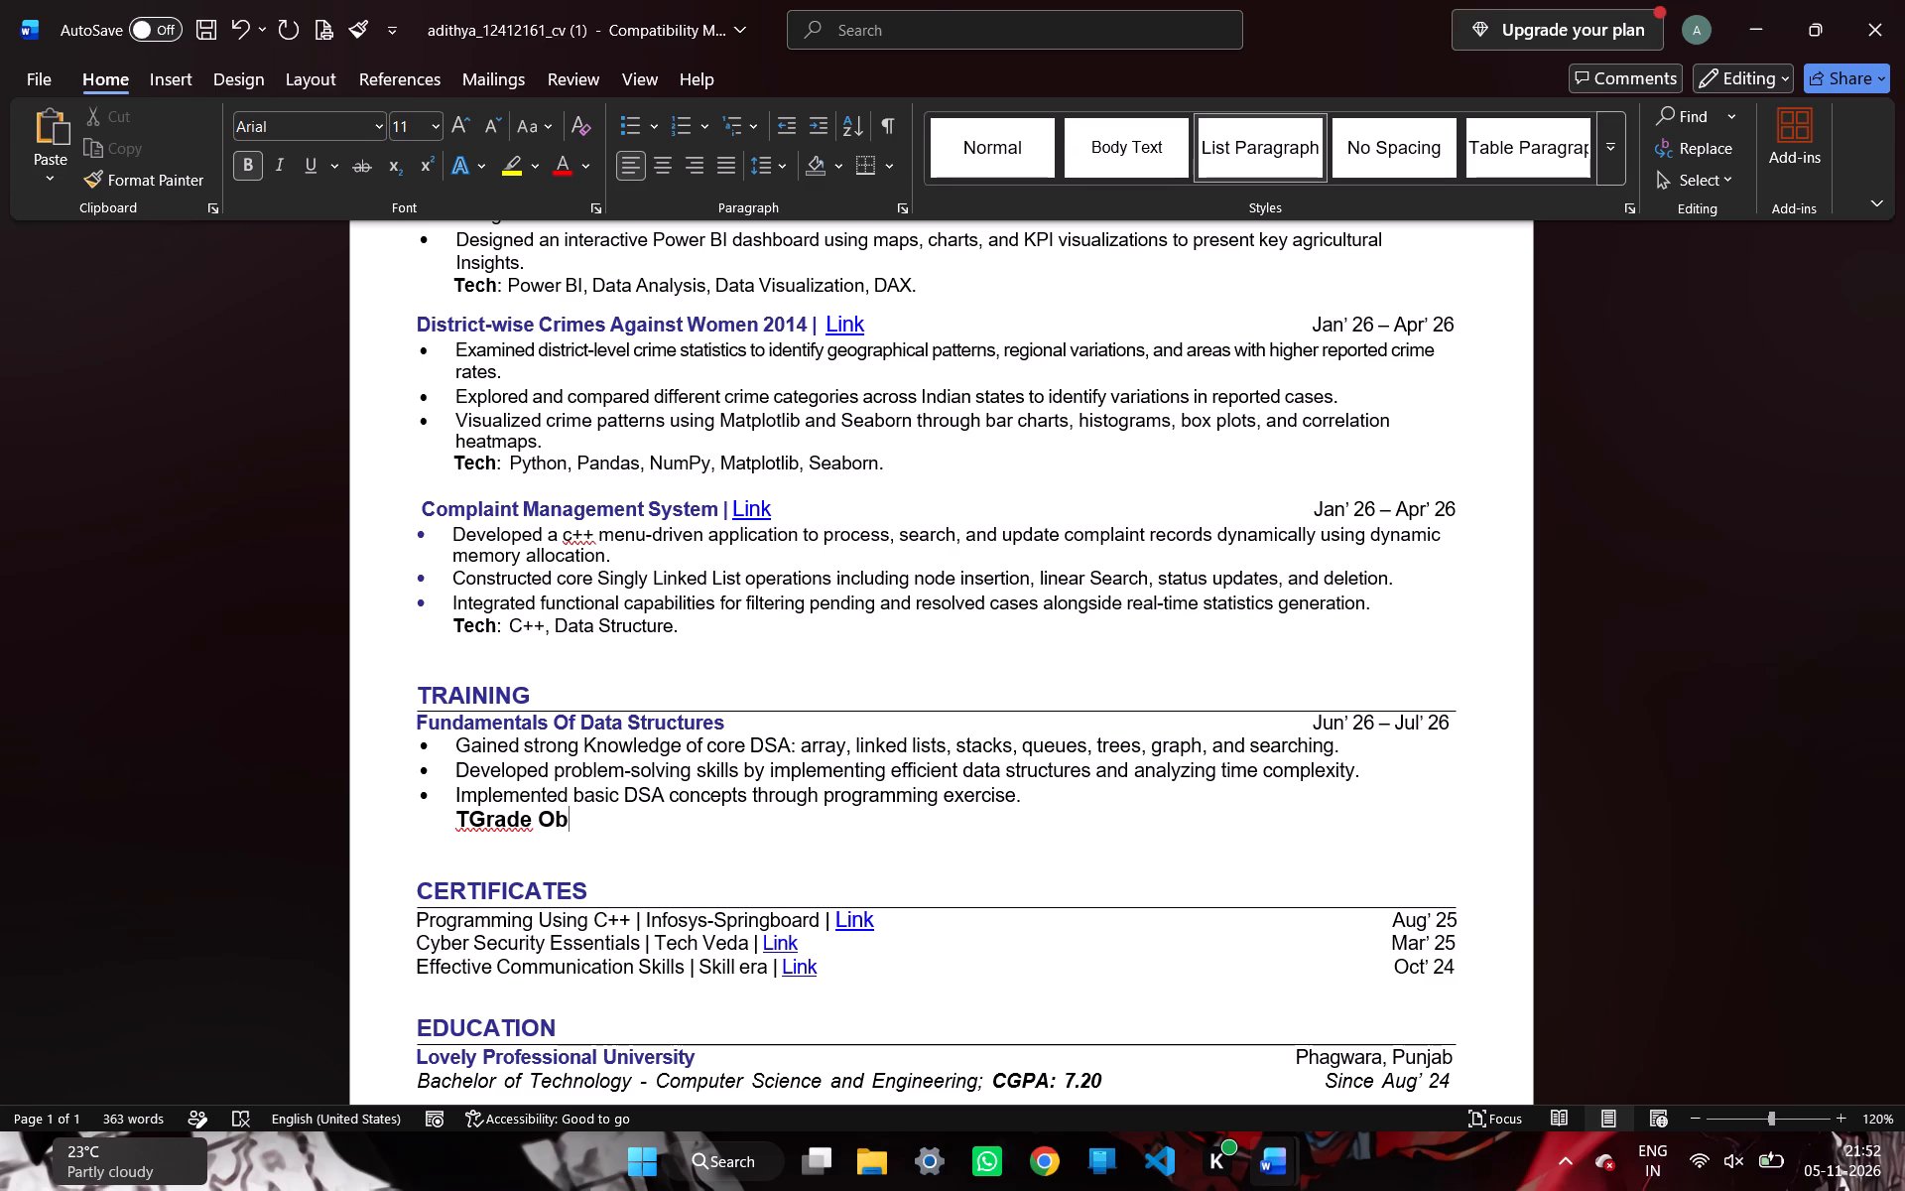
text(tain)
text(ed)
text(:v)
key(BackSpace)
key(space)
key(shift+a)
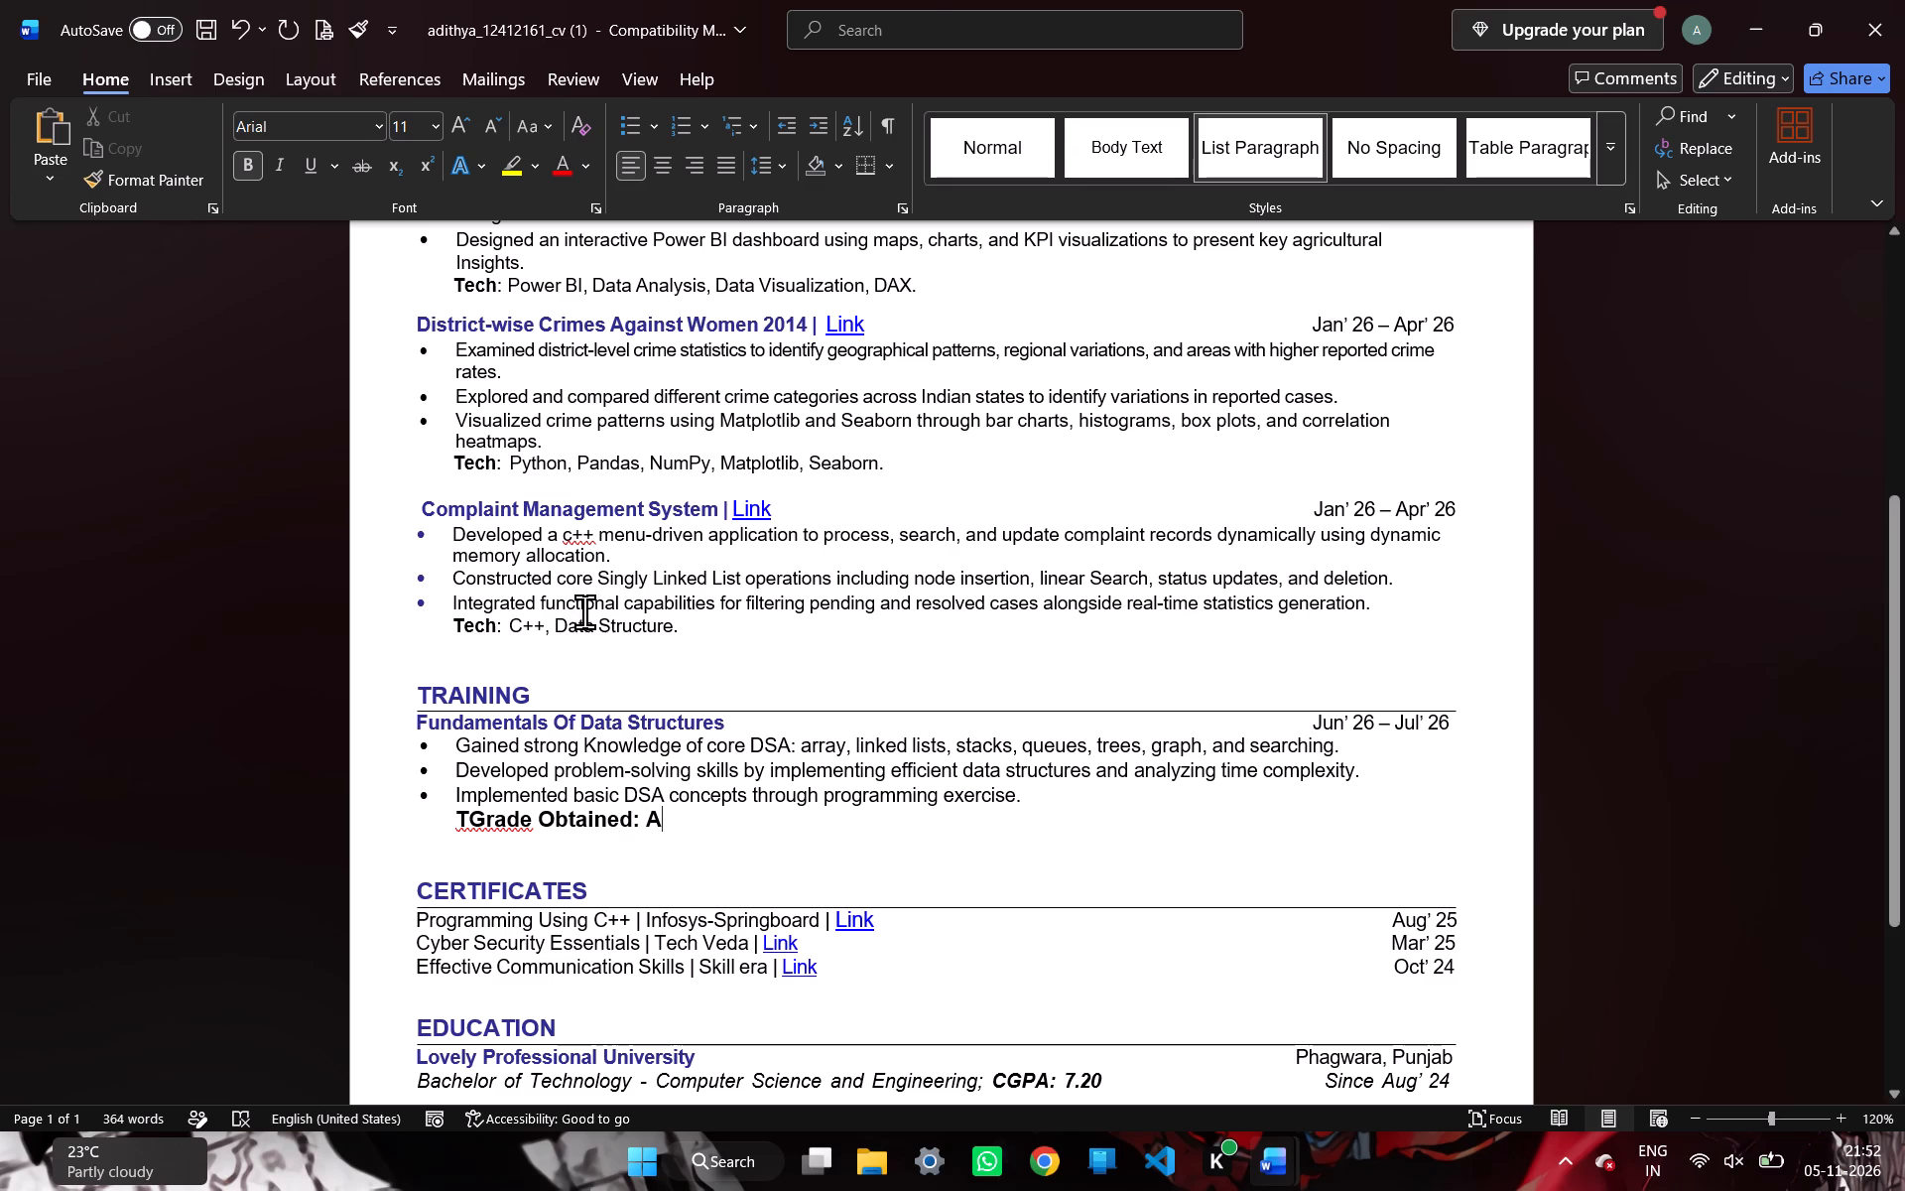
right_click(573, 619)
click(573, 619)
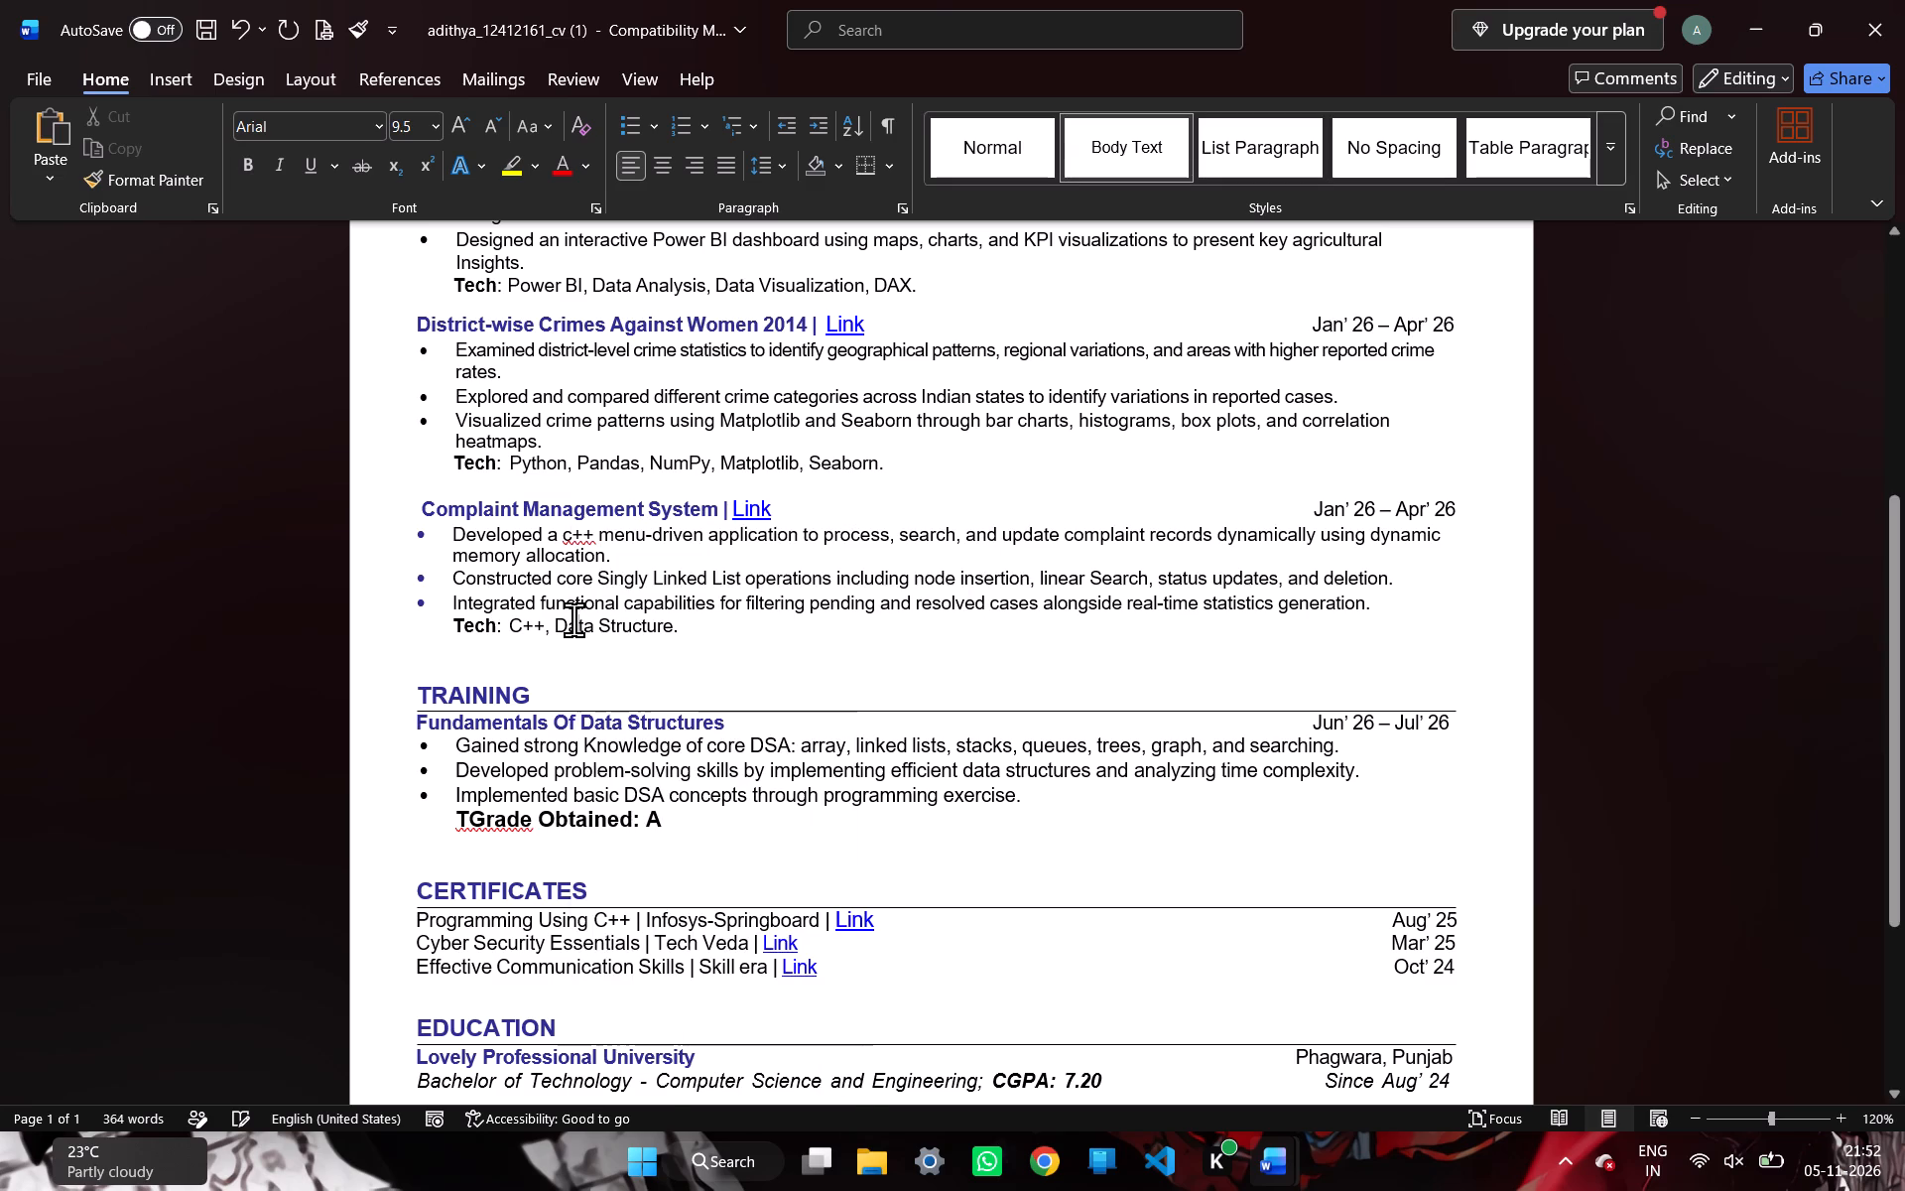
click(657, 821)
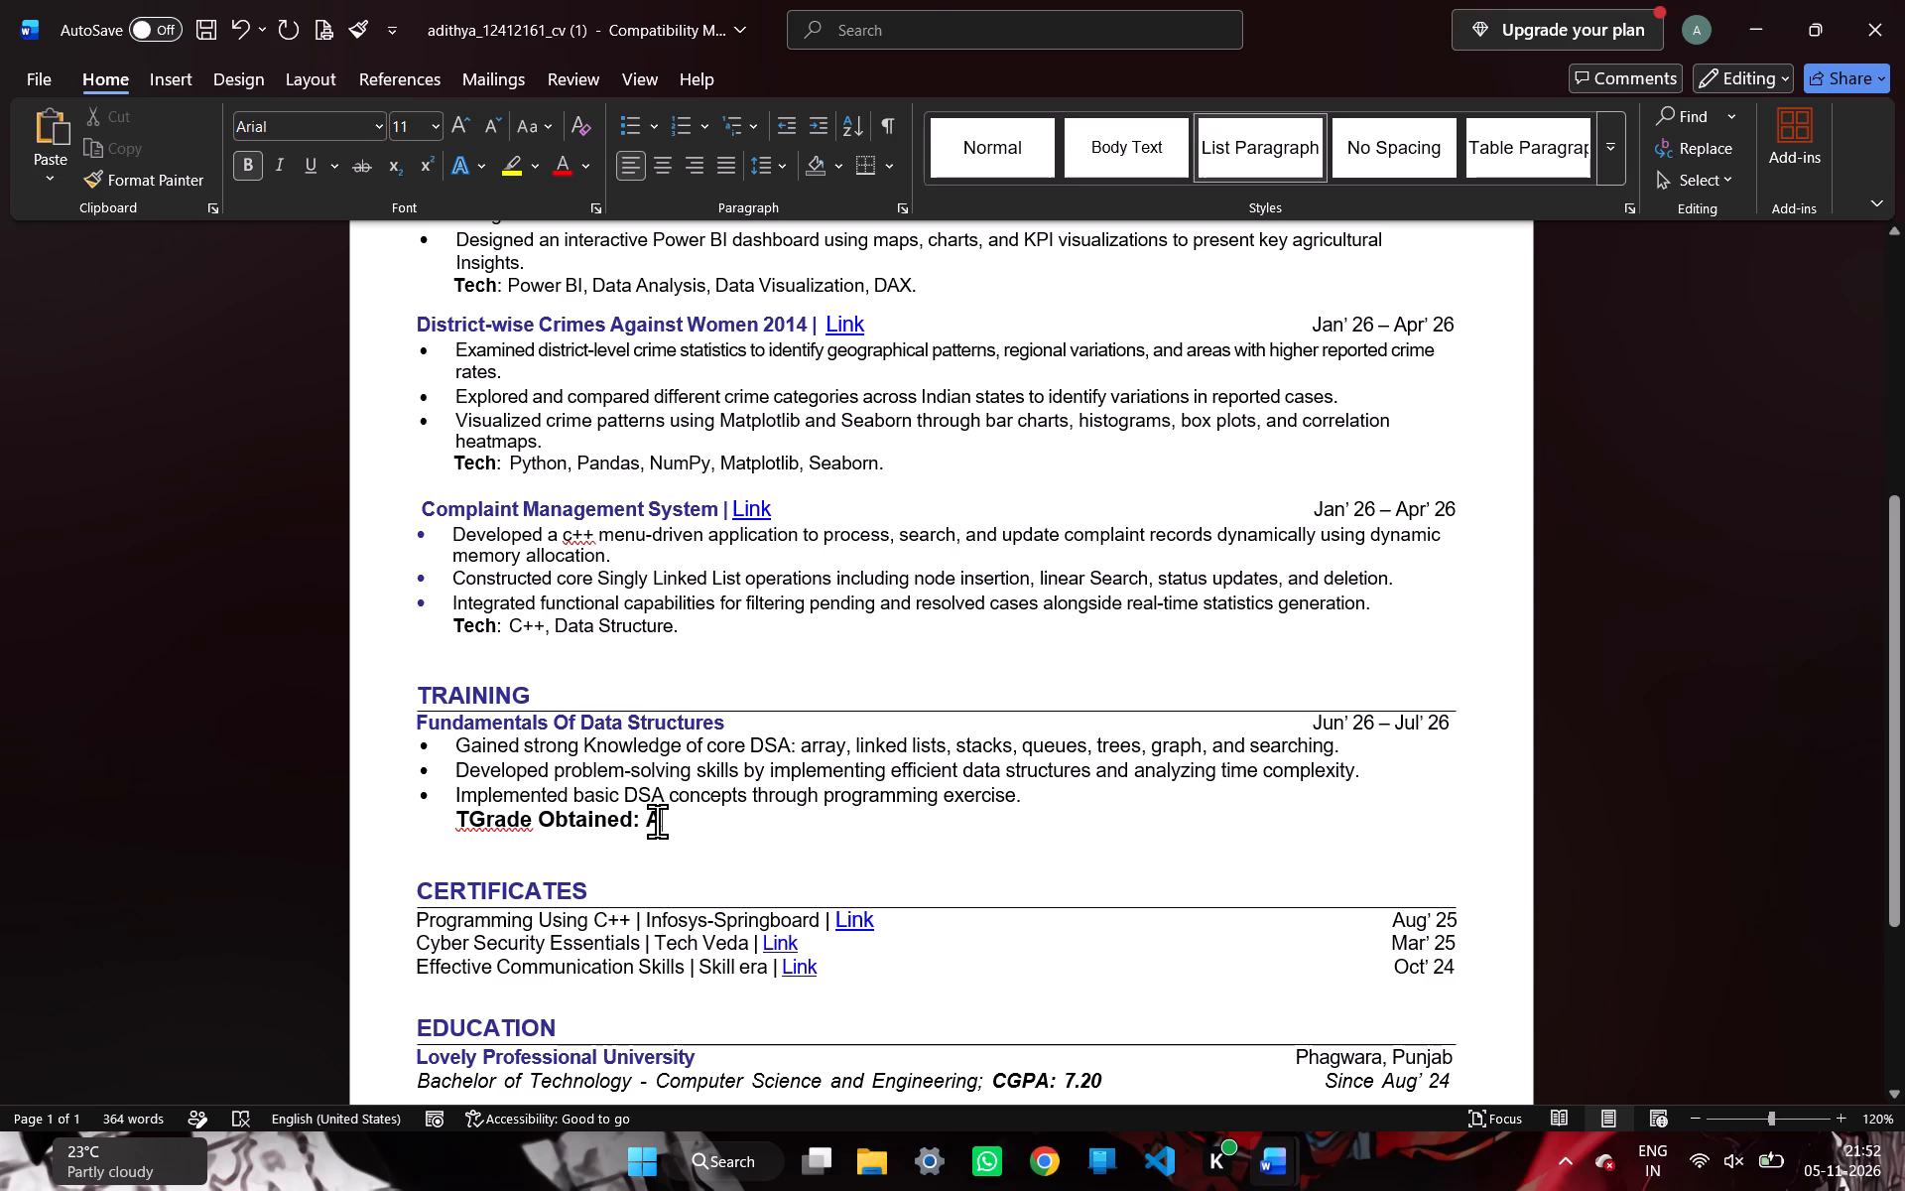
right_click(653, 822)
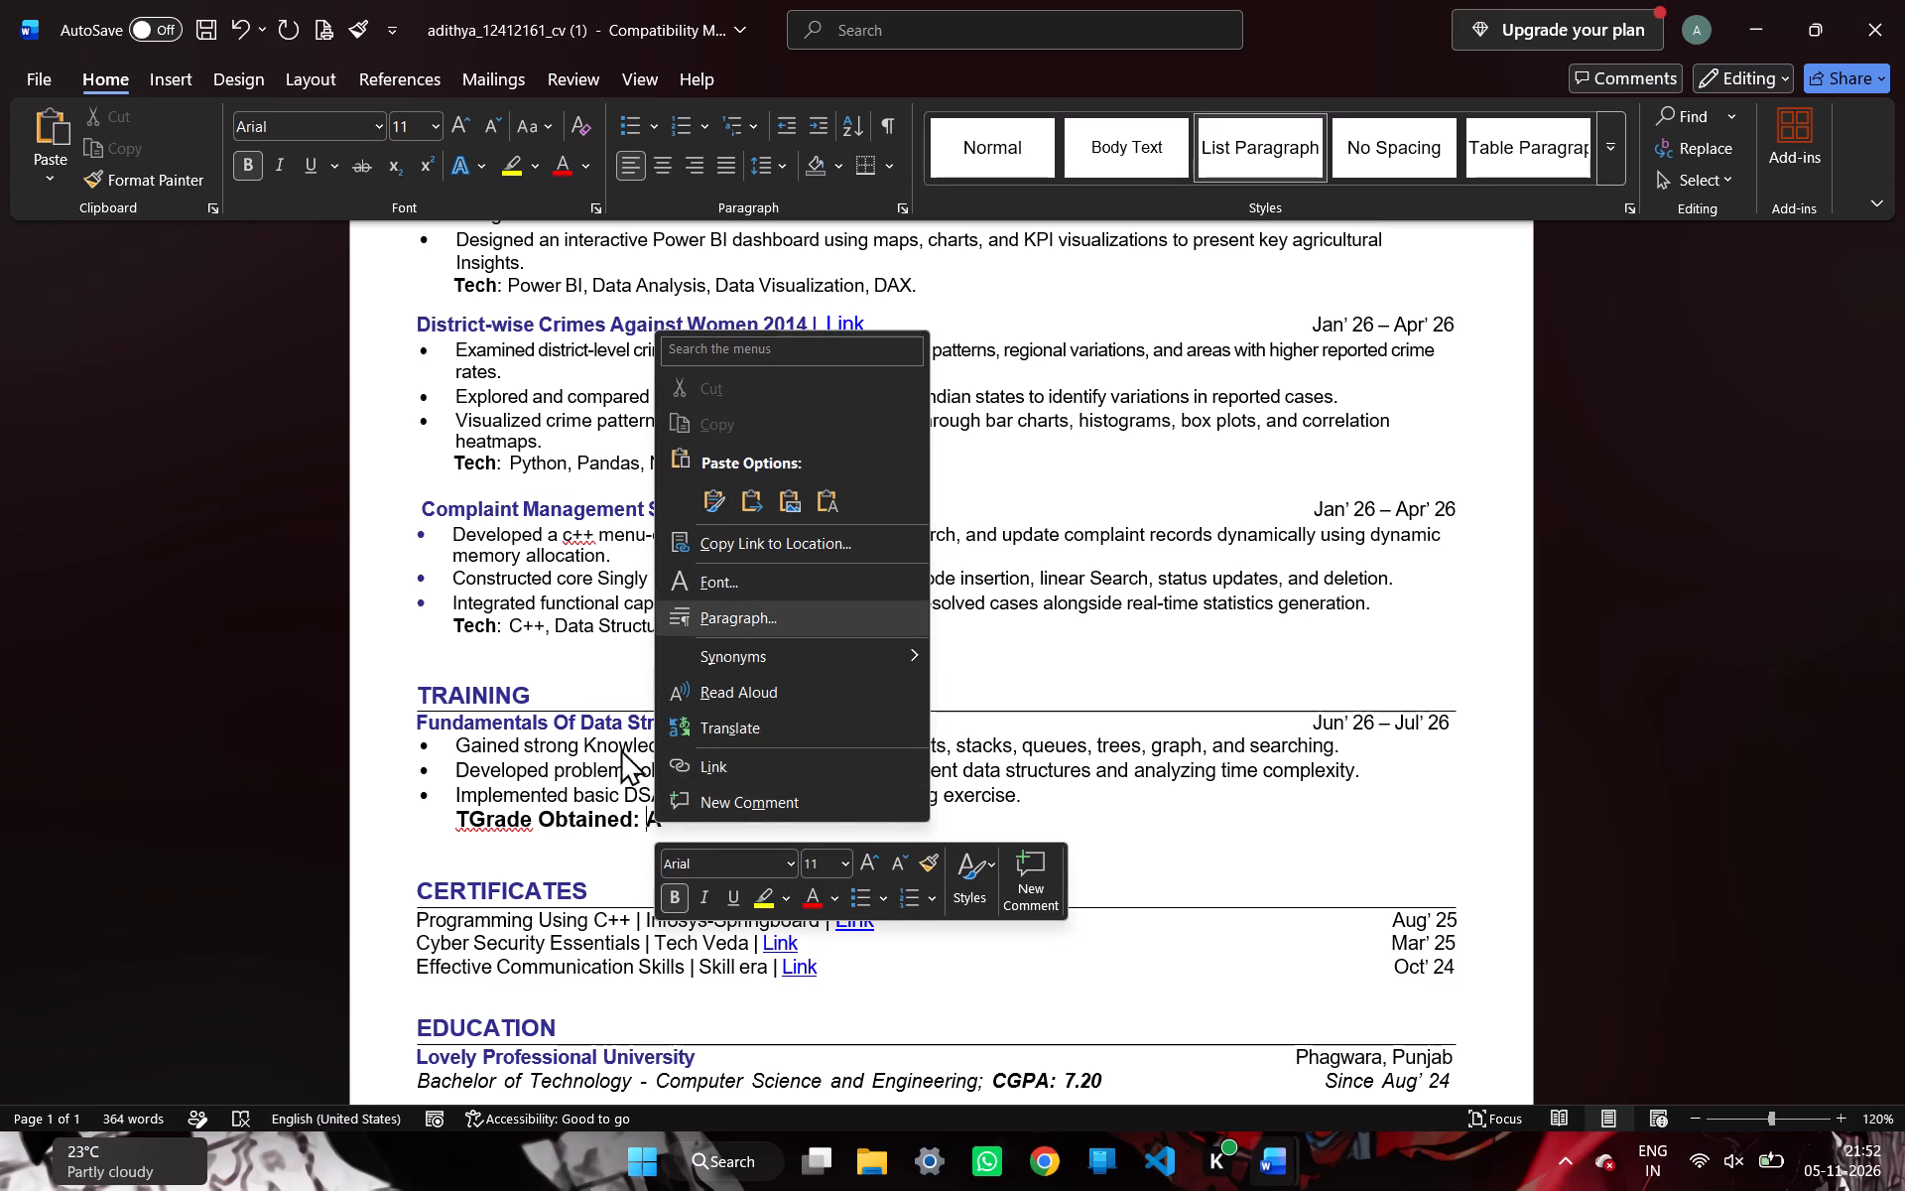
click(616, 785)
Remove the bold formatting from the grade letter "A" in the training section.
drag(666, 817, 662, 817)
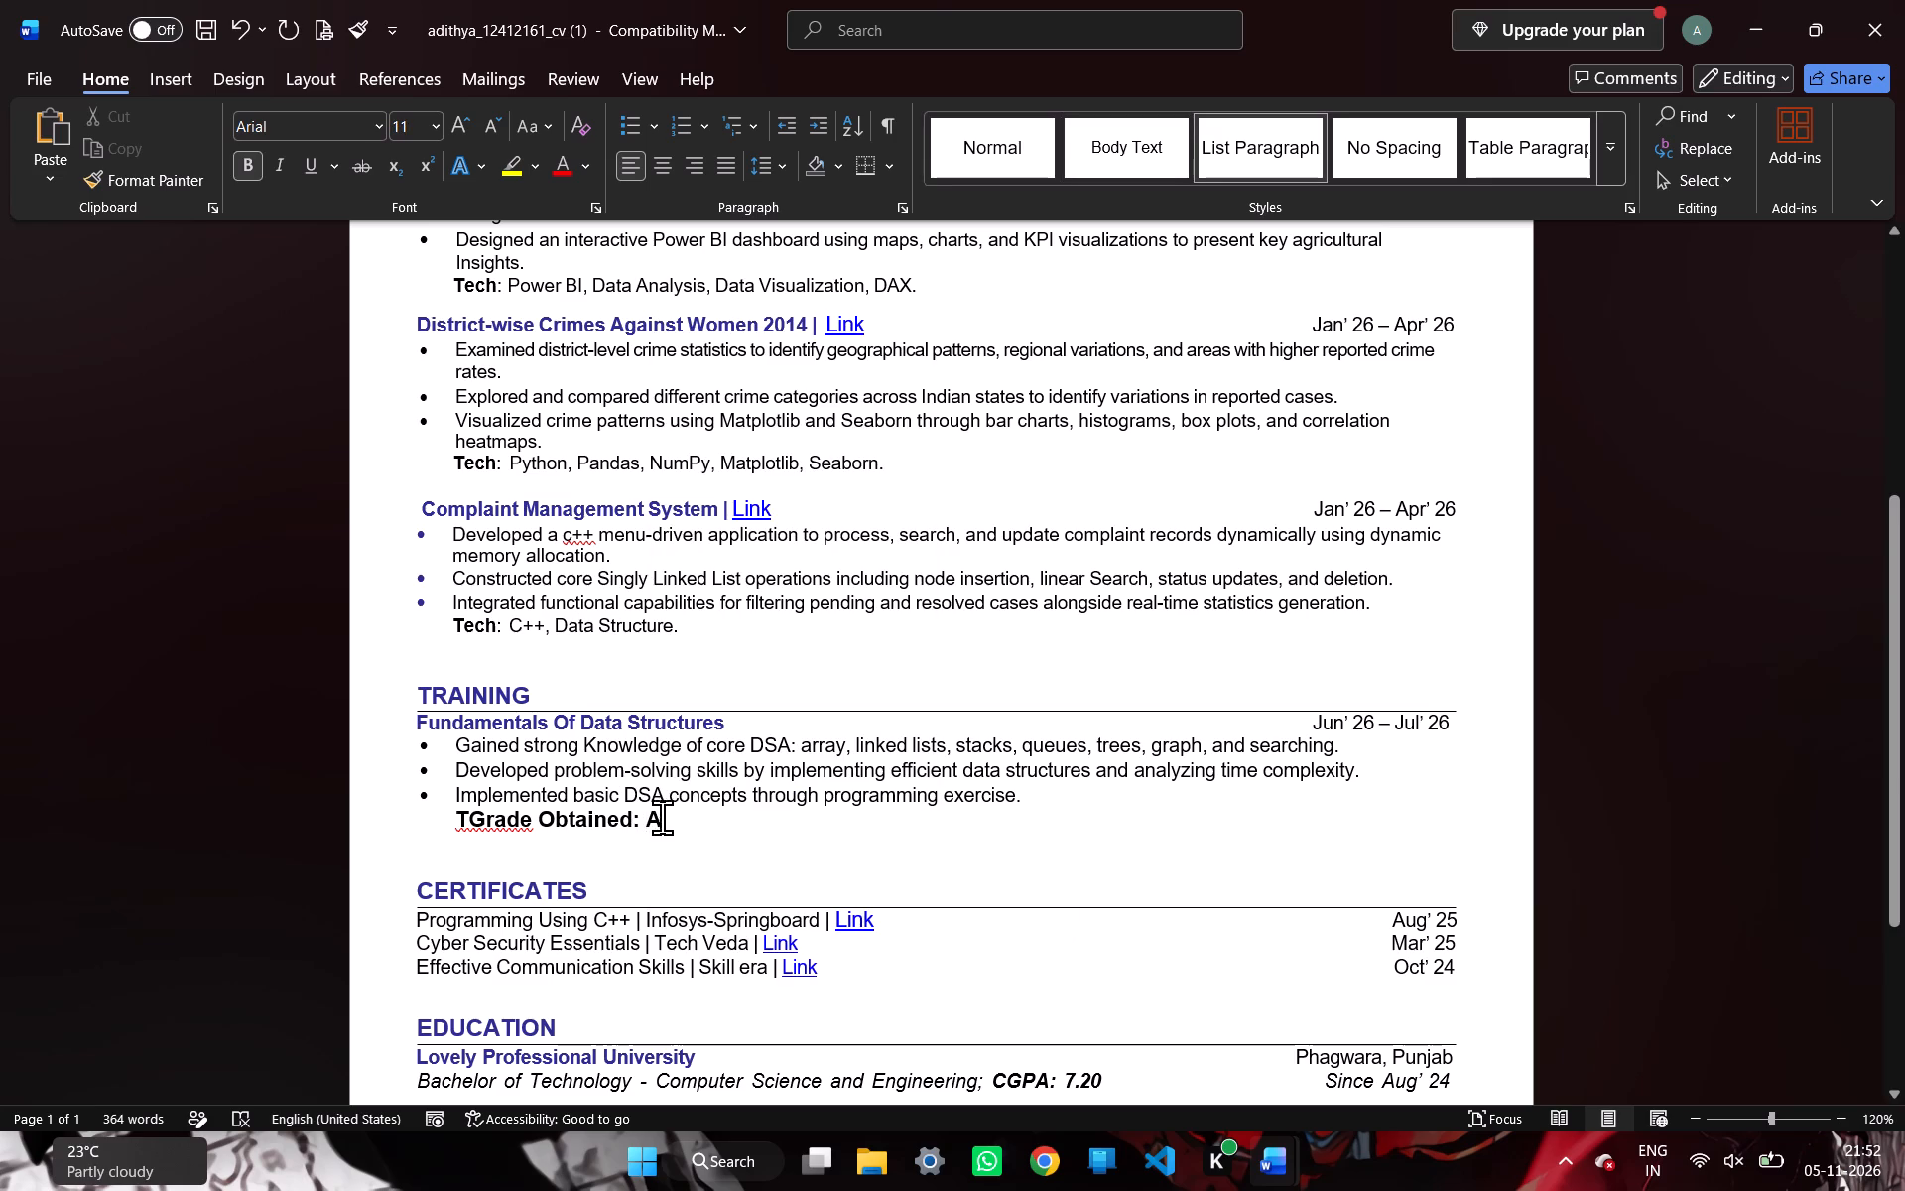
drag(662, 817, 648, 818)
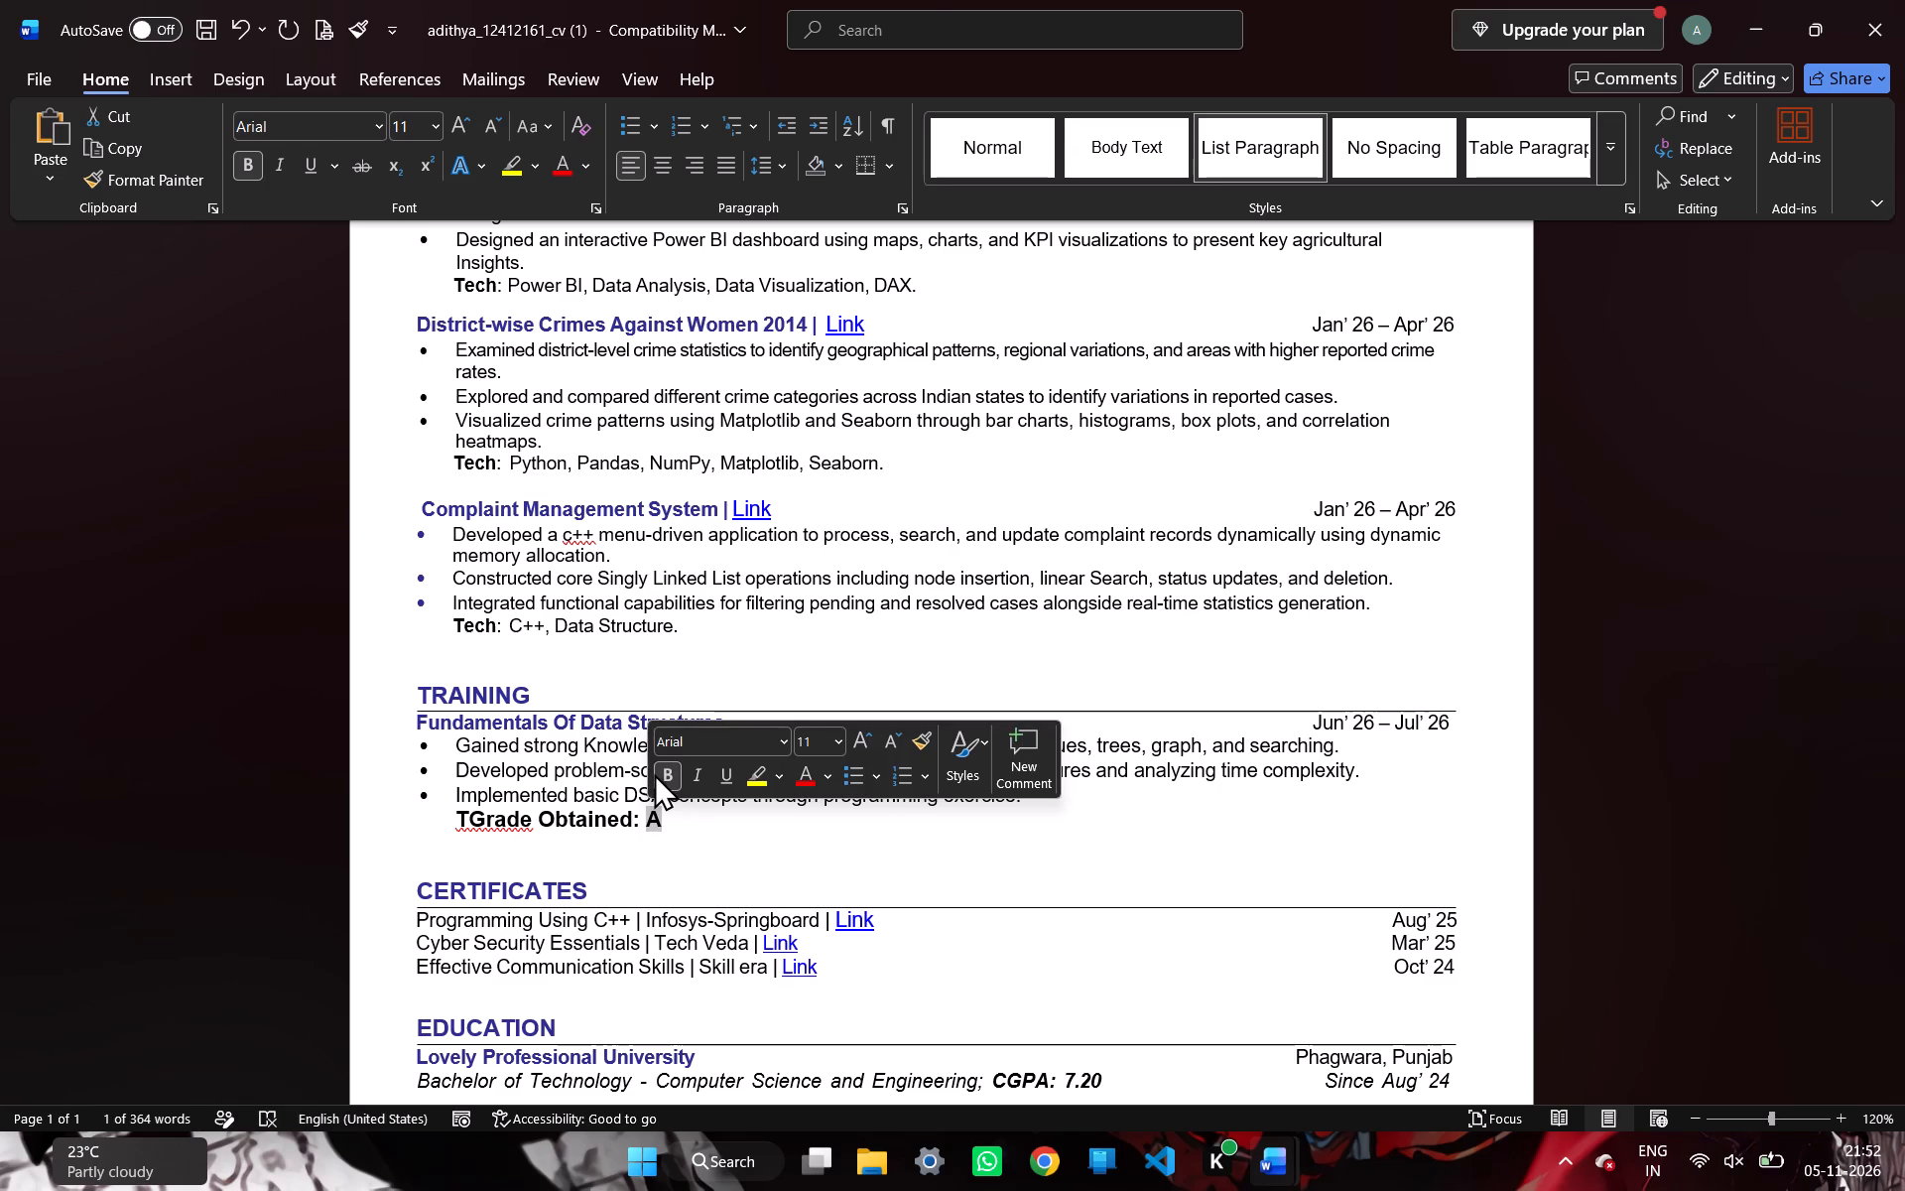
click(654, 773)
click(666, 855)
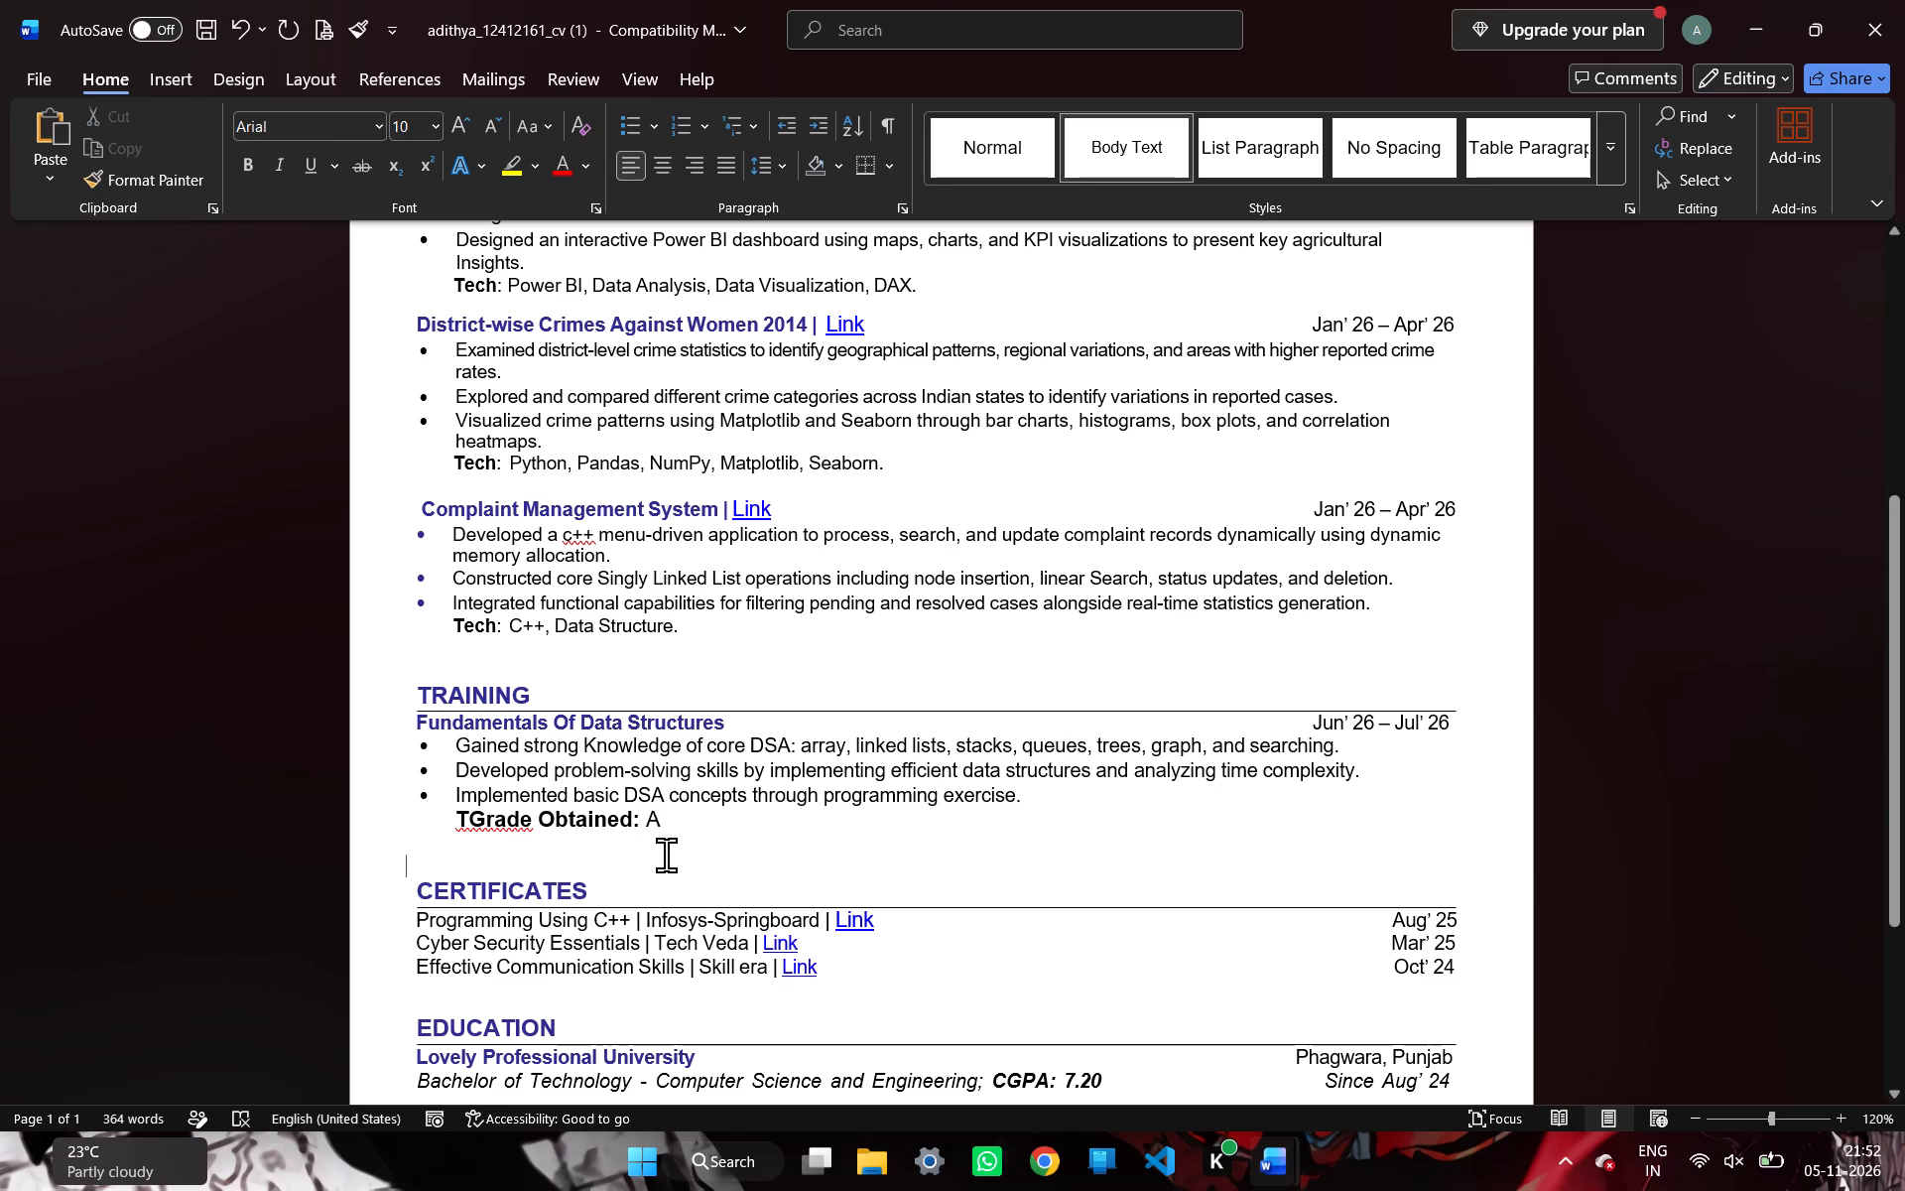
Delete the stray "T" in front of "Grade Obtained:" in the training section.
click(470, 808)
key(BackSpace)
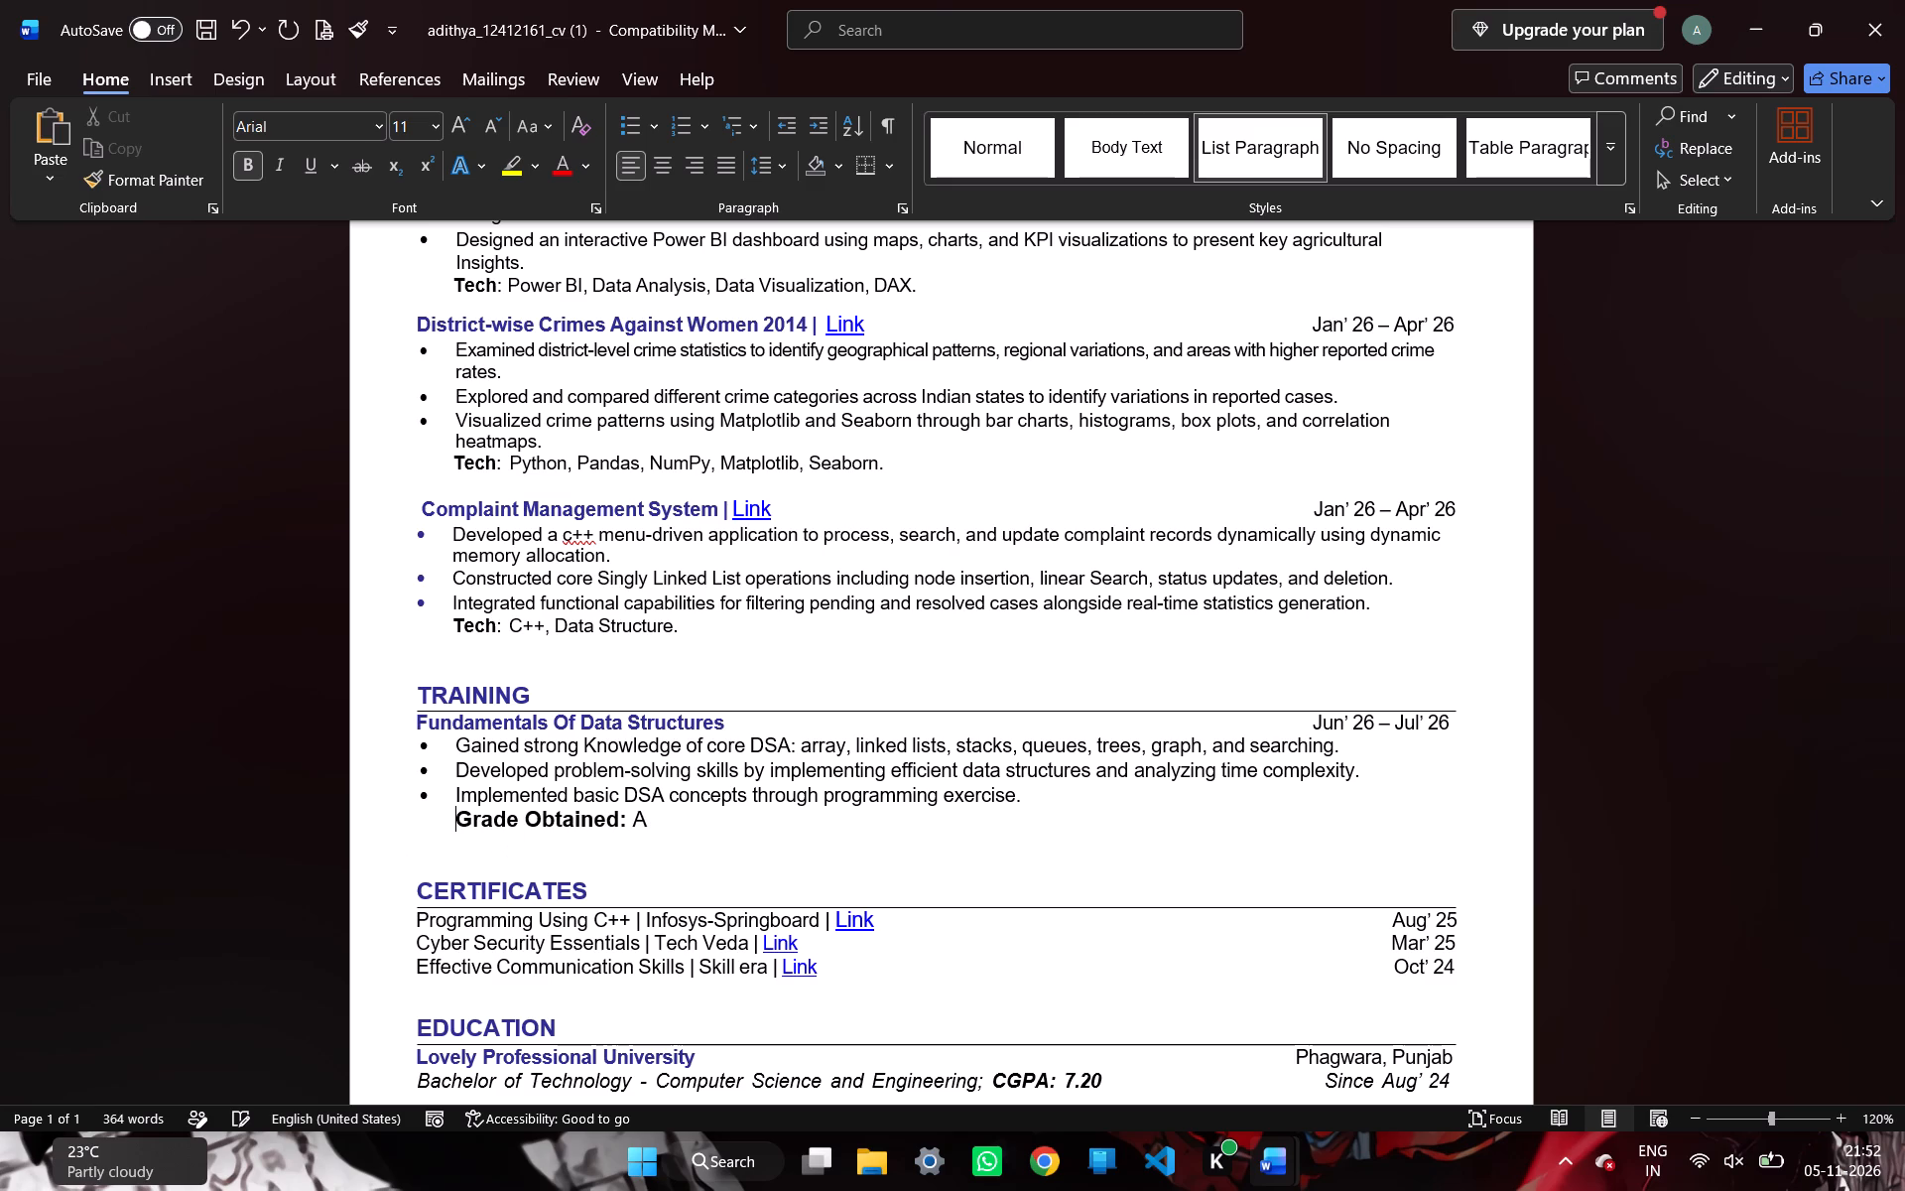
Switch to WhatsApp.
click(995, 1168)
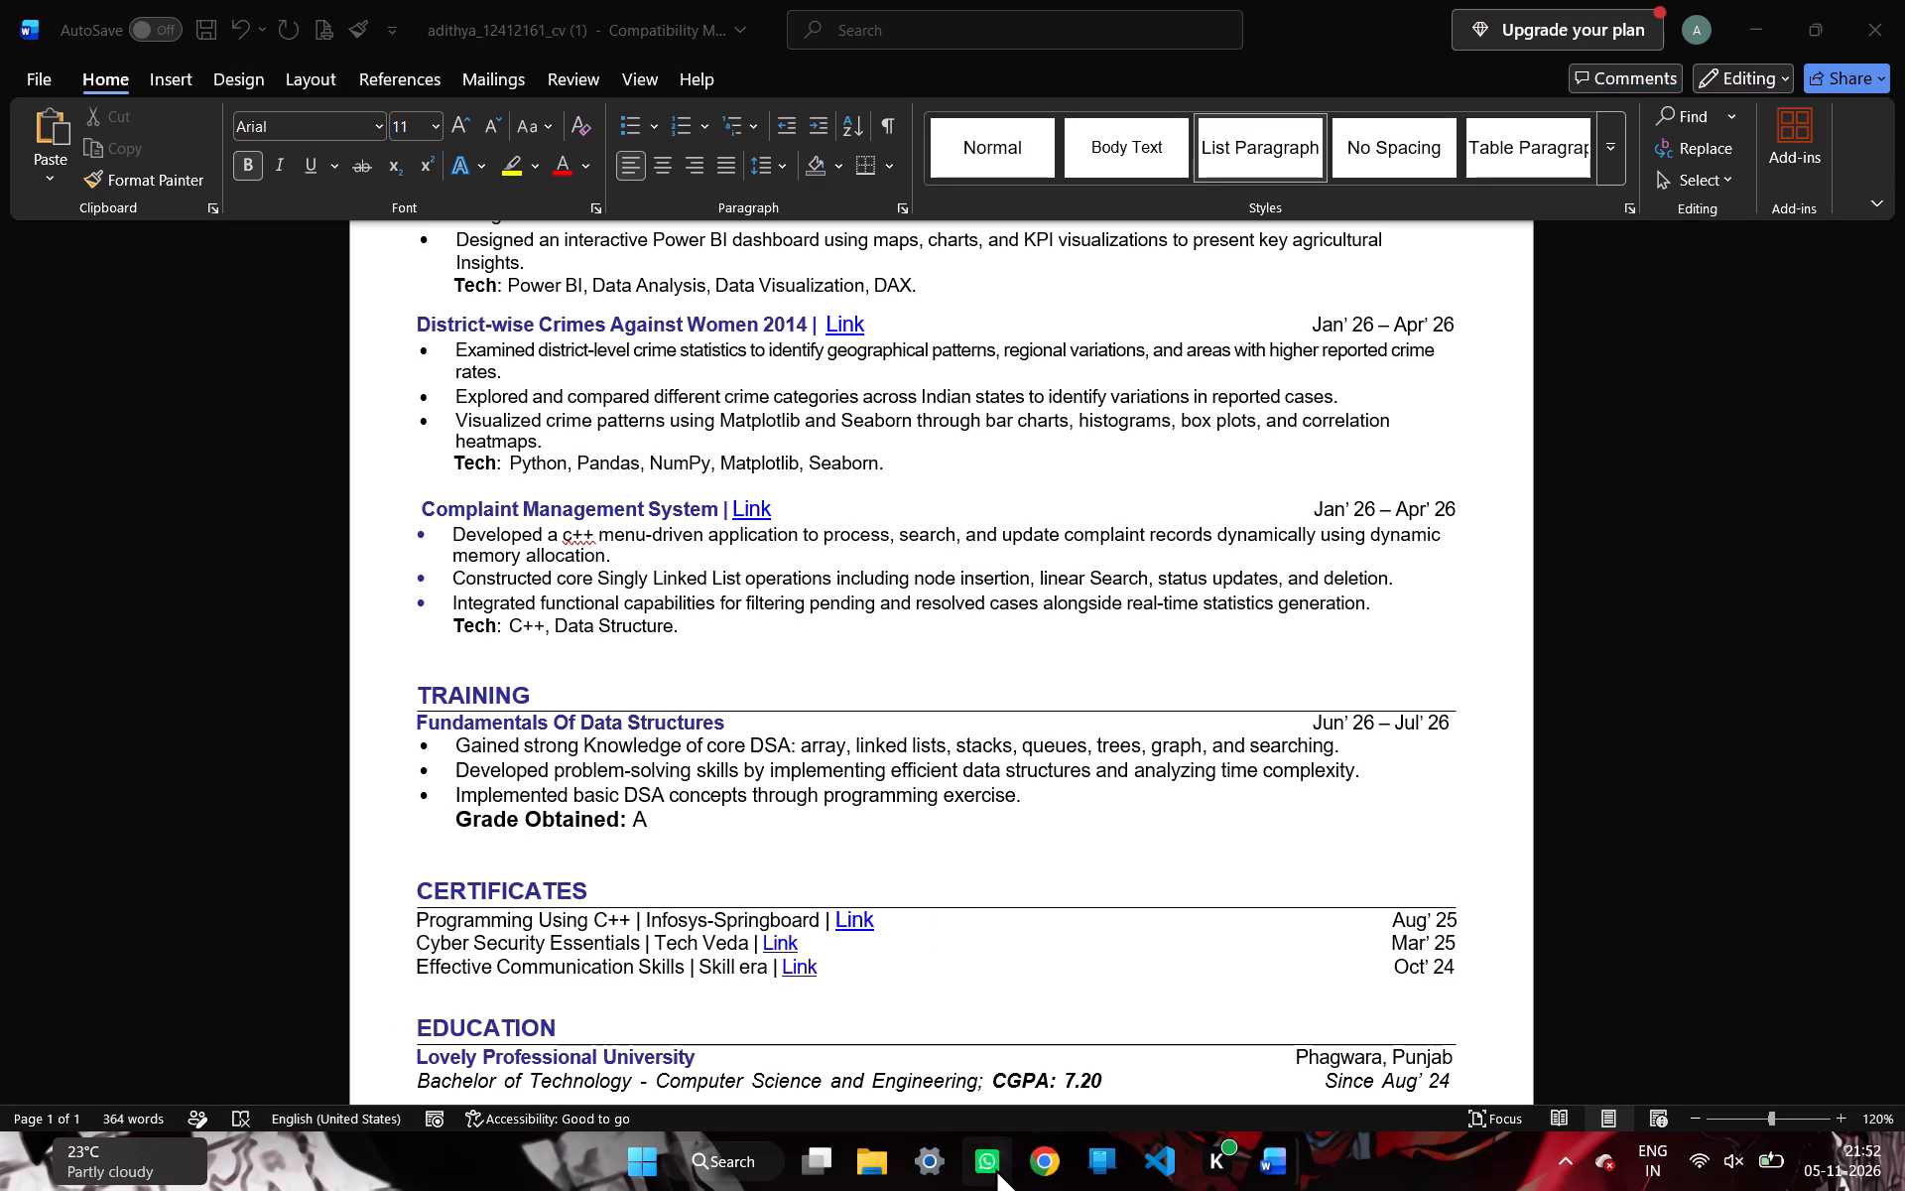
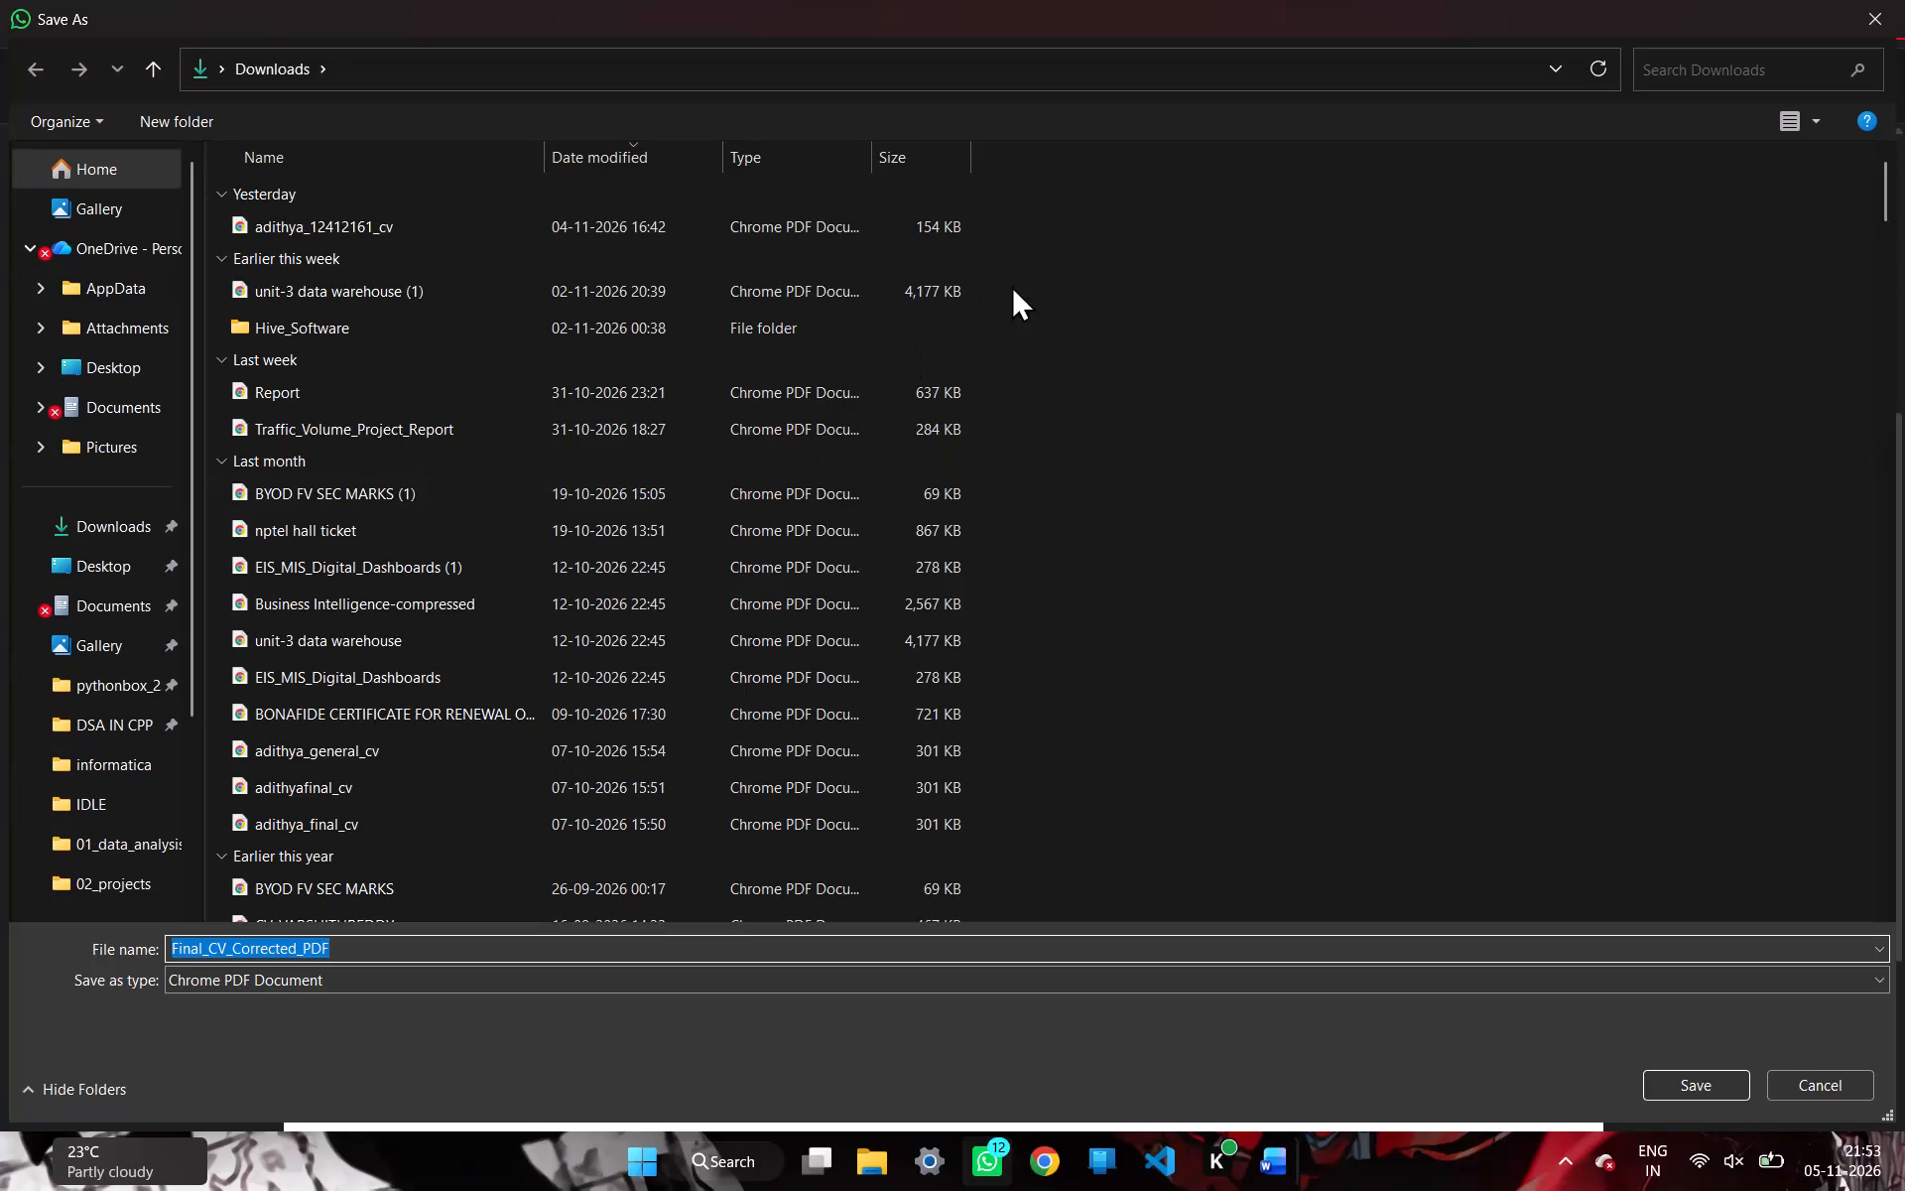
Save the Final_CV_Corrected_PDF file from WhatsApp to the Downloads folder as a PDF document.
click(1680, 1088)
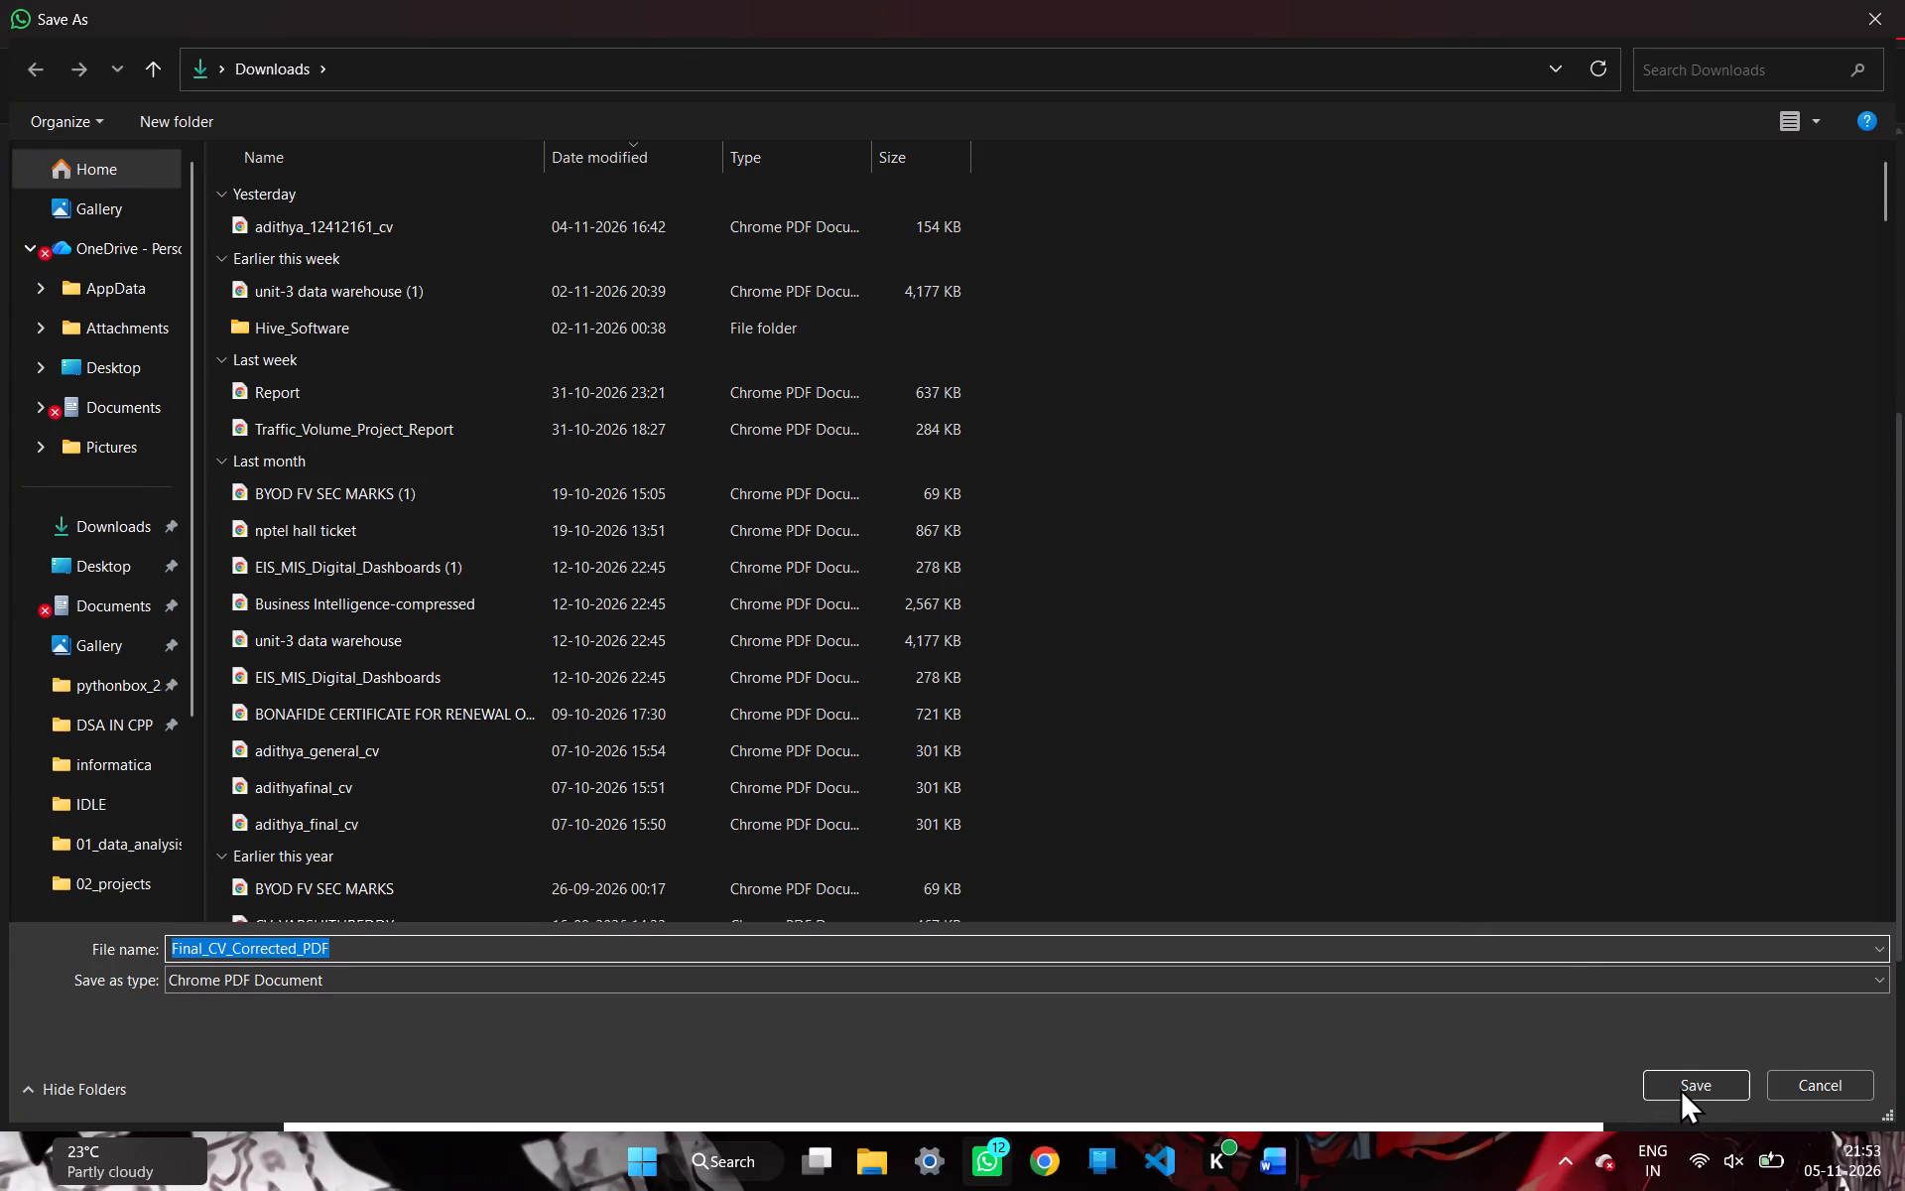
click(1680, 1076)
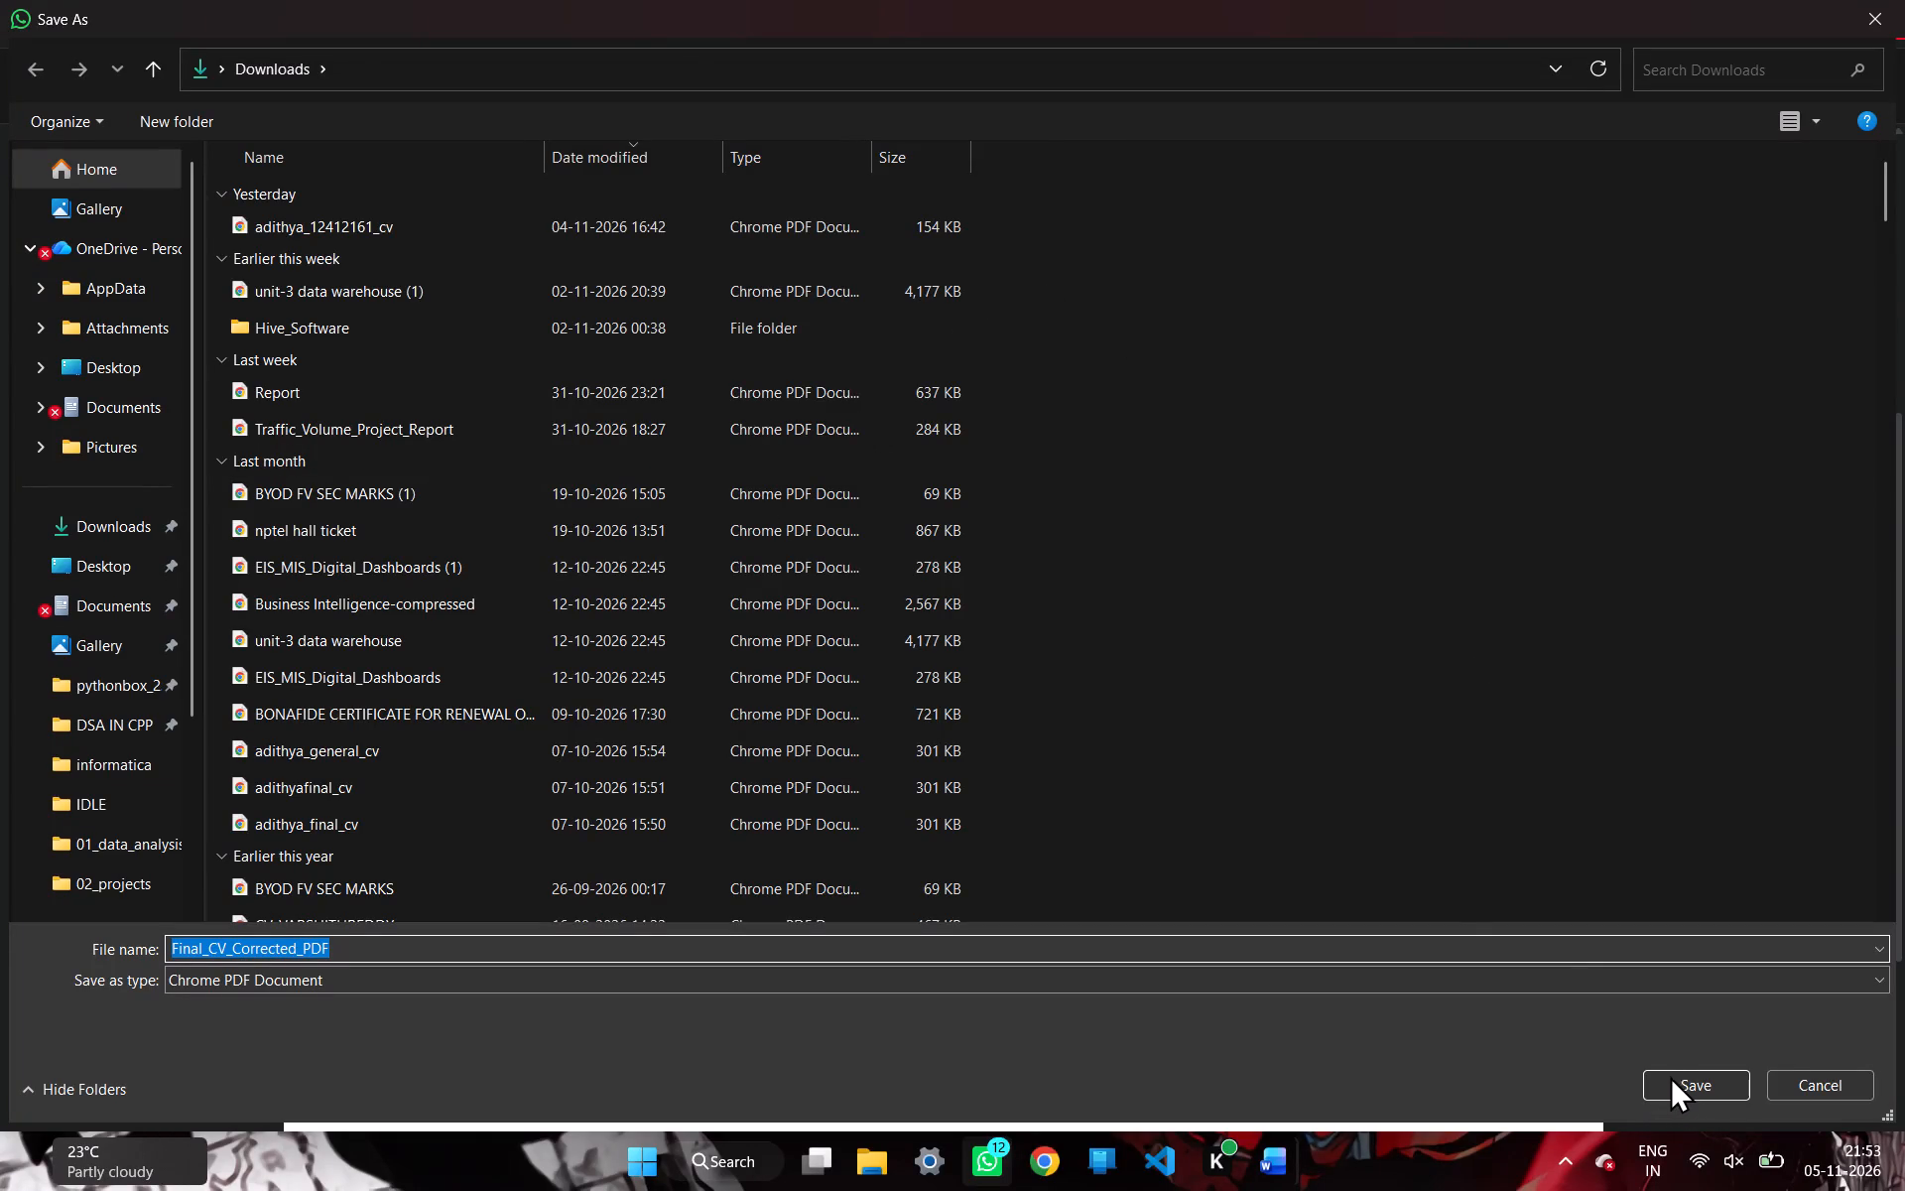
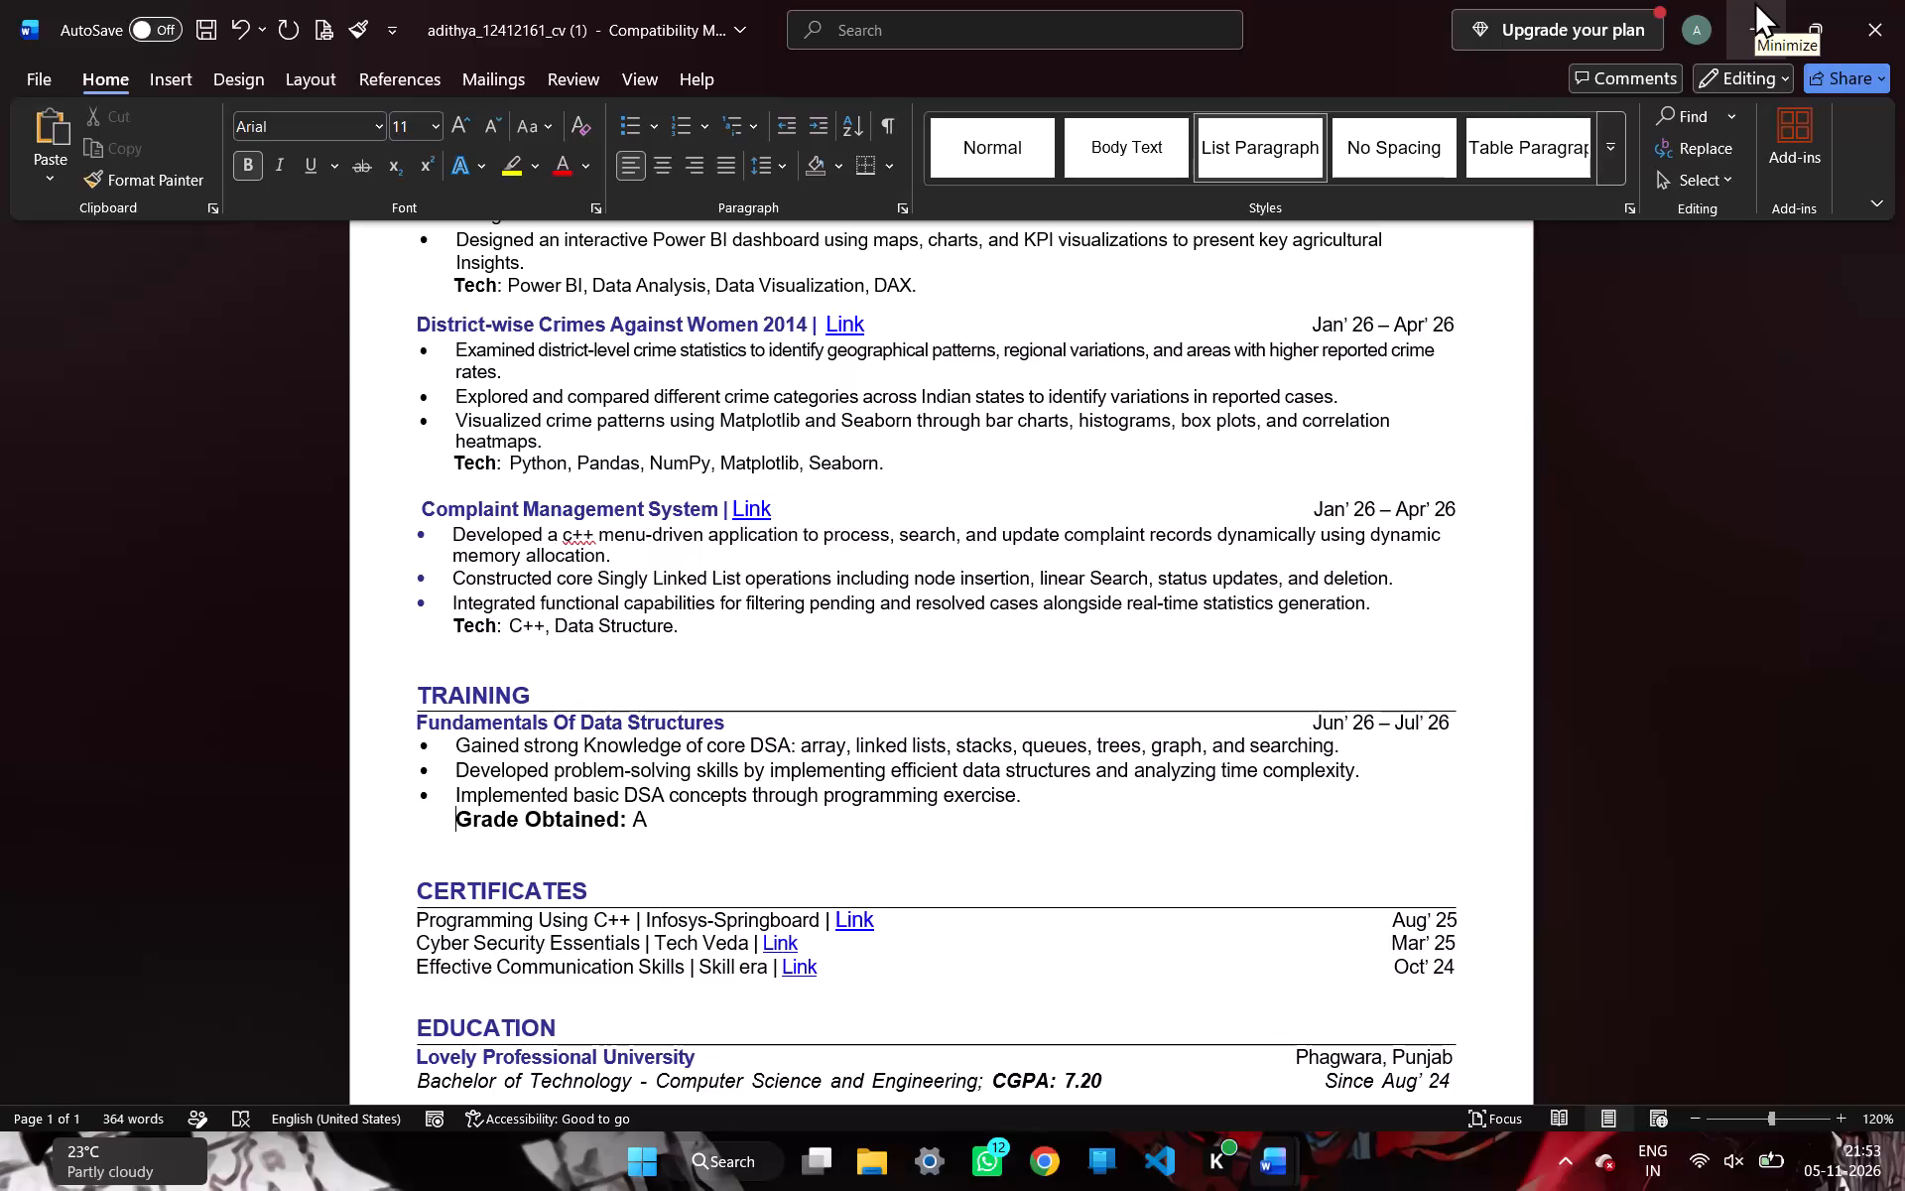
Minimize the edited CV in Word and close the AutoRecovered CV document, saving its changes.
click(1754, 1)
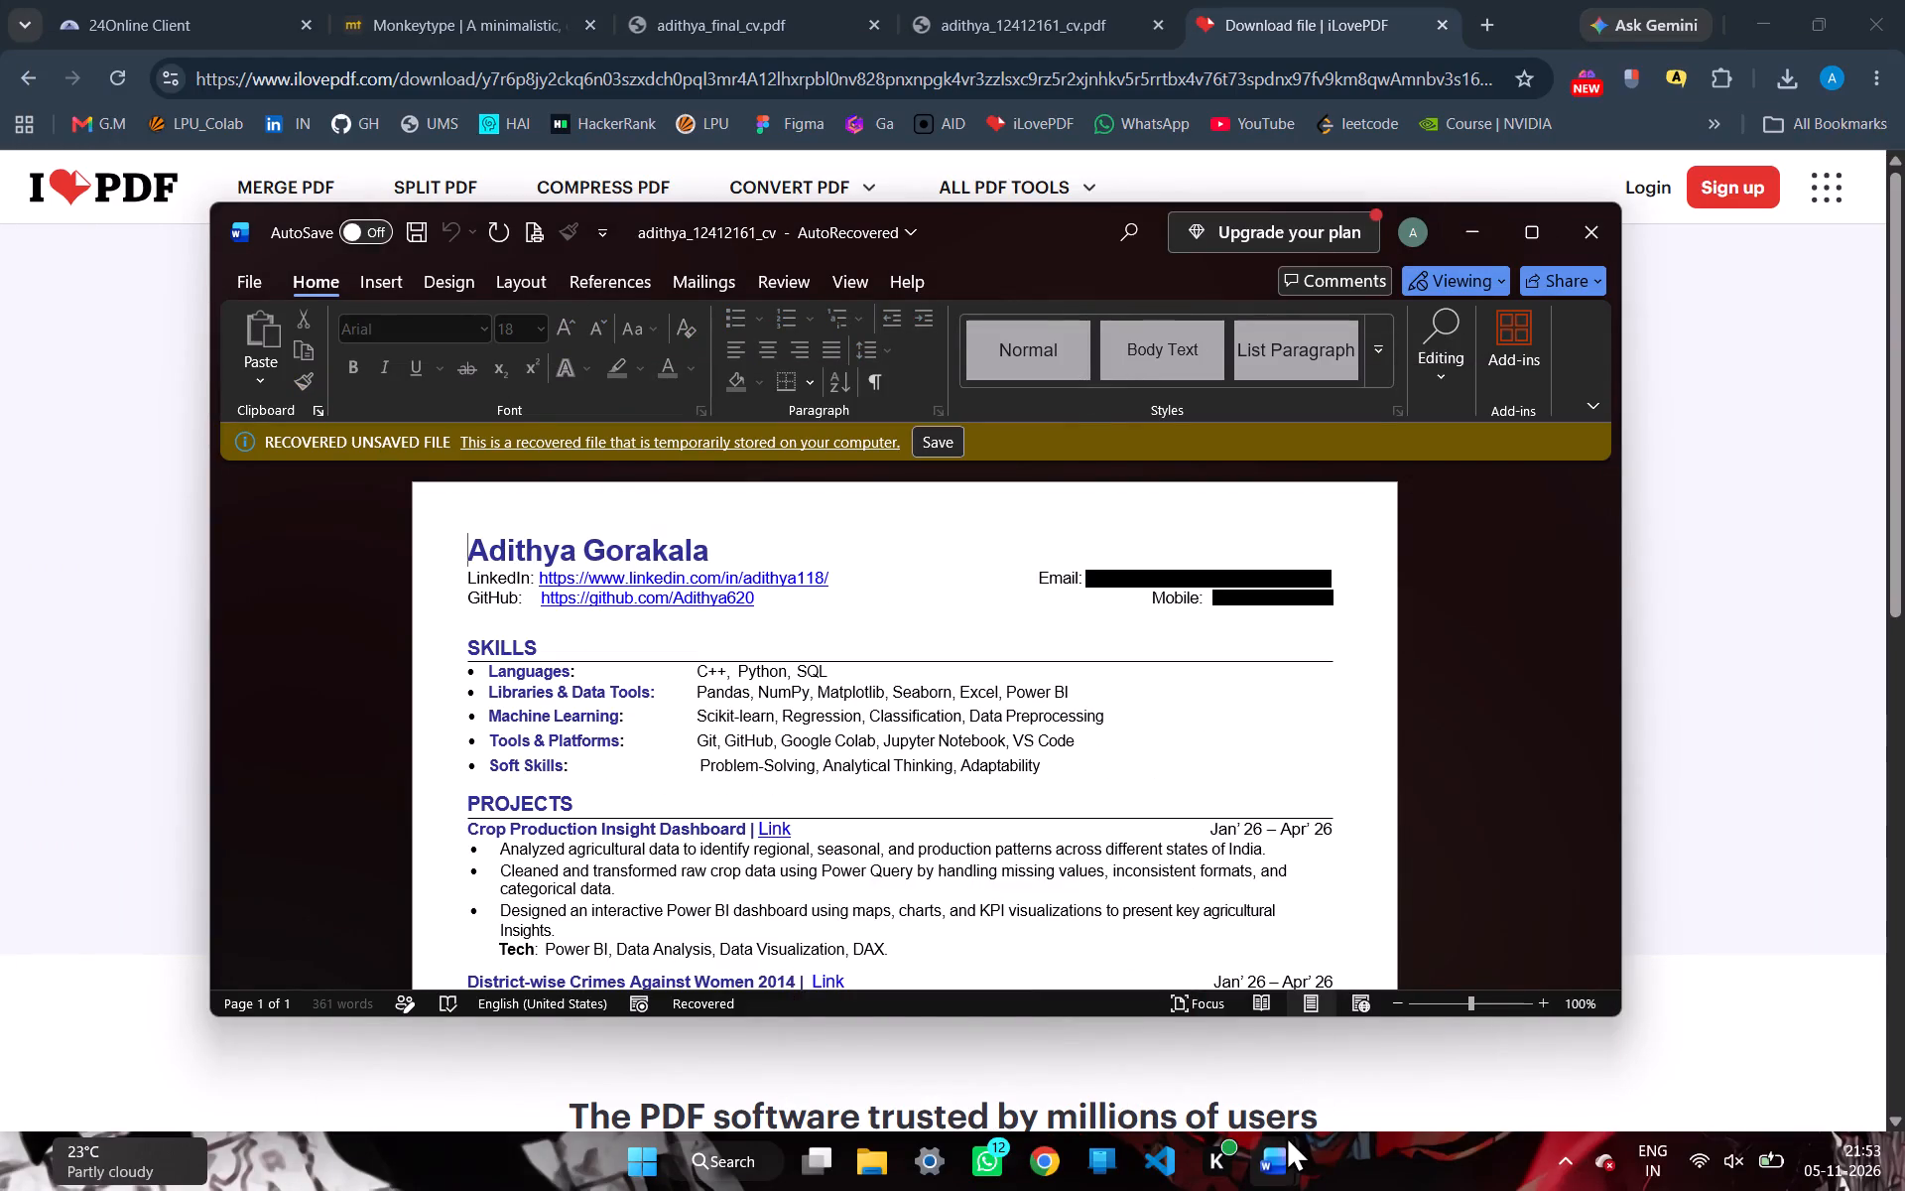
click(1156, 1038)
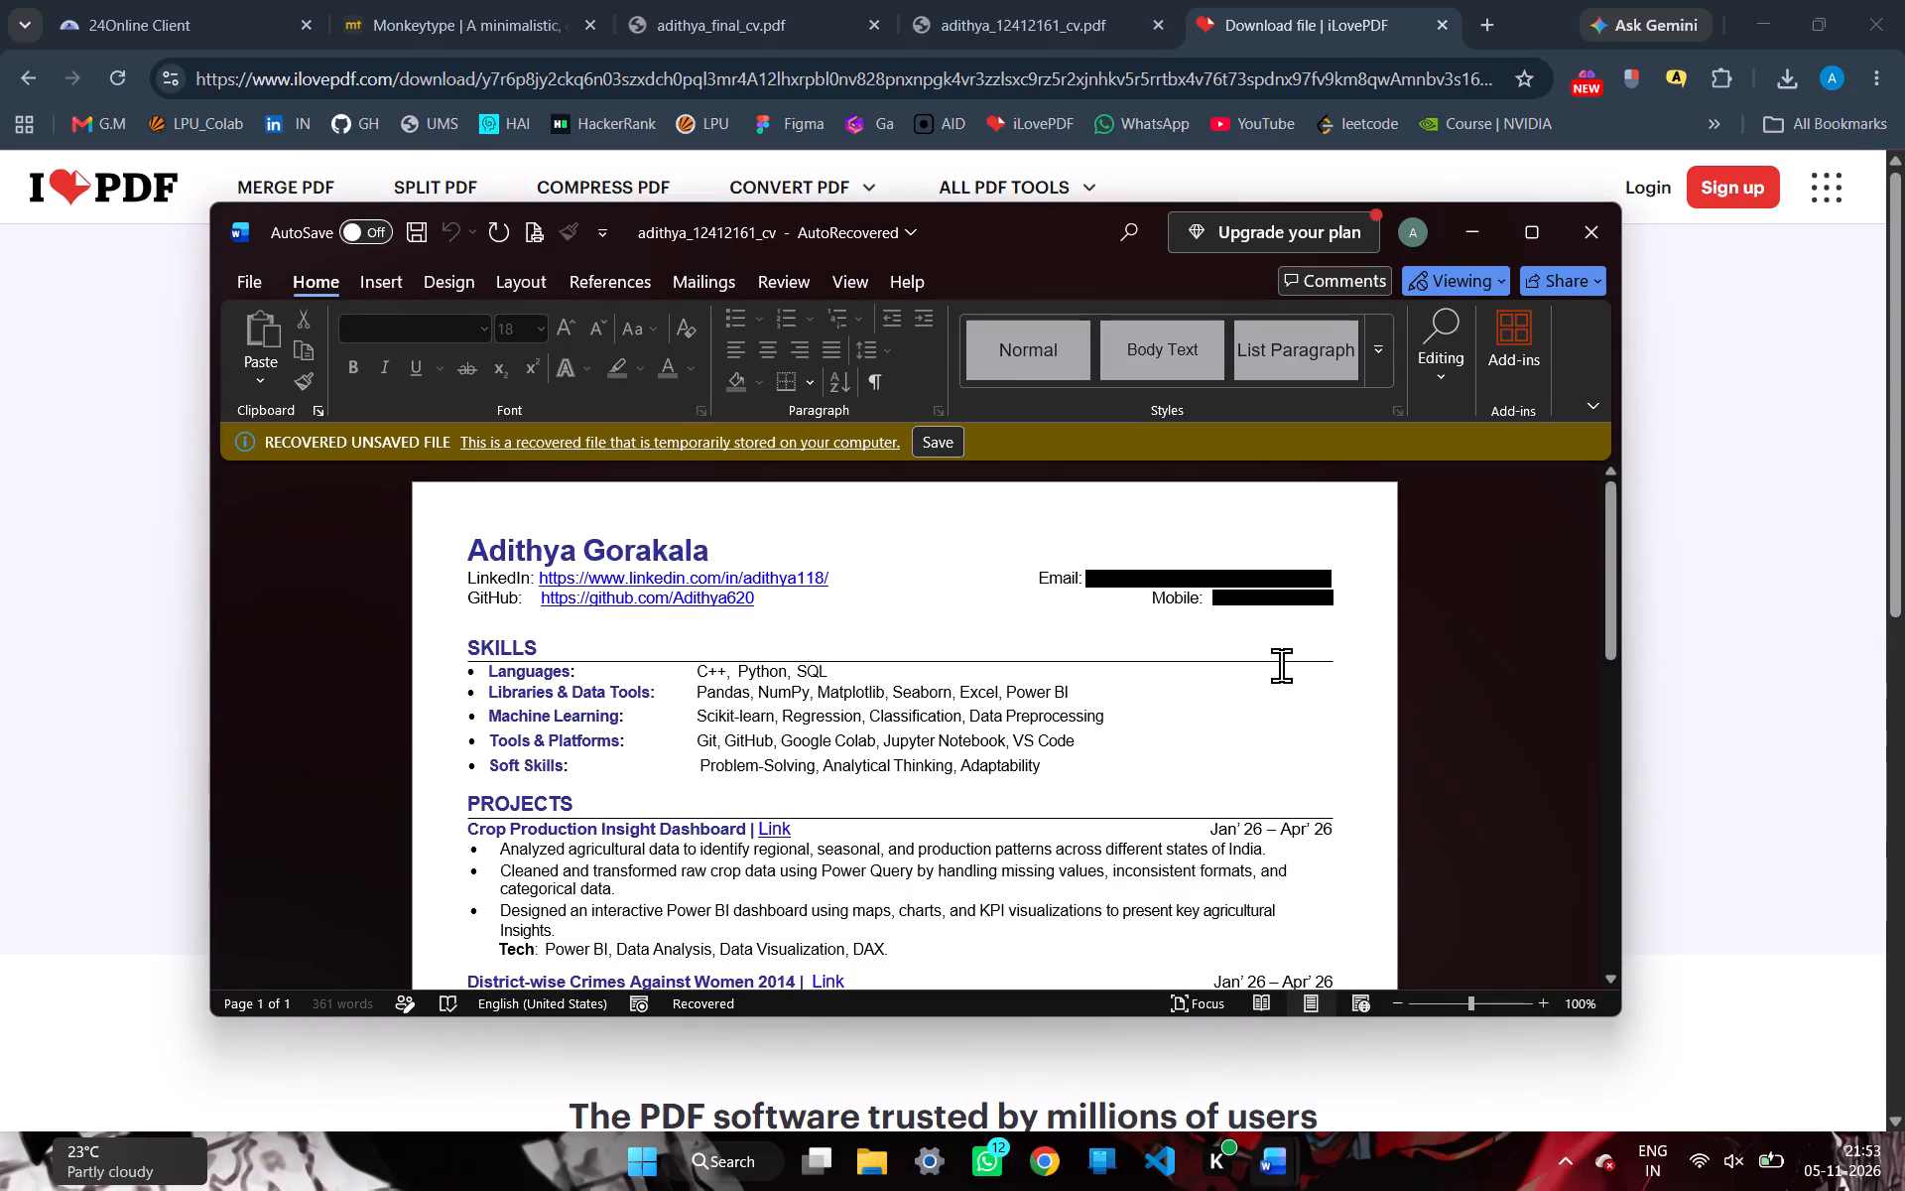
click(1372, 1069)
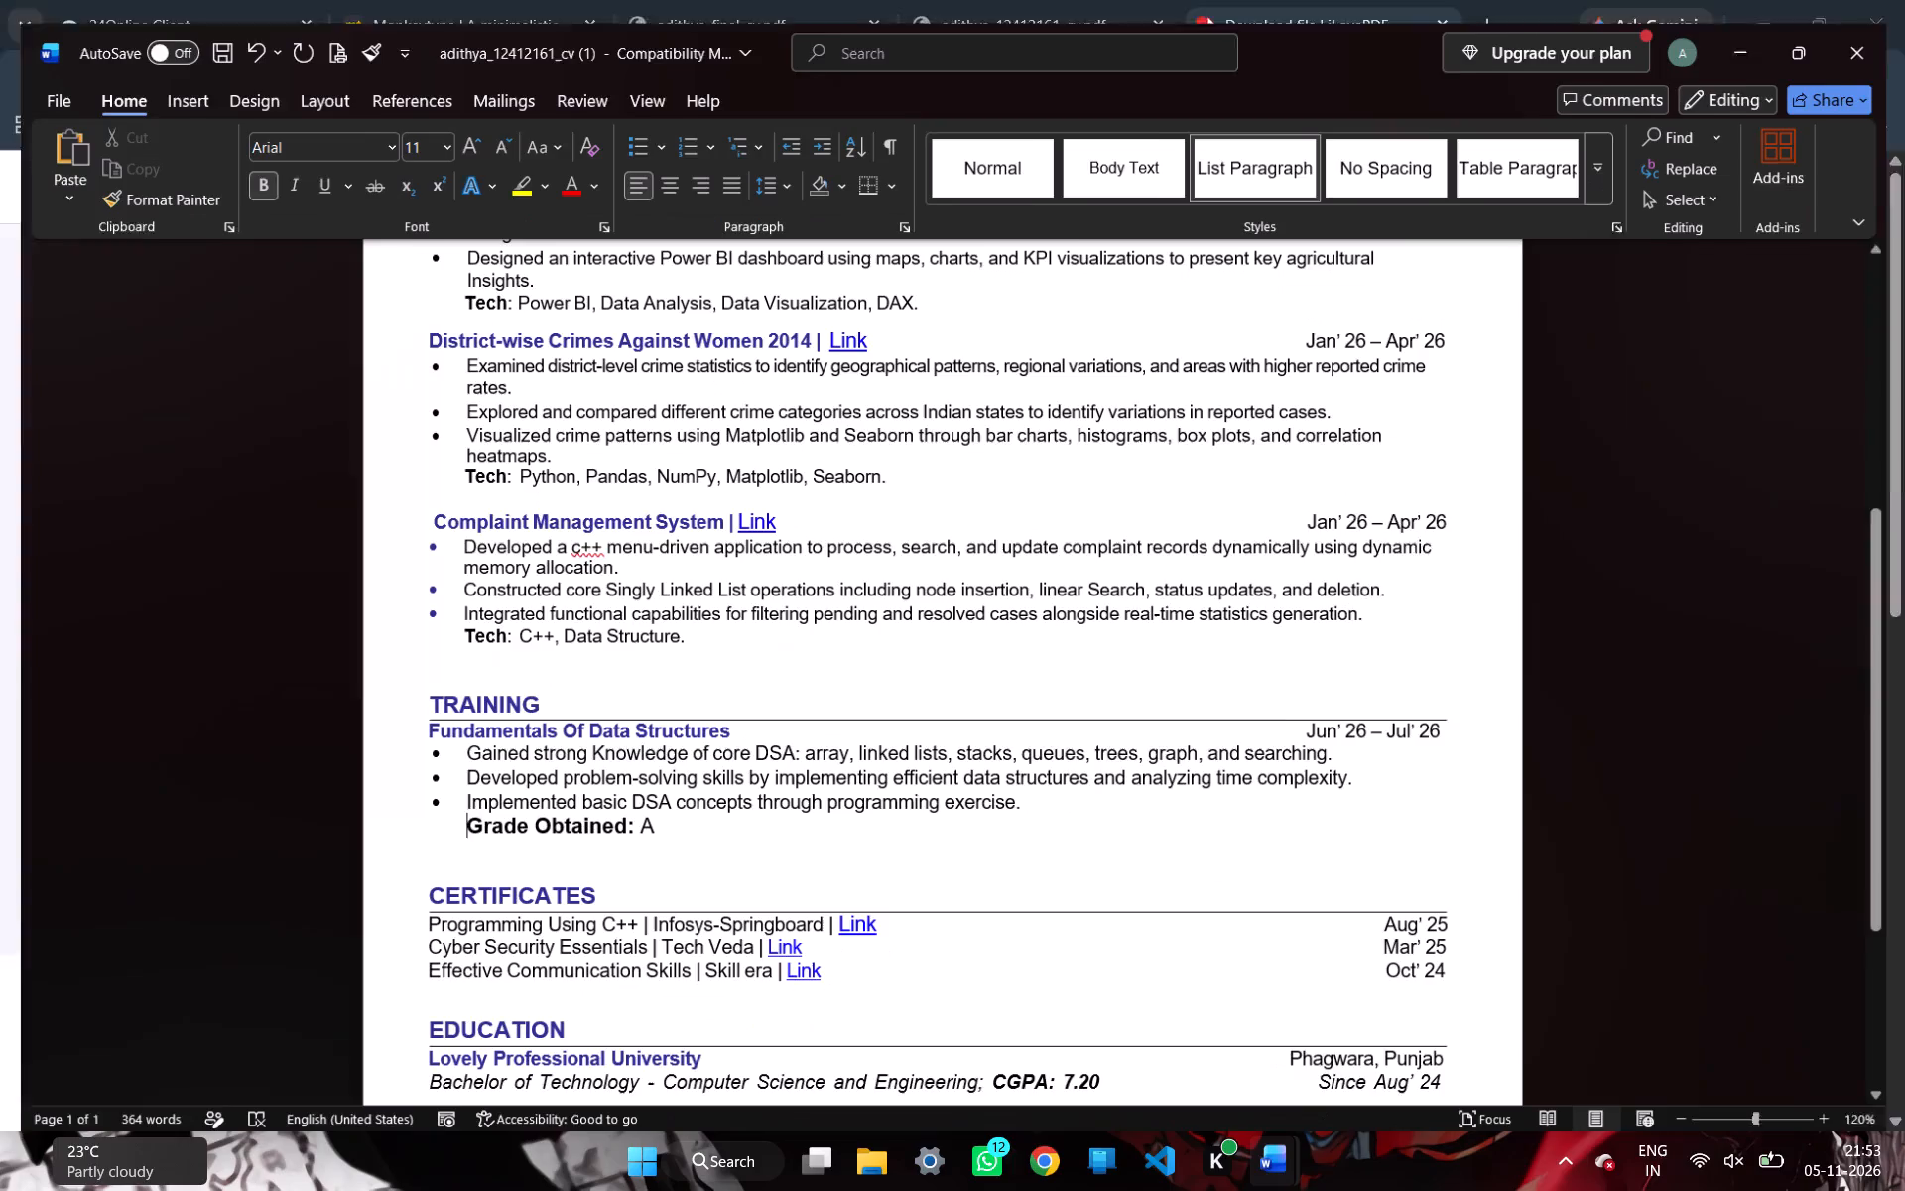
click(1756, 0)
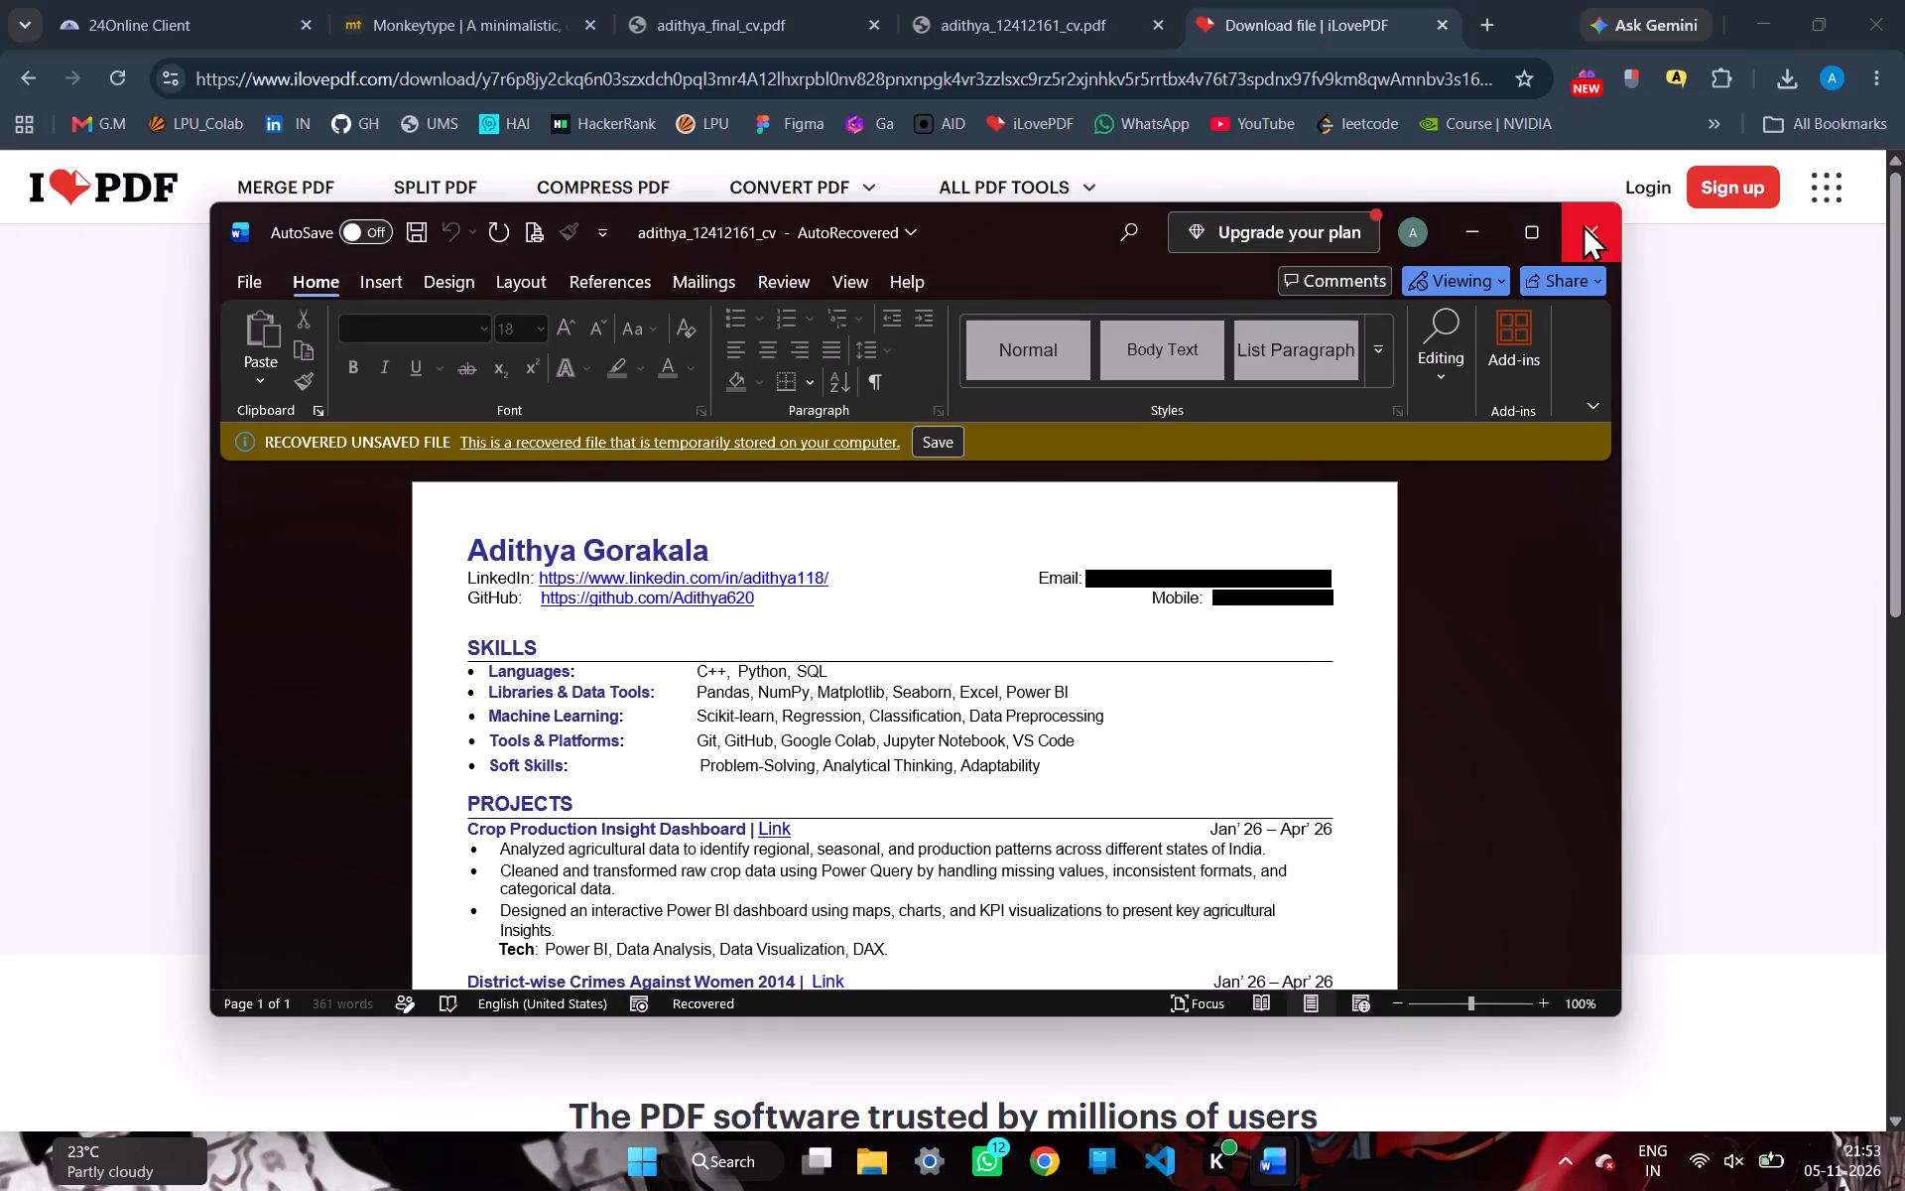
click(1583, 224)
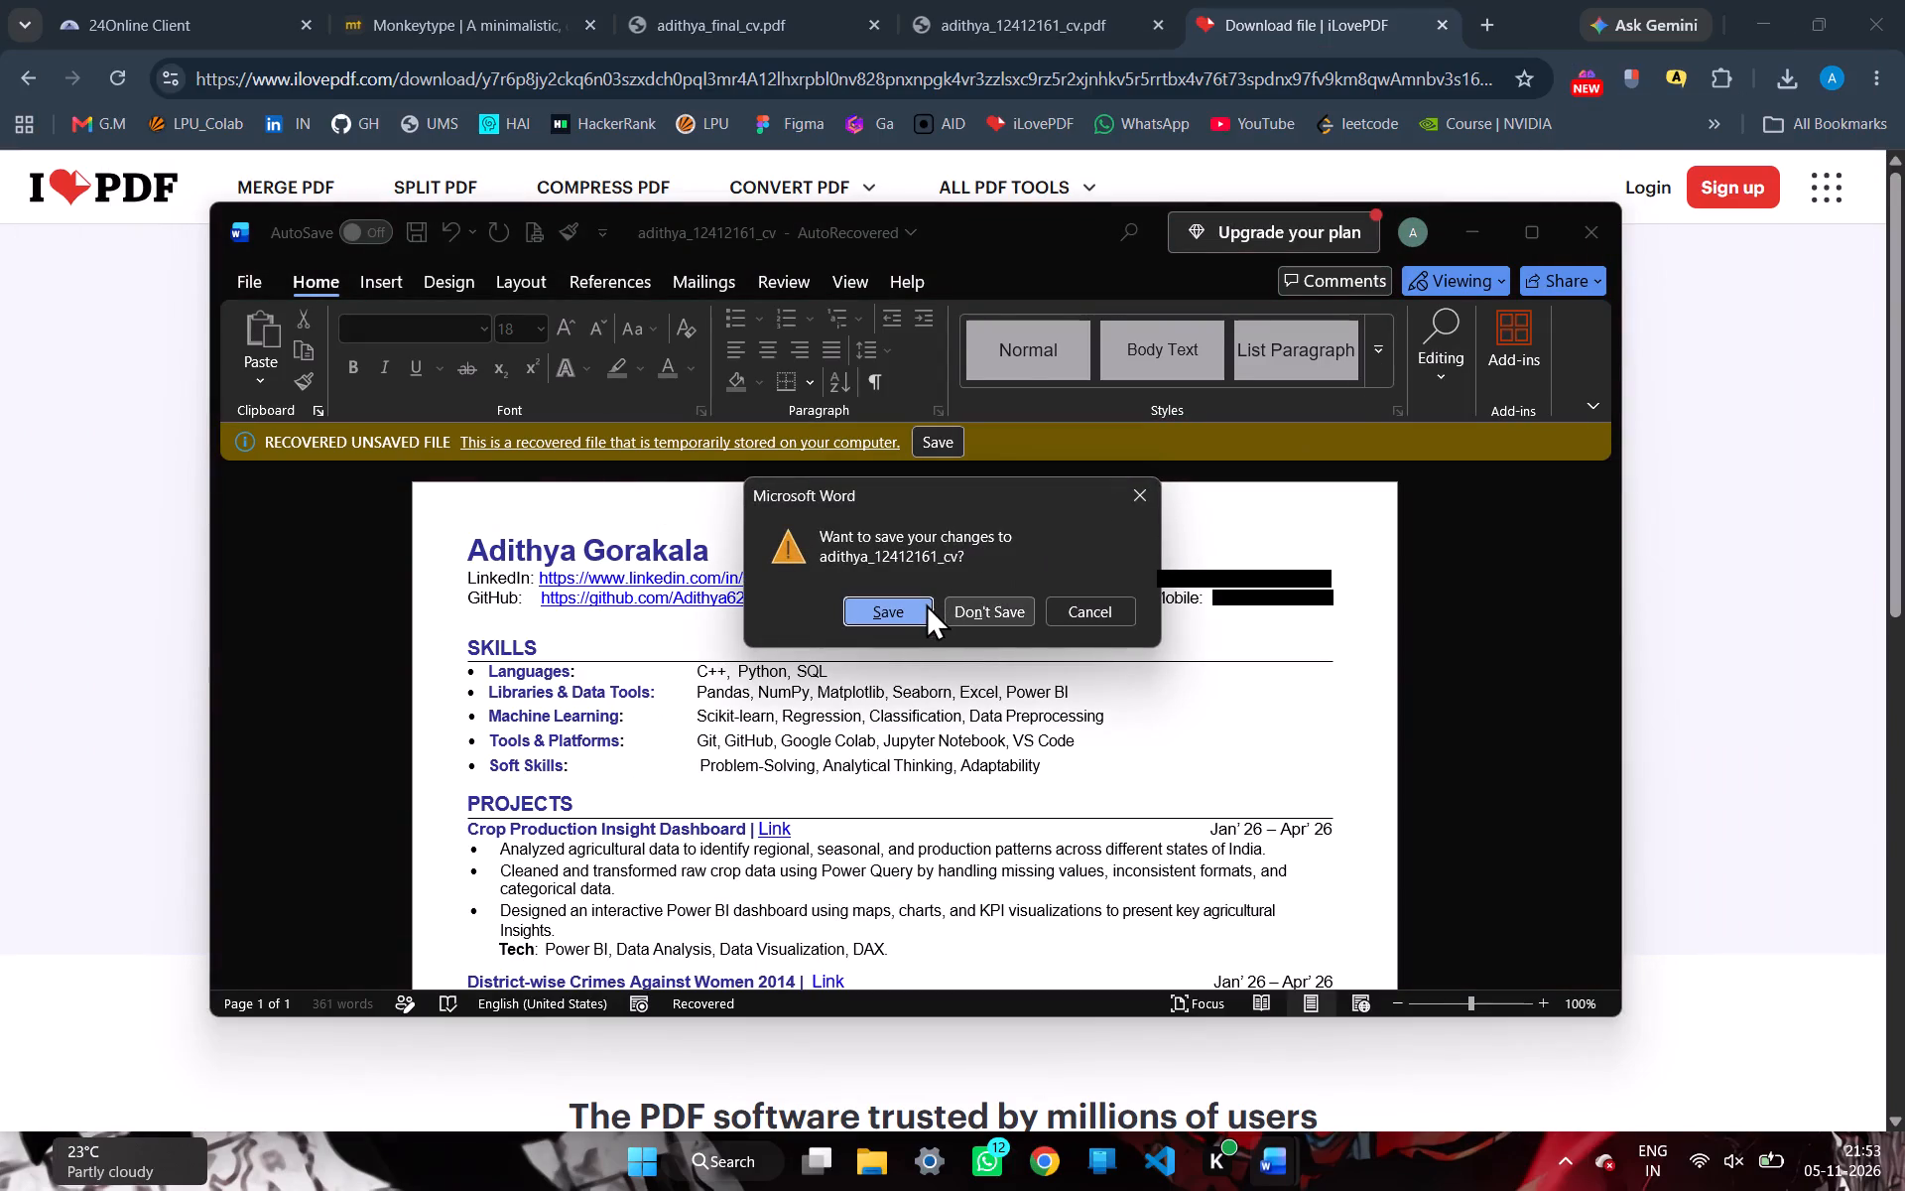
click(911, 615)
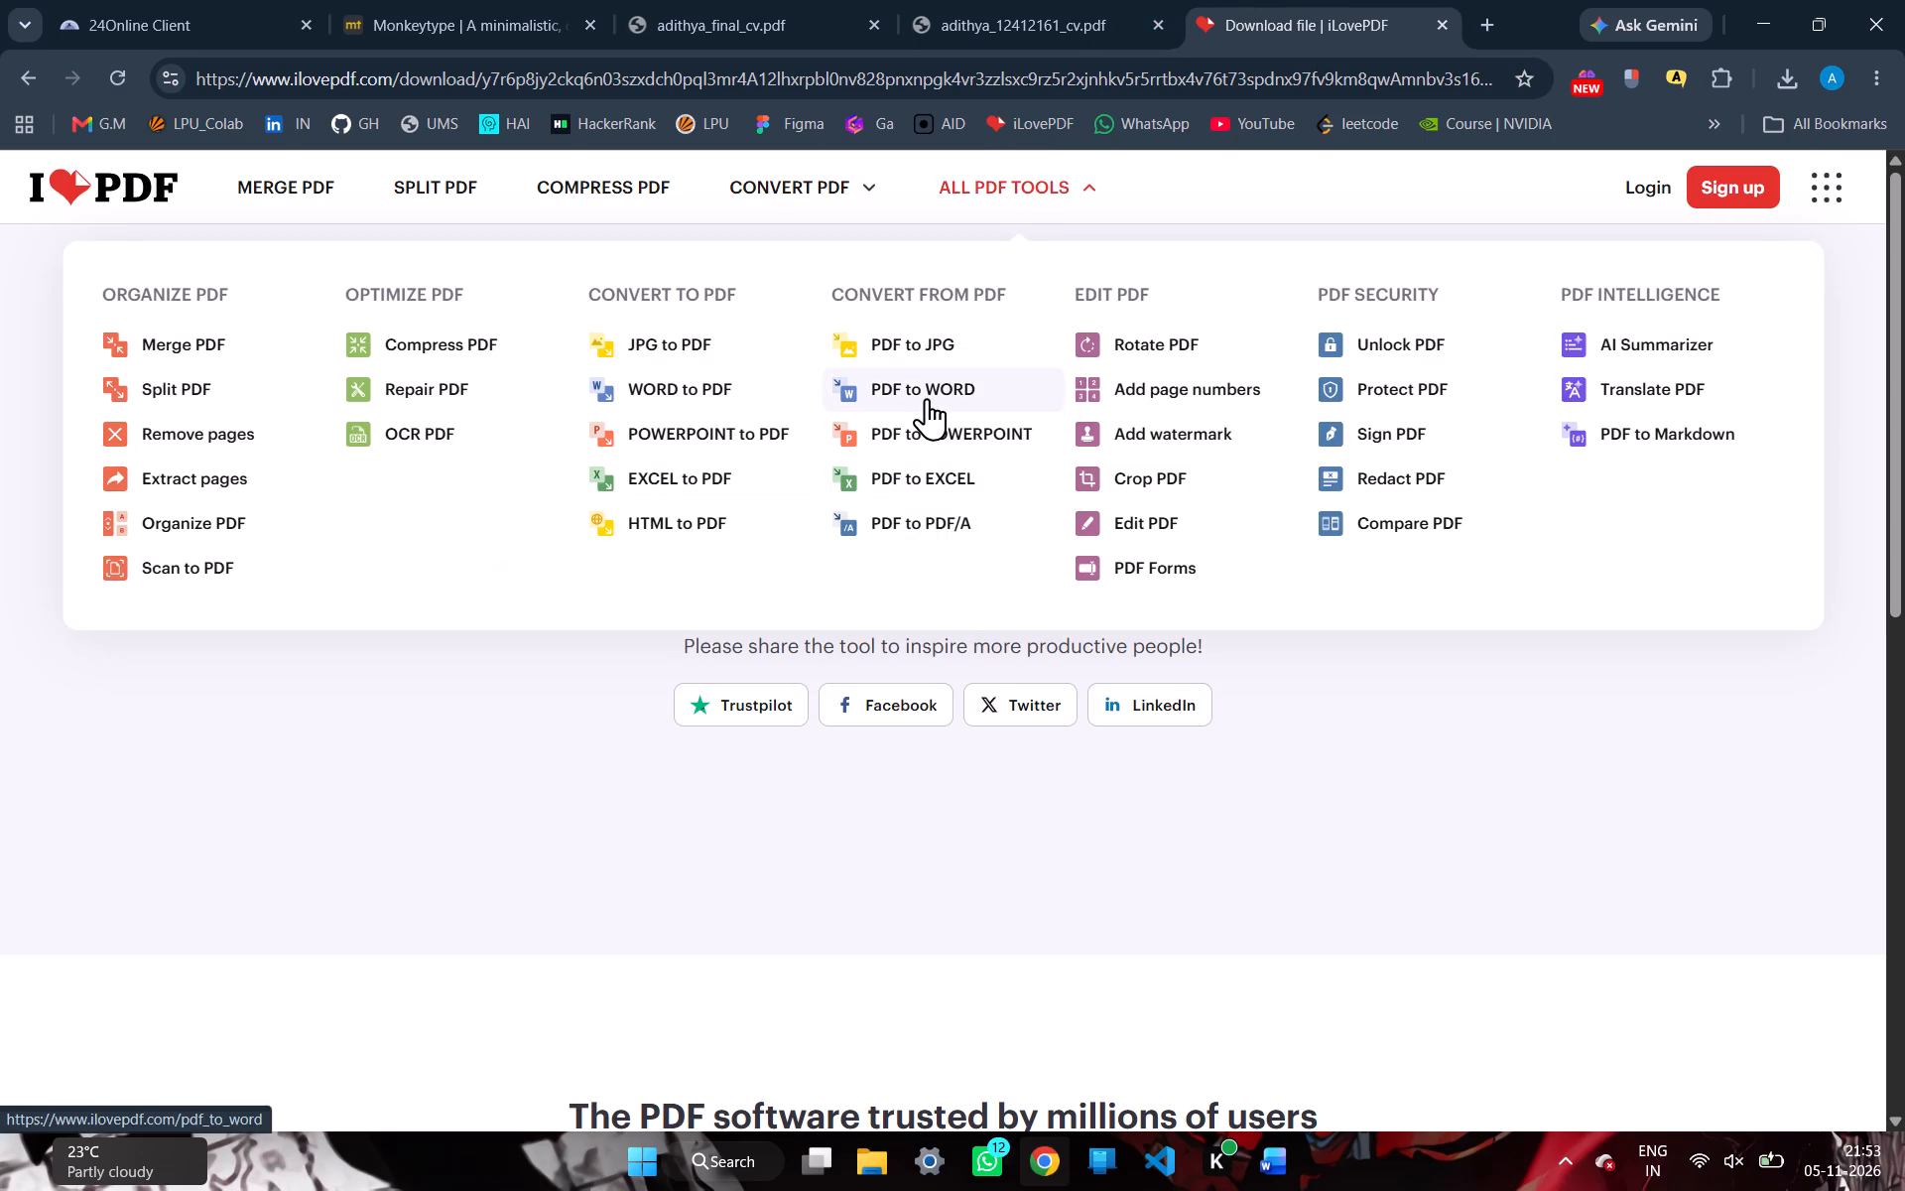
Convert Final_CV_Corrected_PDF from the Downloads folder to a Word document with iLovePDF in Chrome and download it.
click(927, 398)
click(790, 464)
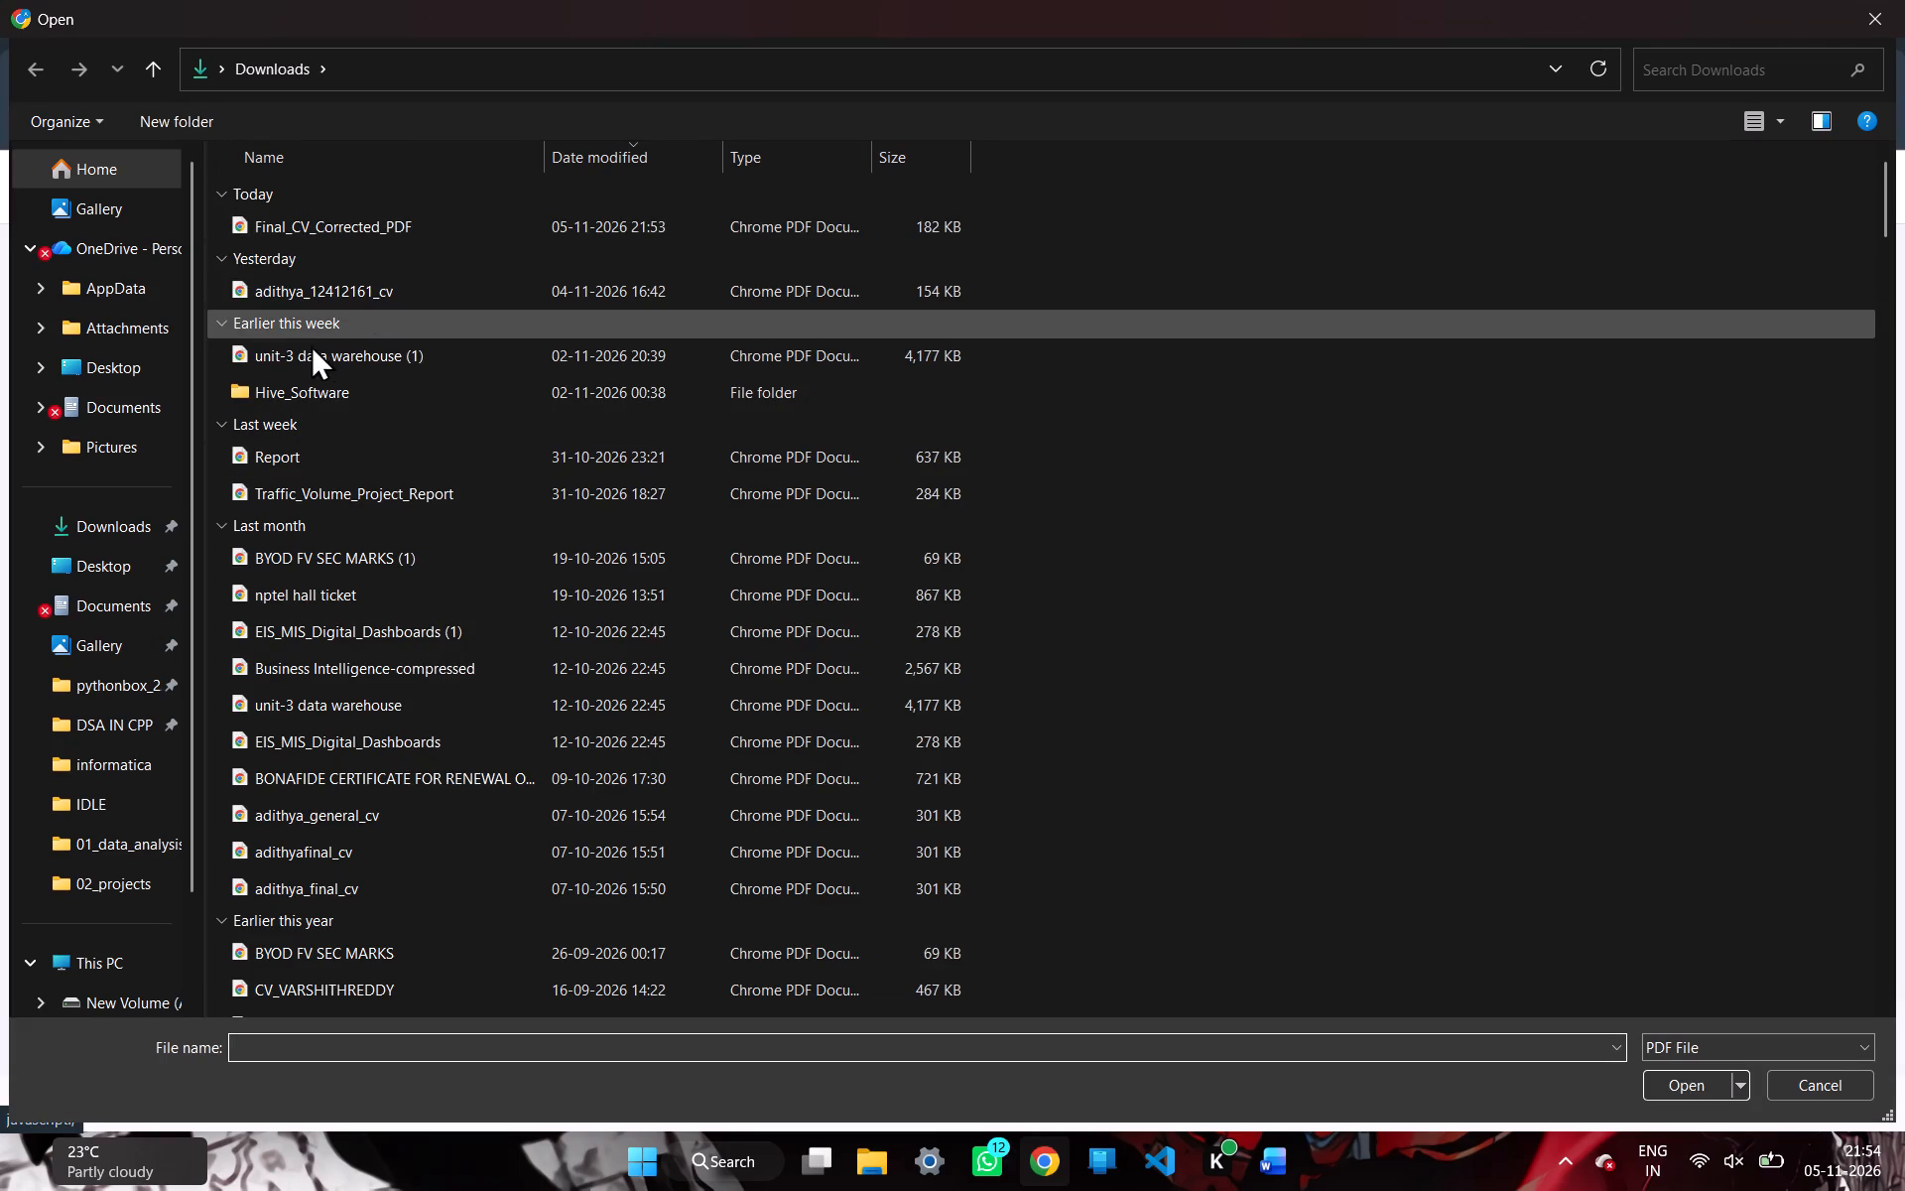
click(412, 234)
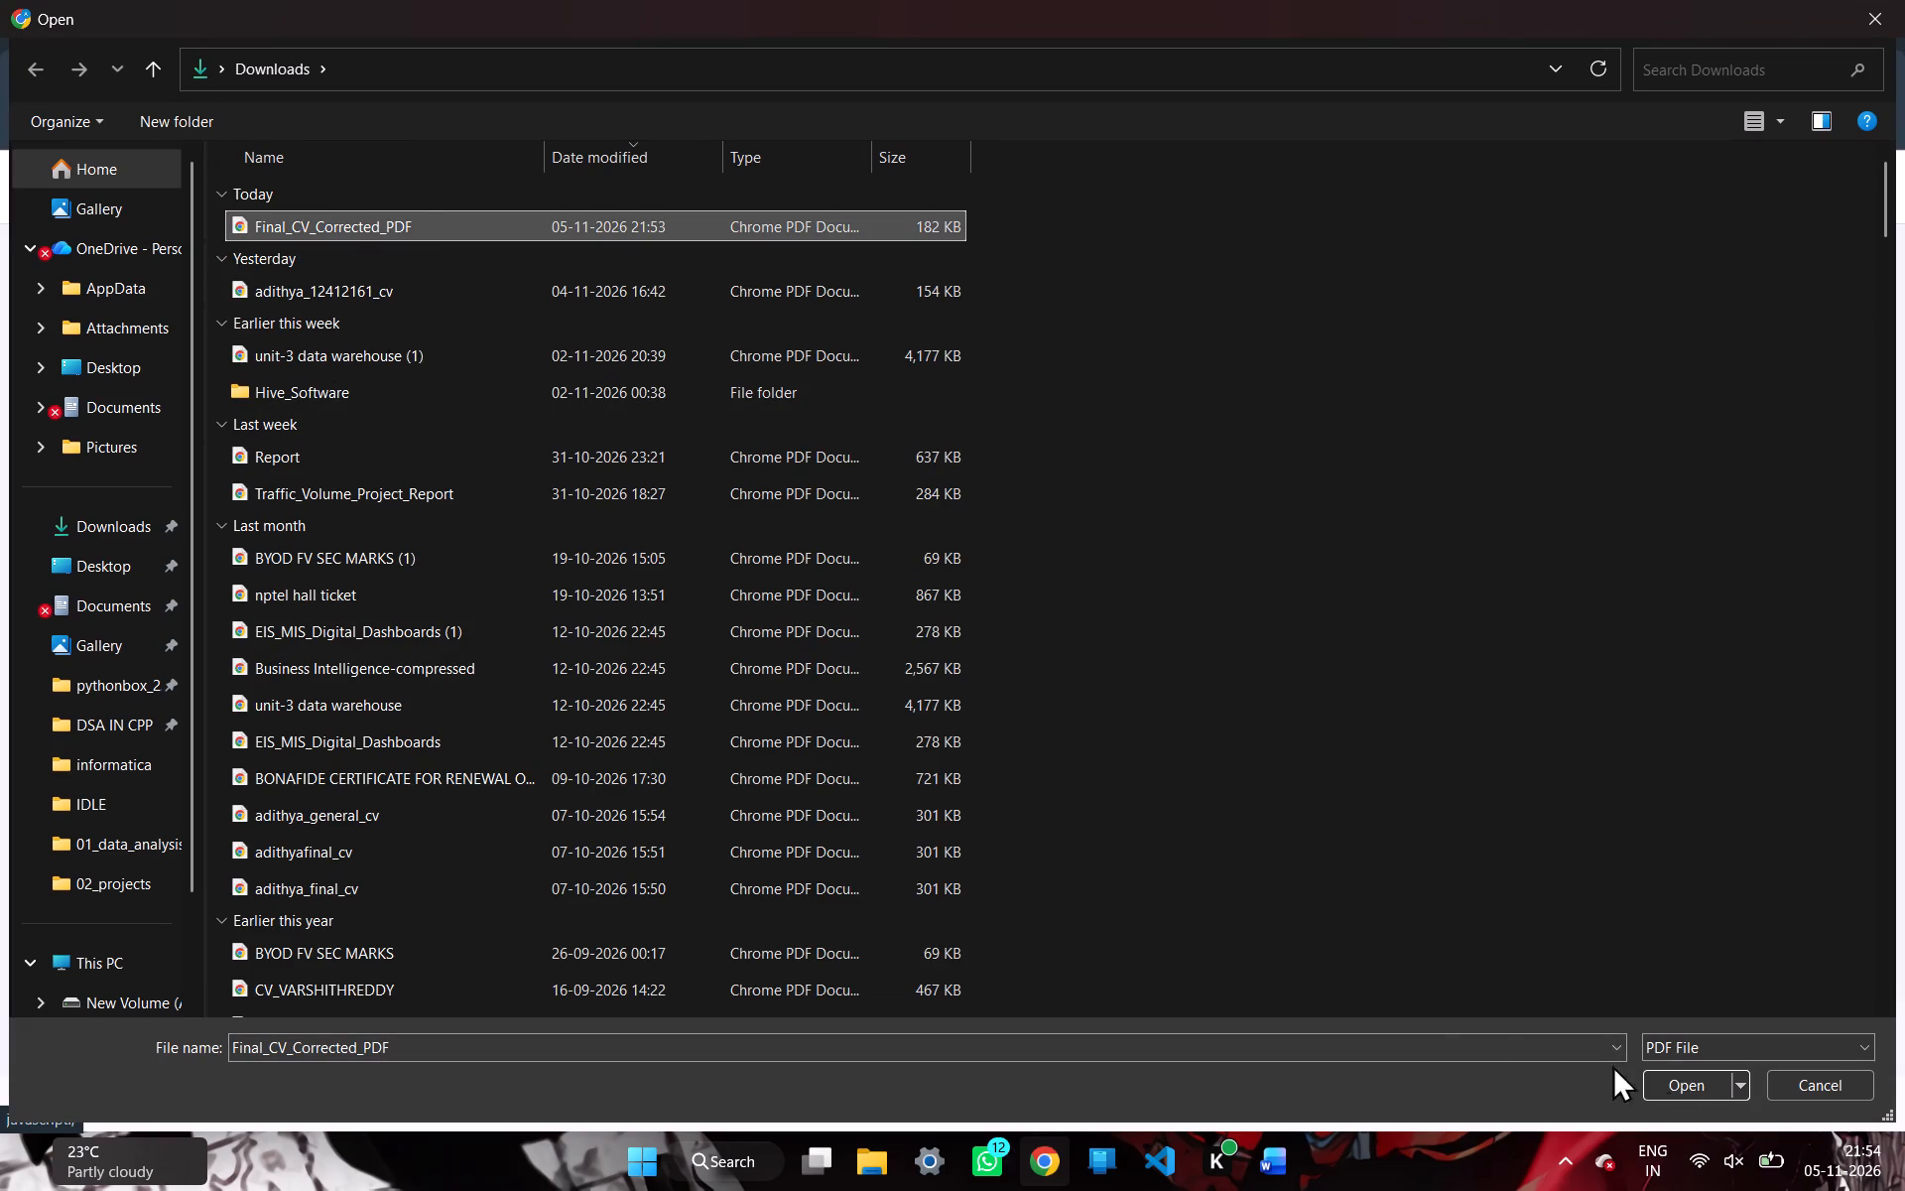
click(1688, 1074)
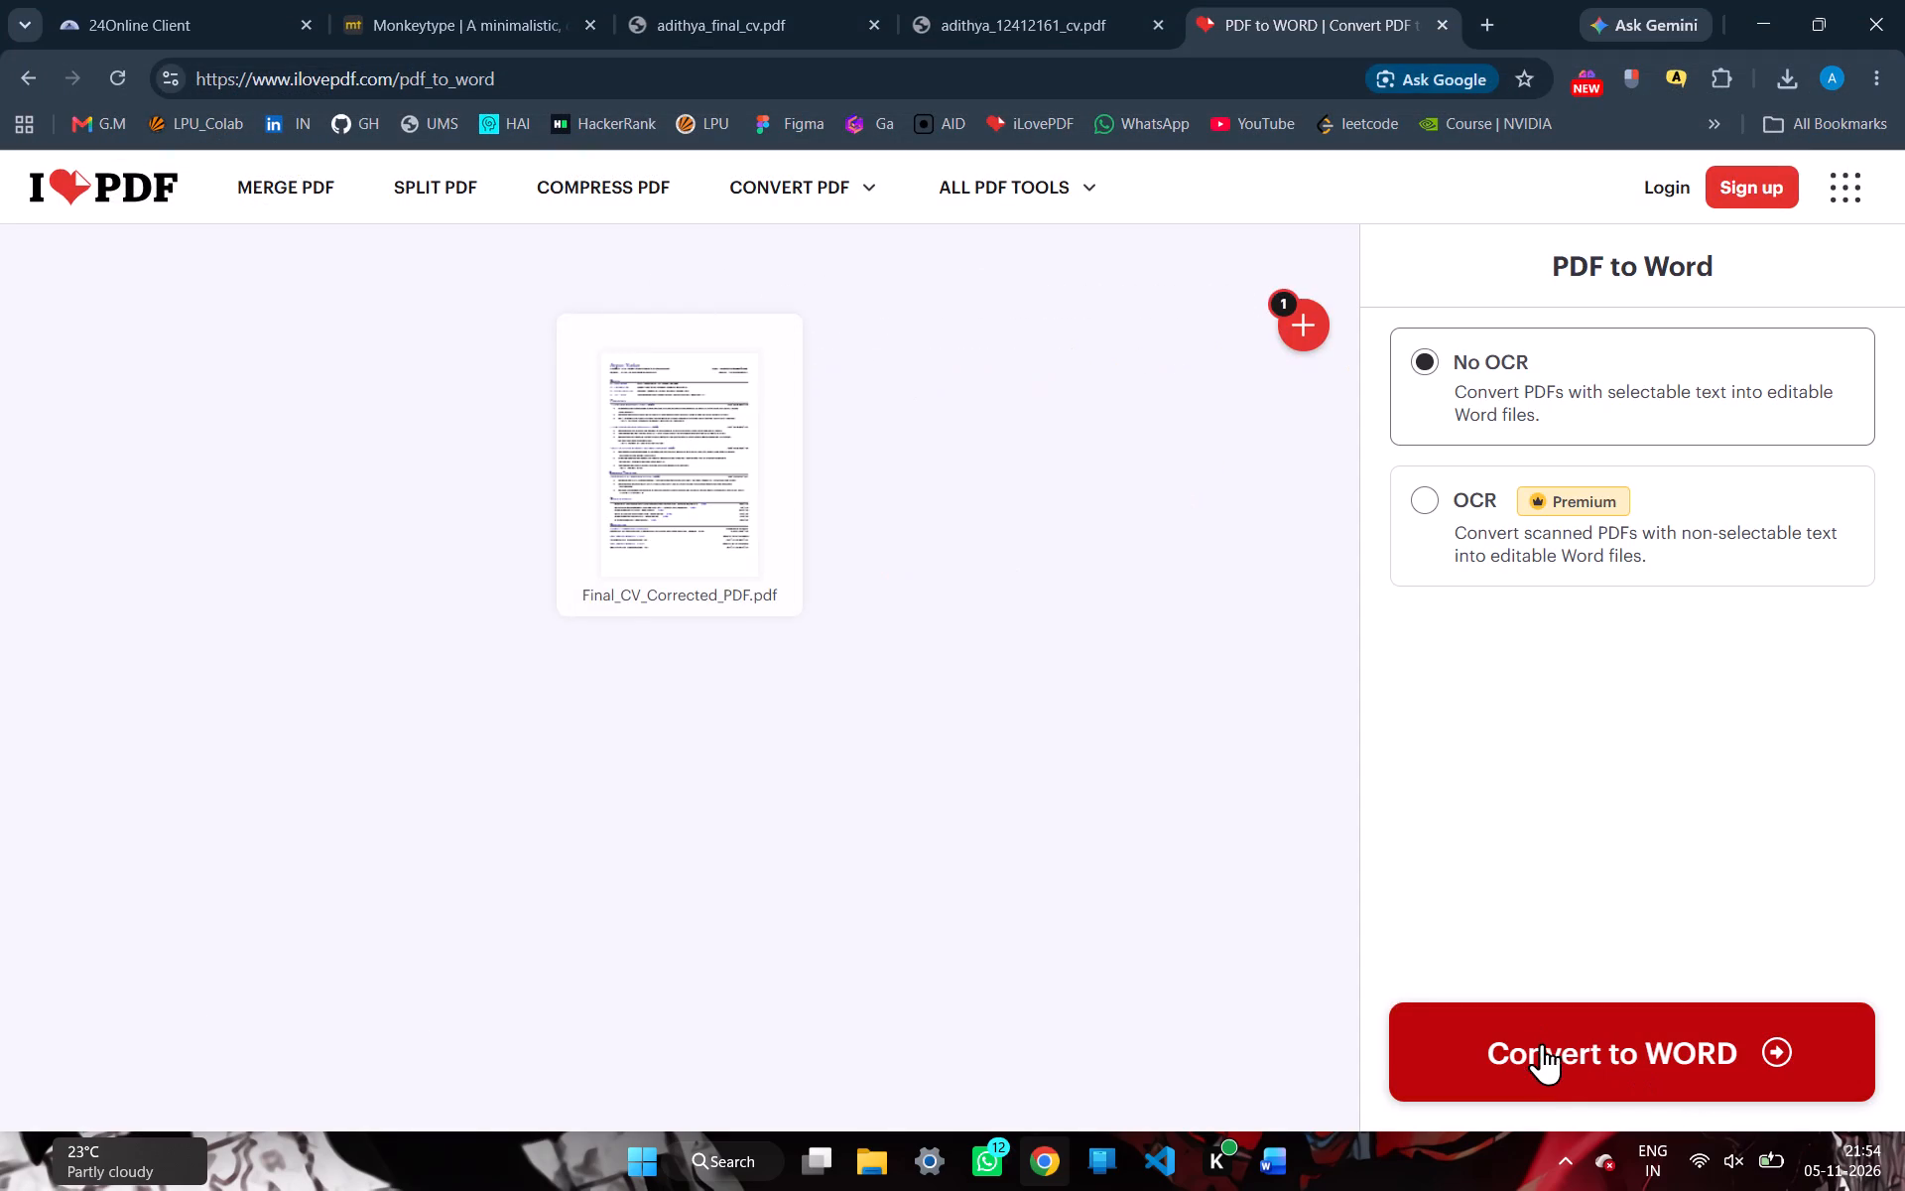
click(1542, 1051)
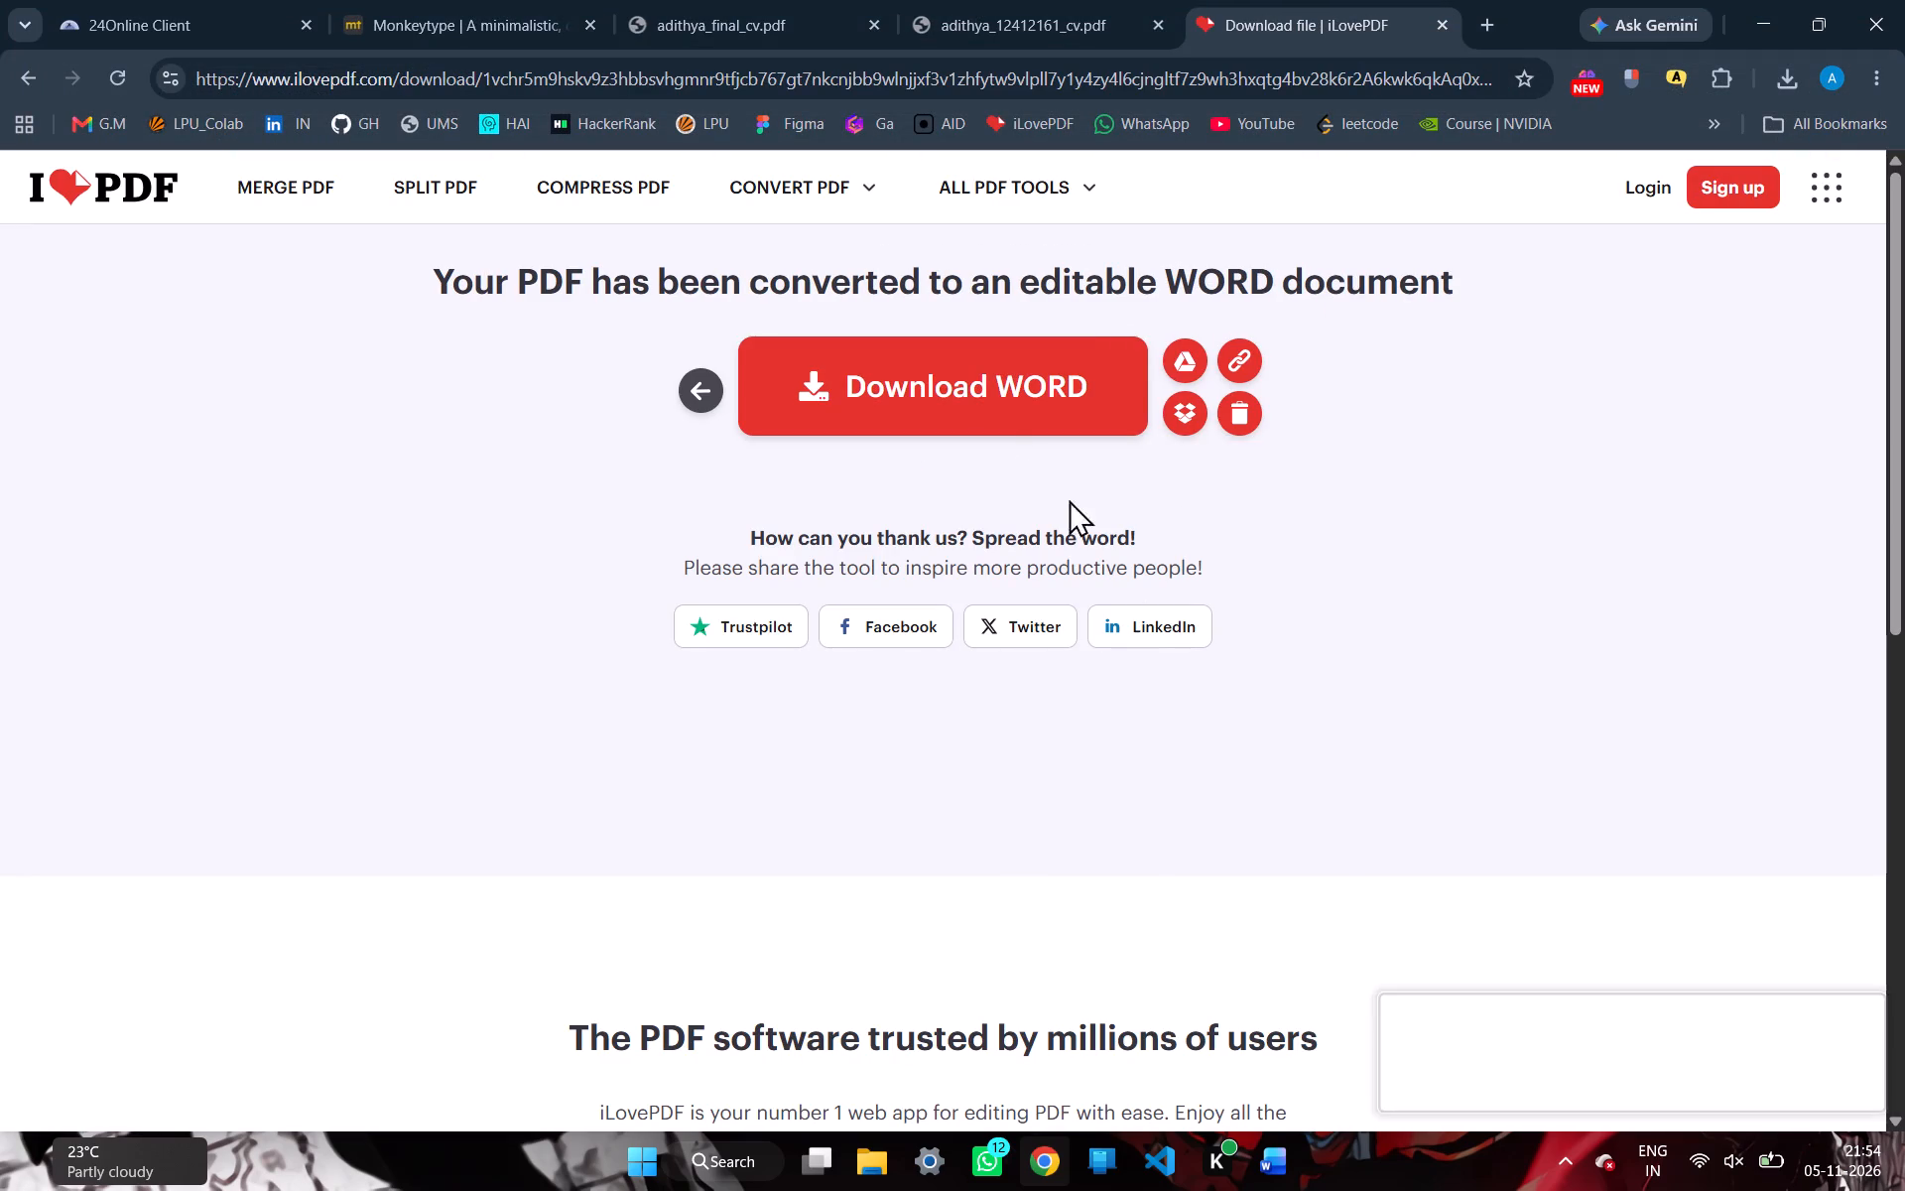
click(992, 414)
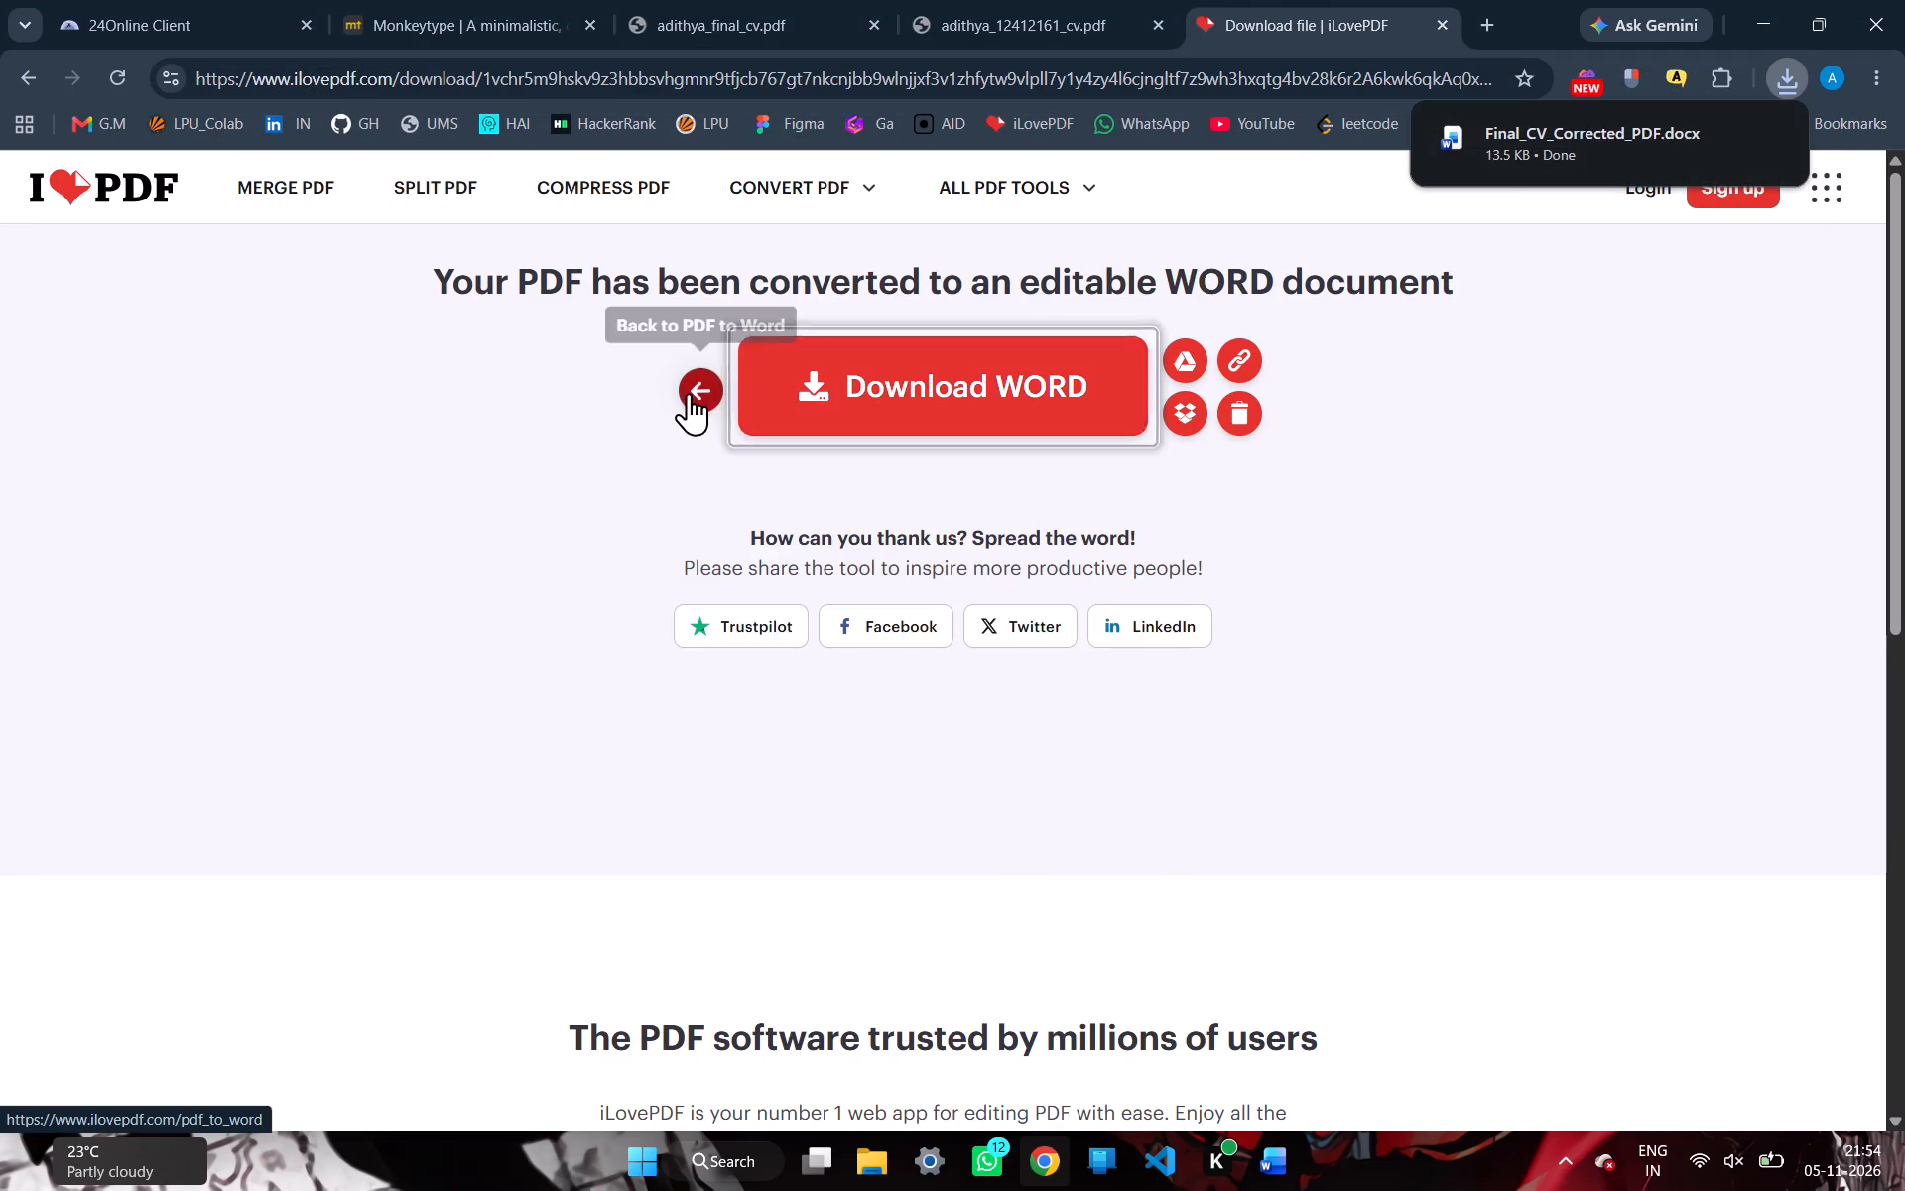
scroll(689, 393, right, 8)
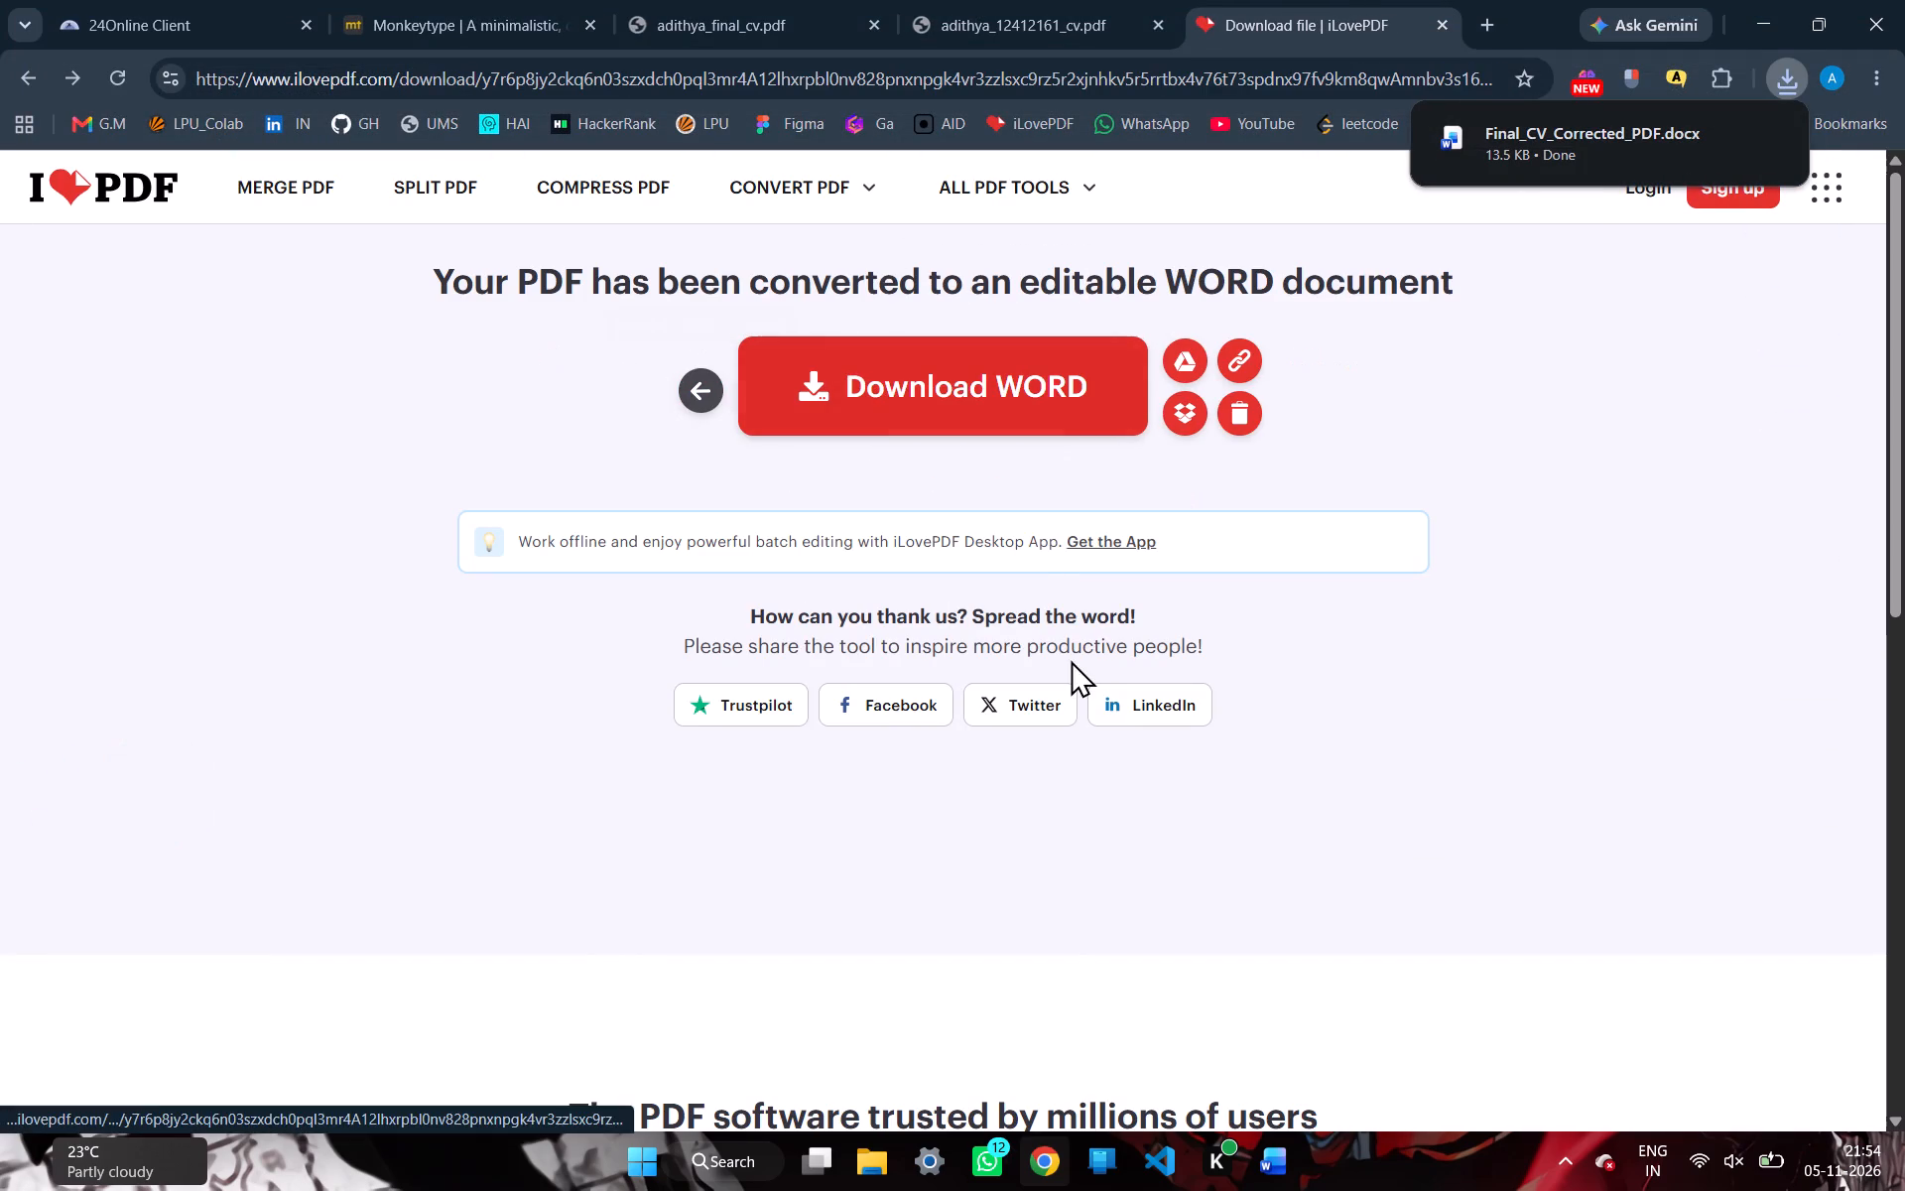
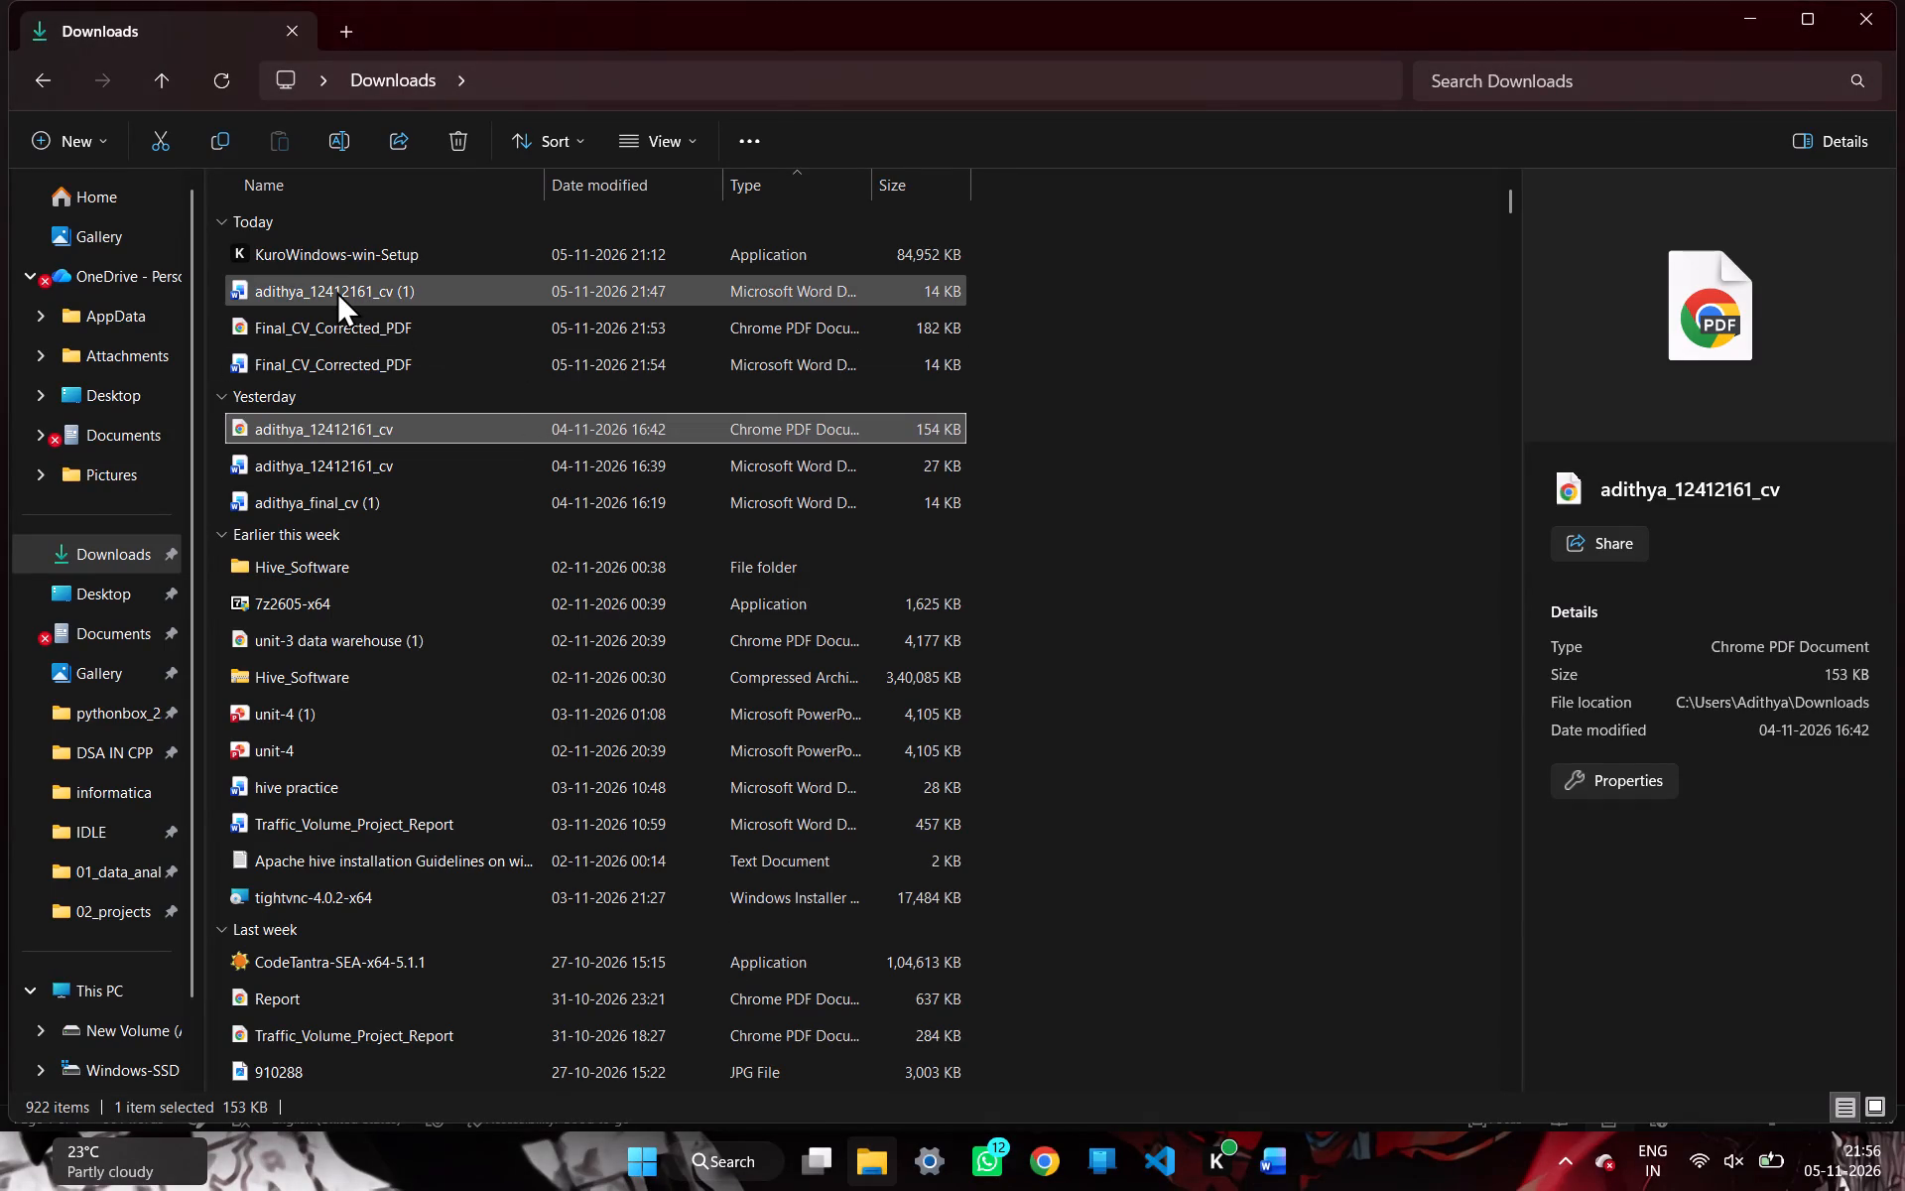
Open the converted Final_CV_Corrected_PDF Word document from the Downloads folder and enable editing.
click(314, 355)
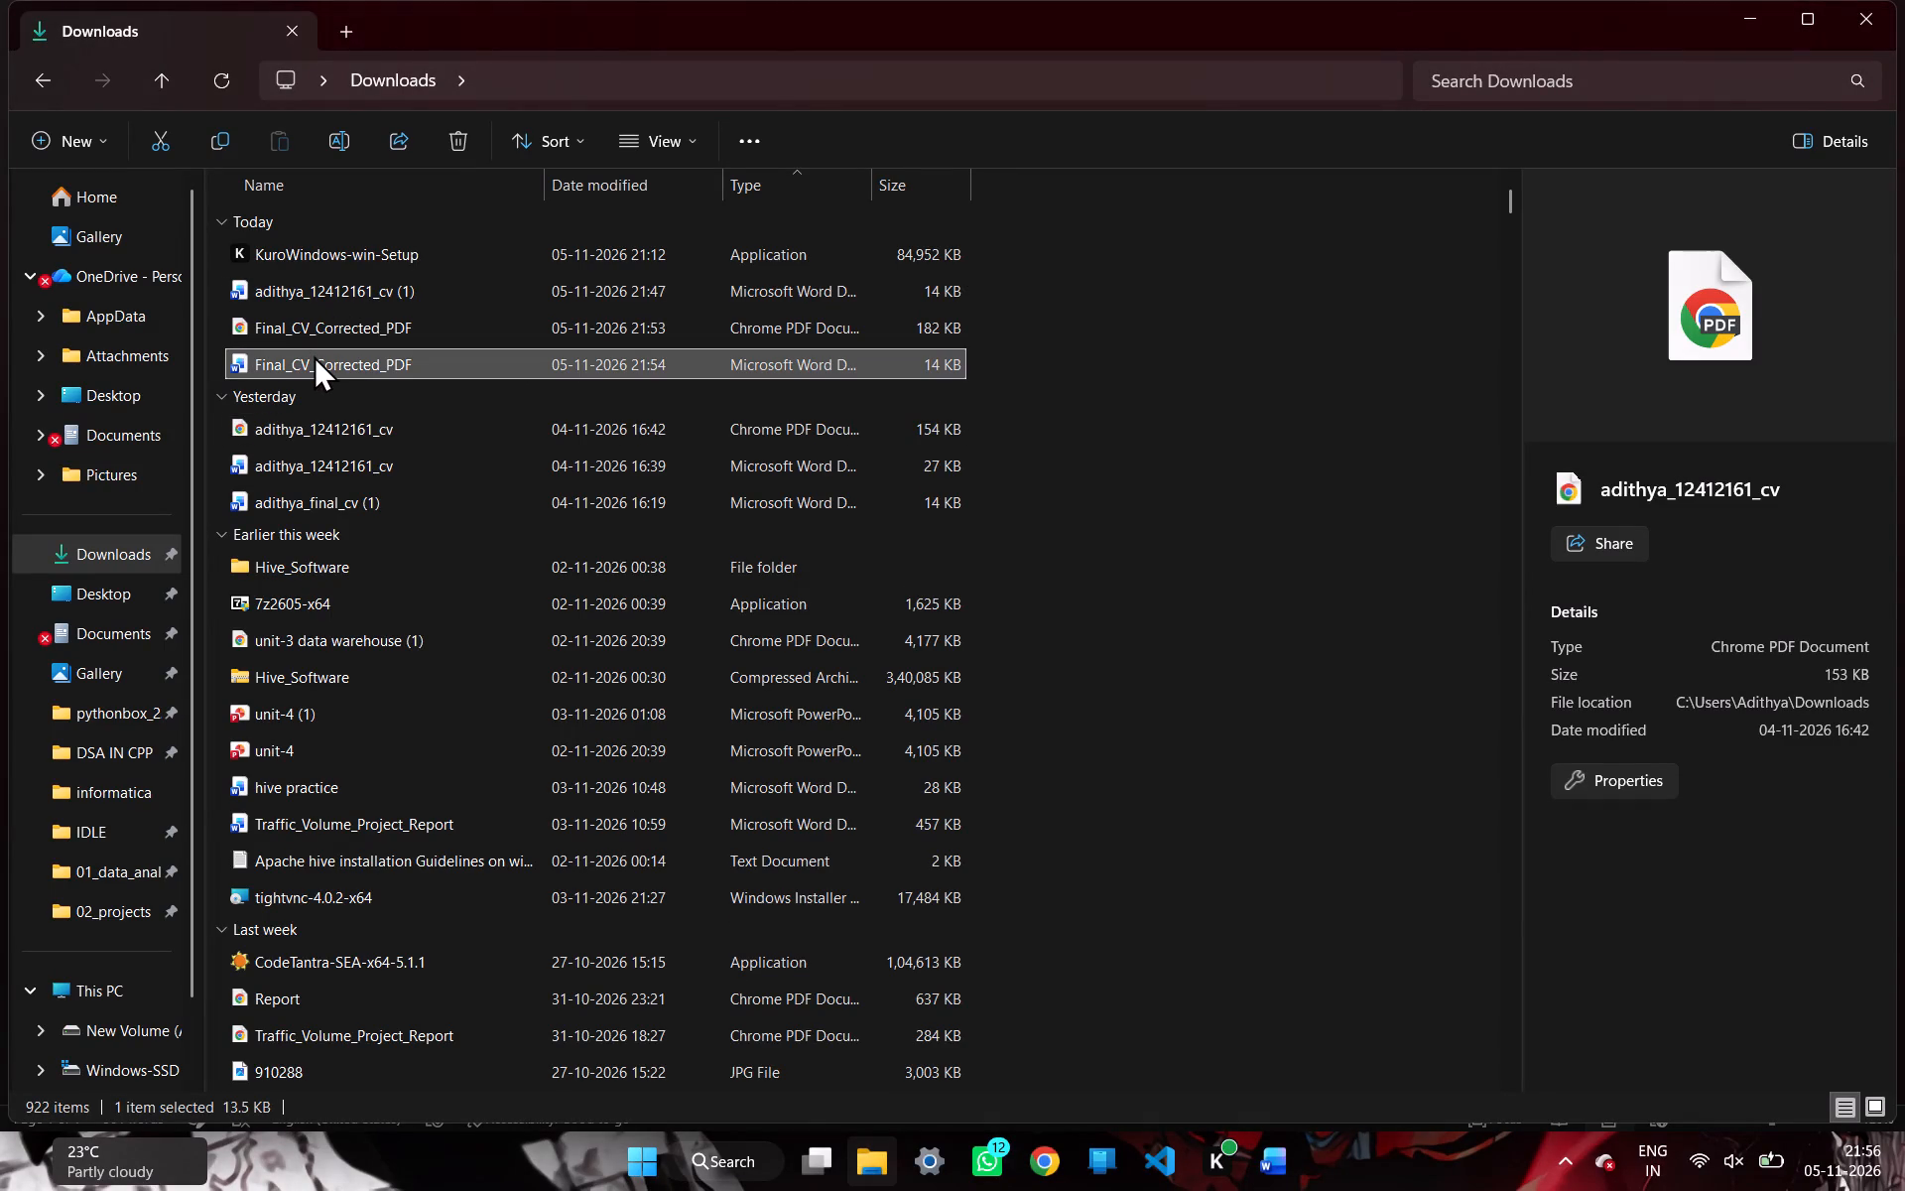
double_click(314, 355)
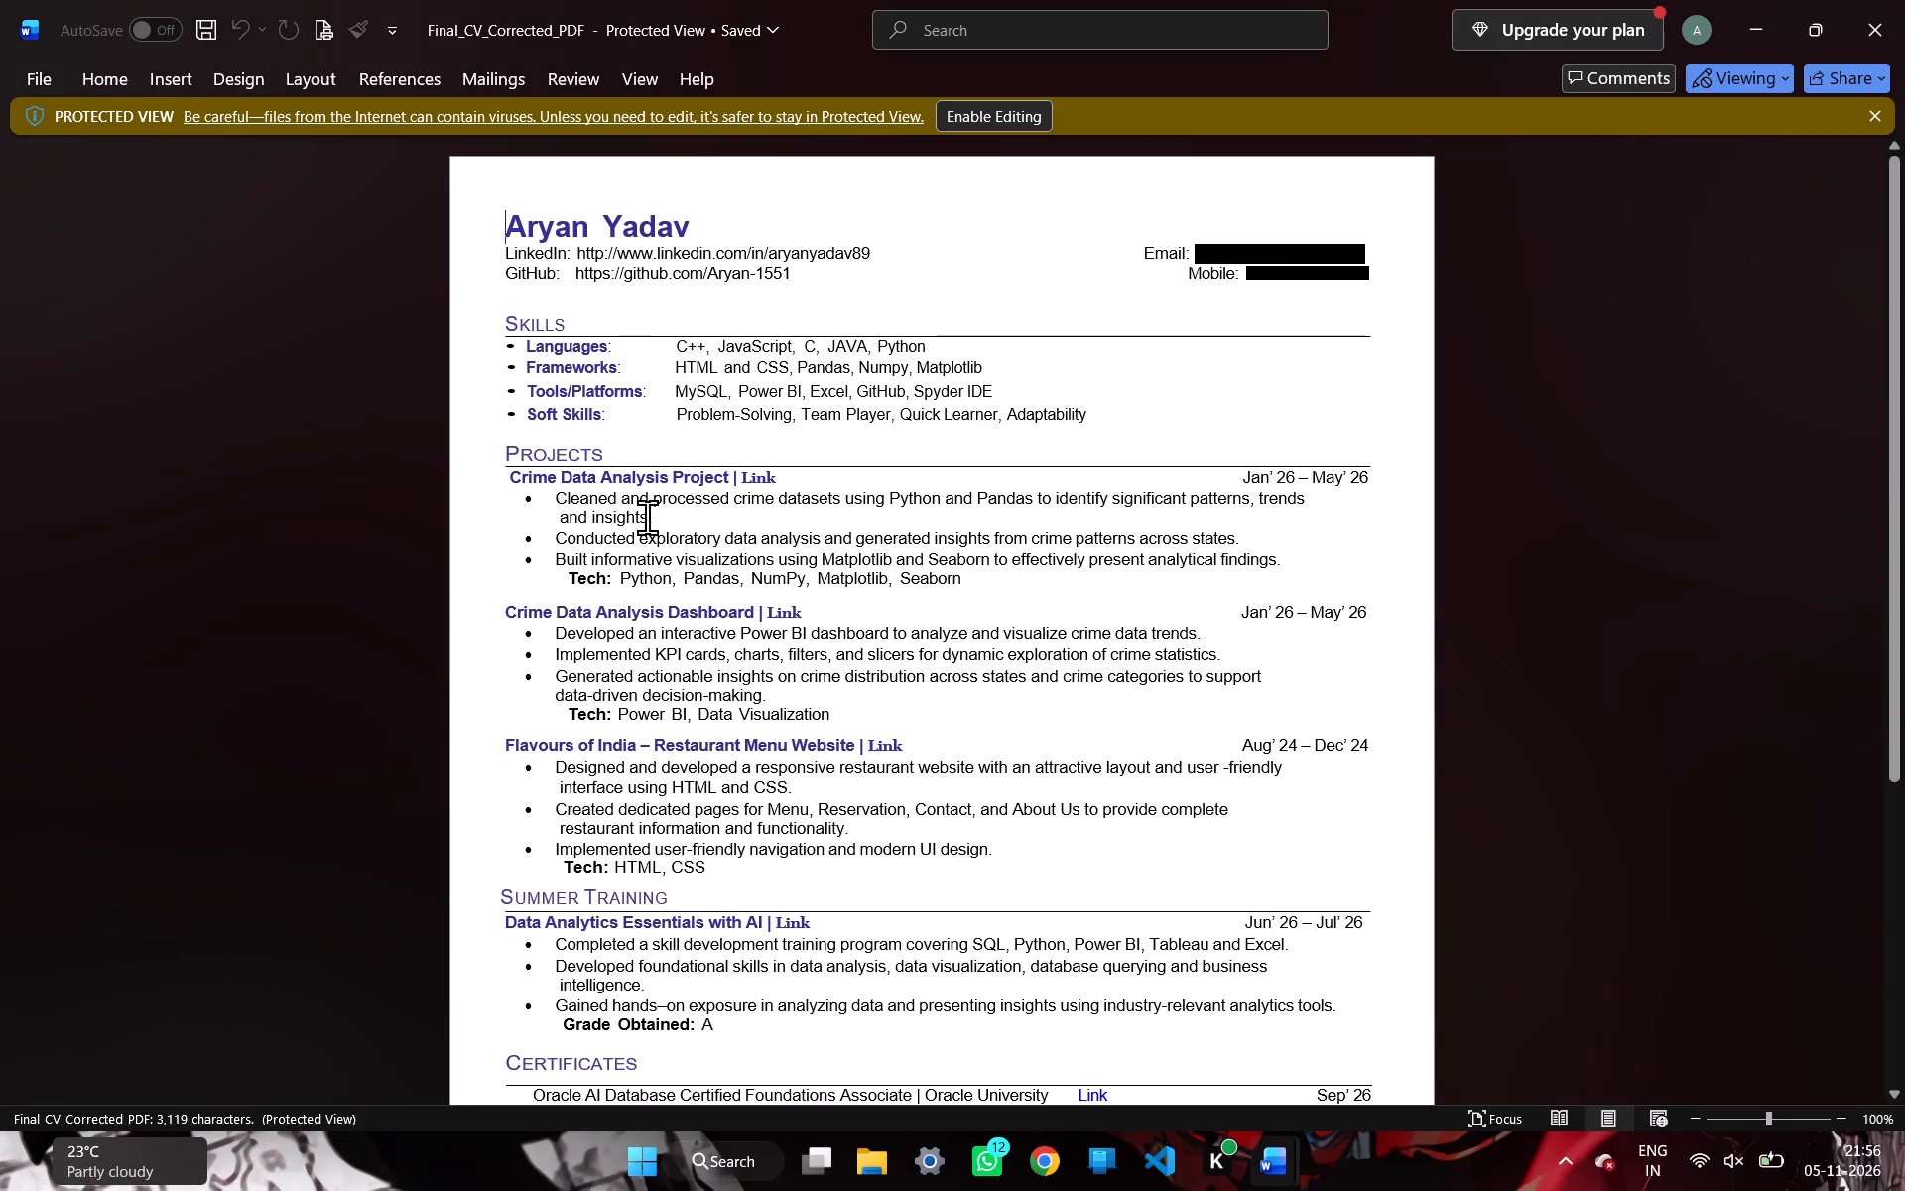
drag(606, 572, 554, 576)
drag(1033, 135, 993, 110)
click(993, 110)
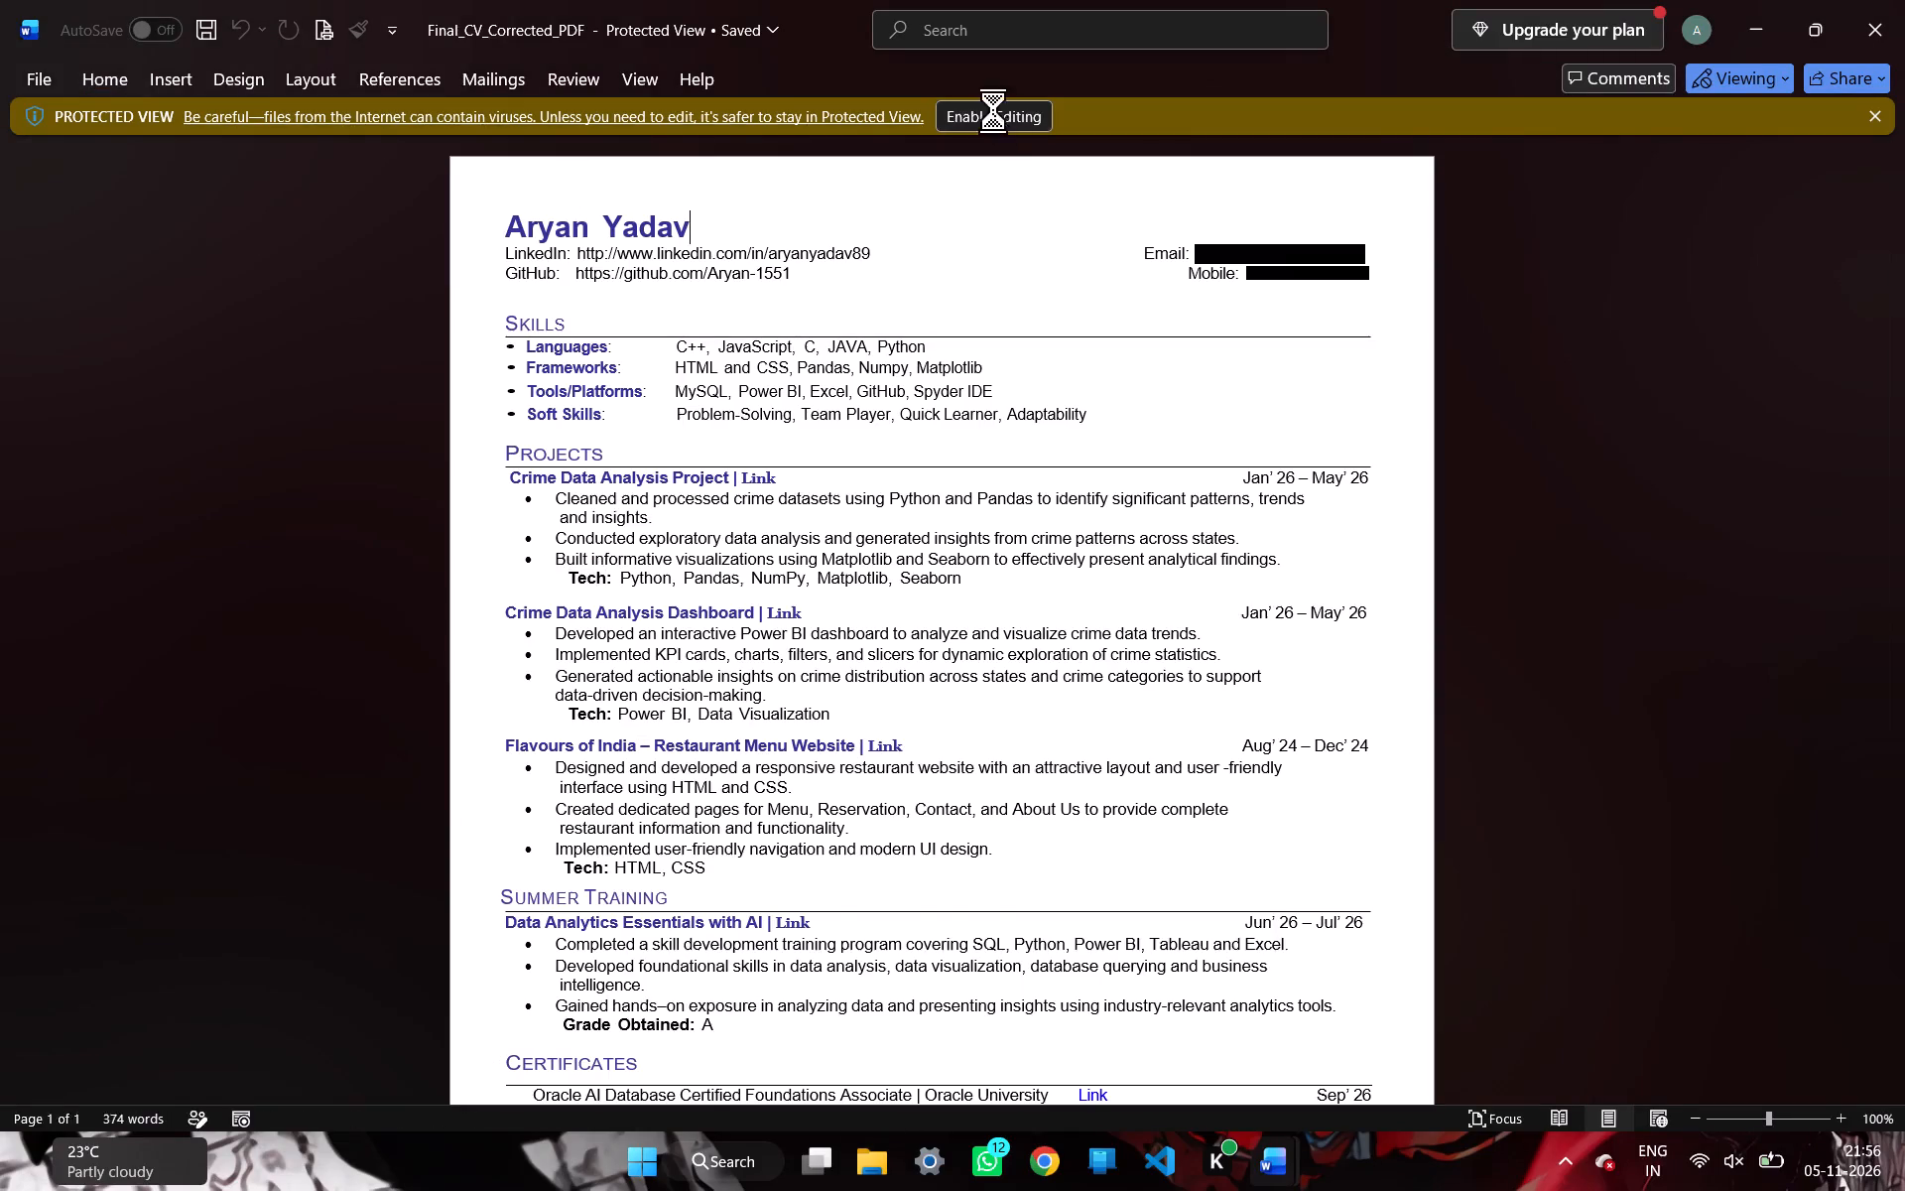
Check the font size of the first project's Tech label and the dashboard project's last bullet, and close the document.
drag(593, 667, 552, 668)
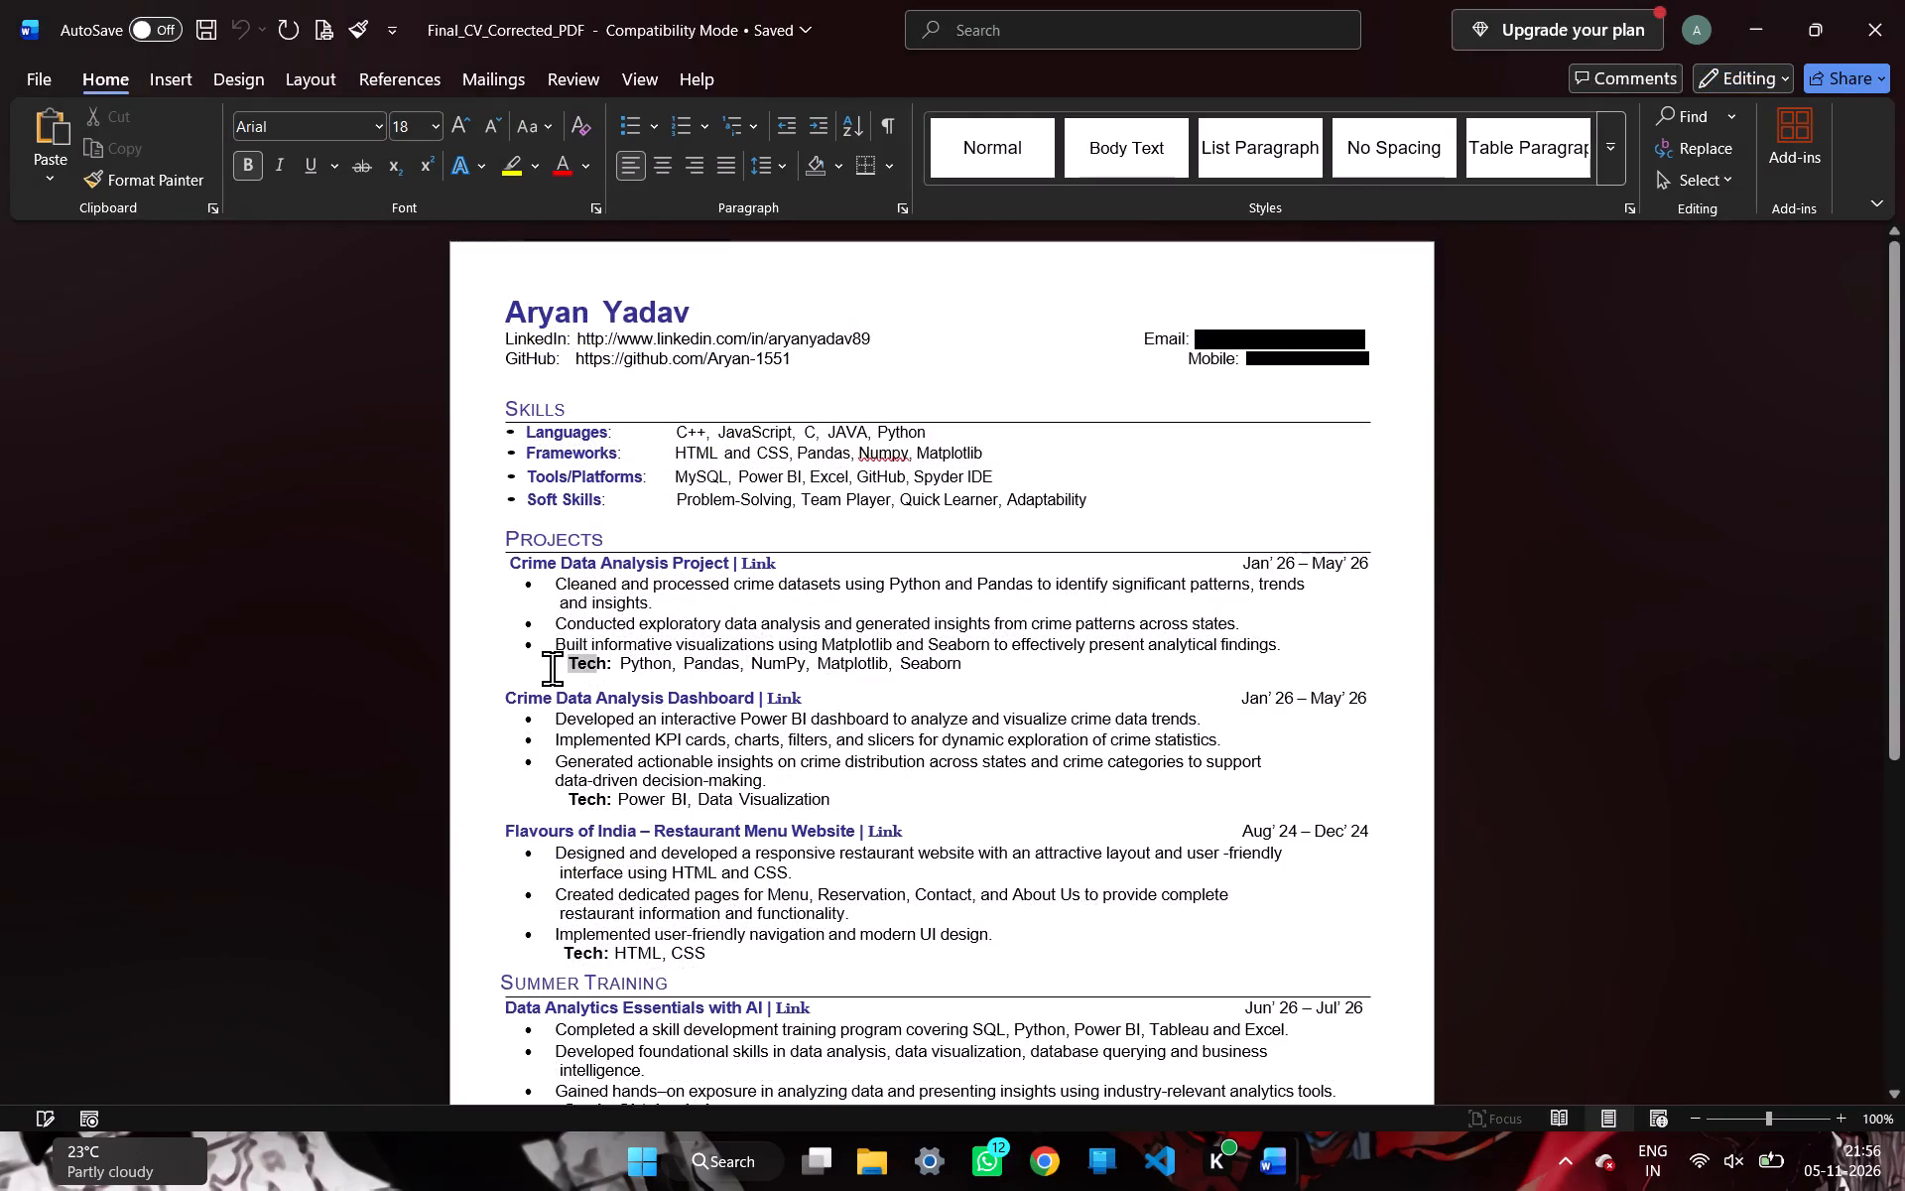
drag(552, 668, 555, 666)
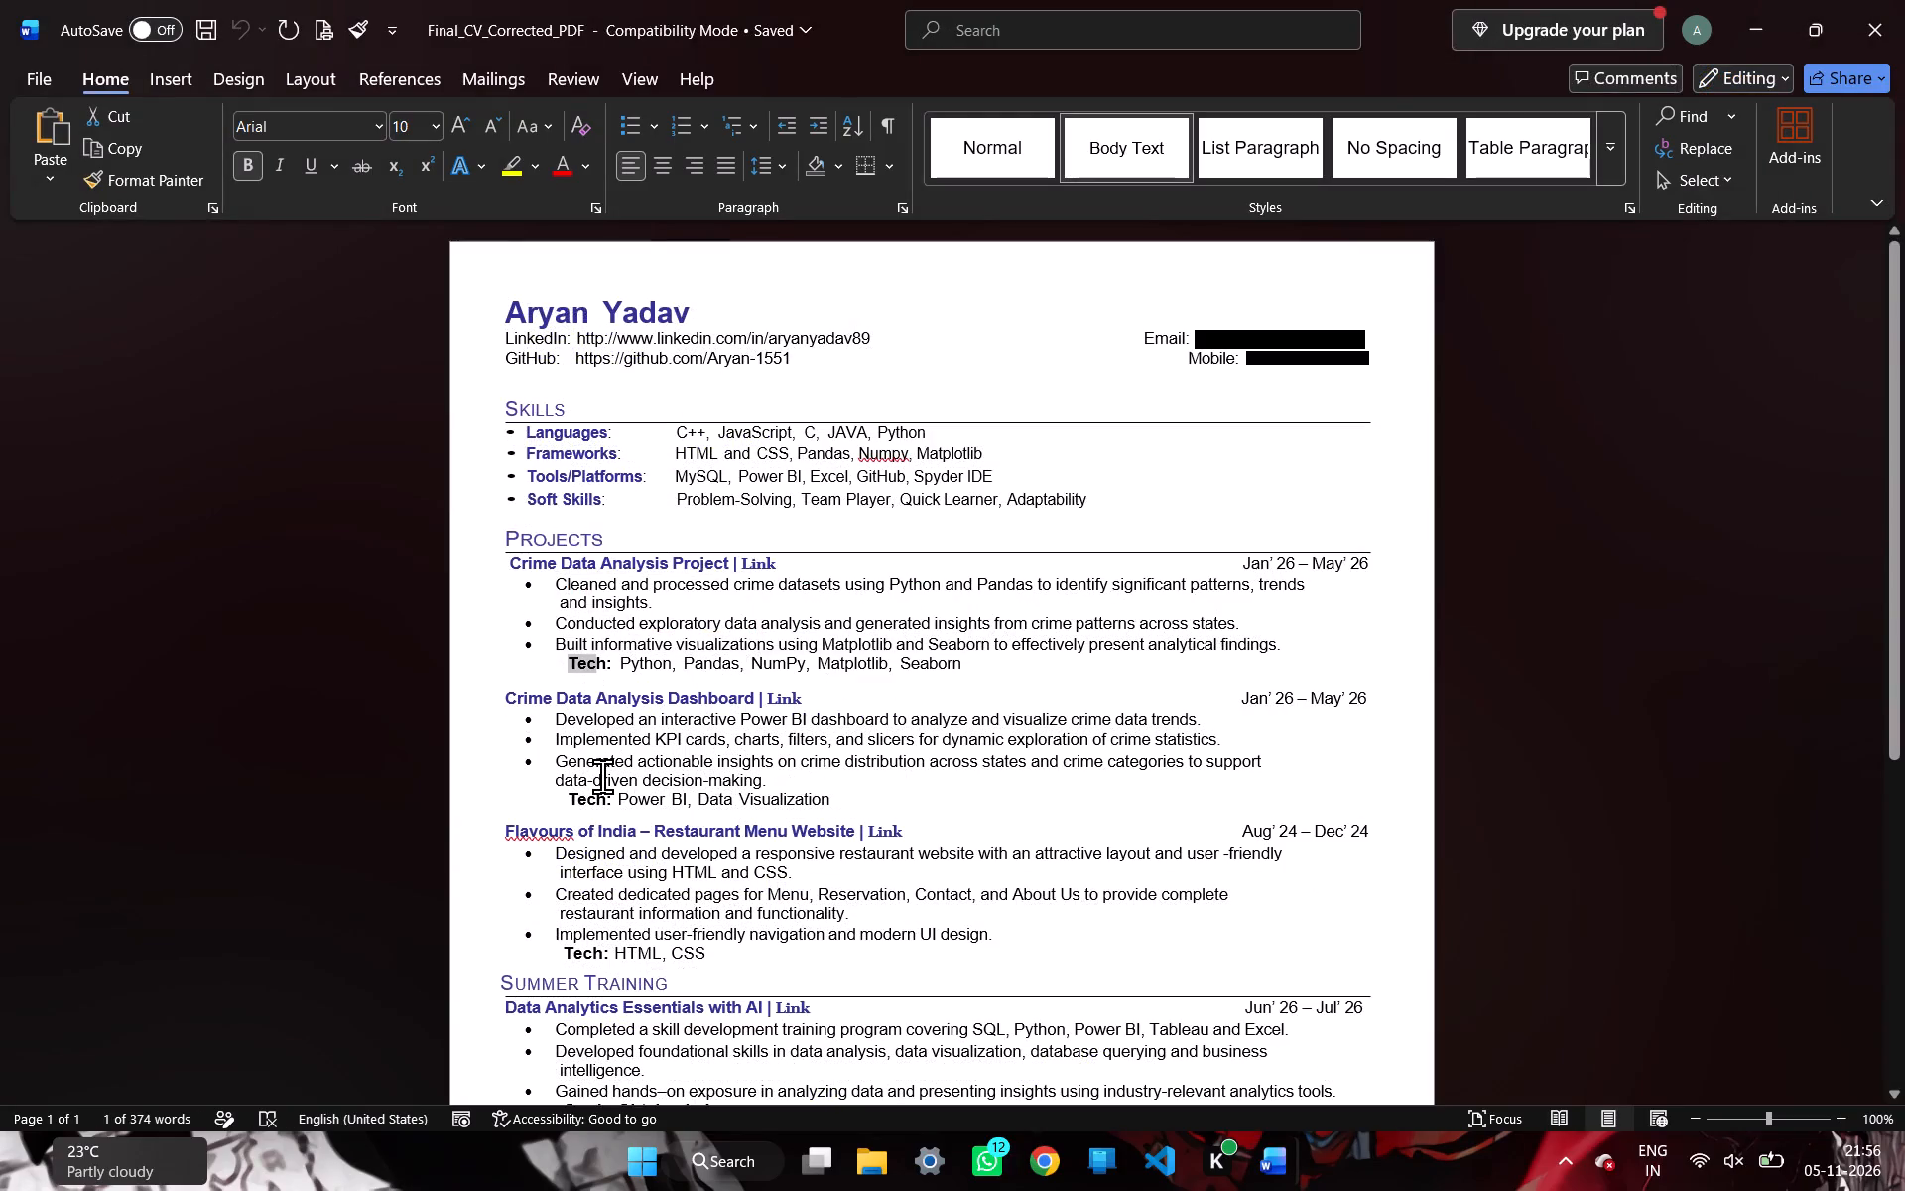
drag(602, 776, 542, 770)
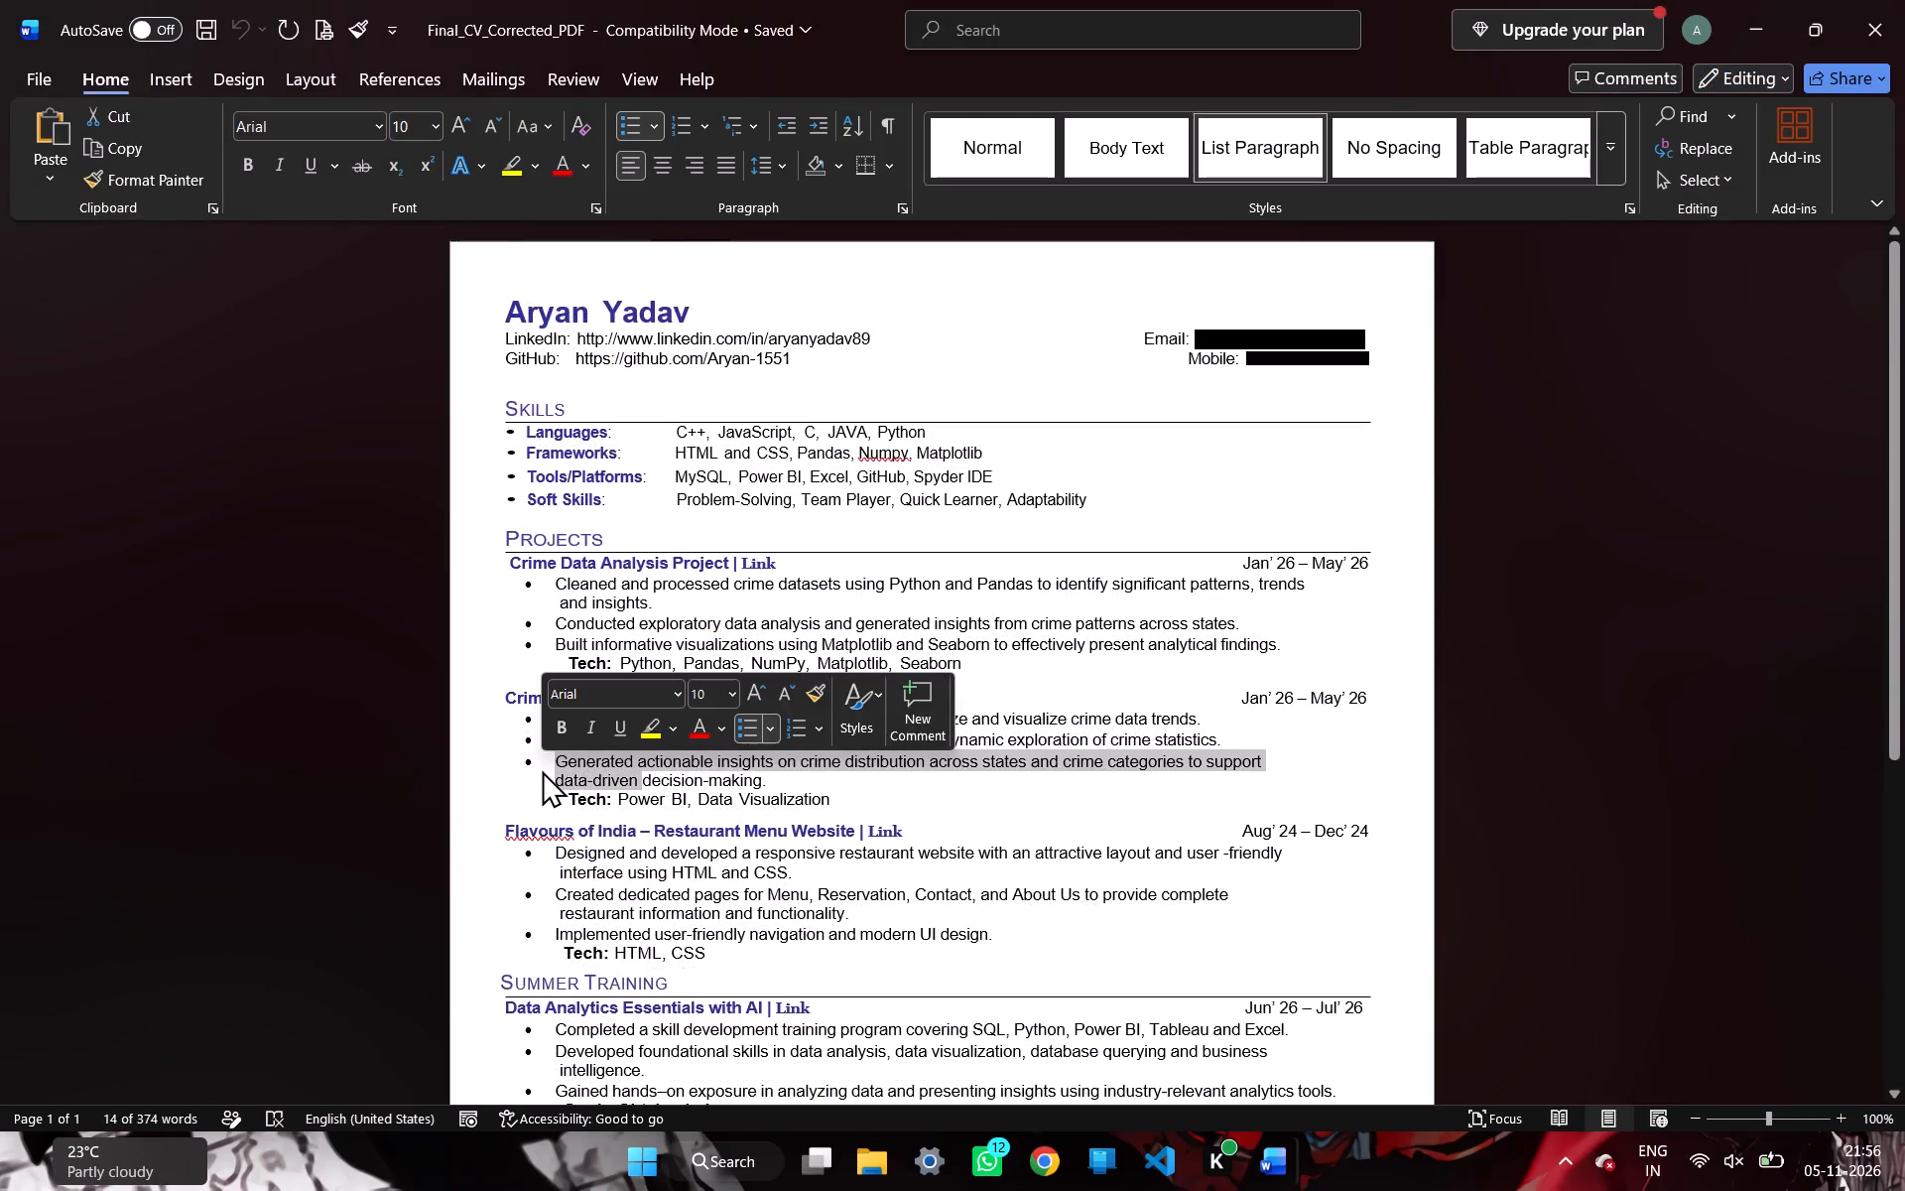
click(1858, 33)
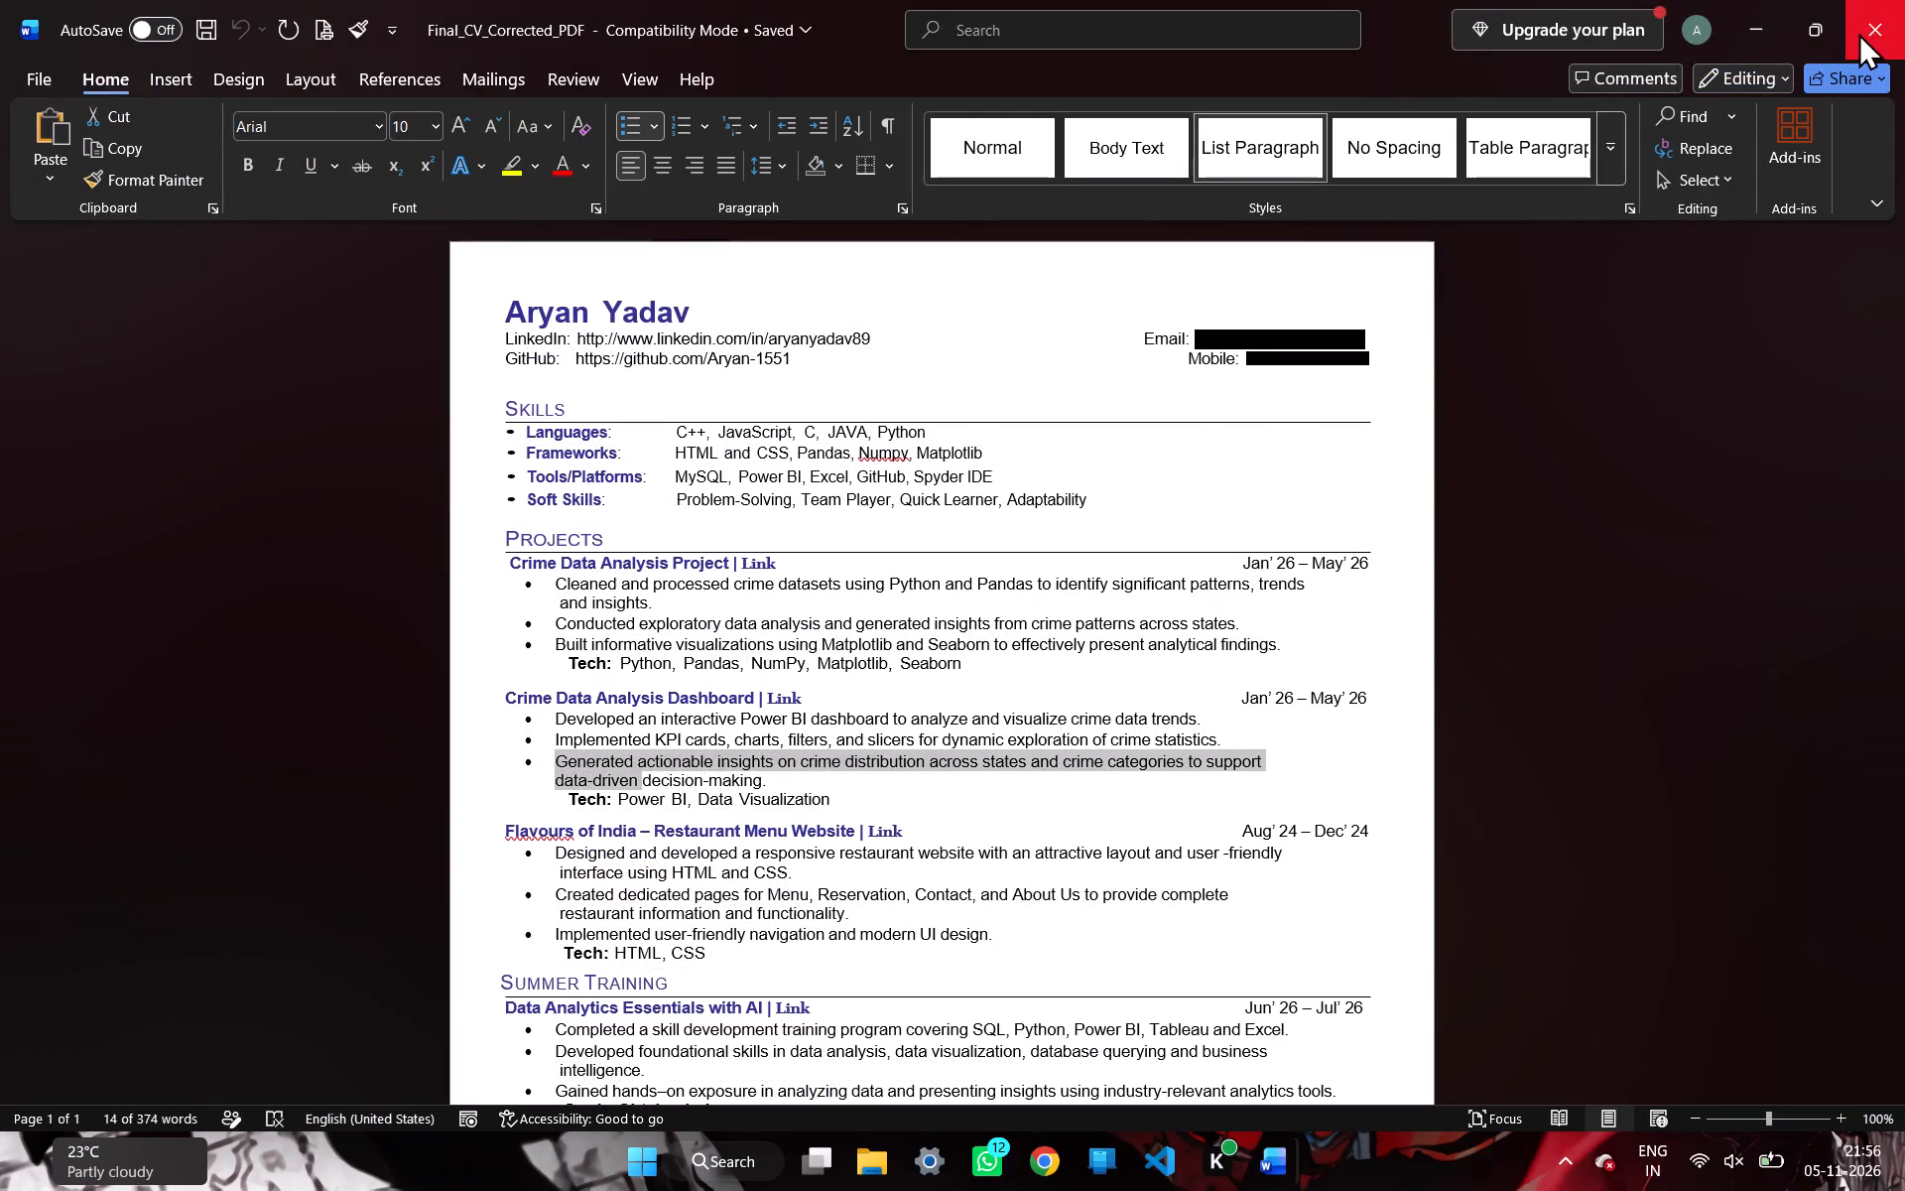
scroll(814, 754, up, 1)
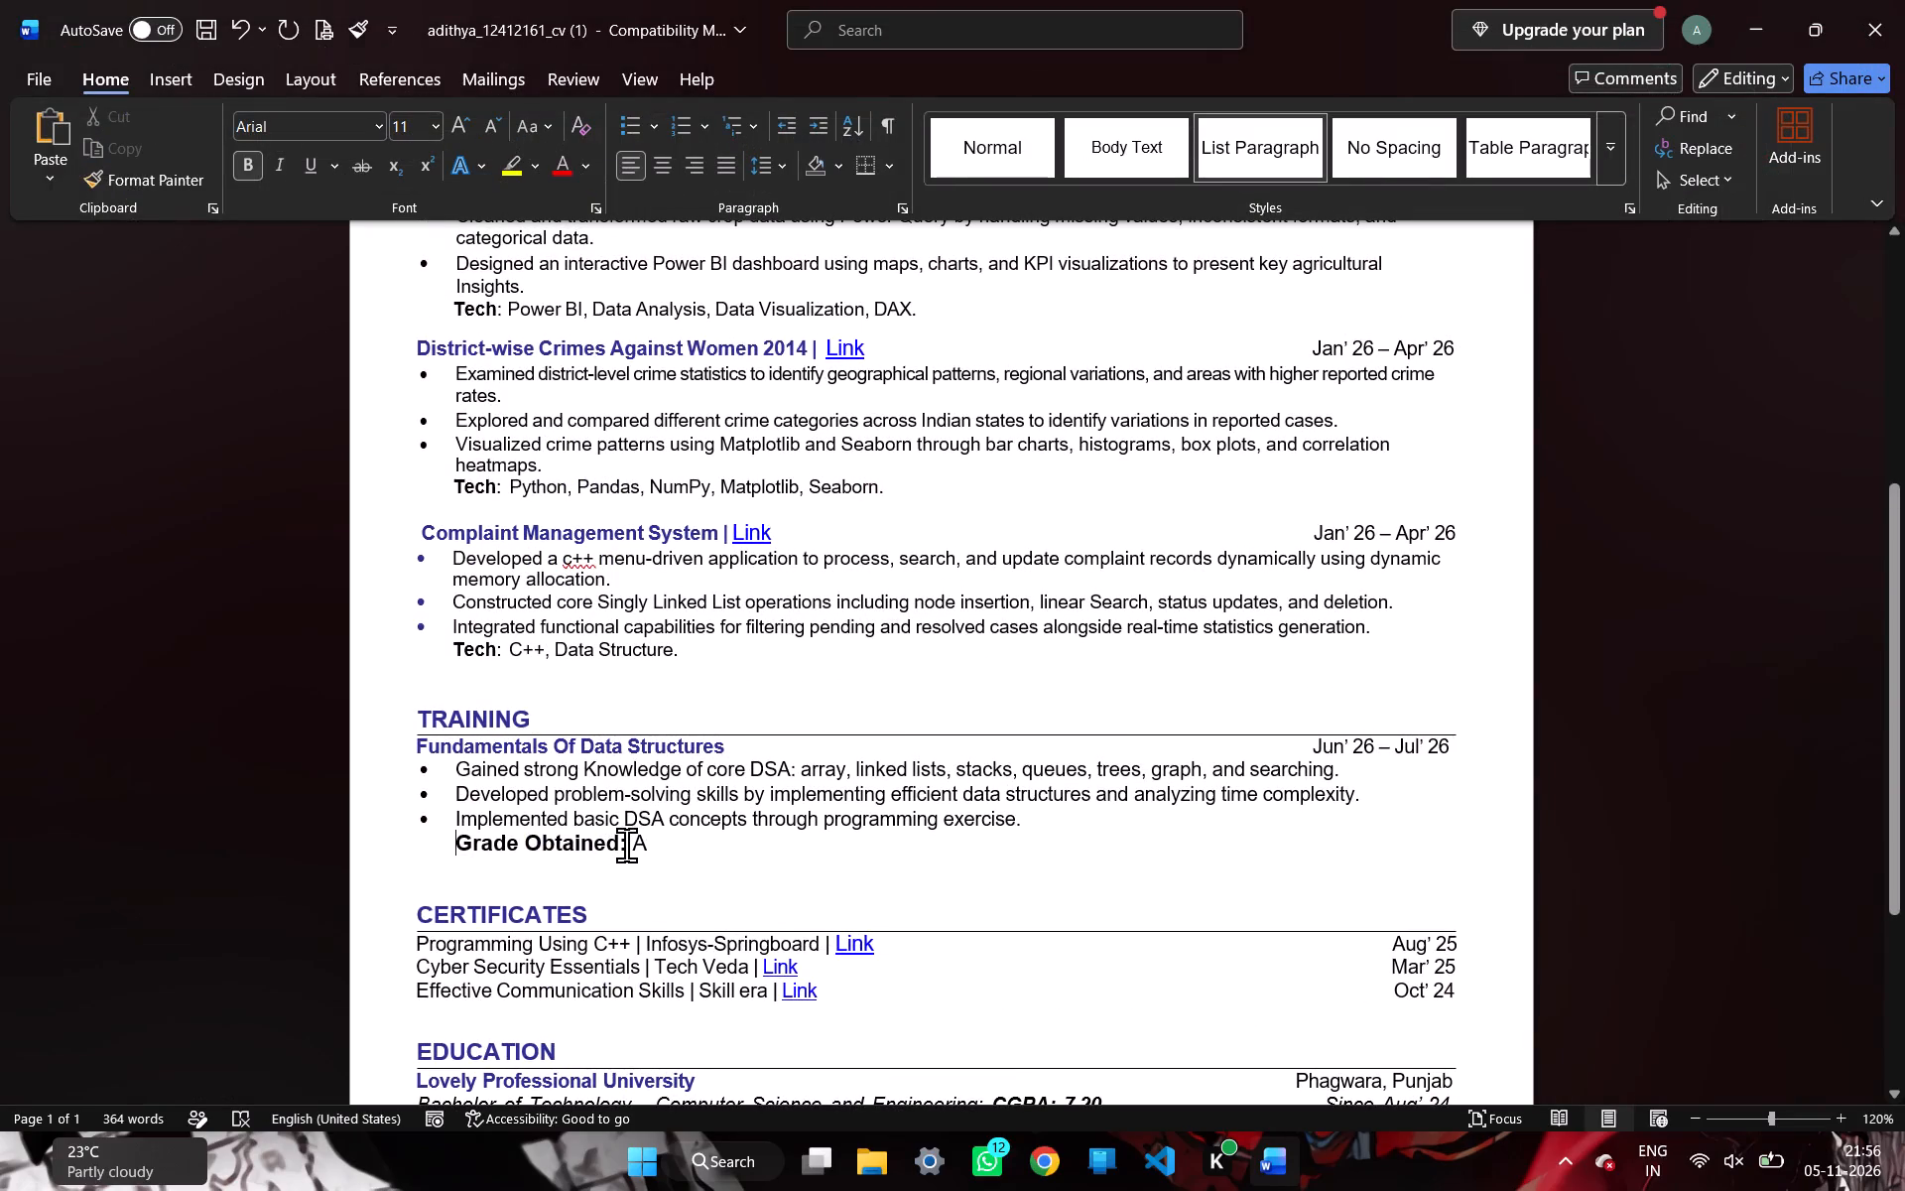
drag(655, 842, 628, 842)
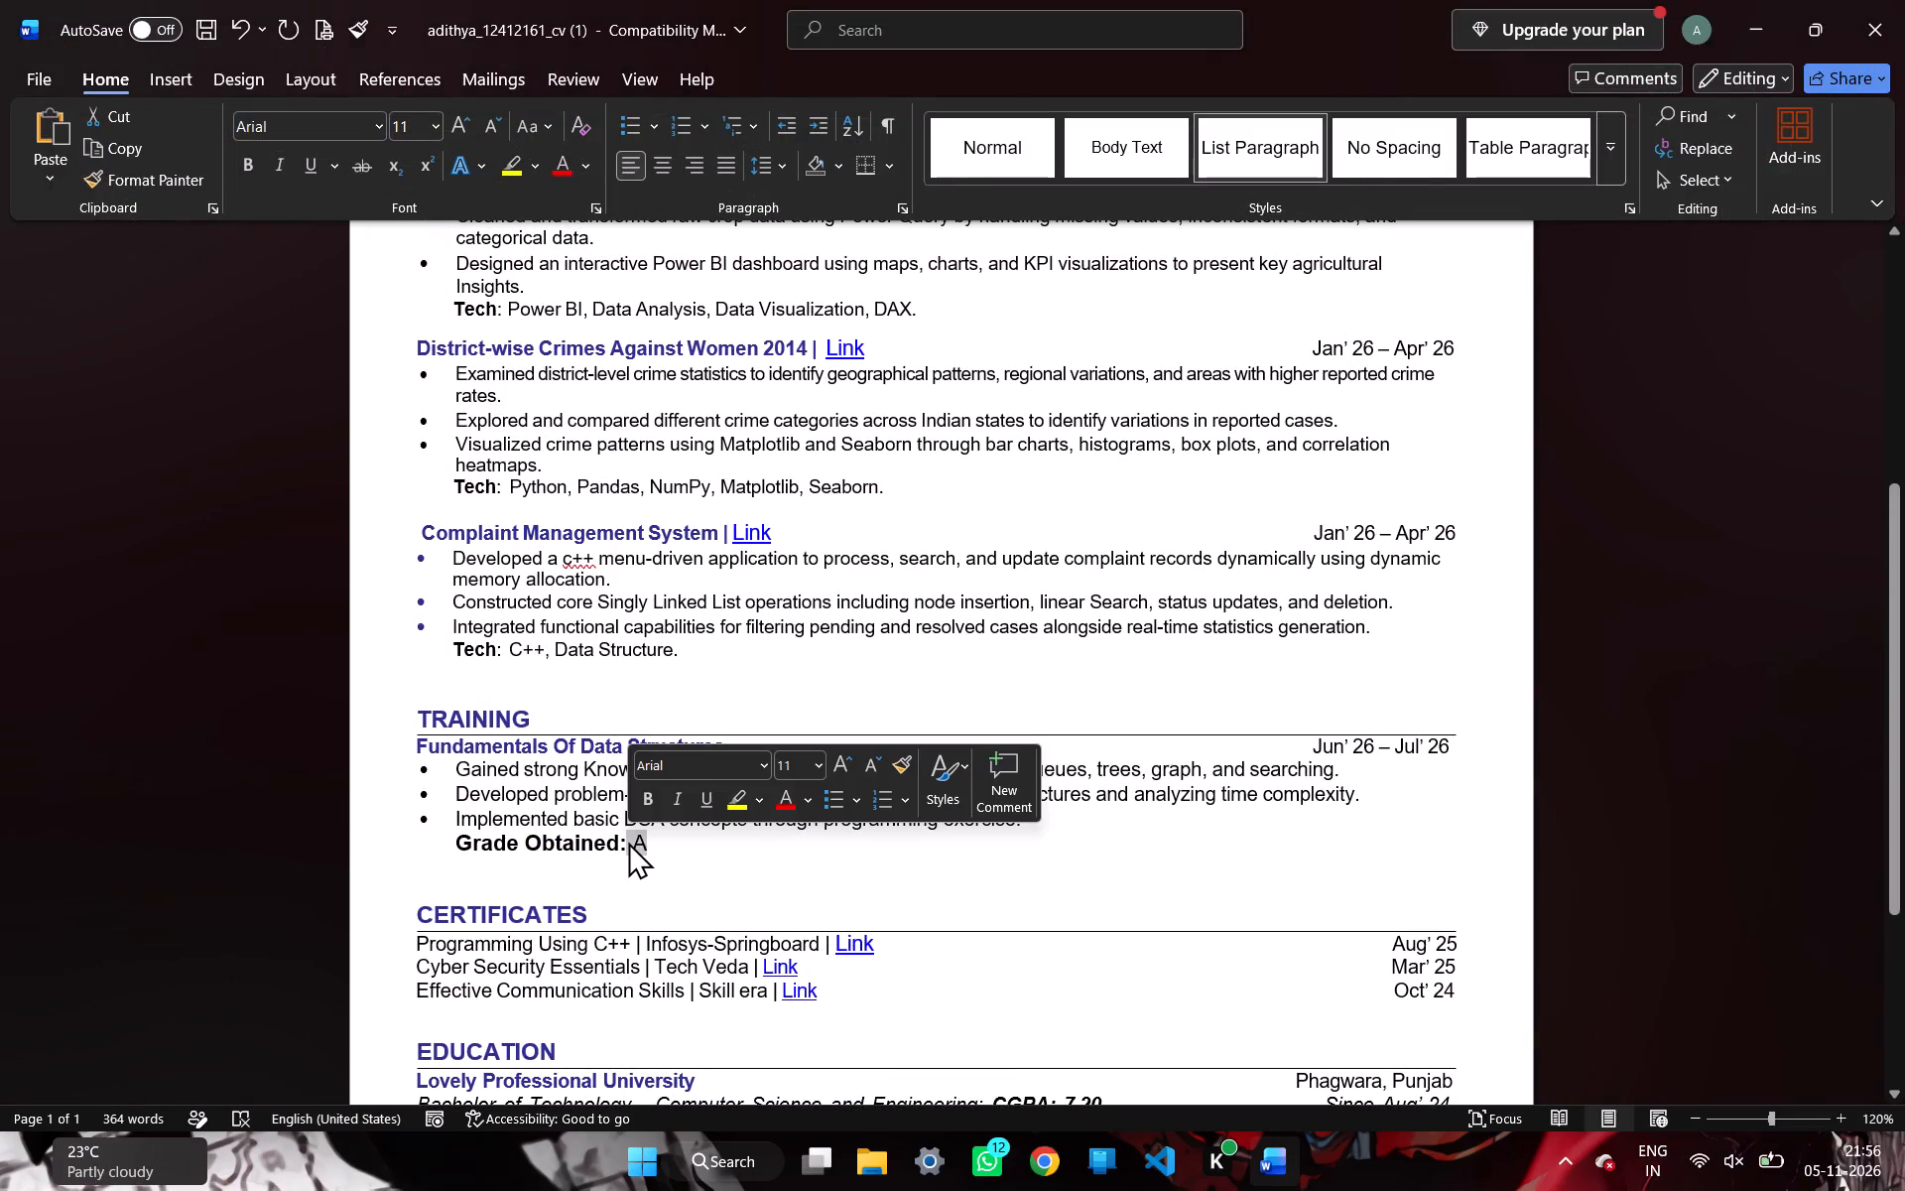
click(811, 764)
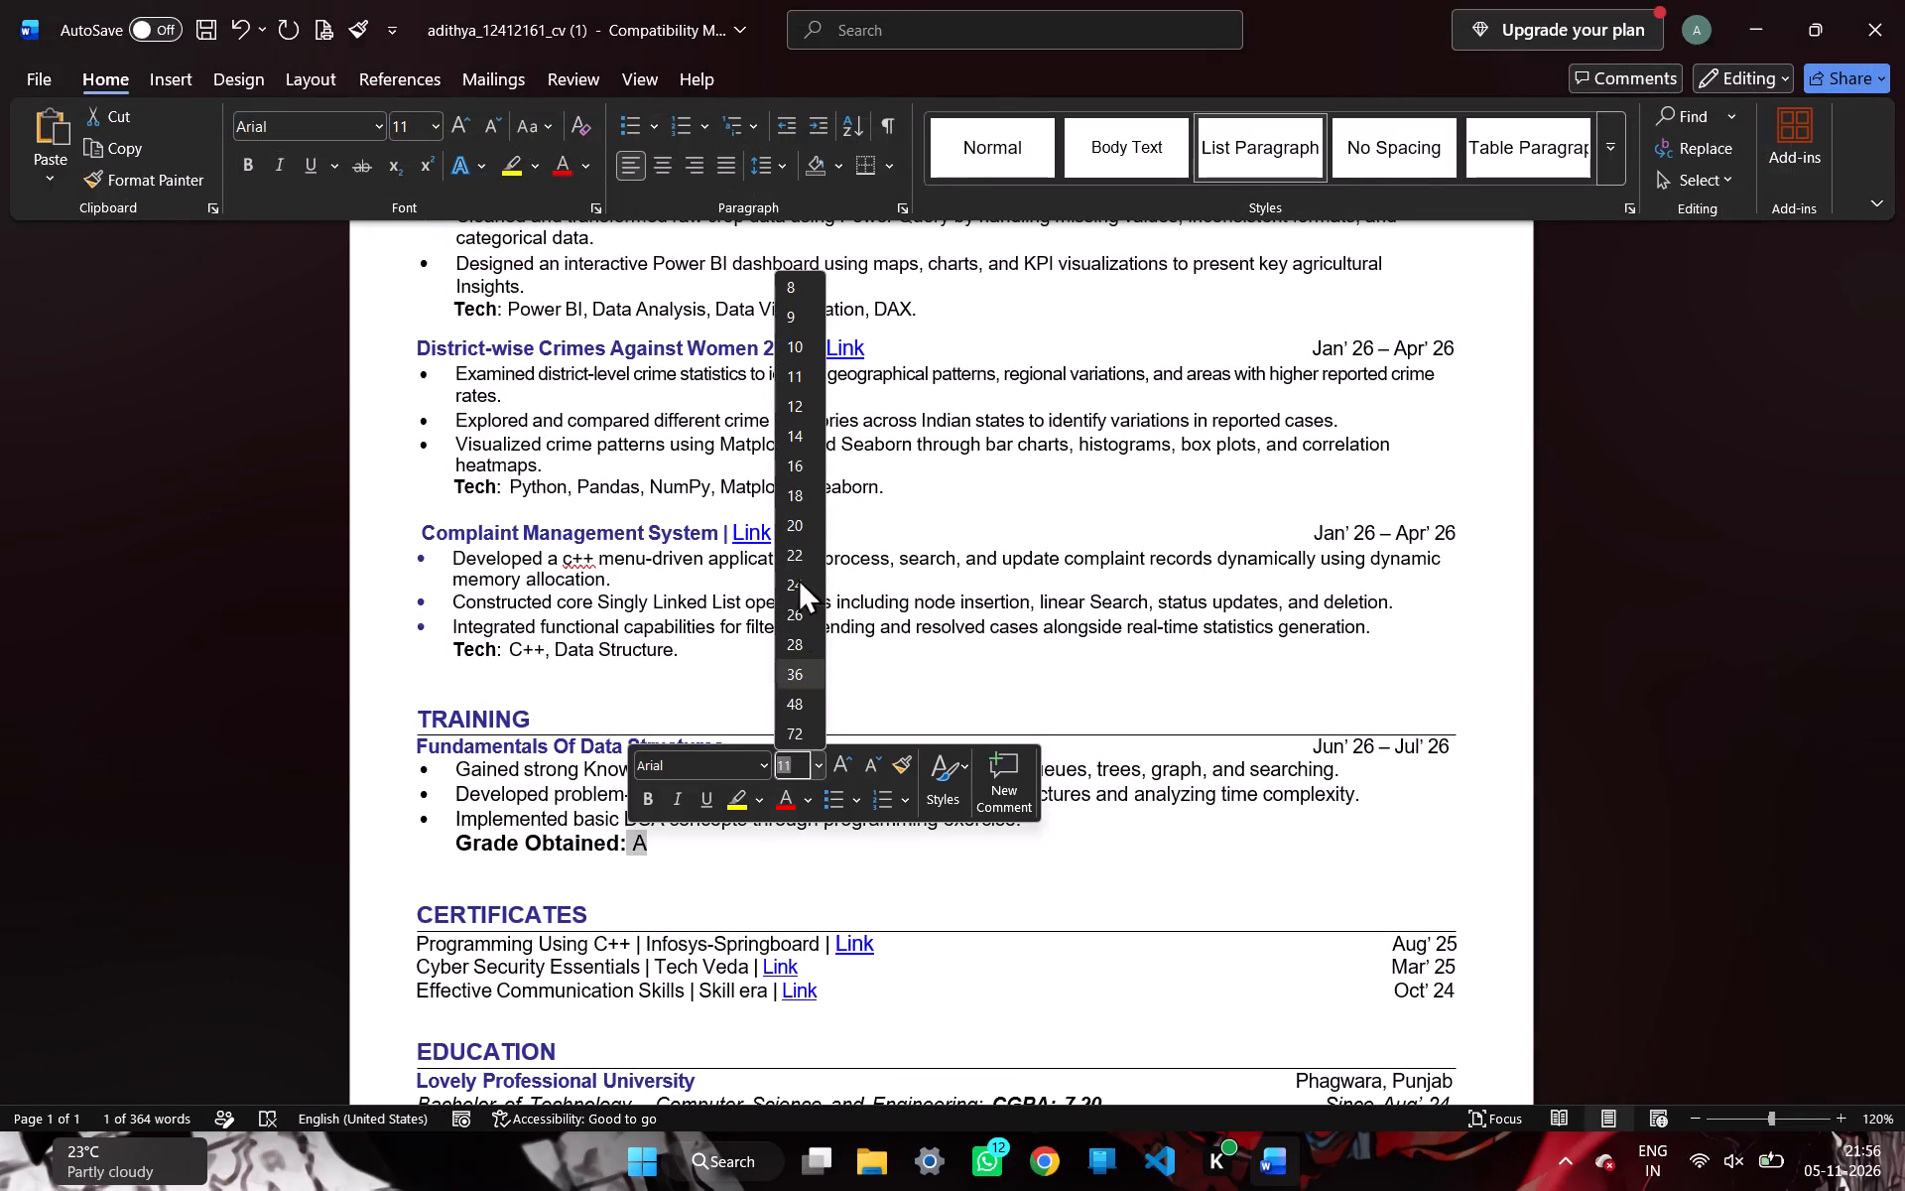
click(801, 338)
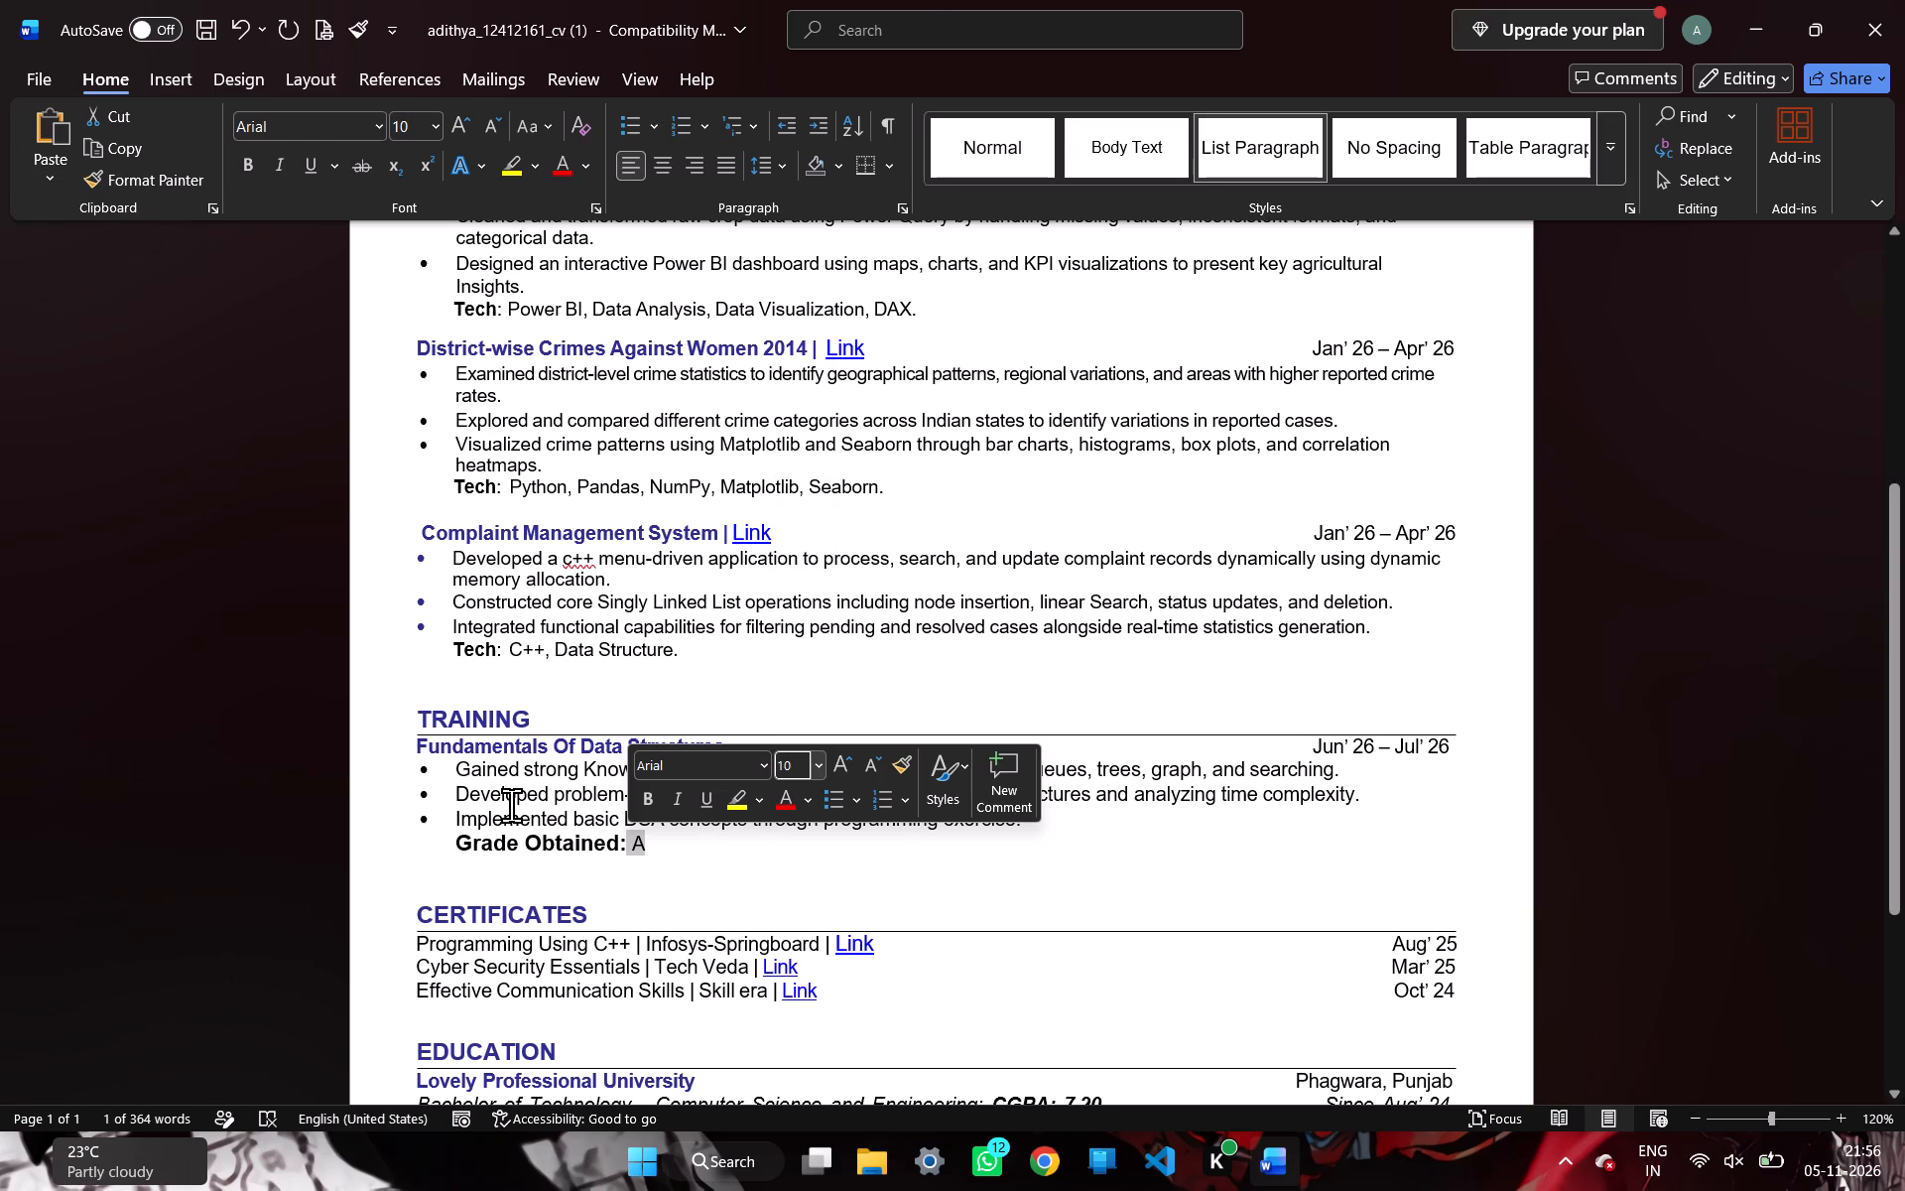
click(510, 805)
drag(1029, 825, 567, 786)
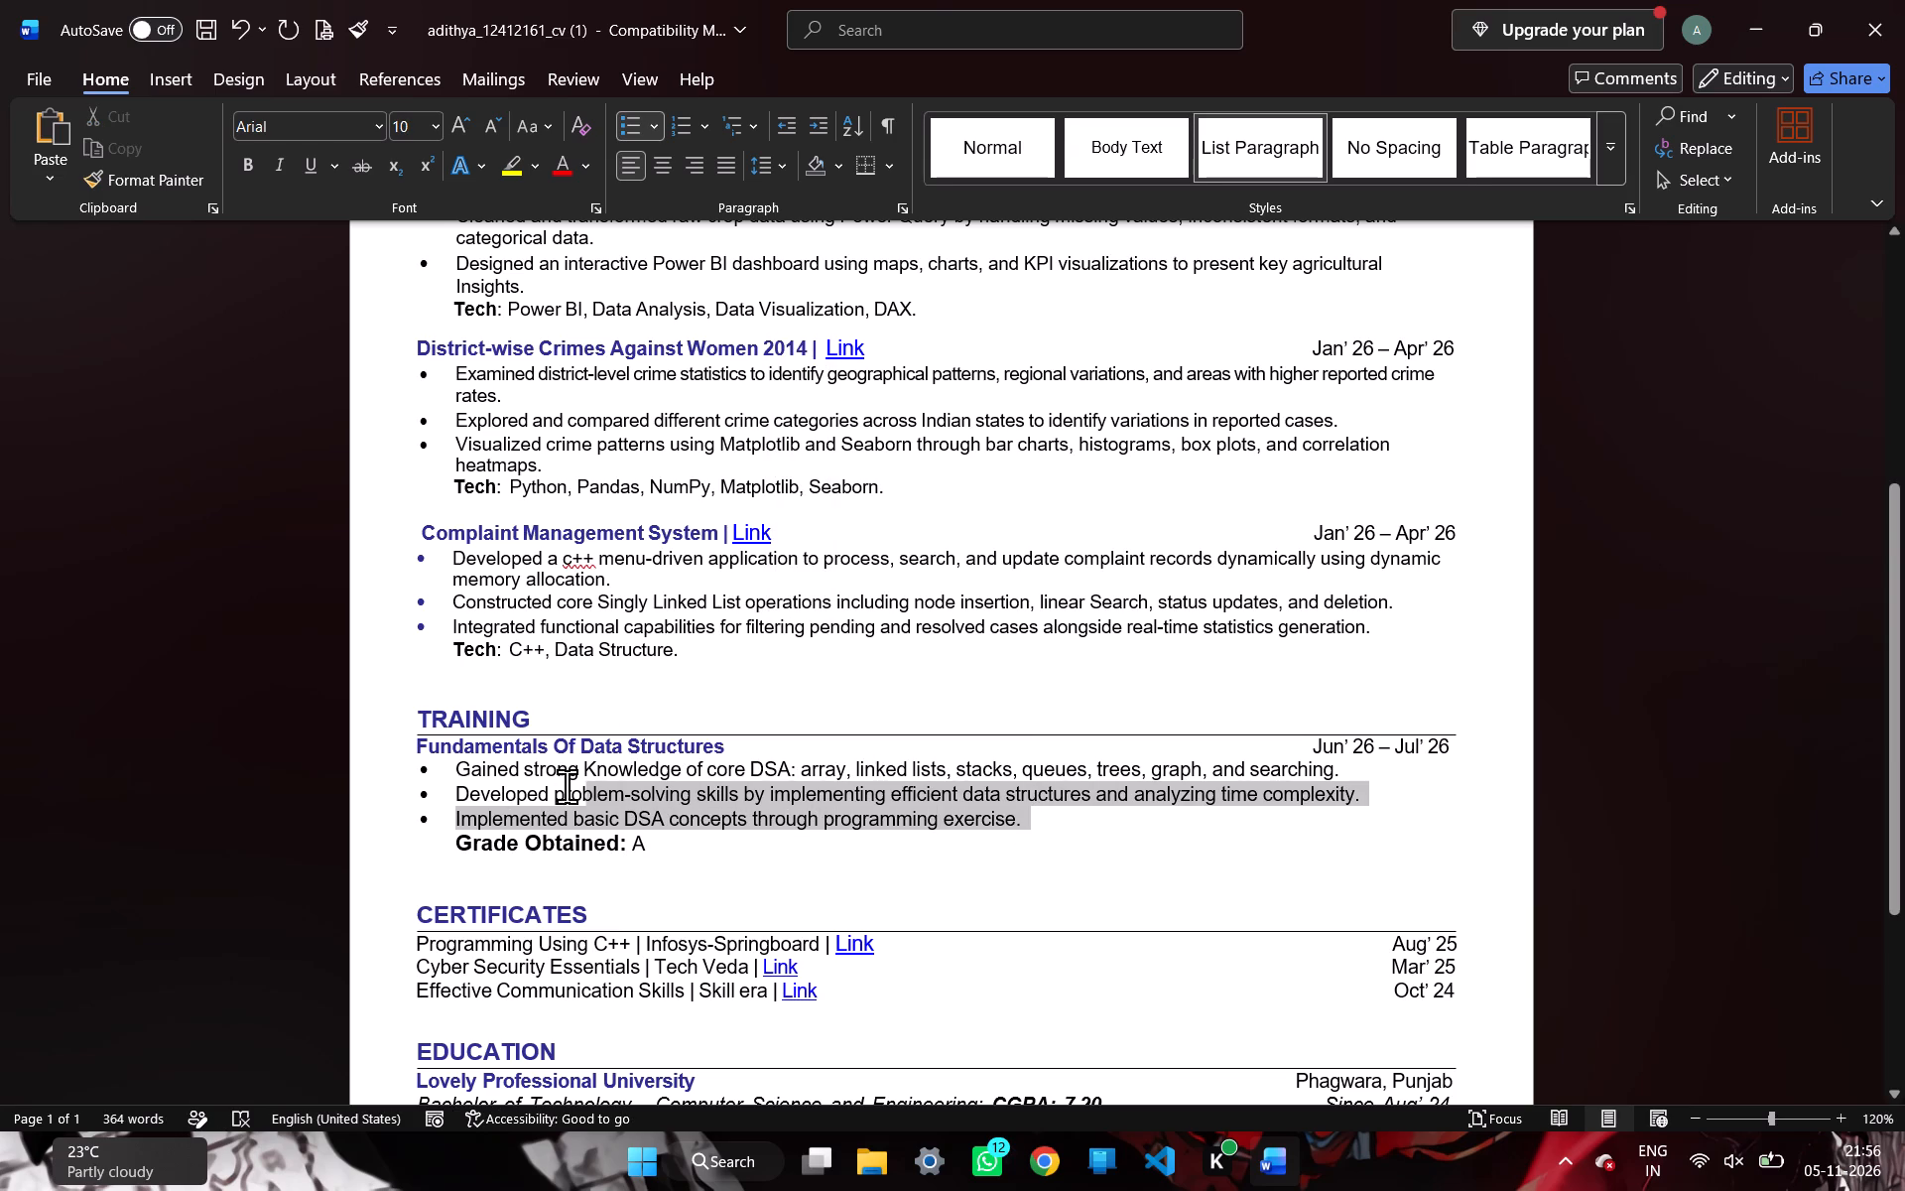
drag(567, 786, 467, 764)
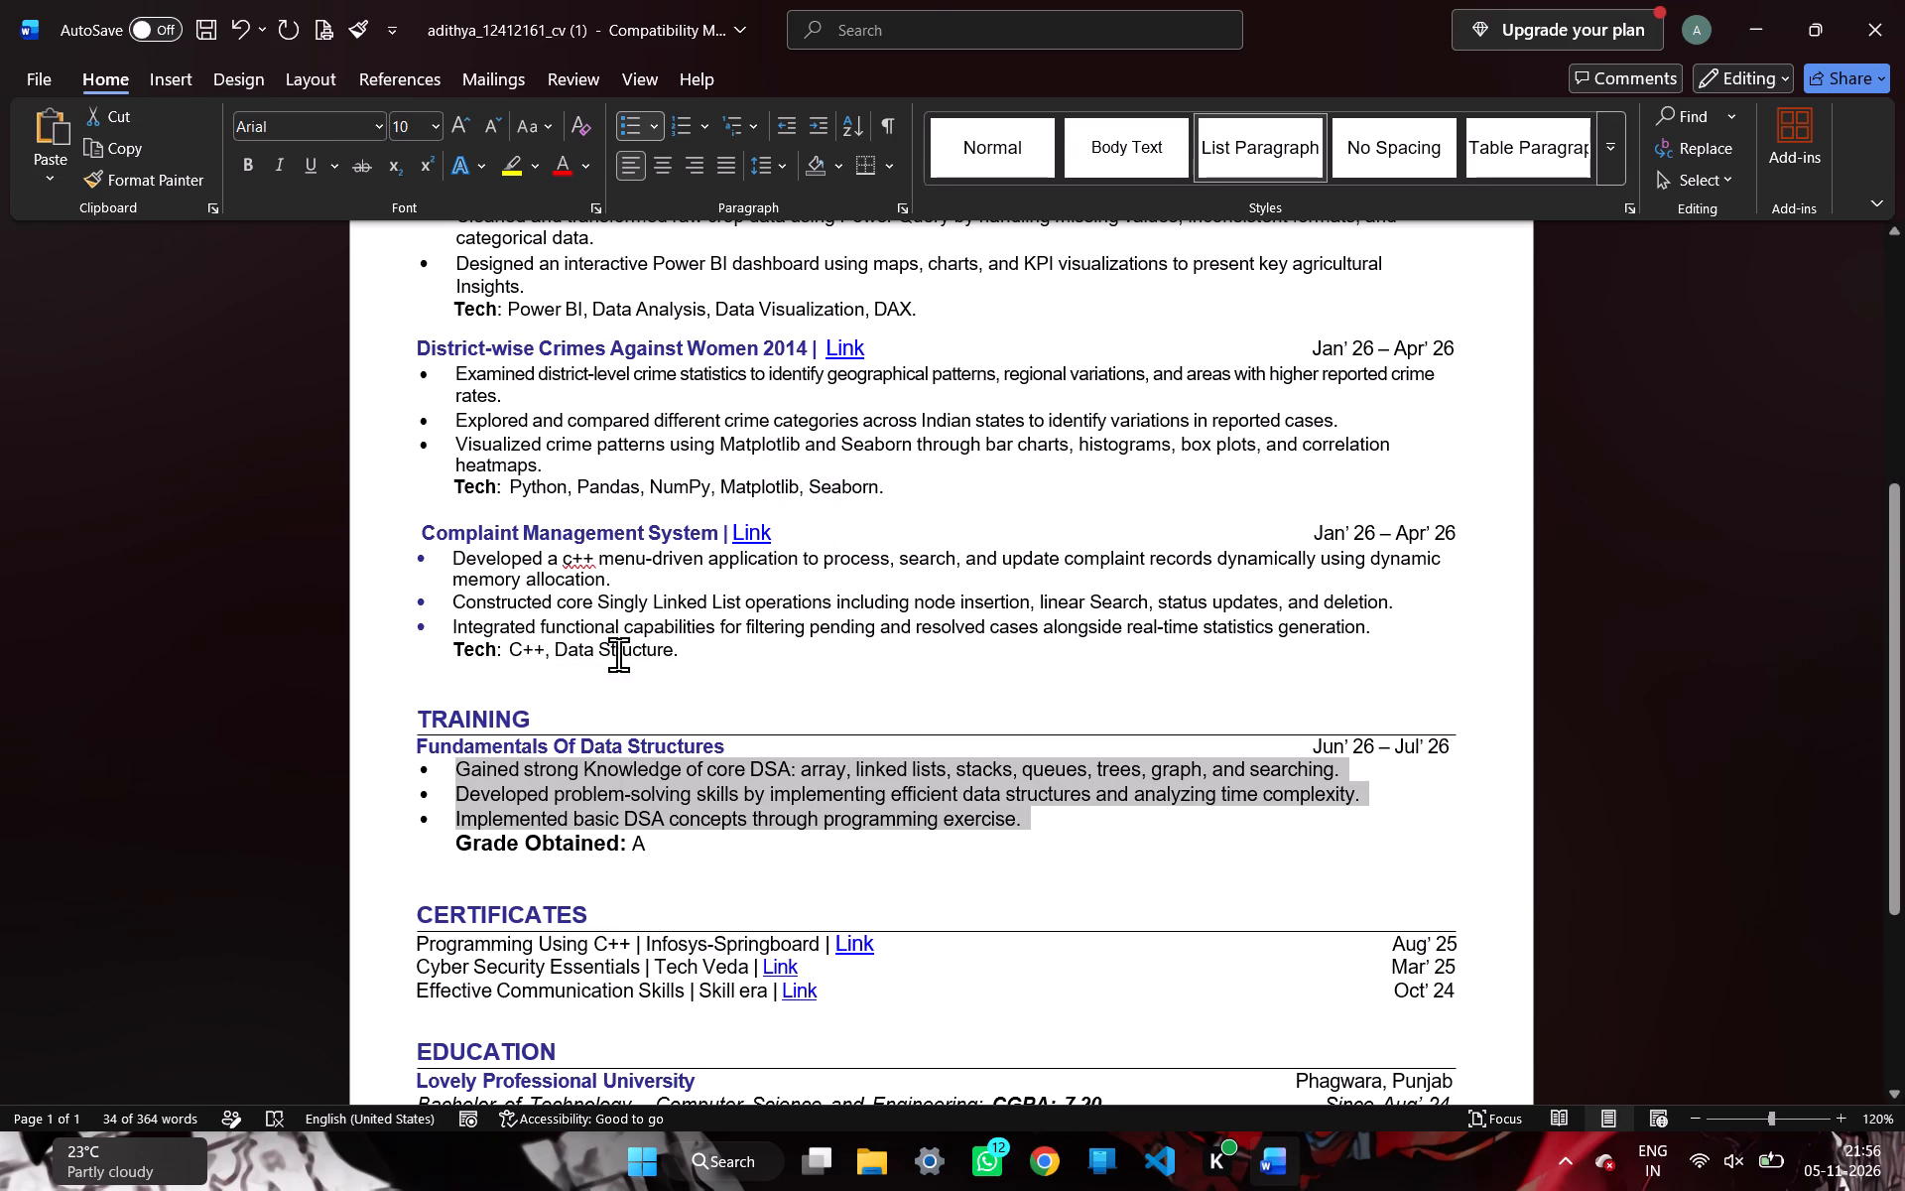
Set the Tech label under the Complaint Management System project to font size 10.
drag(506, 649, 444, 651)
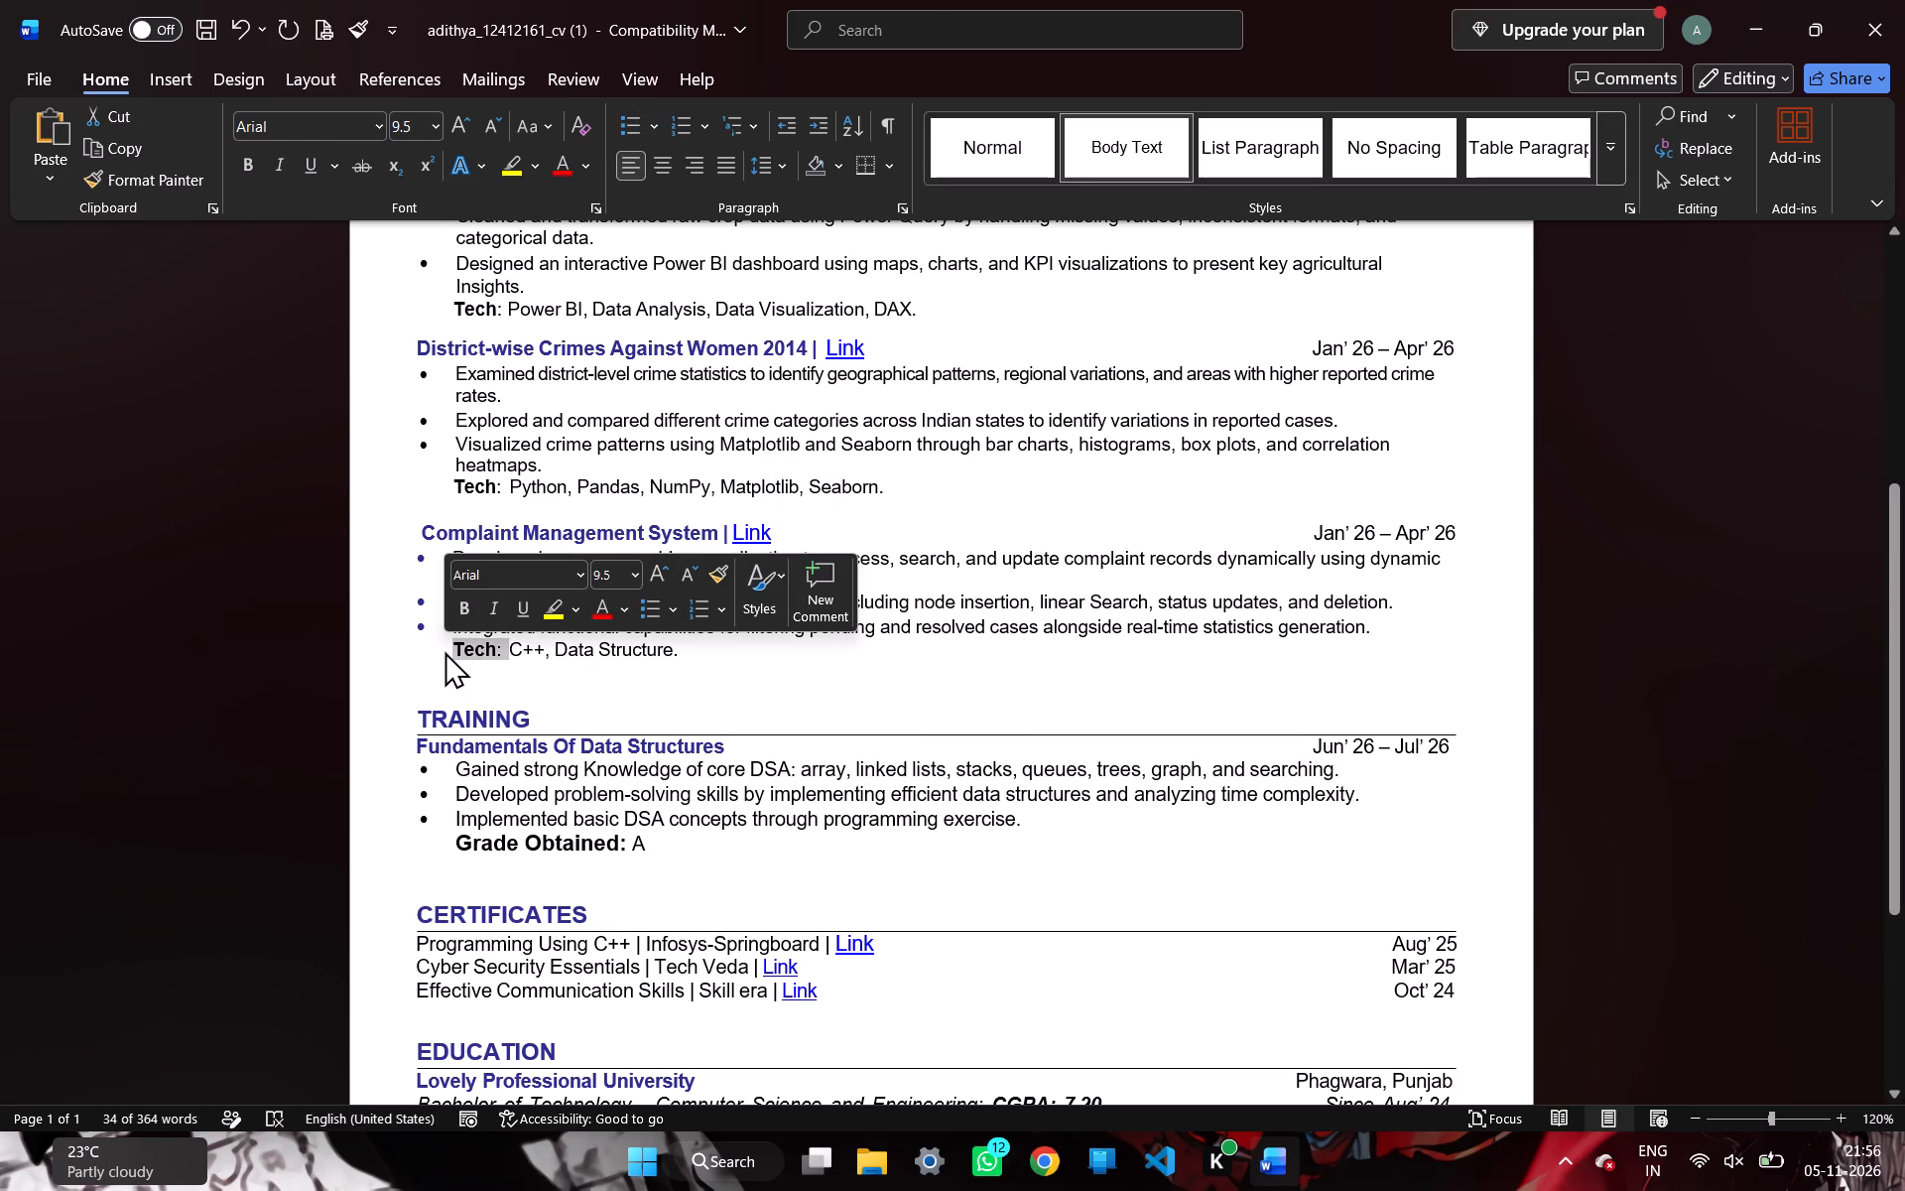
click(634, 573)
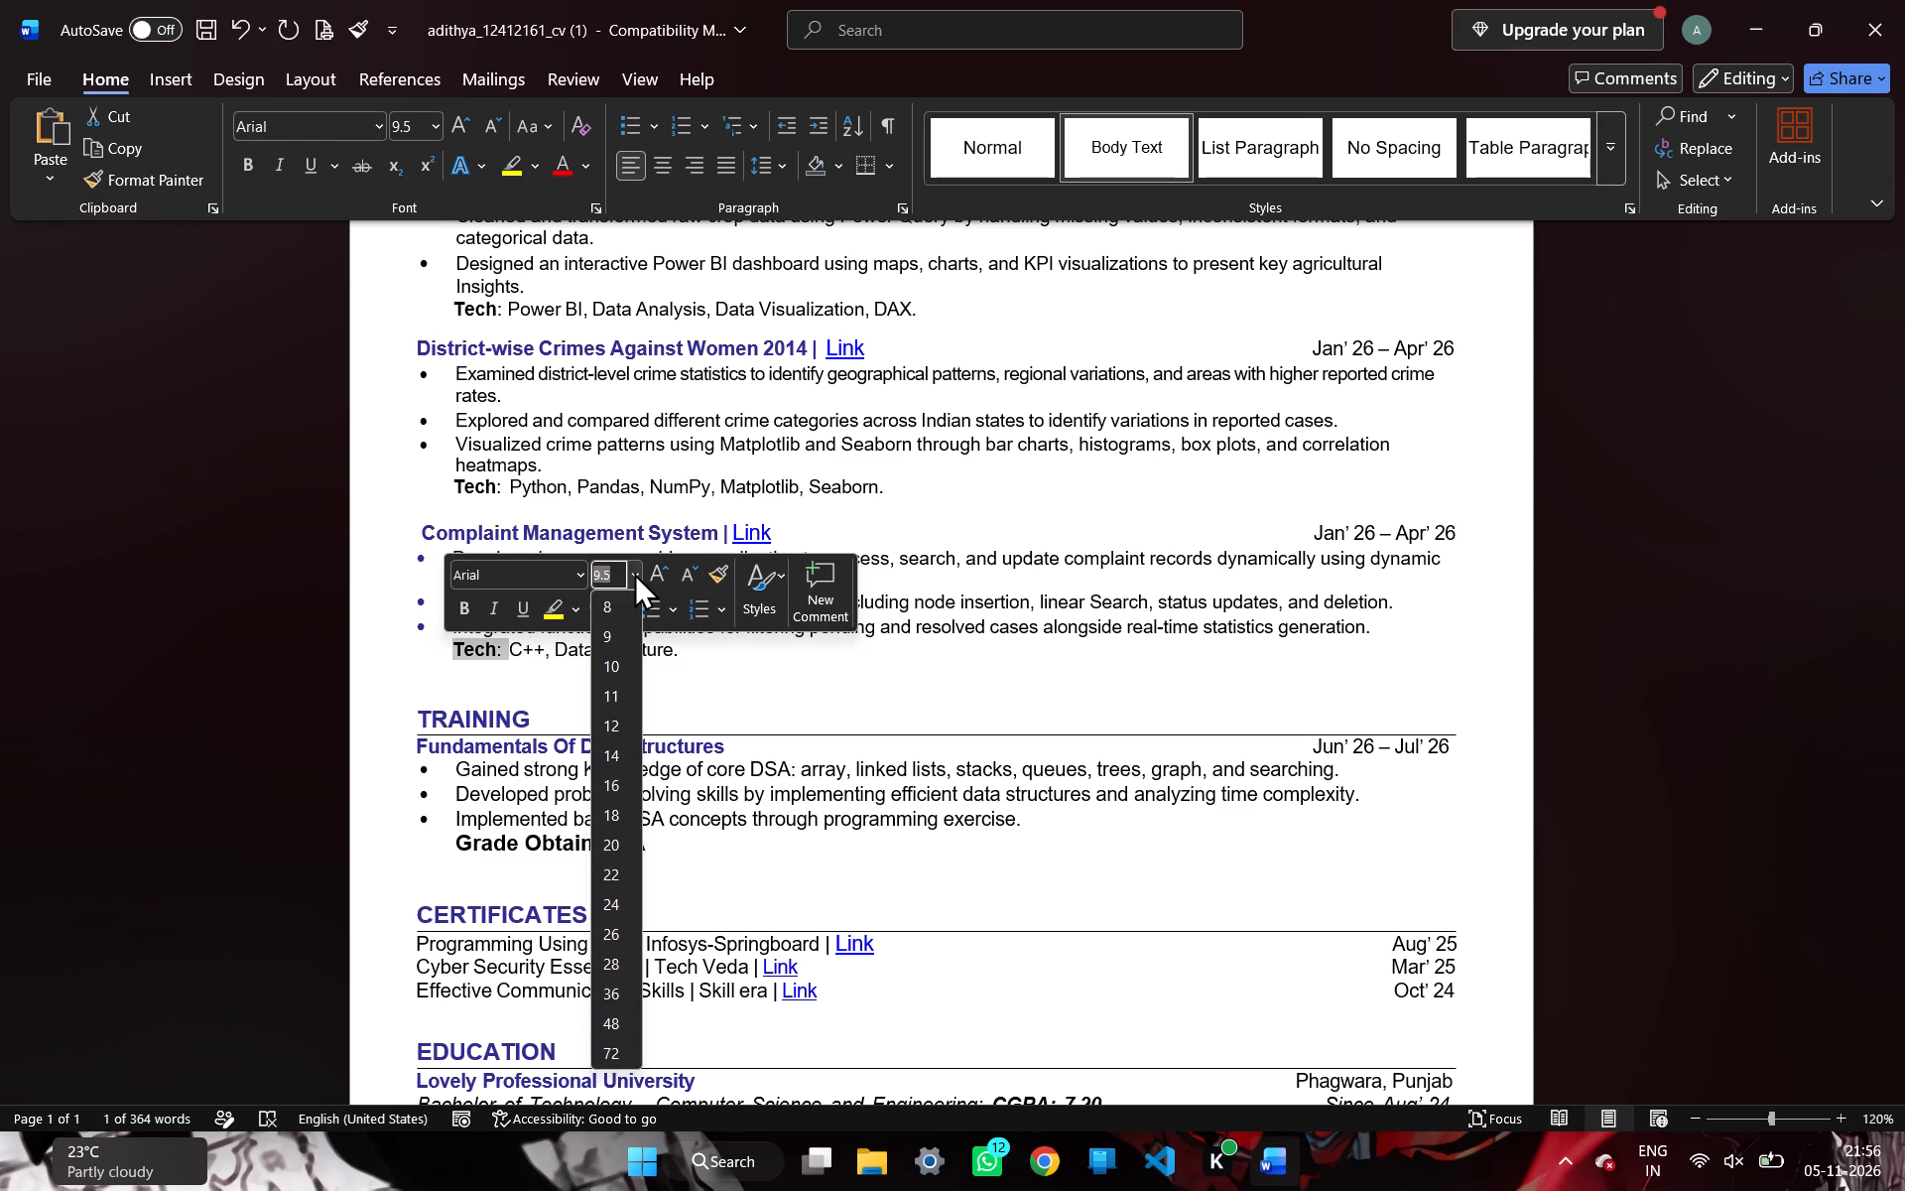
click(624, 657)
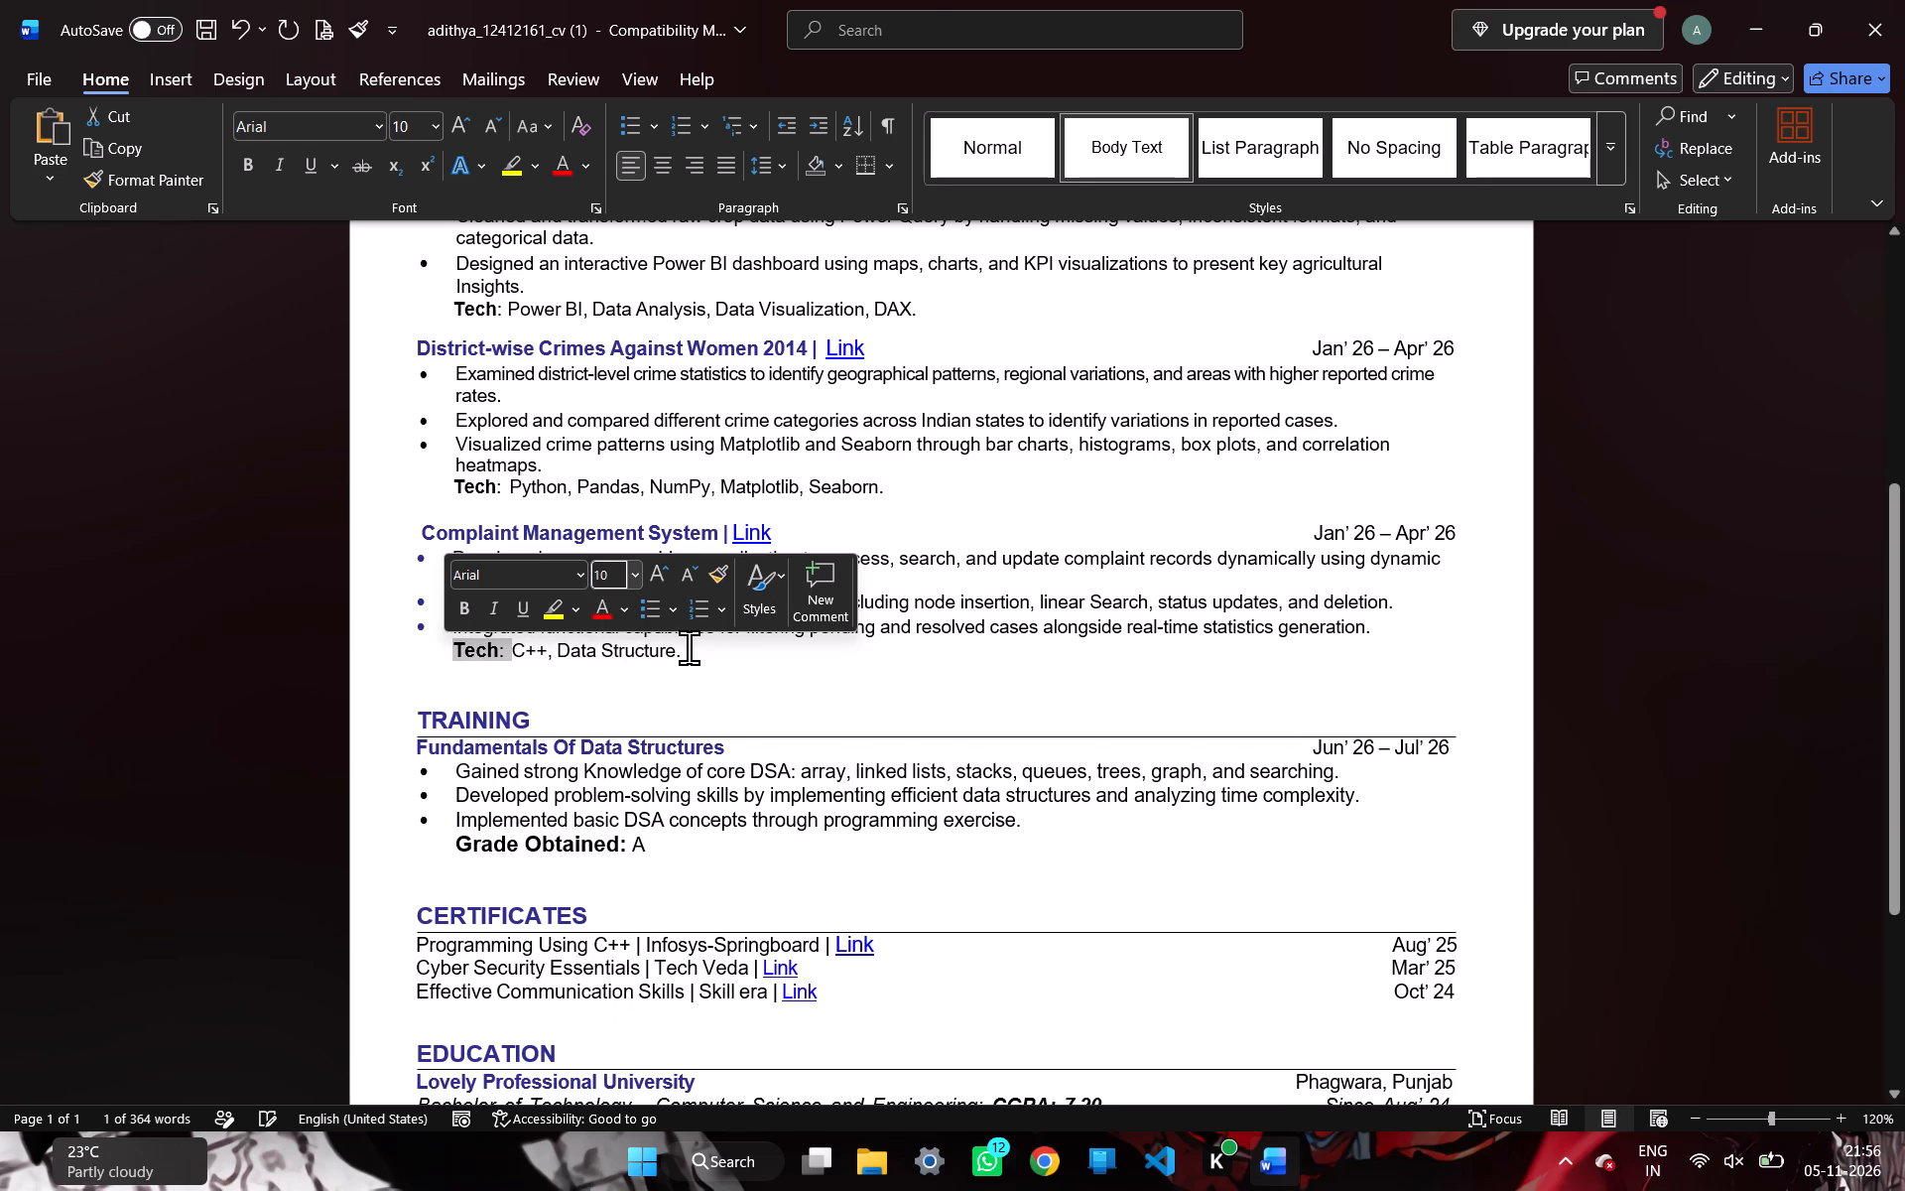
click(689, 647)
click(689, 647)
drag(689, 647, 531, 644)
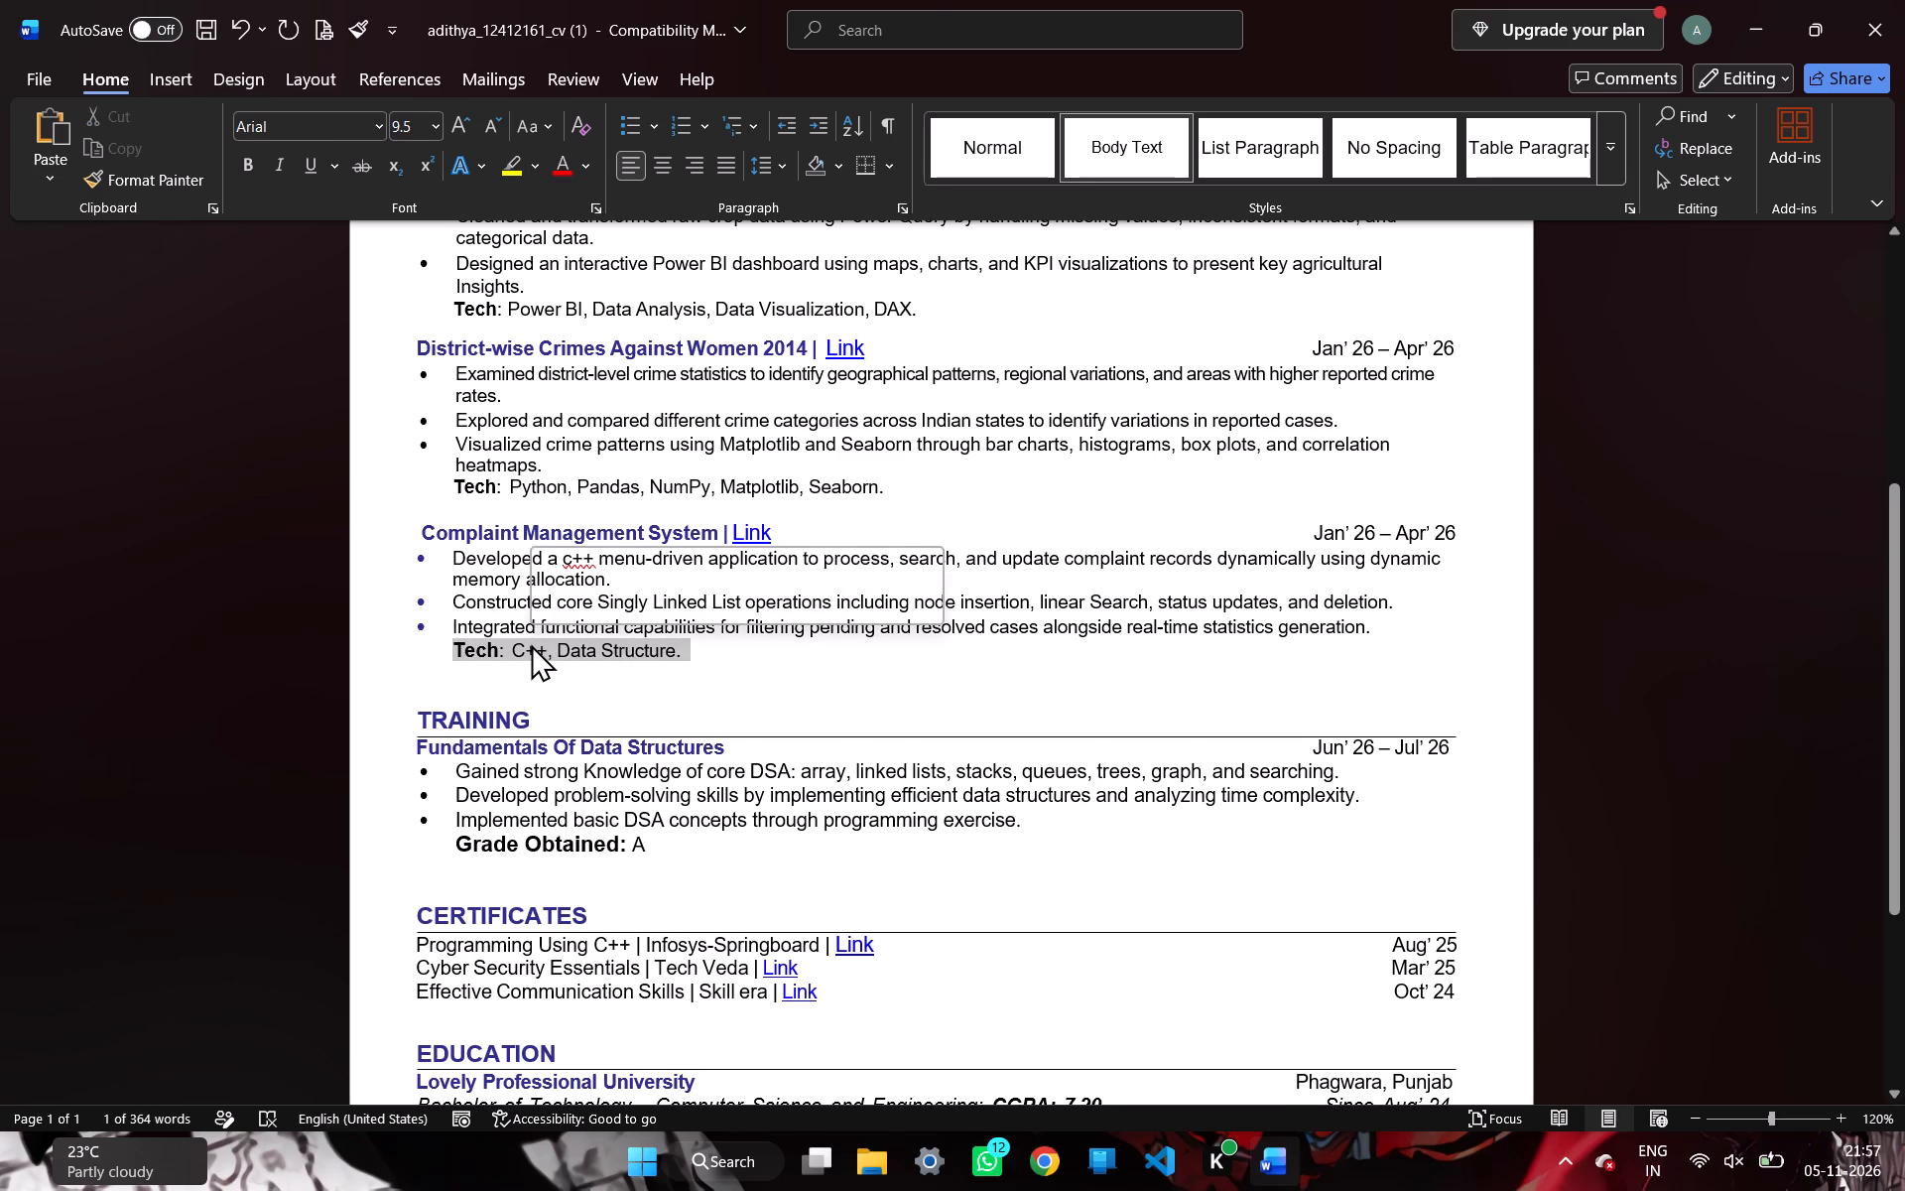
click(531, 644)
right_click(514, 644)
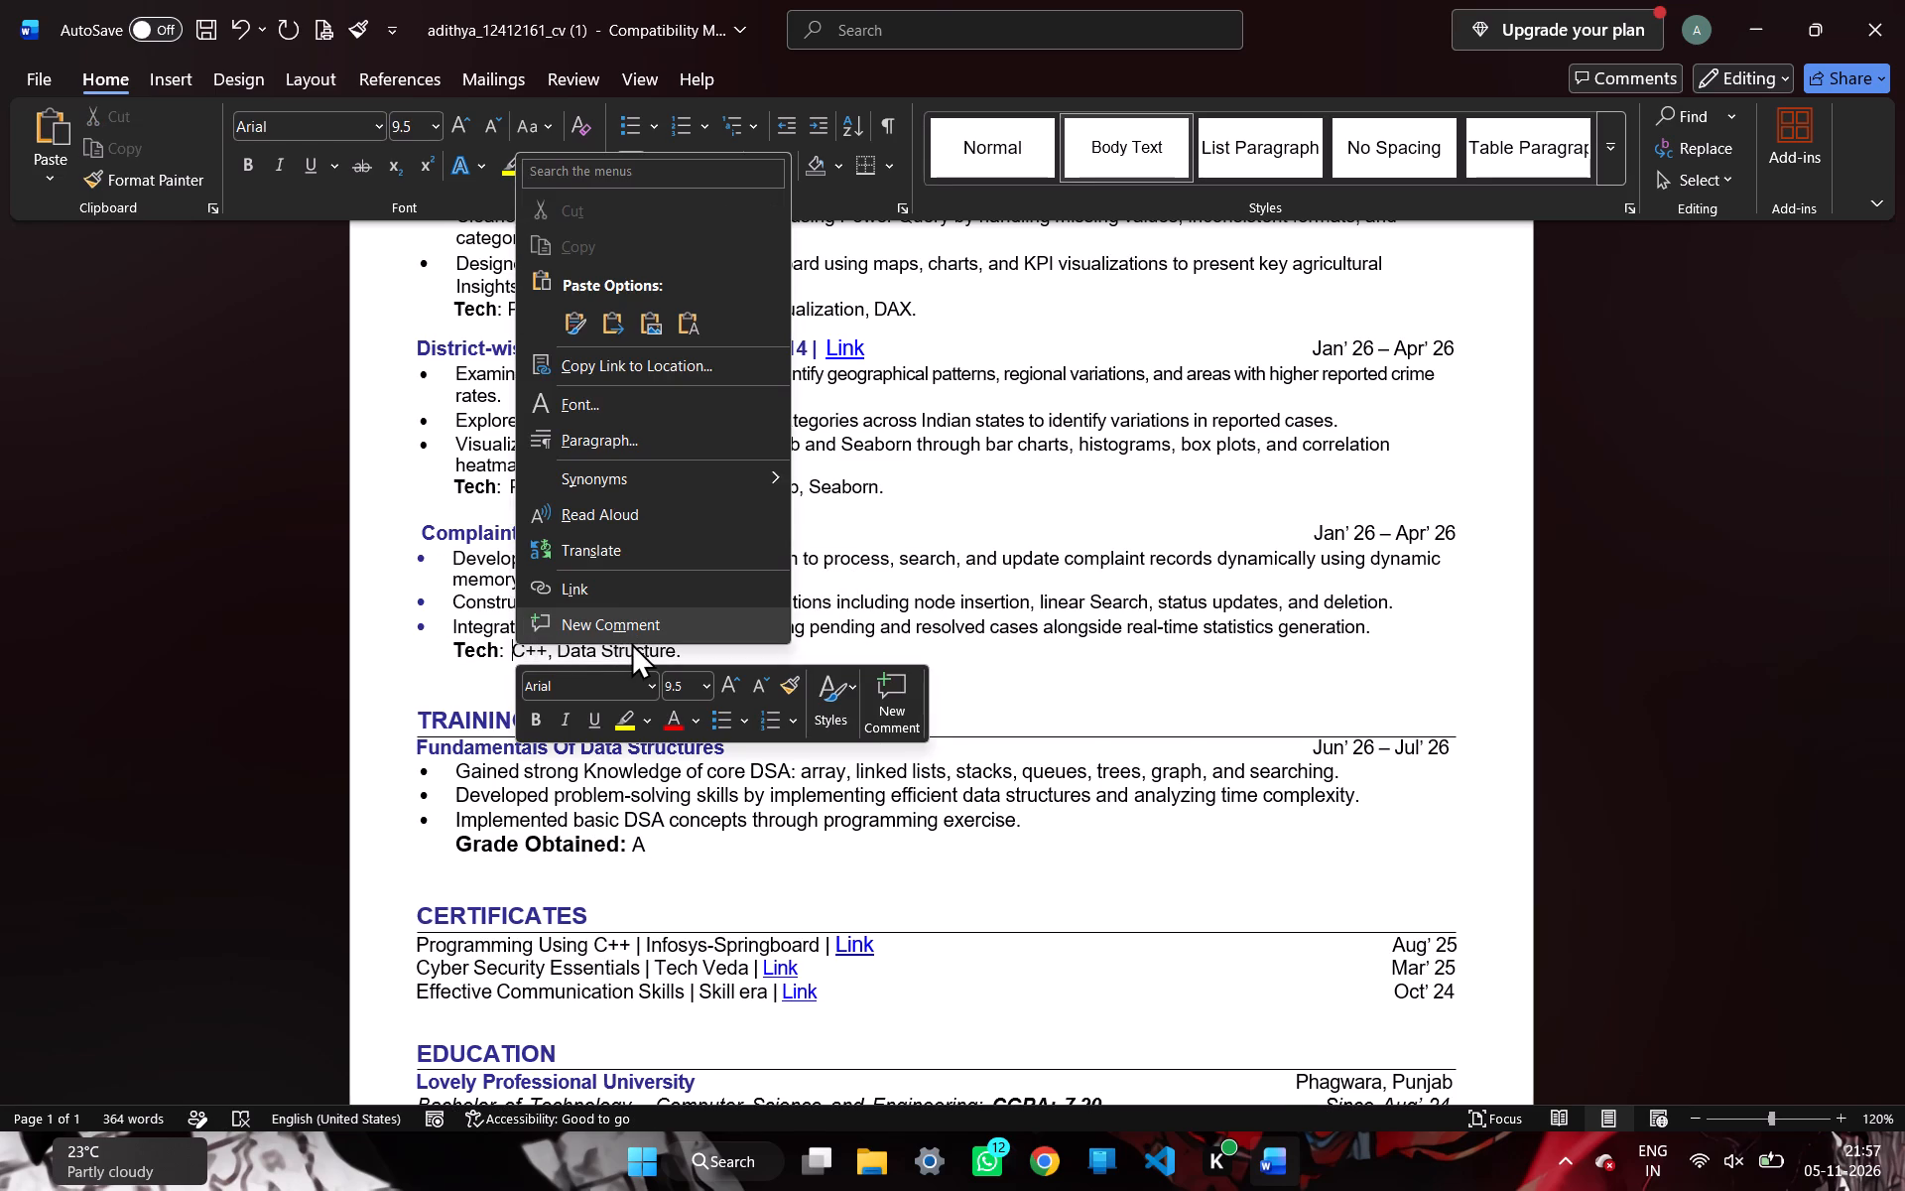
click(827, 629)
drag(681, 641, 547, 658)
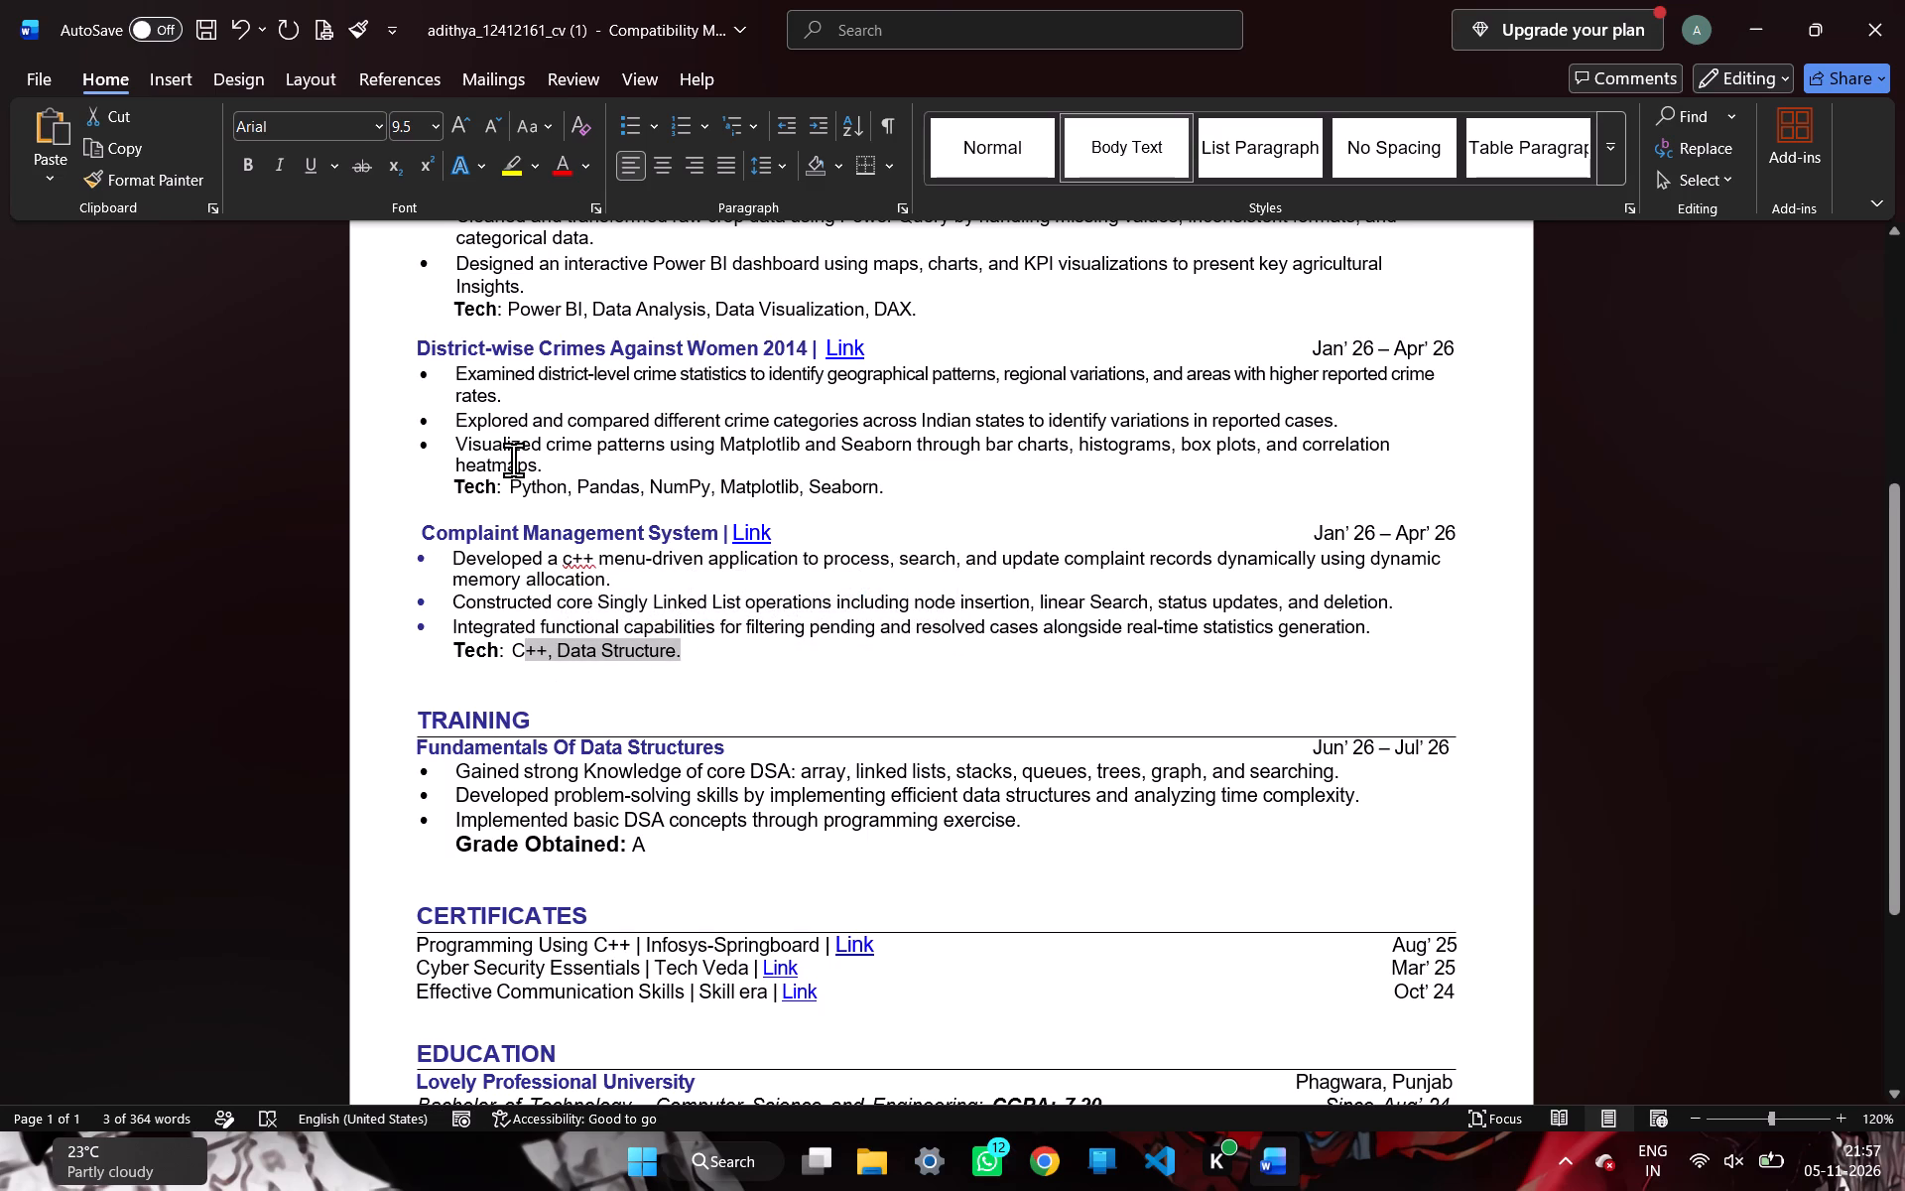
Set the Tech label under the Crop Production Insight Dashboard project to font size 10.
scroll(513, 460, up, 2)
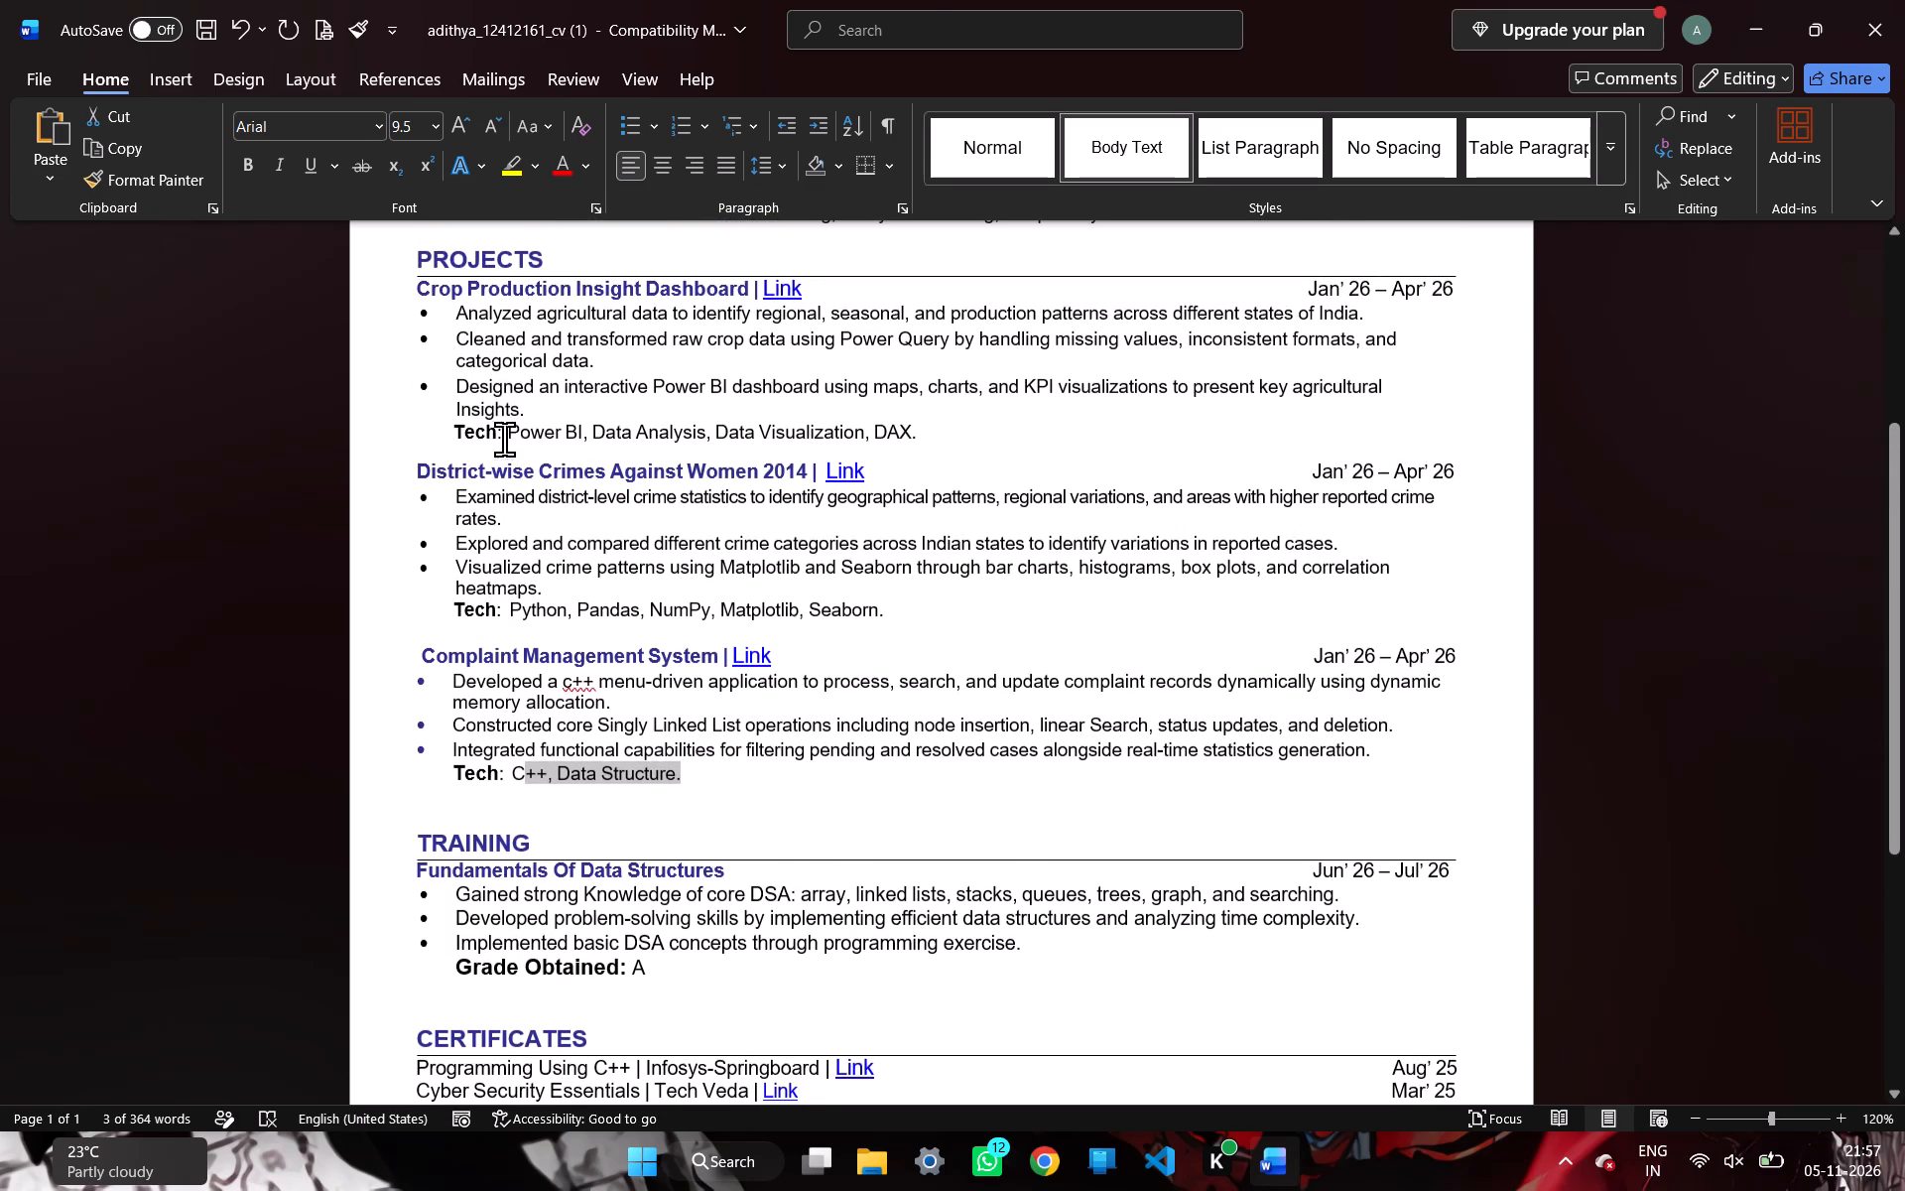
drag(497, 432, 453, 430)
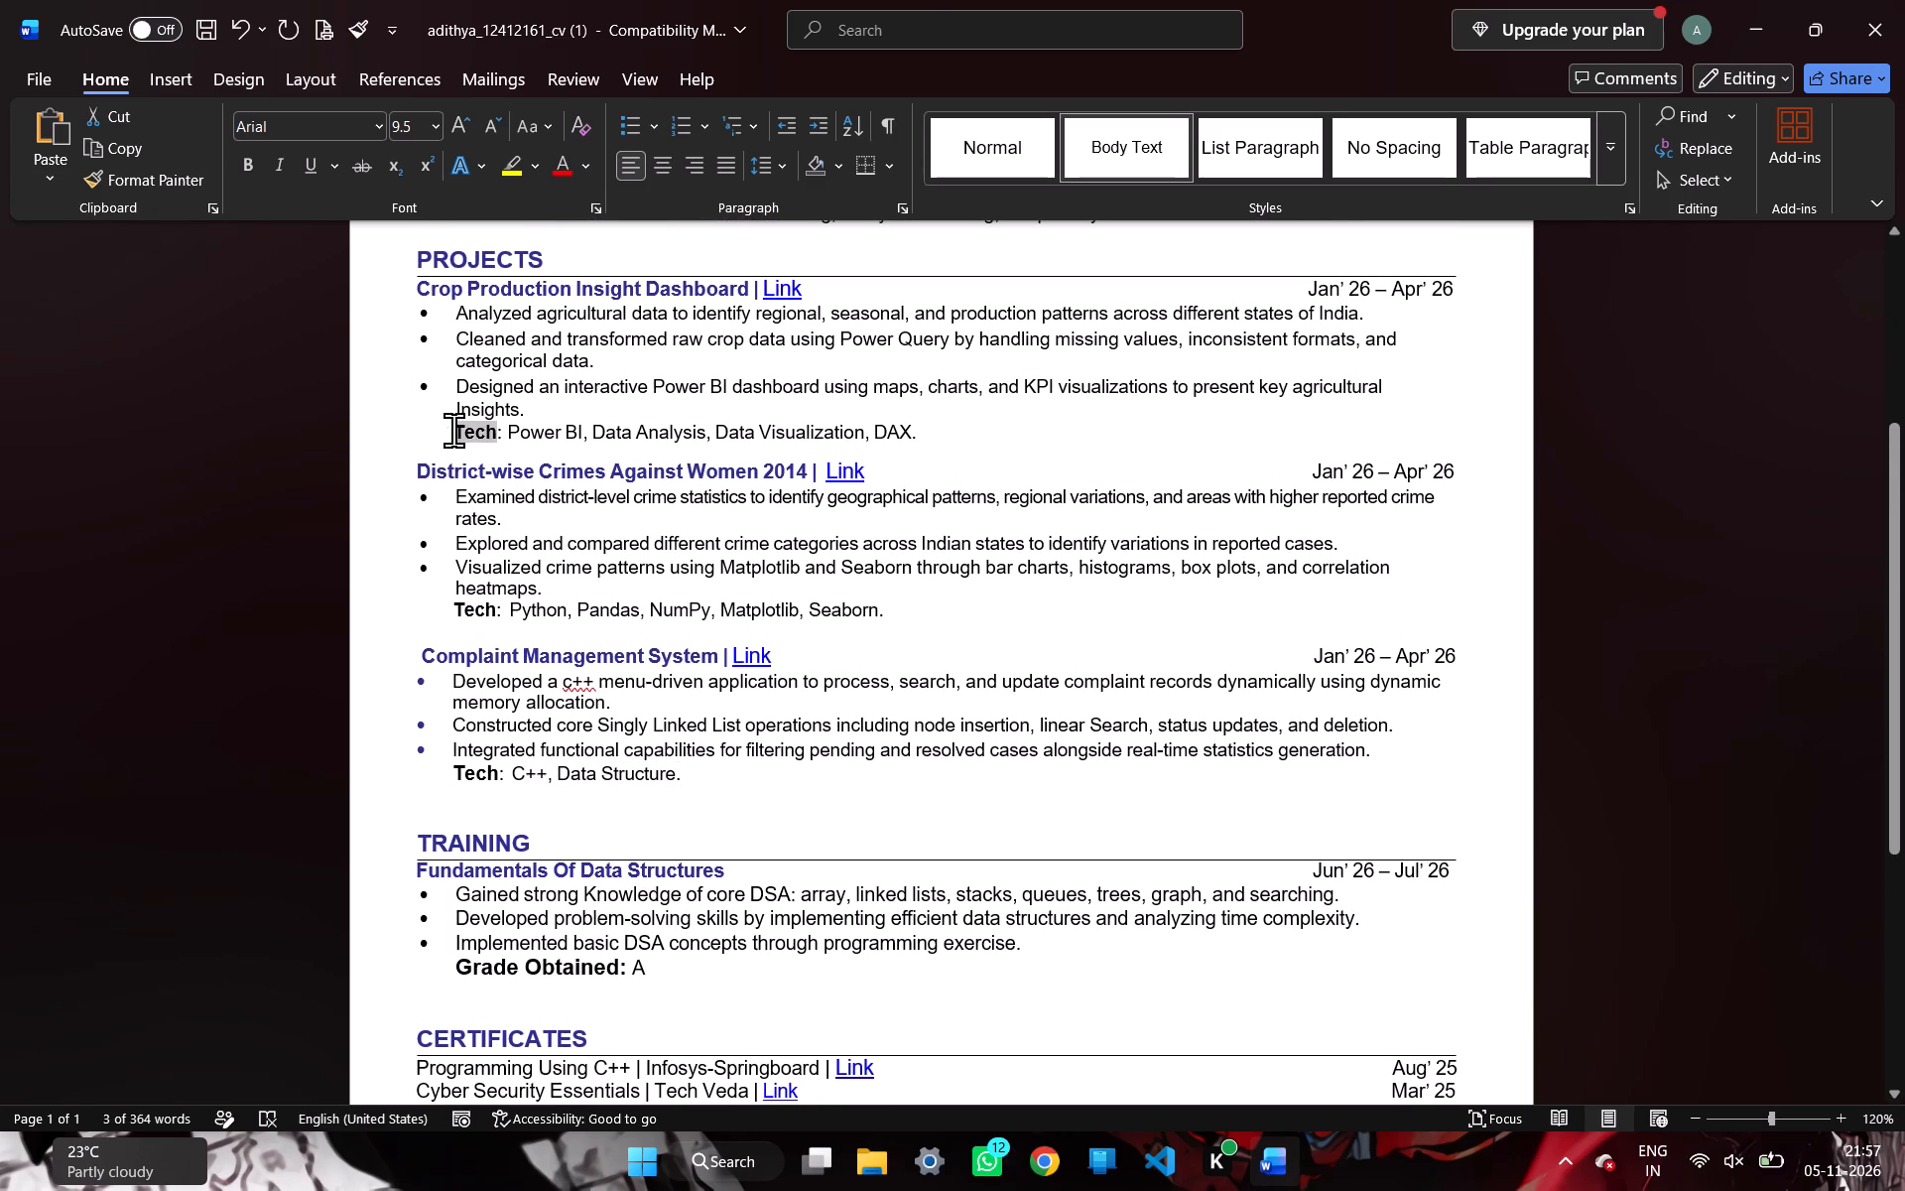
drag(453, 430, 452, 430)
click(634, 354)
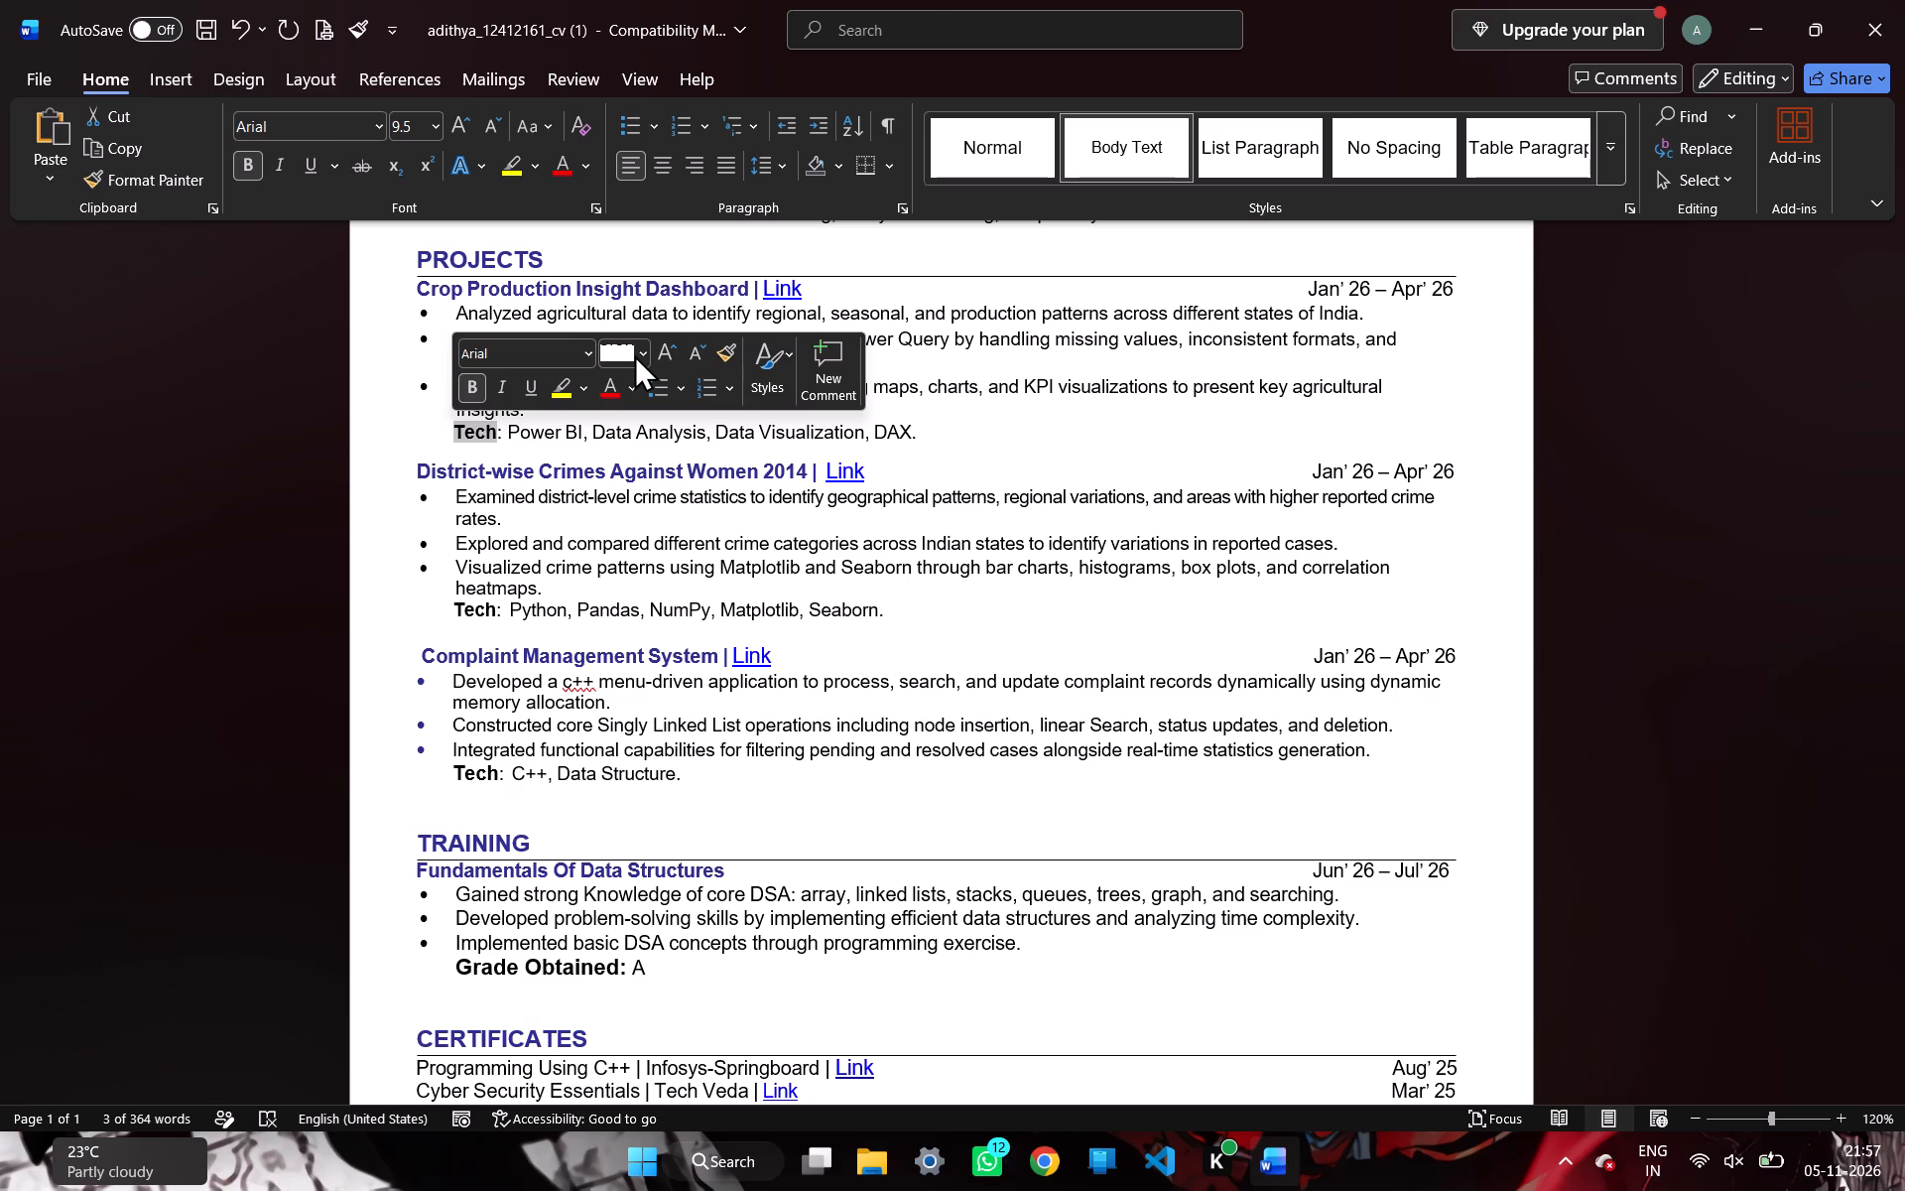
click(638, 354)
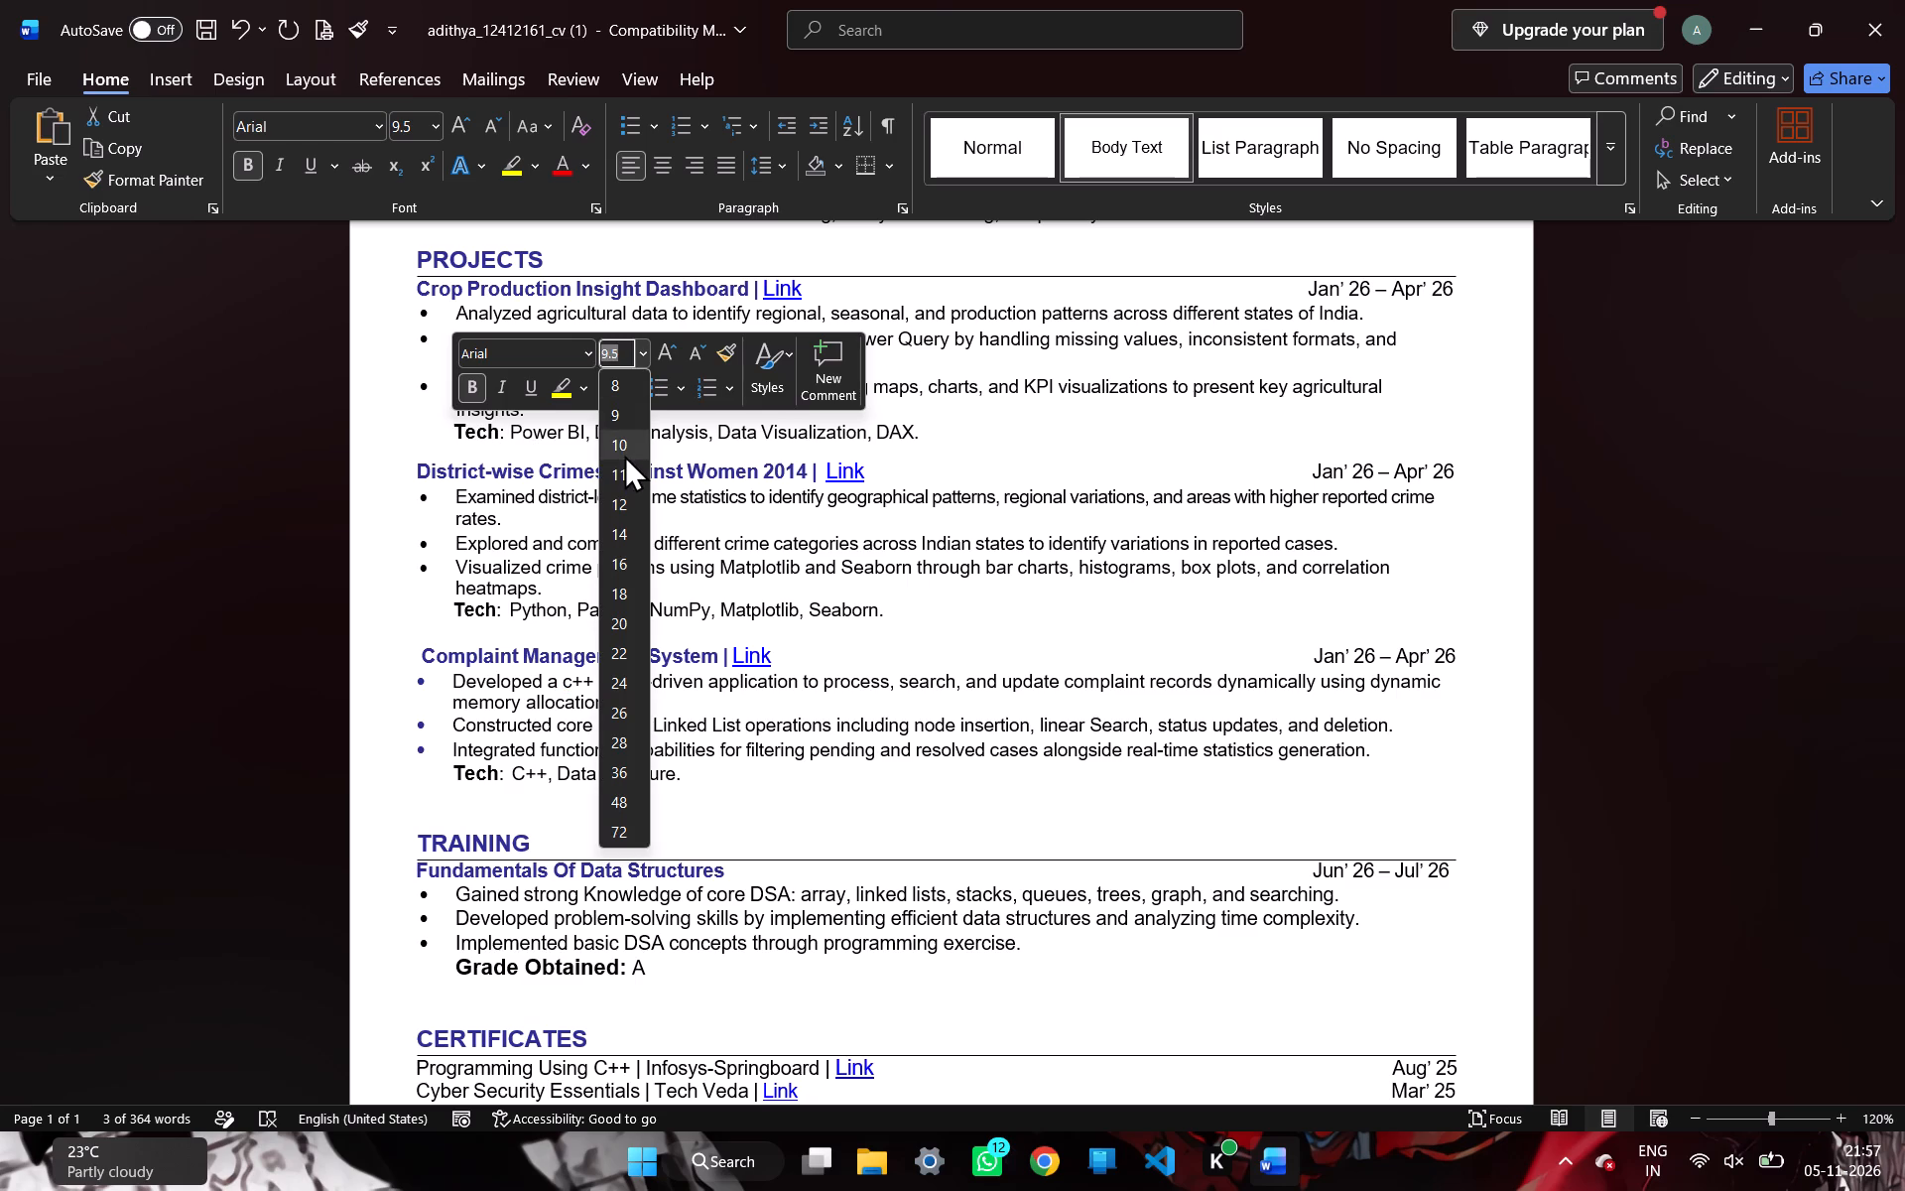
click(624, 455)
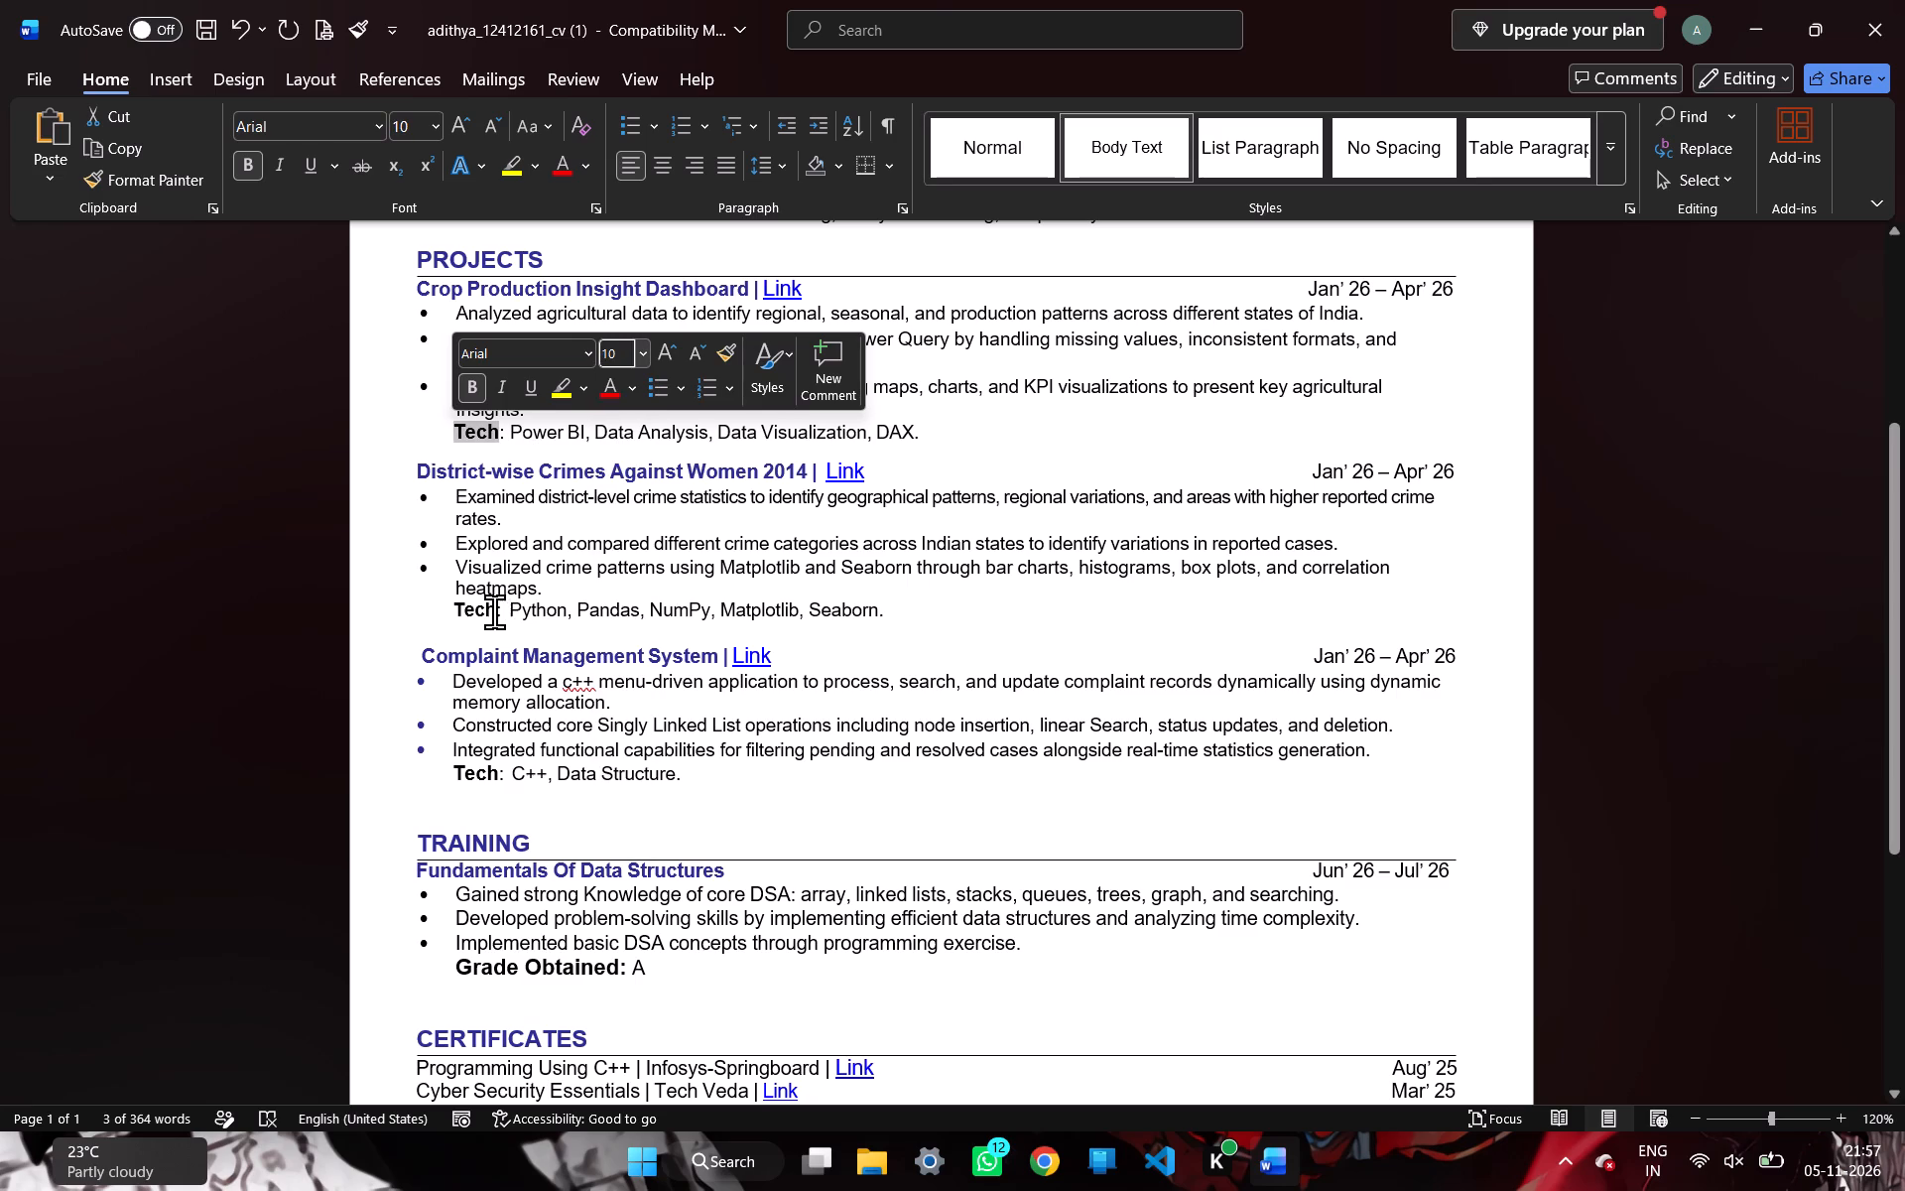
Set the Tech label under the District-wise Crimes Against Women 2014 project to font size 10.
drag(499, 608, 457, 608)
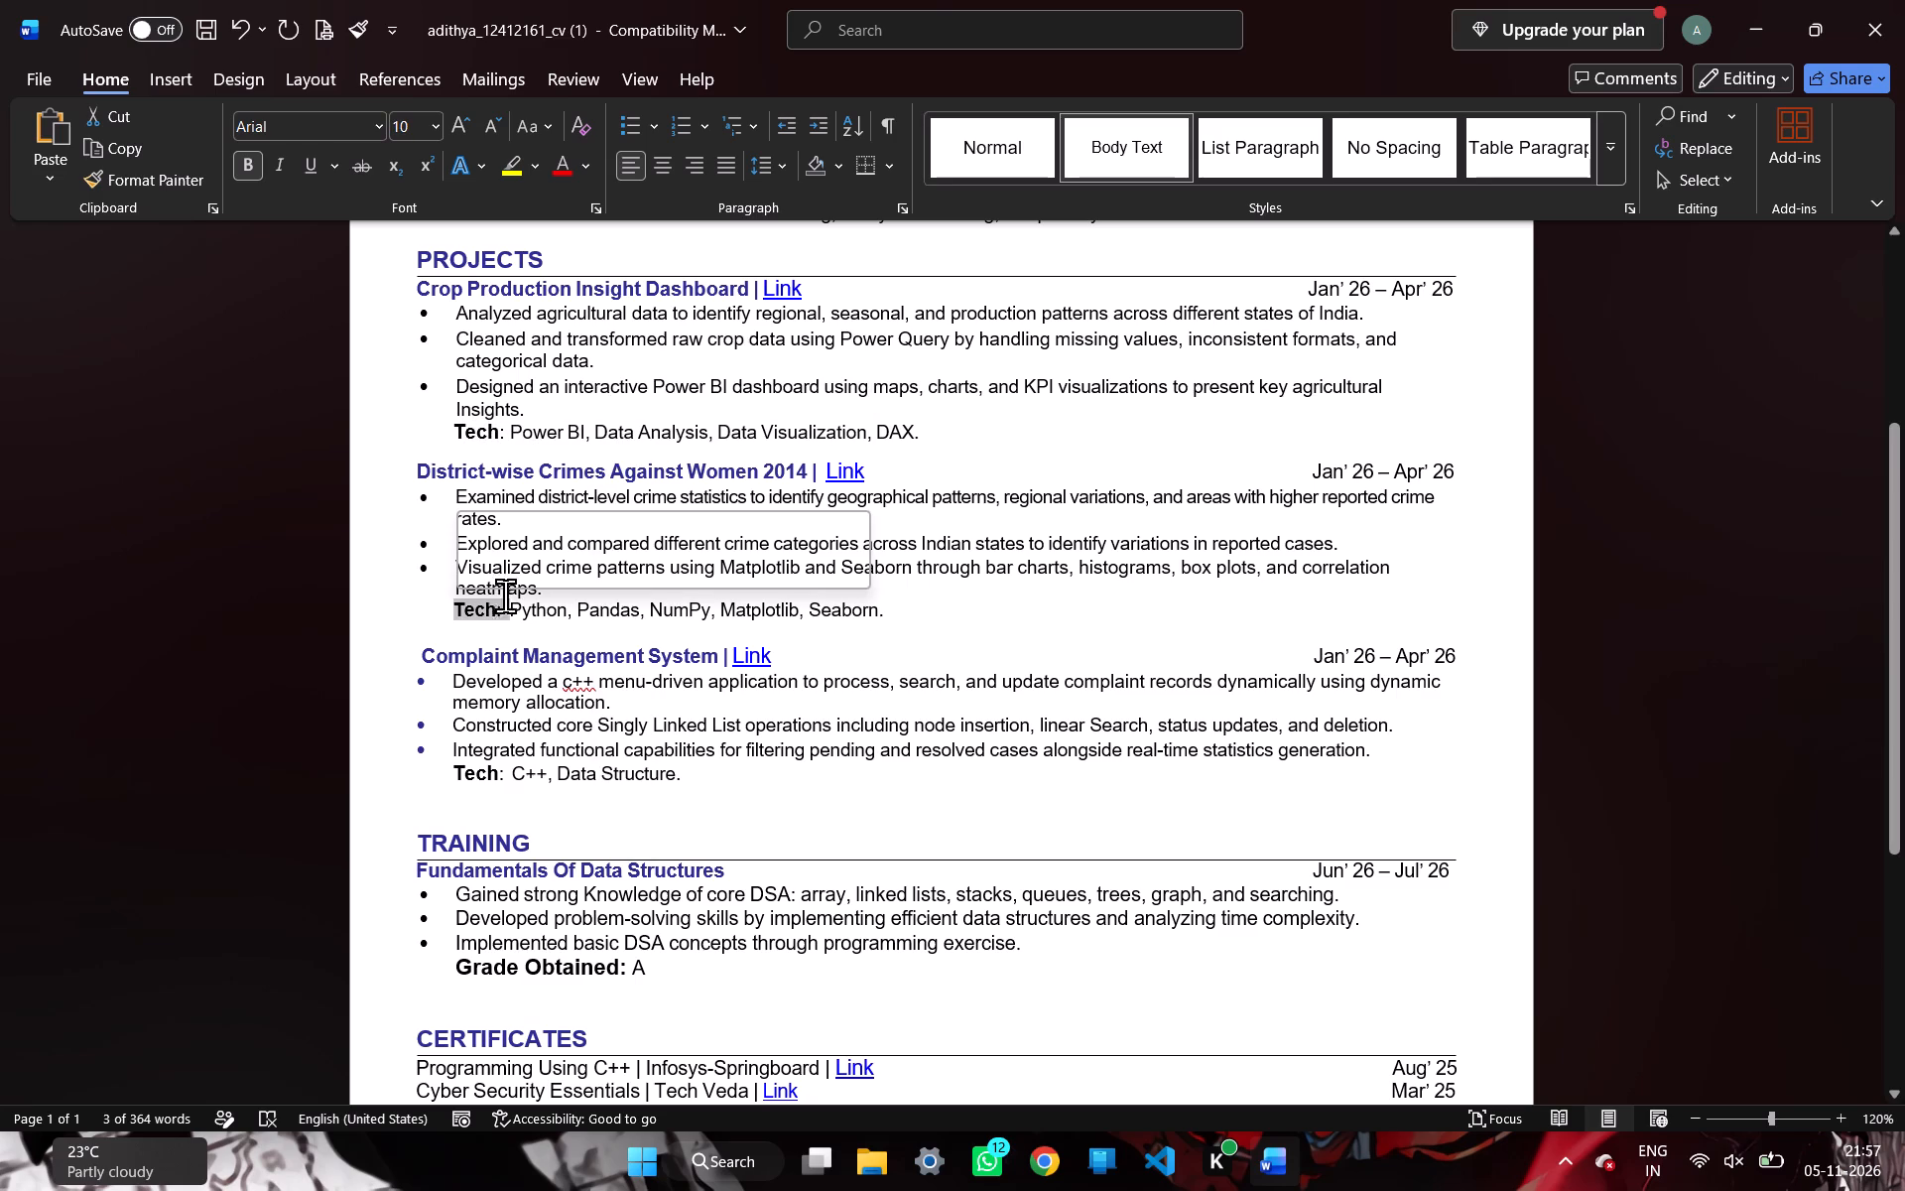
click(651, 532)
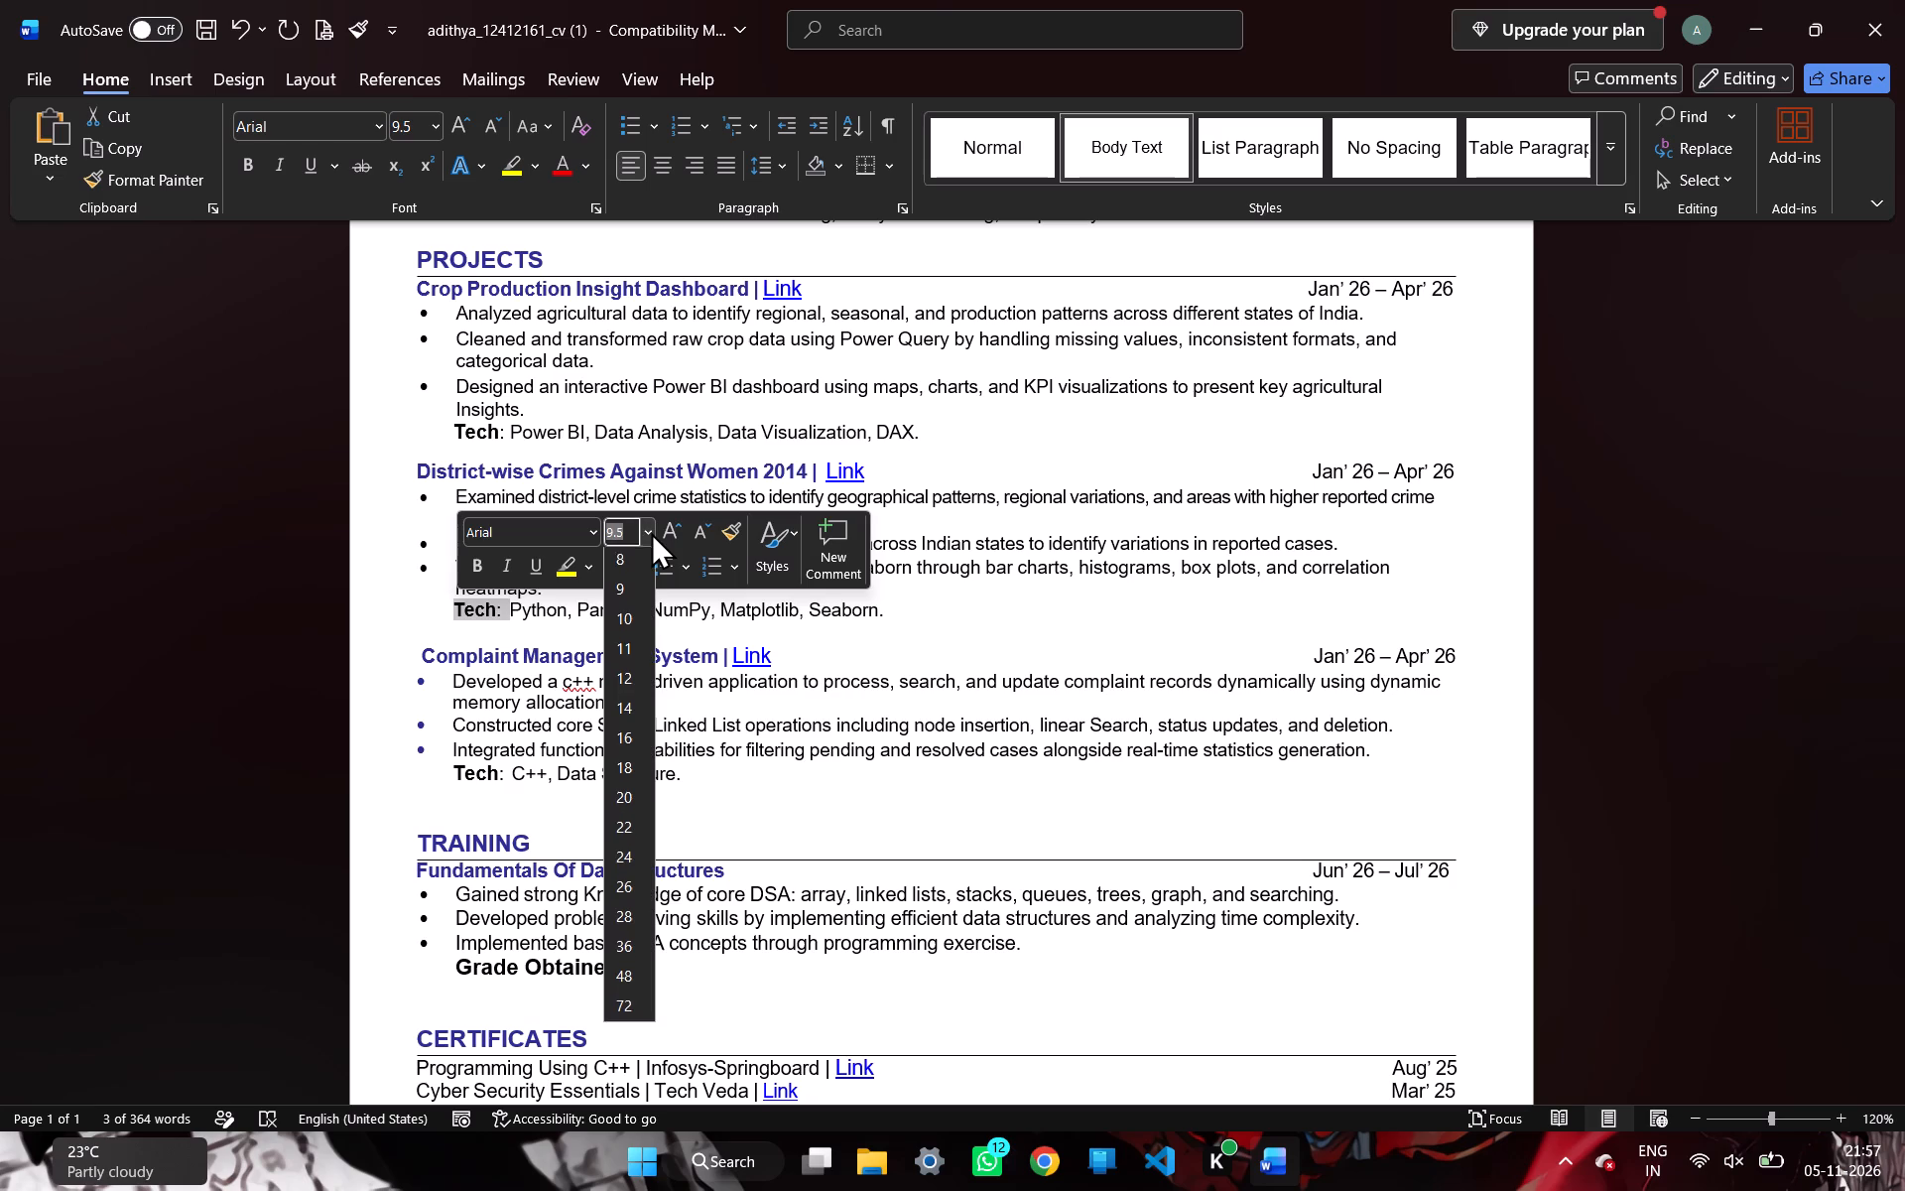
click(631, 624)
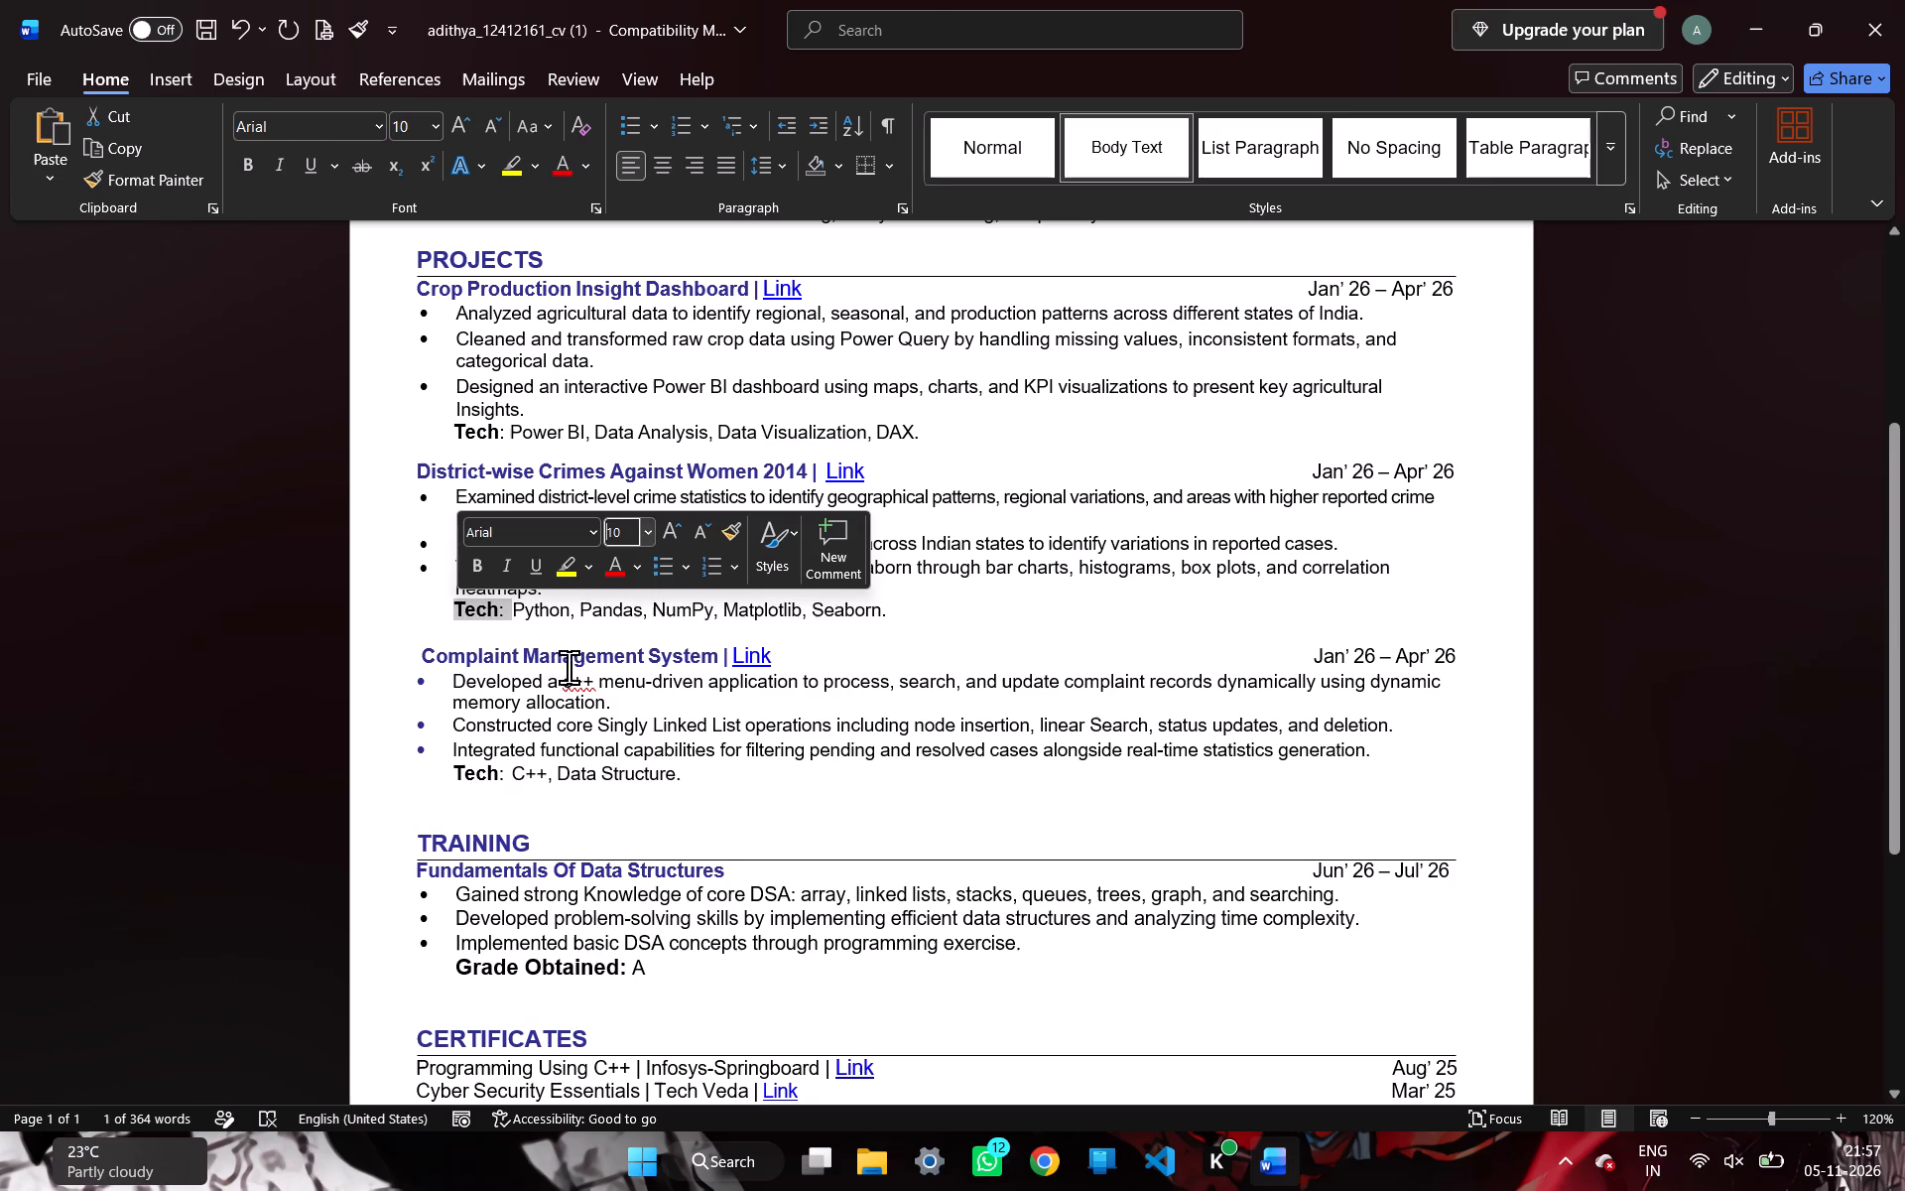
click(547, 664)
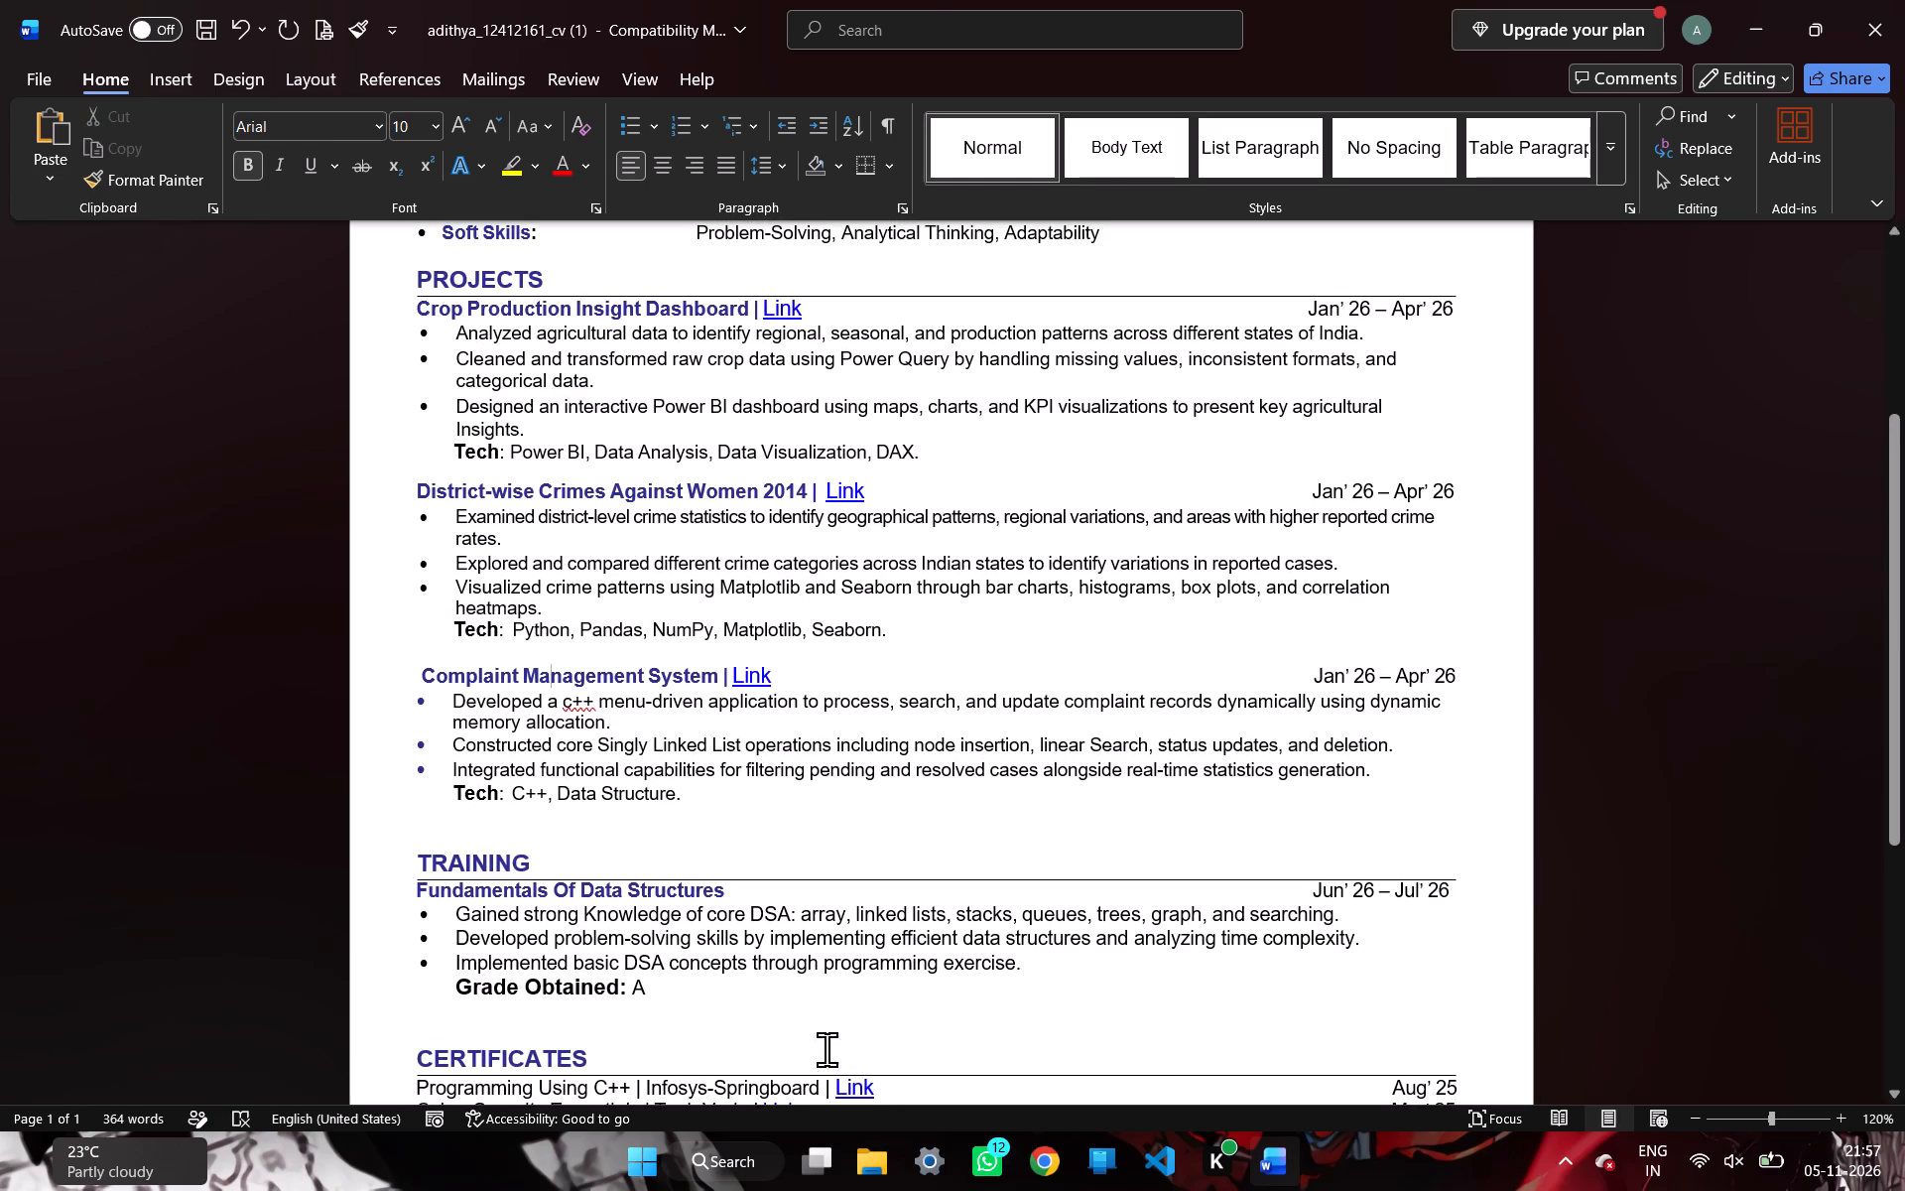
Look through the Downloads and Documents folders in File Explorer and return to the CV in Word.
click(863, 1148)
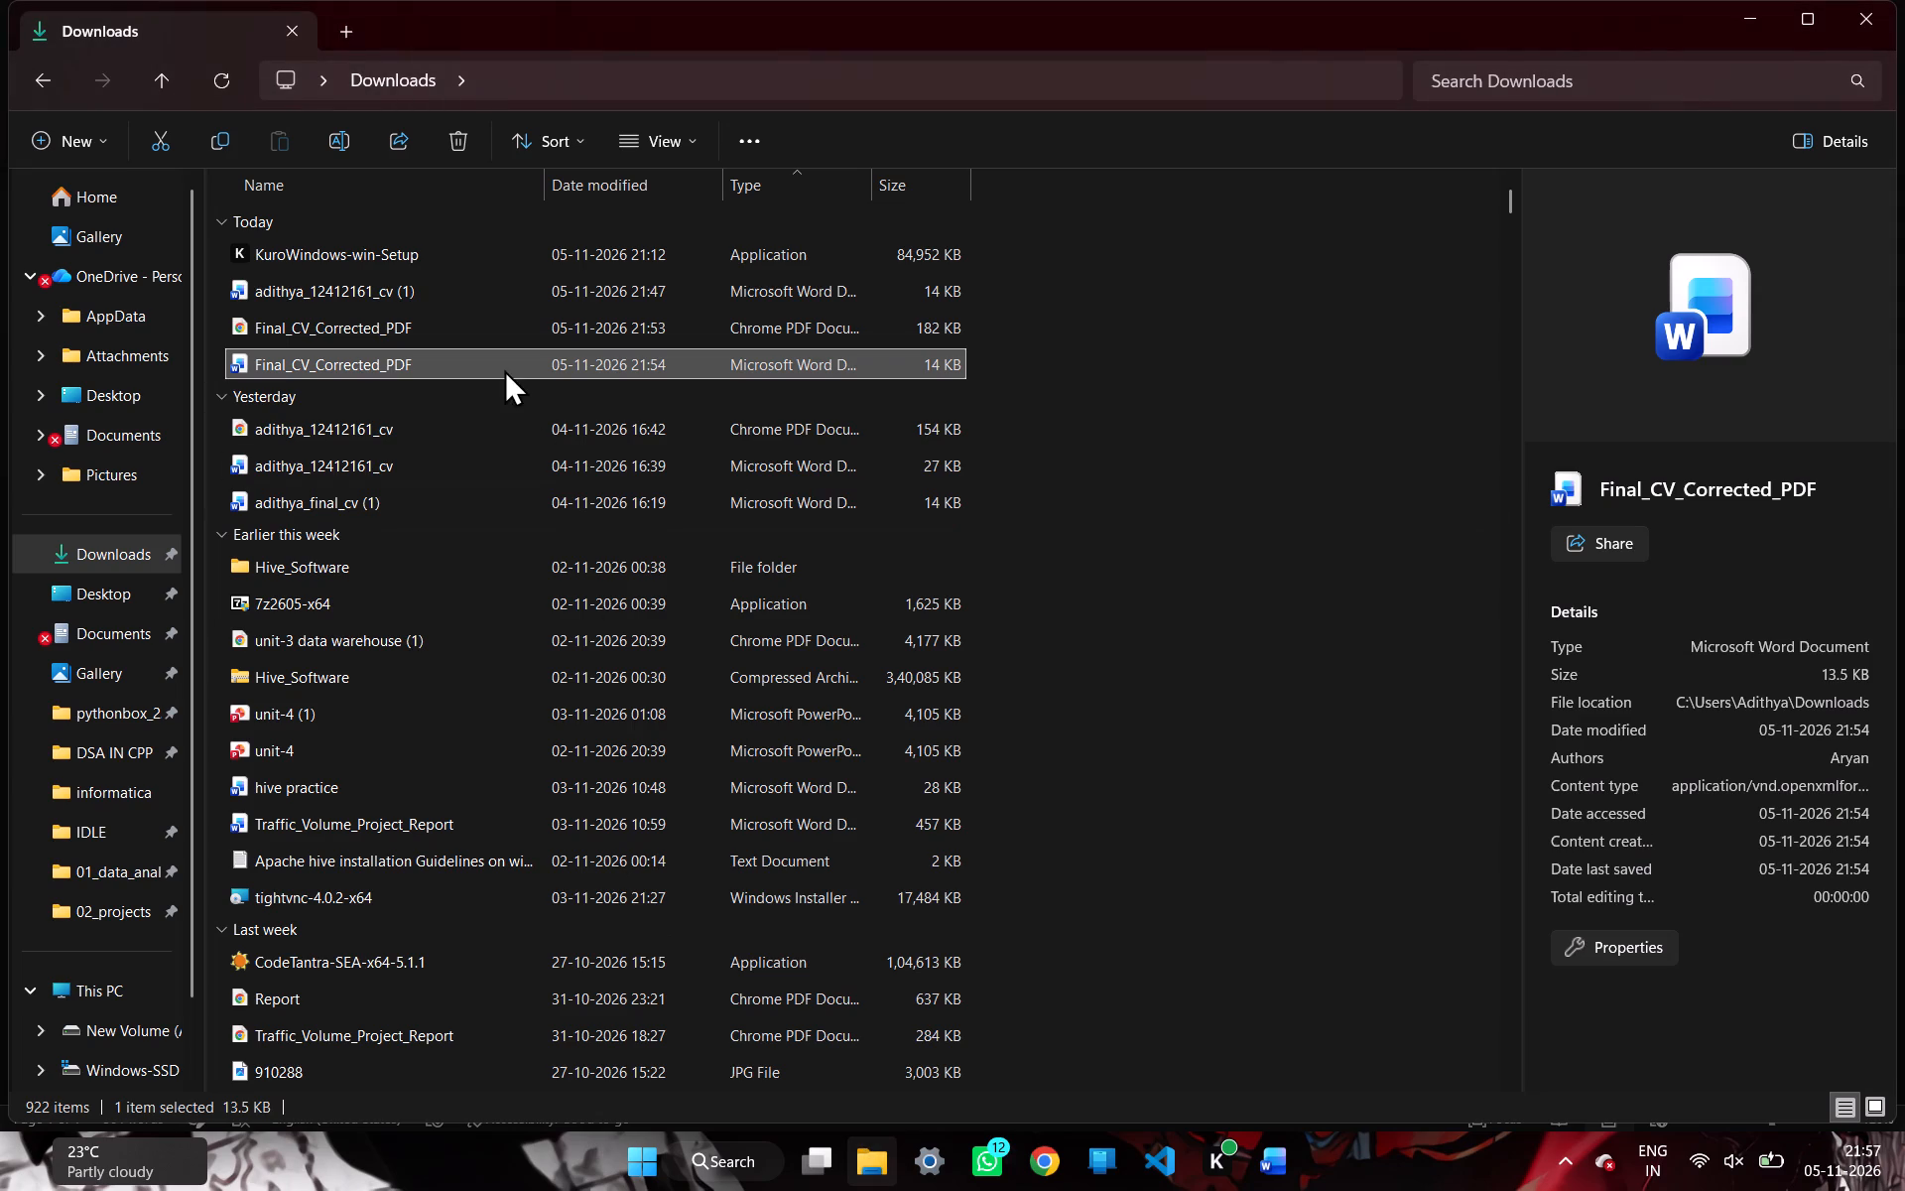
double_click(118, 560)
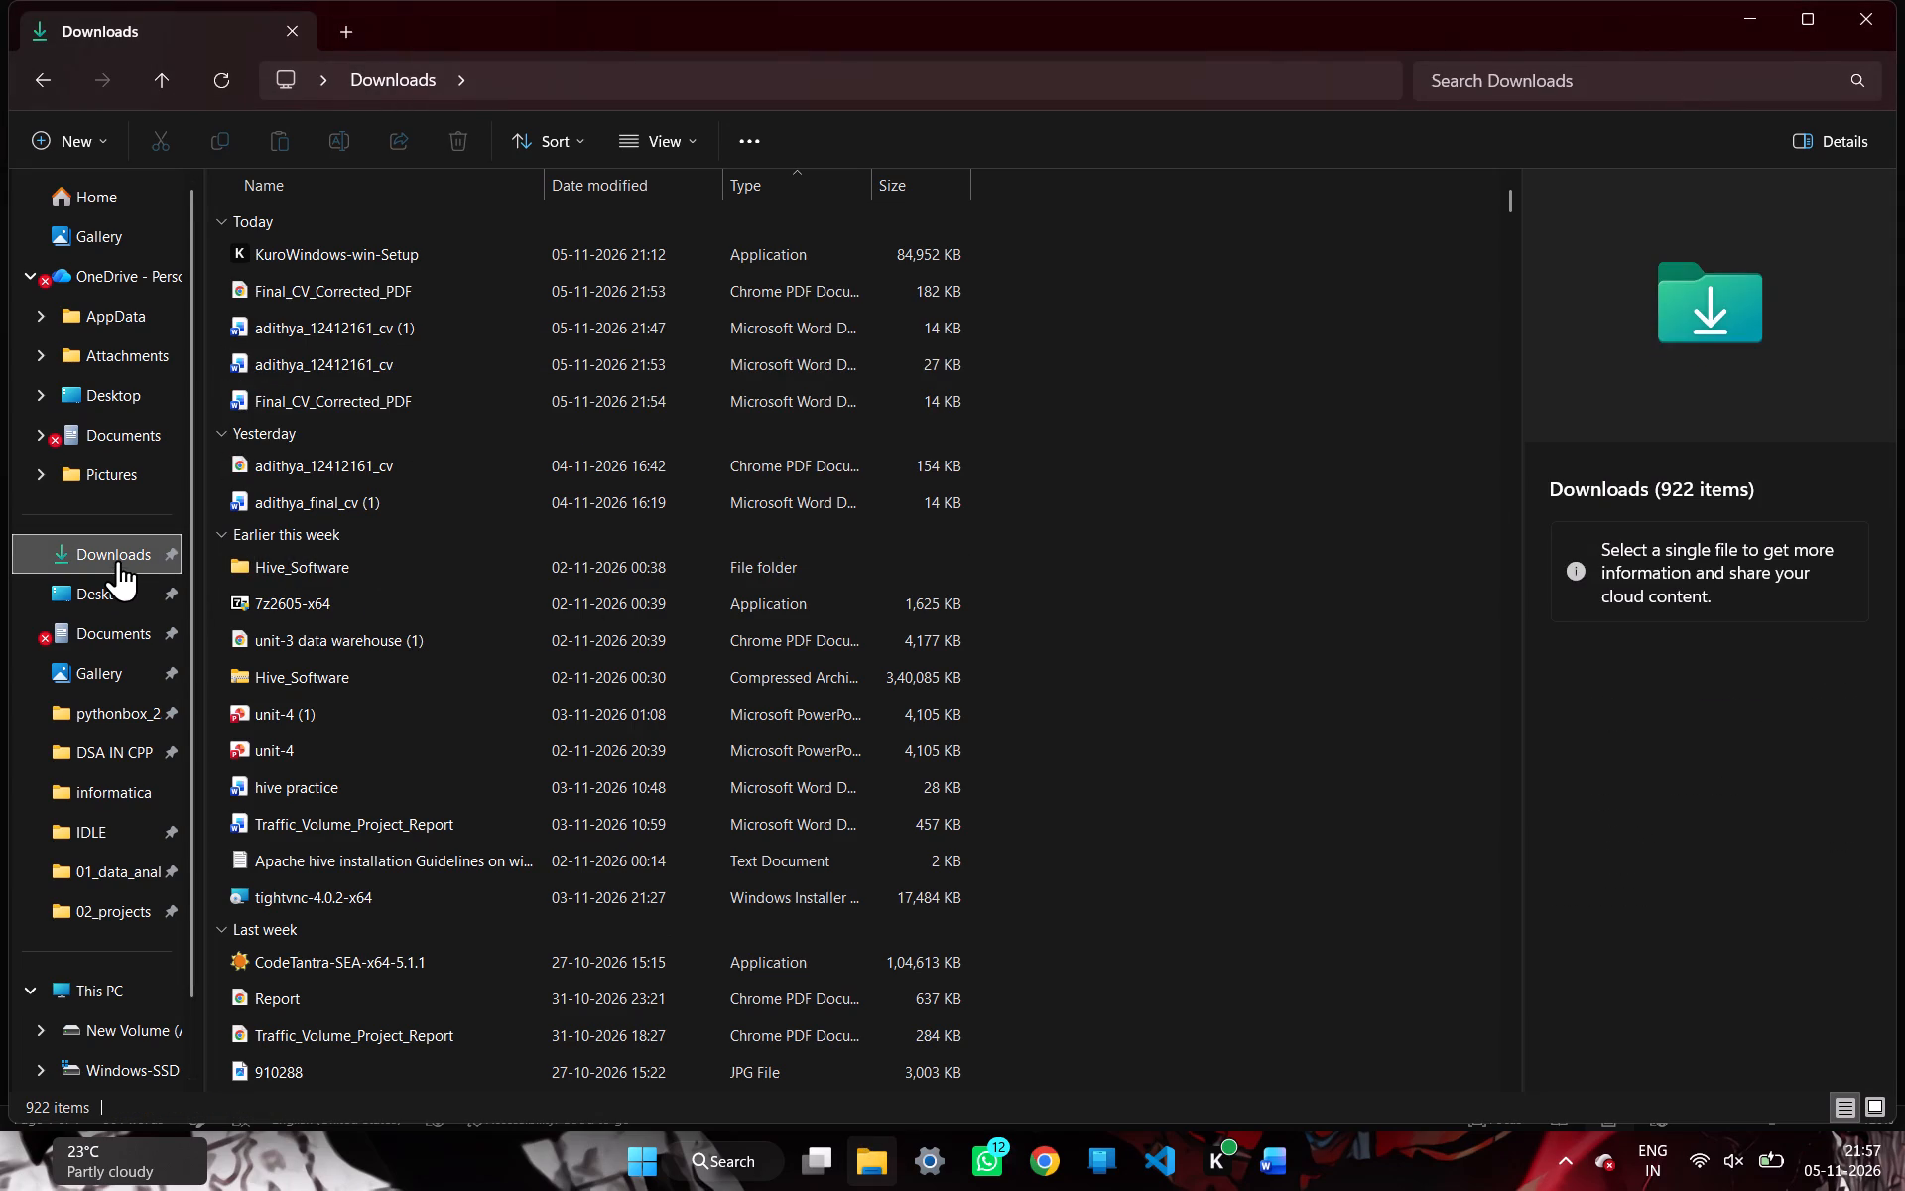
double_click(115, 633)
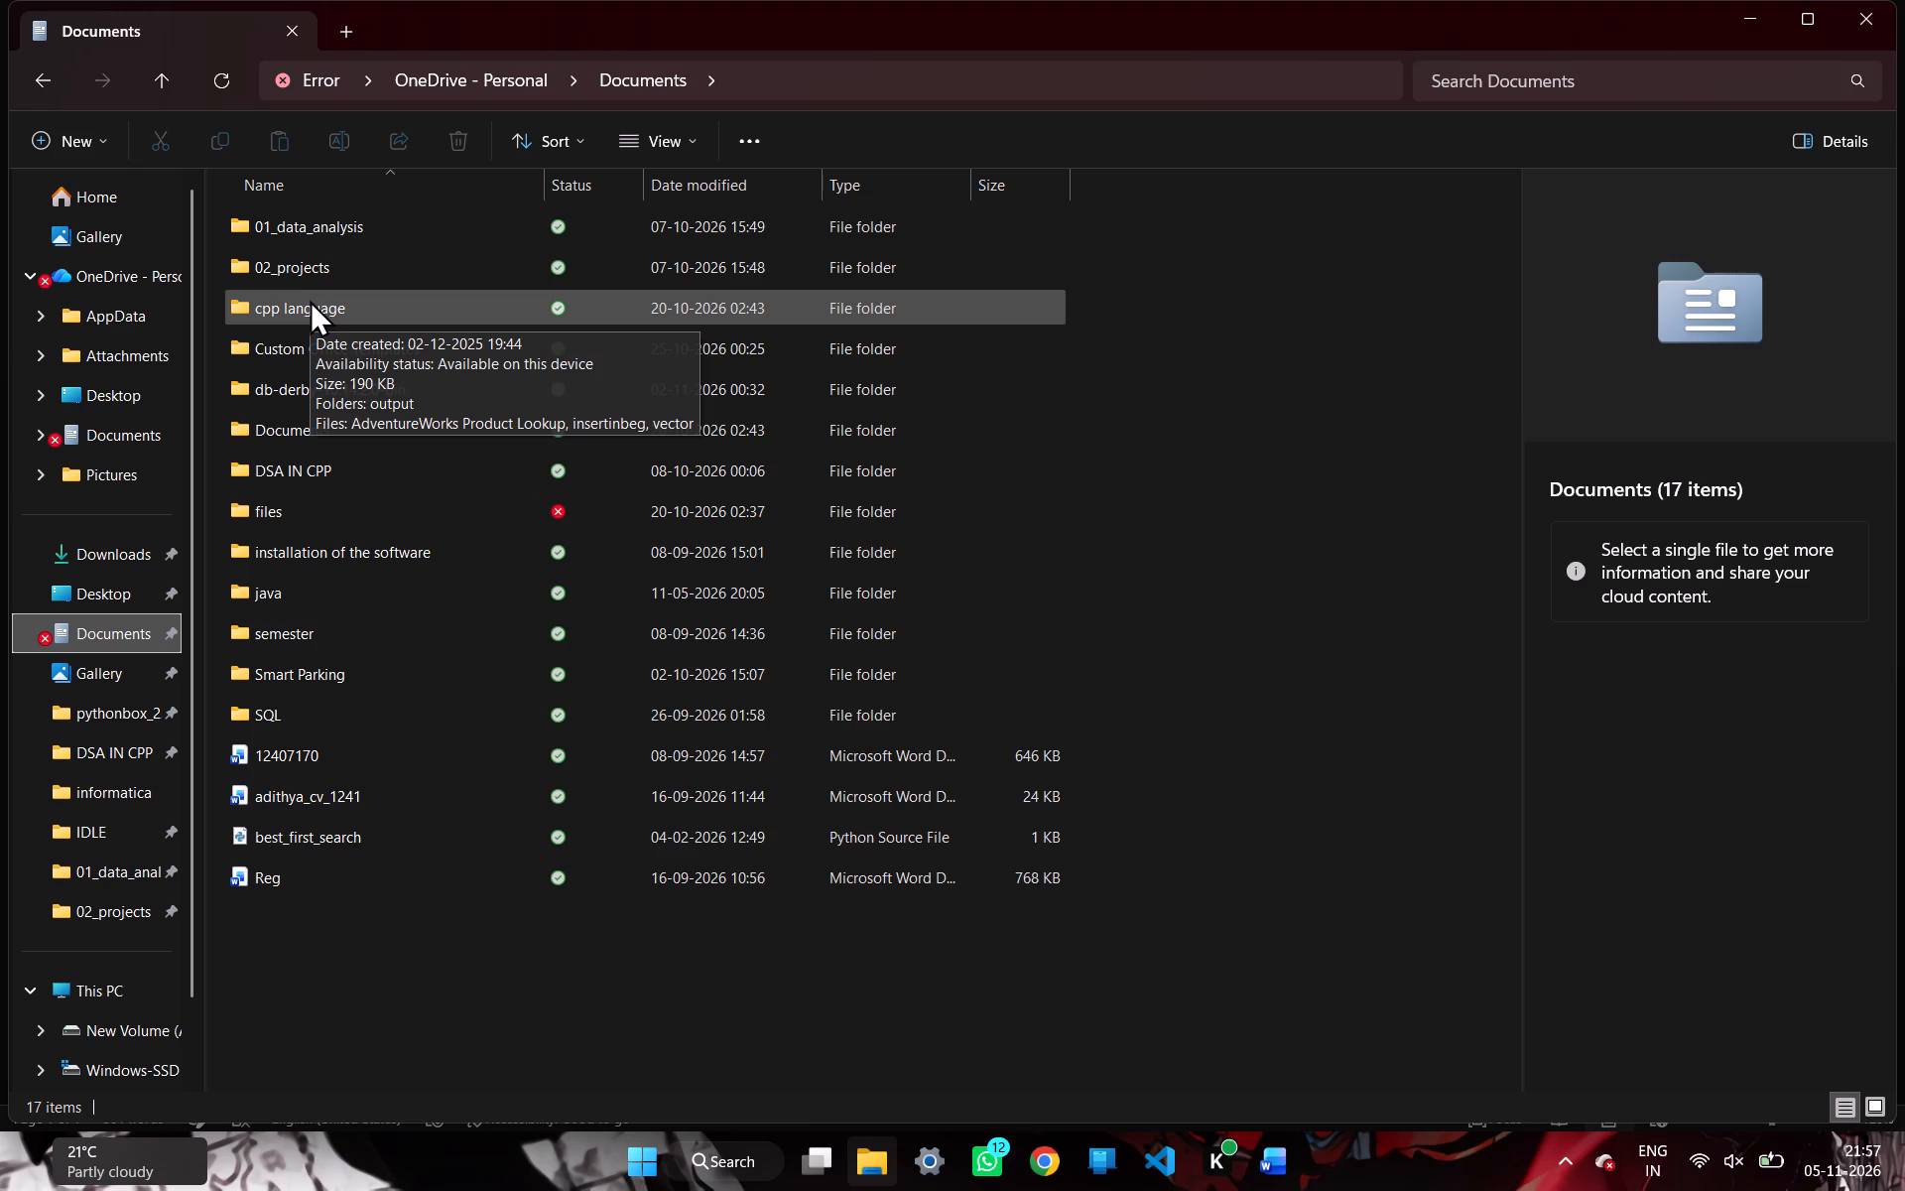
click(1747, 25)
Check the hyperlink beside the Crop Production Insight Dashboard project title.
click(786, 319)
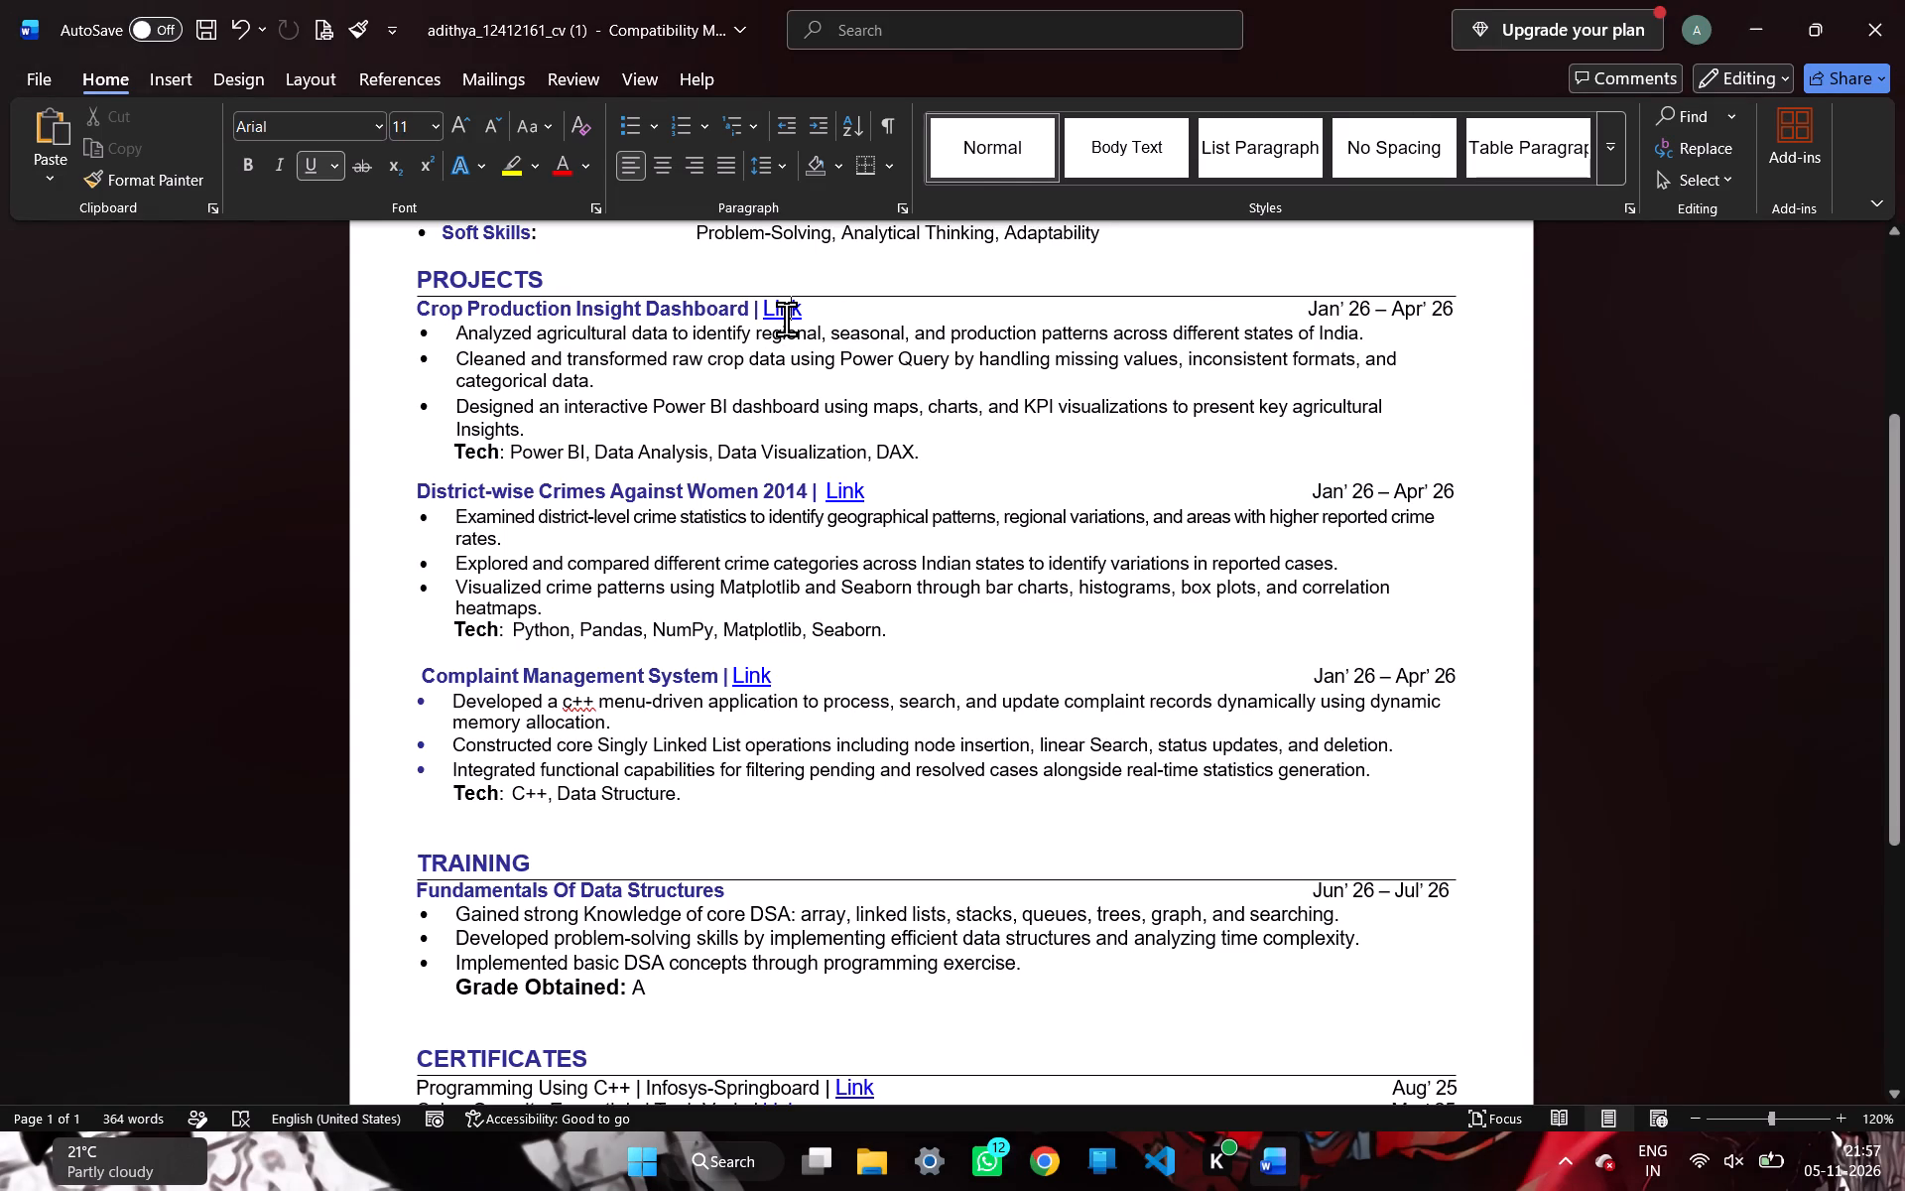
right_click(786, 319)
click(775, 308)
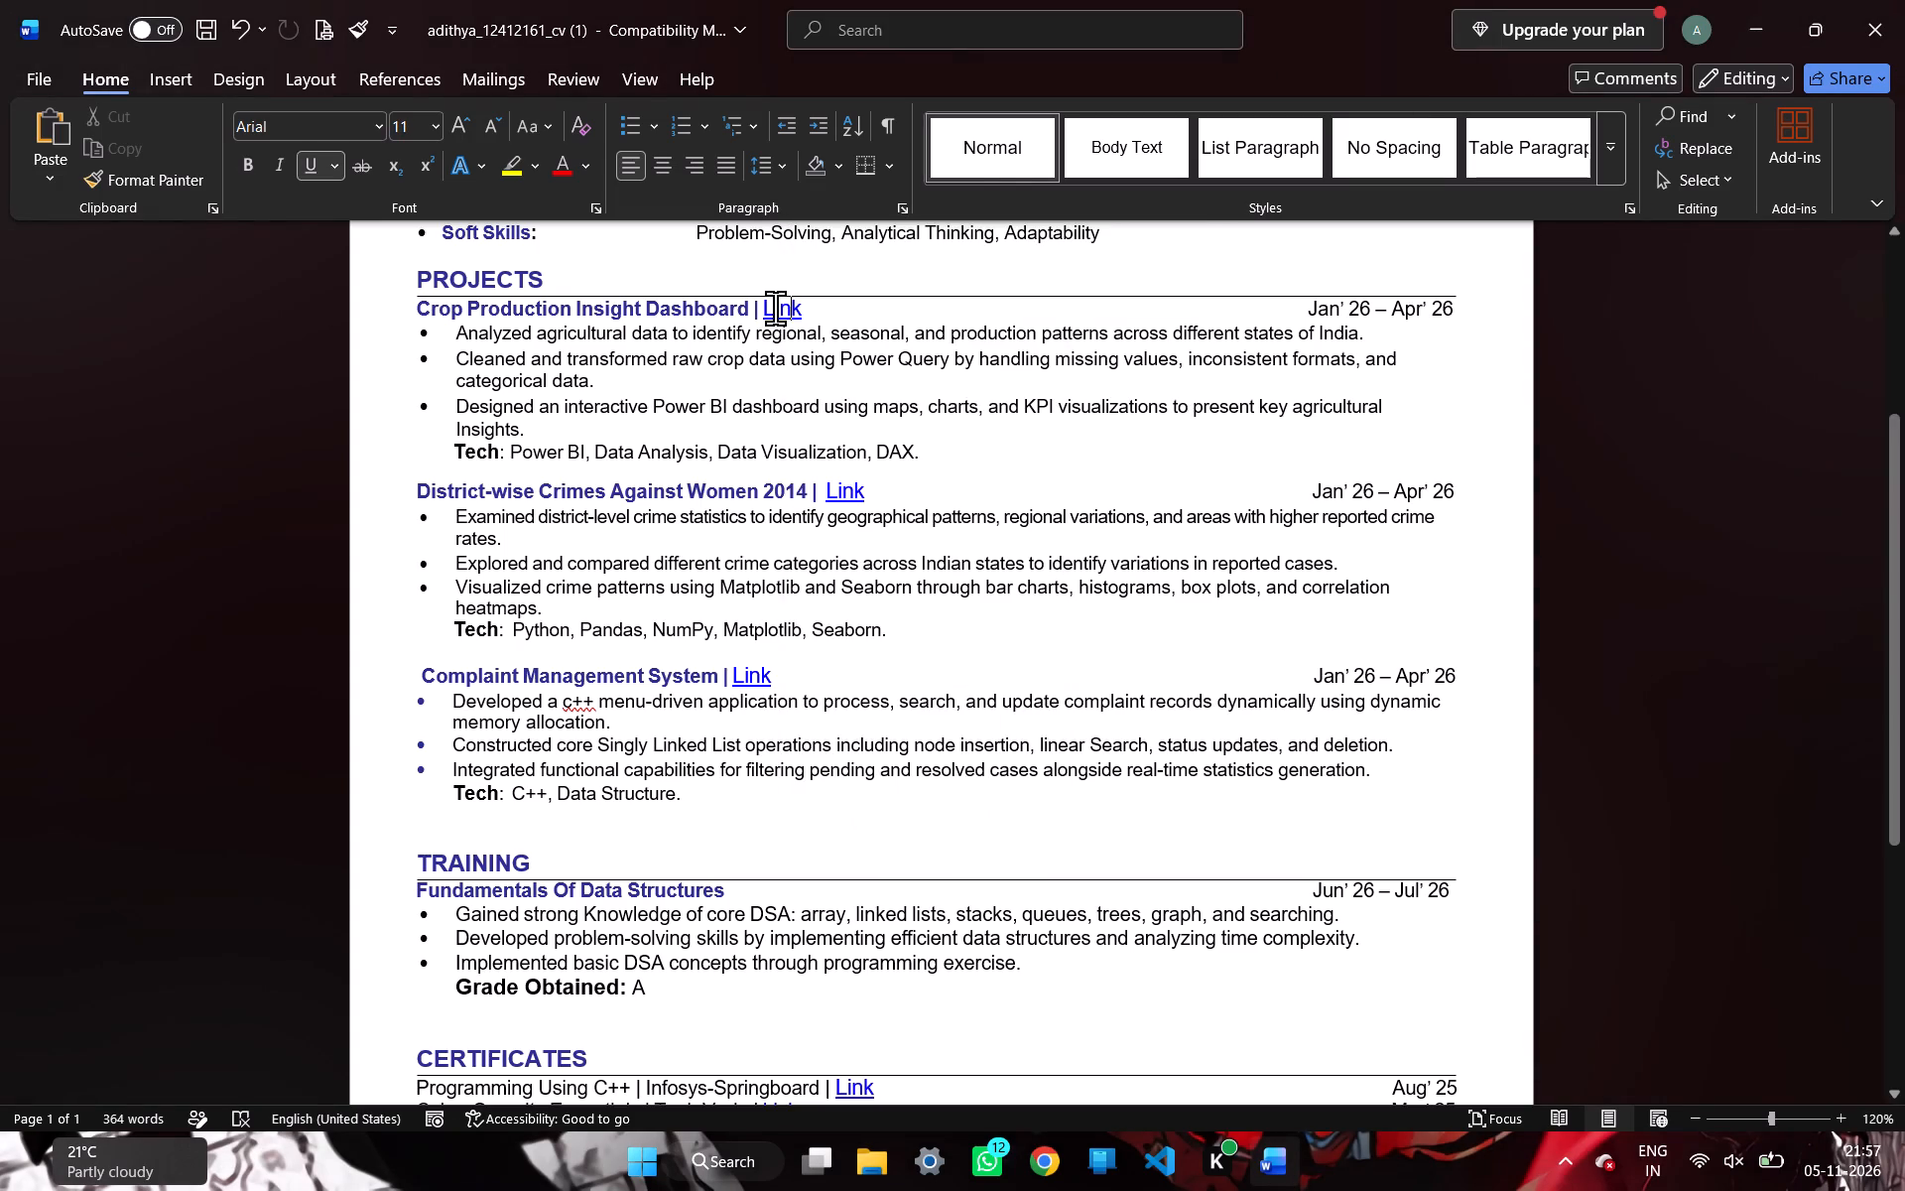
click(775, 308)
right_click(778, 320)
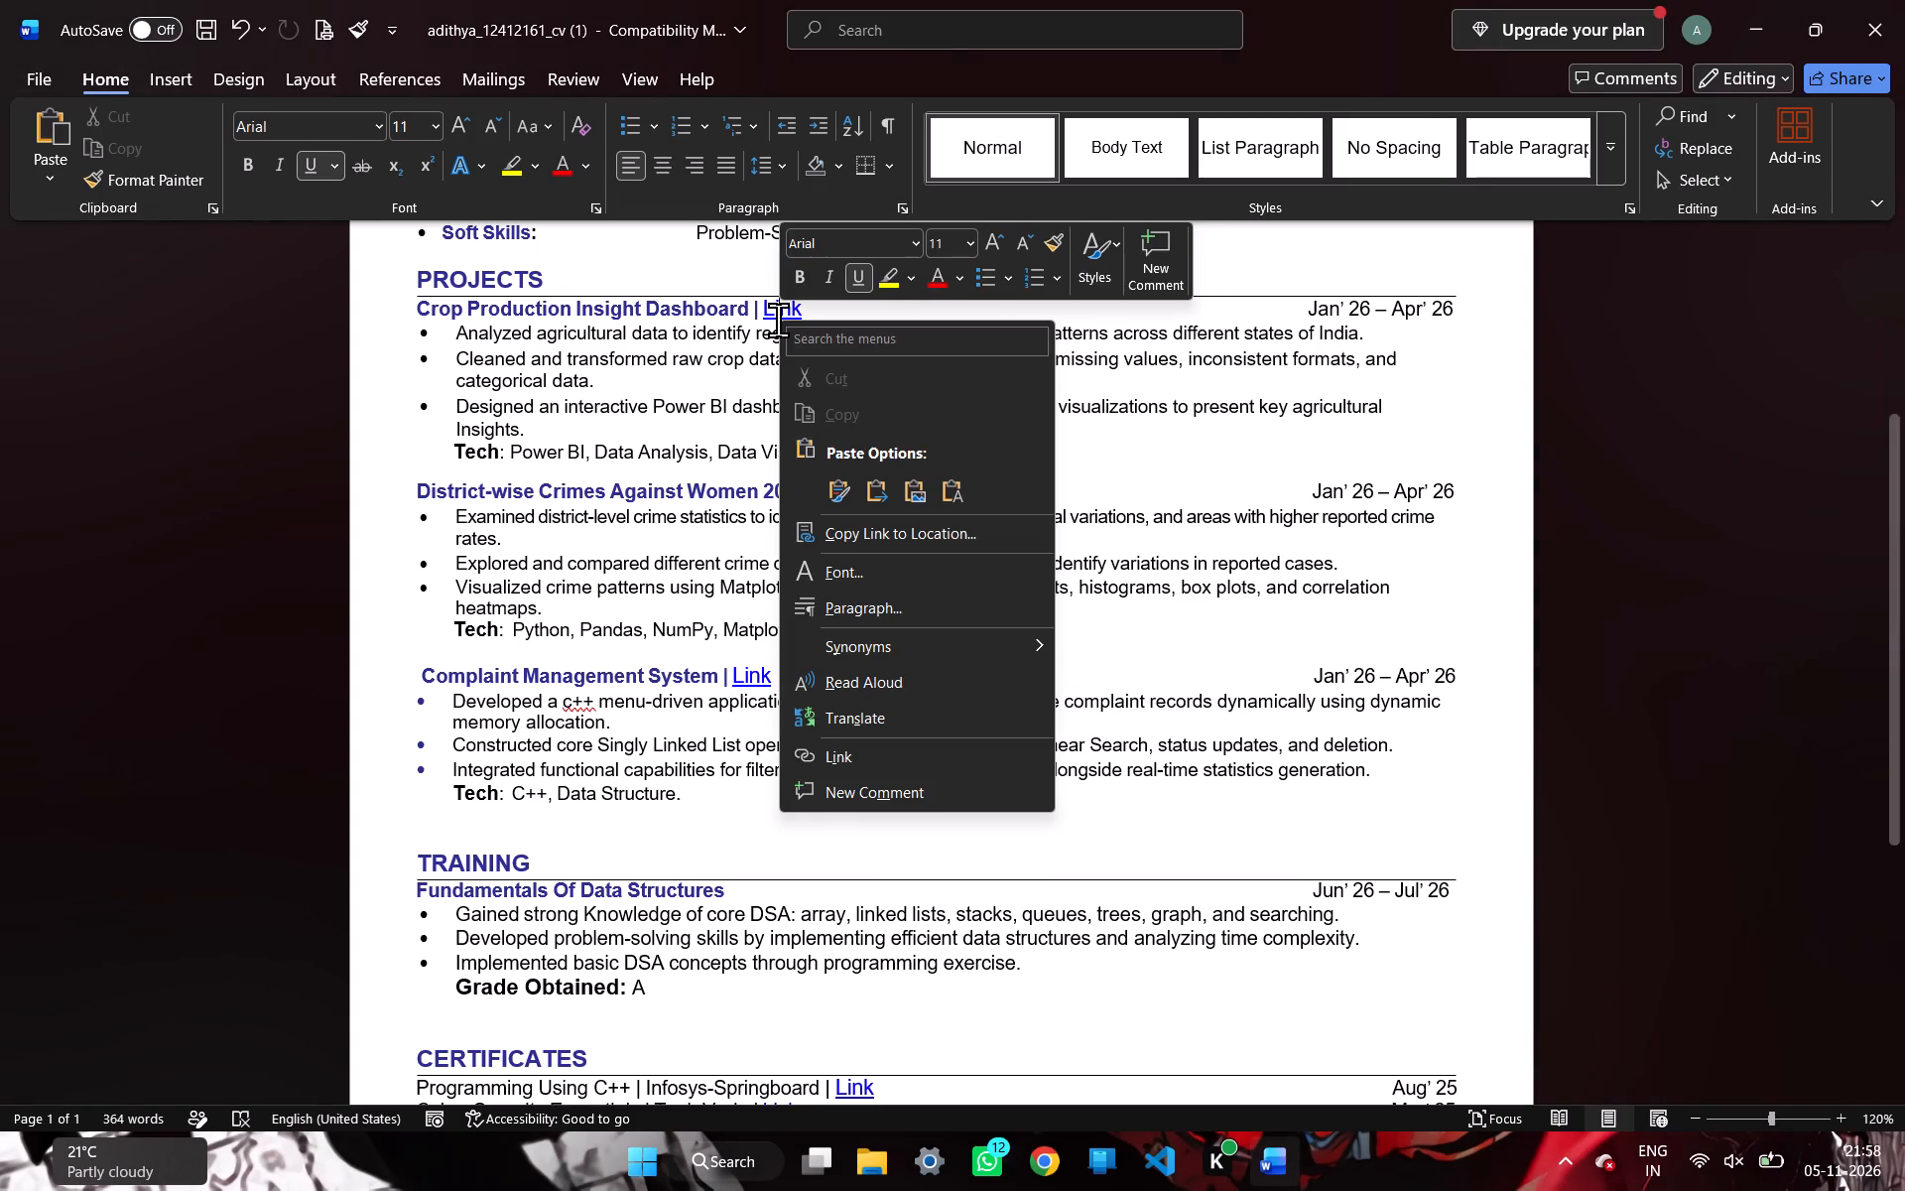
click(666, 592)
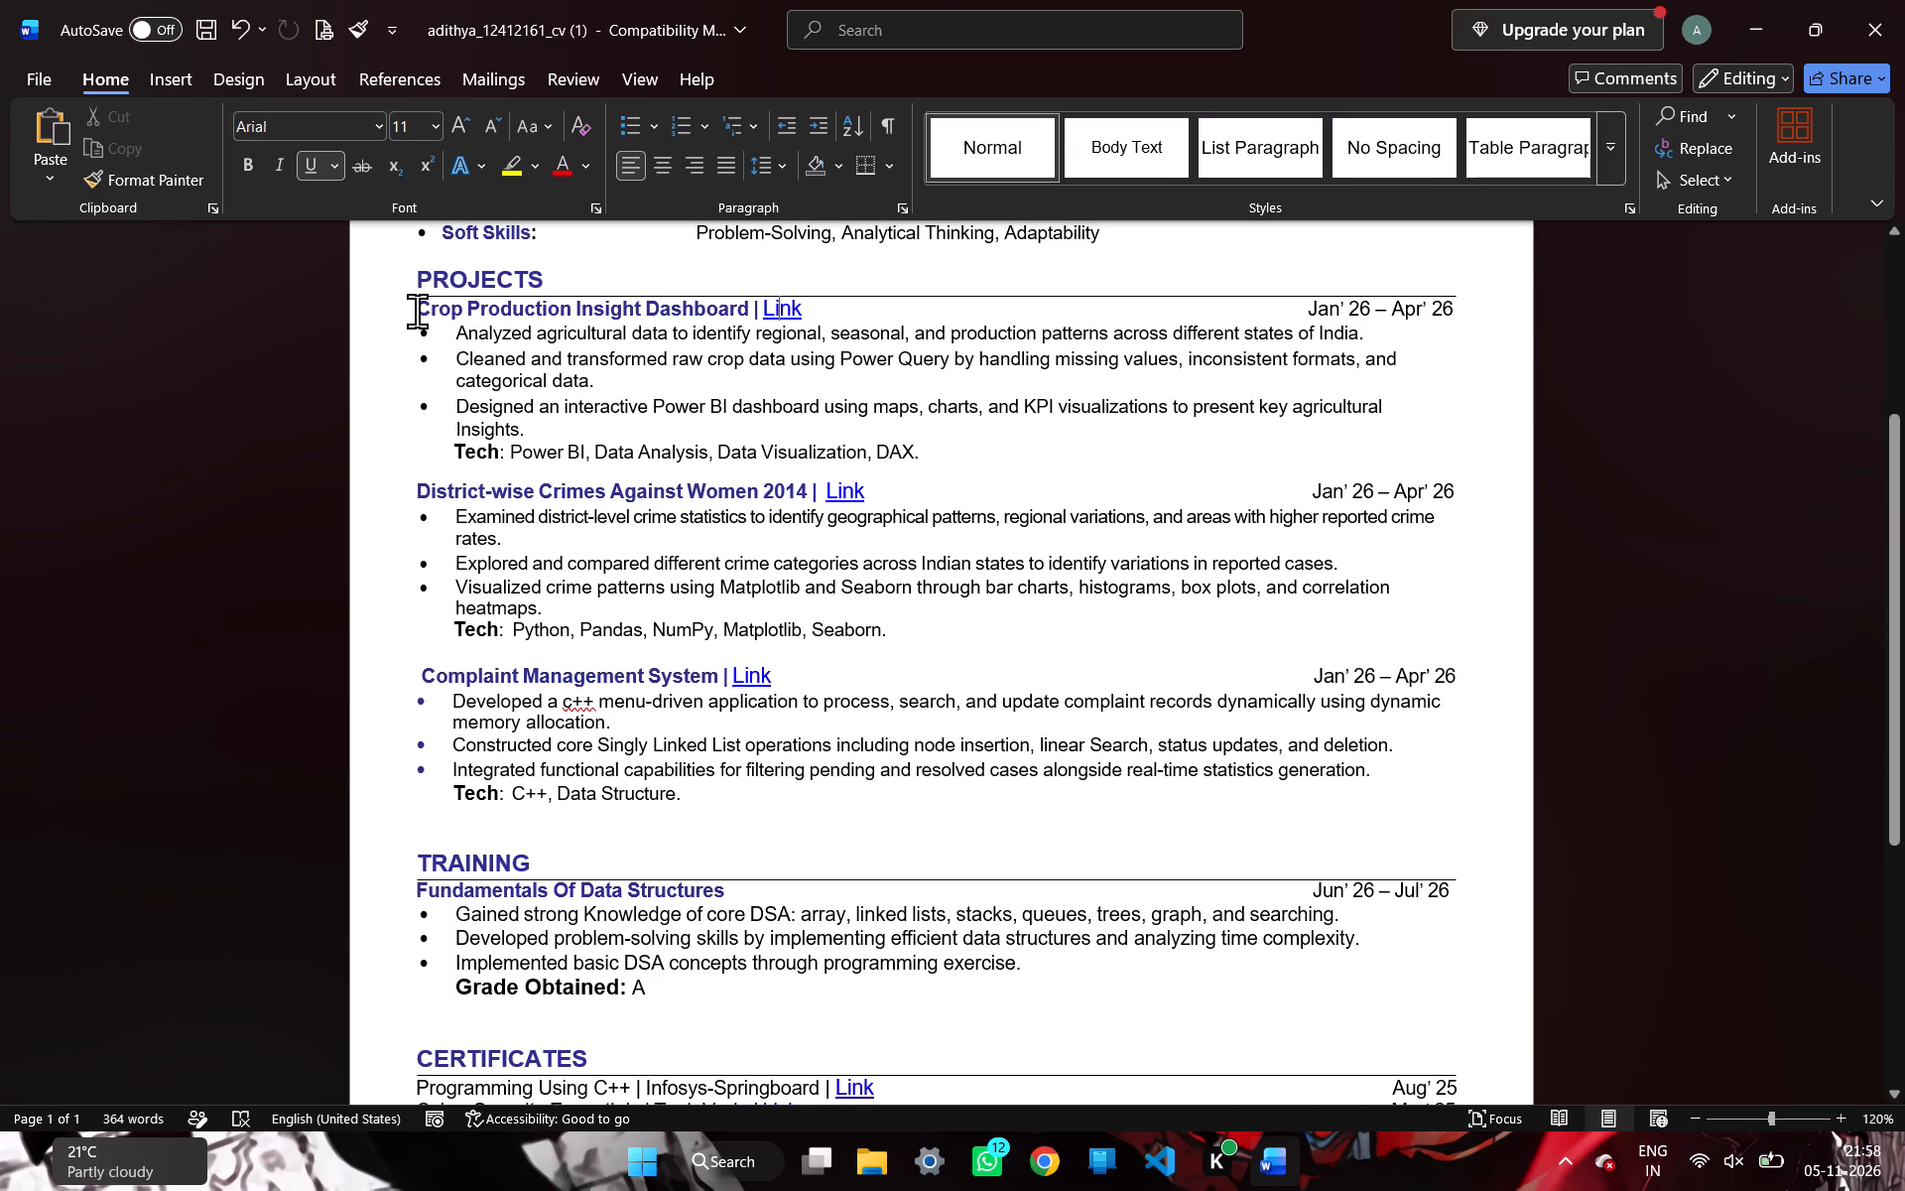
Copy the Crop Production Insight Dashboard project title and bring up the clipboard history.
drag(417, 305, 730, 314)
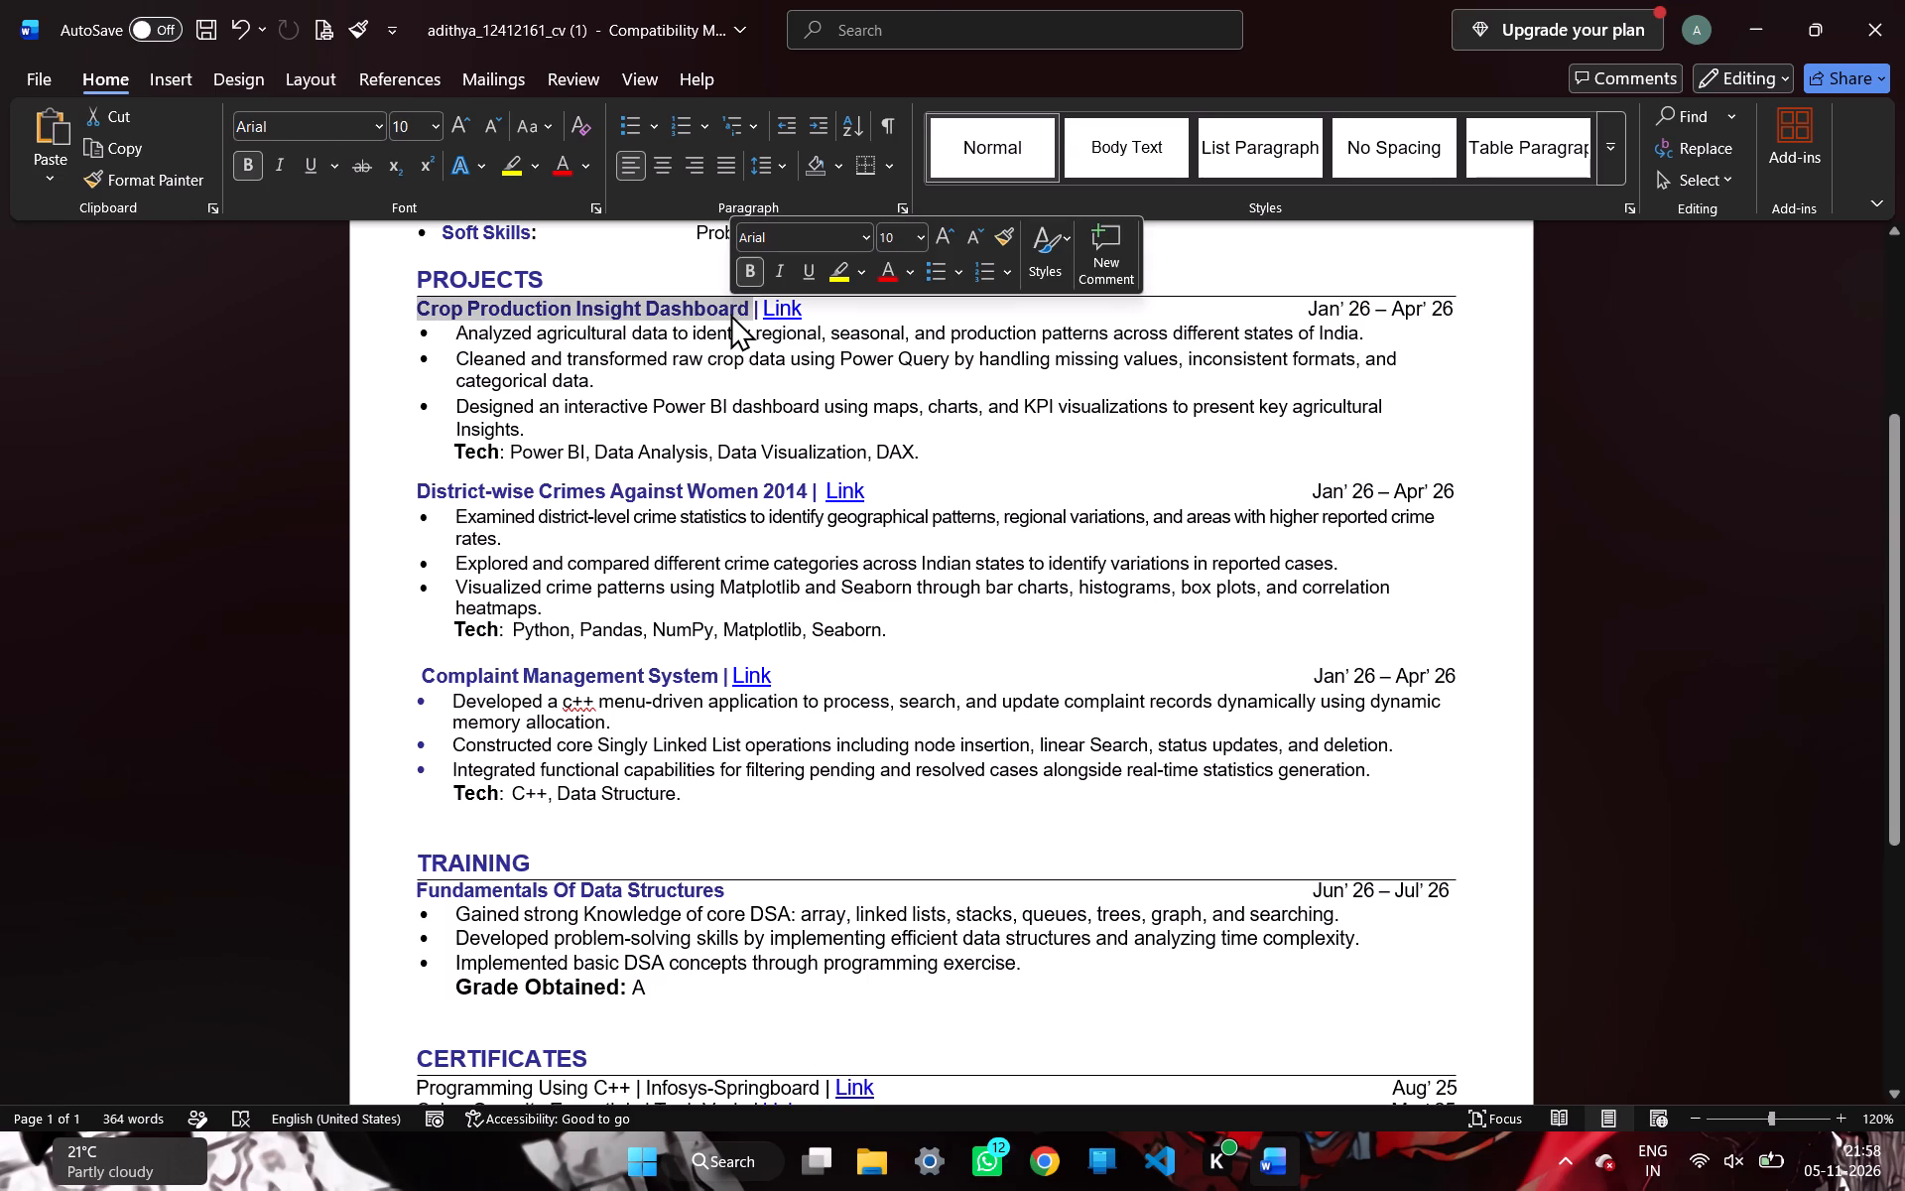
key(ctrl+c)
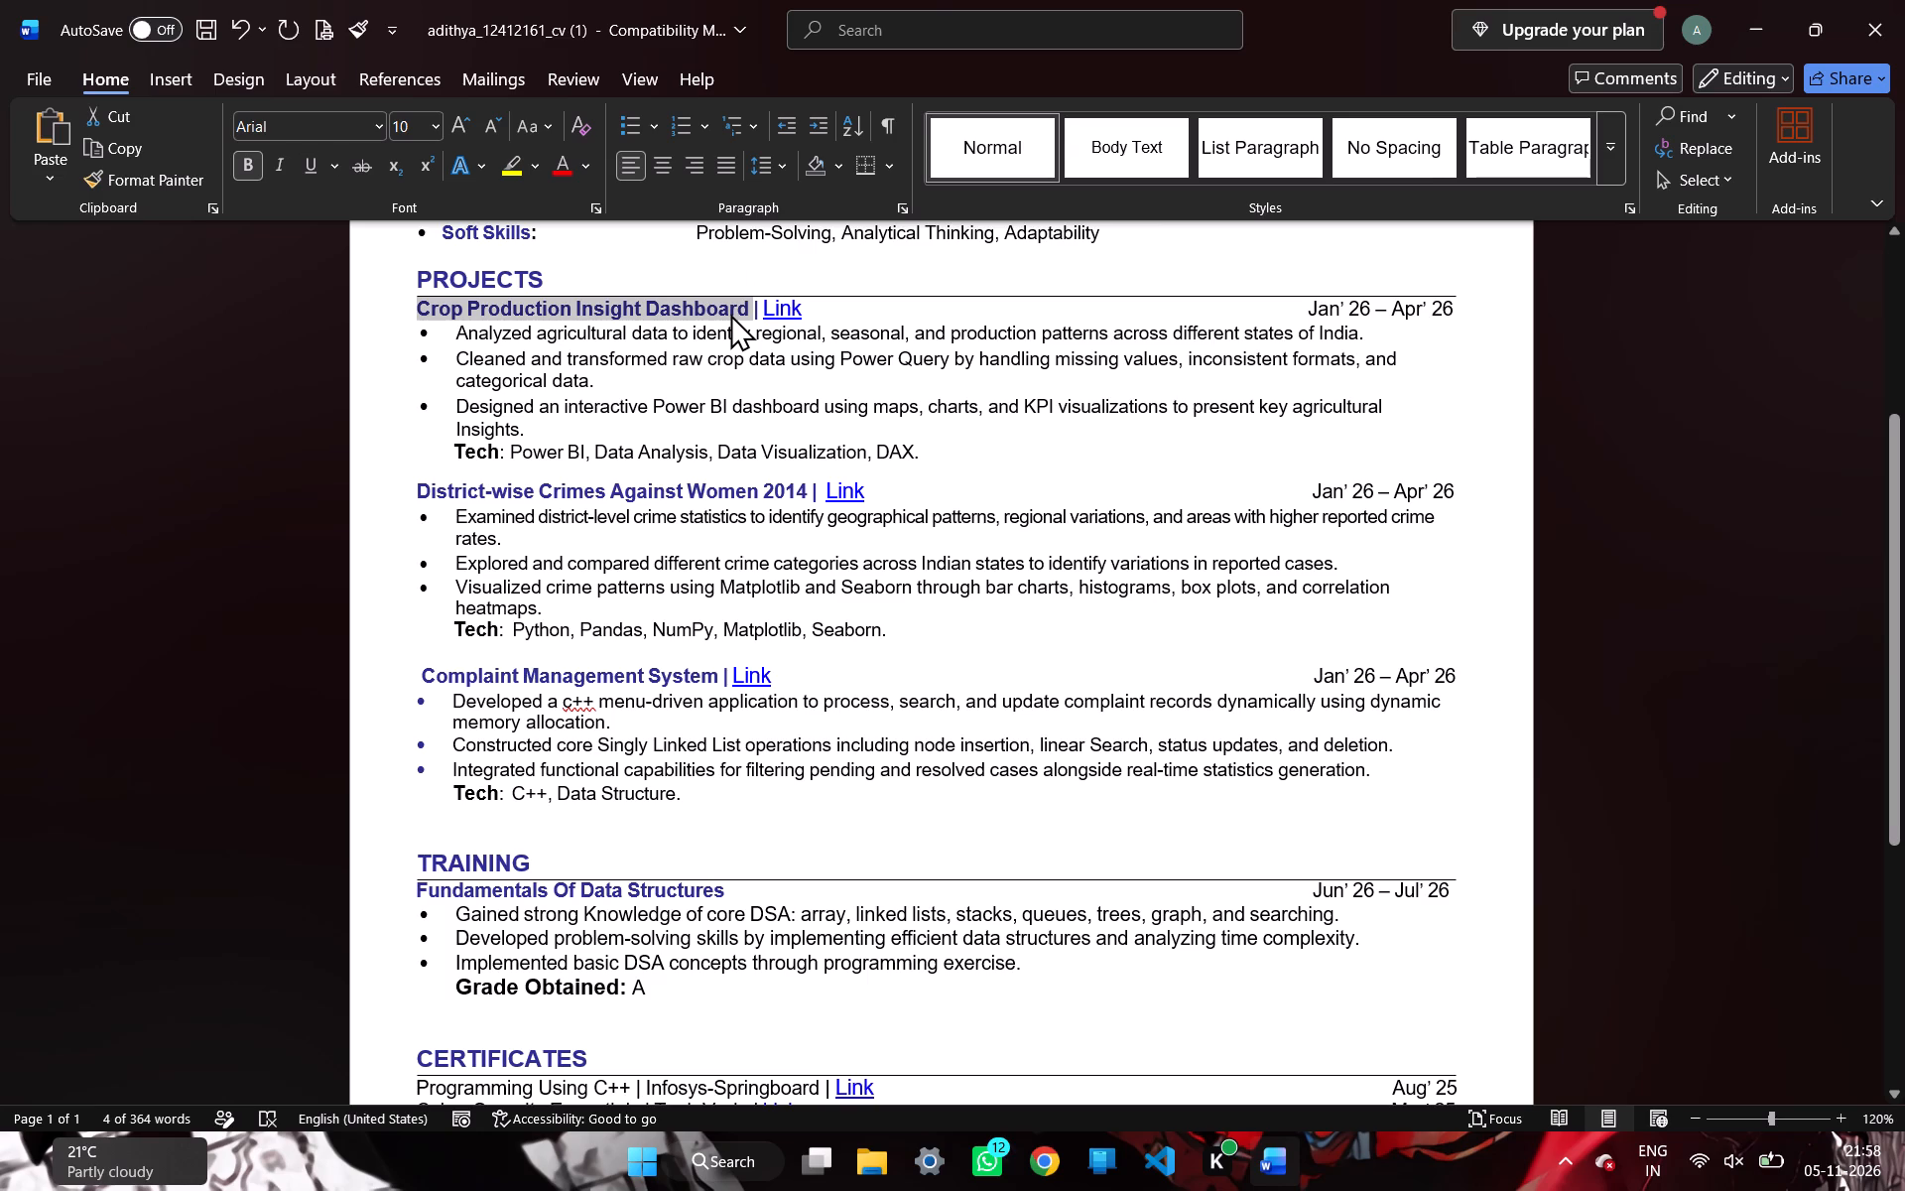
key(super+v)
click(730, 314)
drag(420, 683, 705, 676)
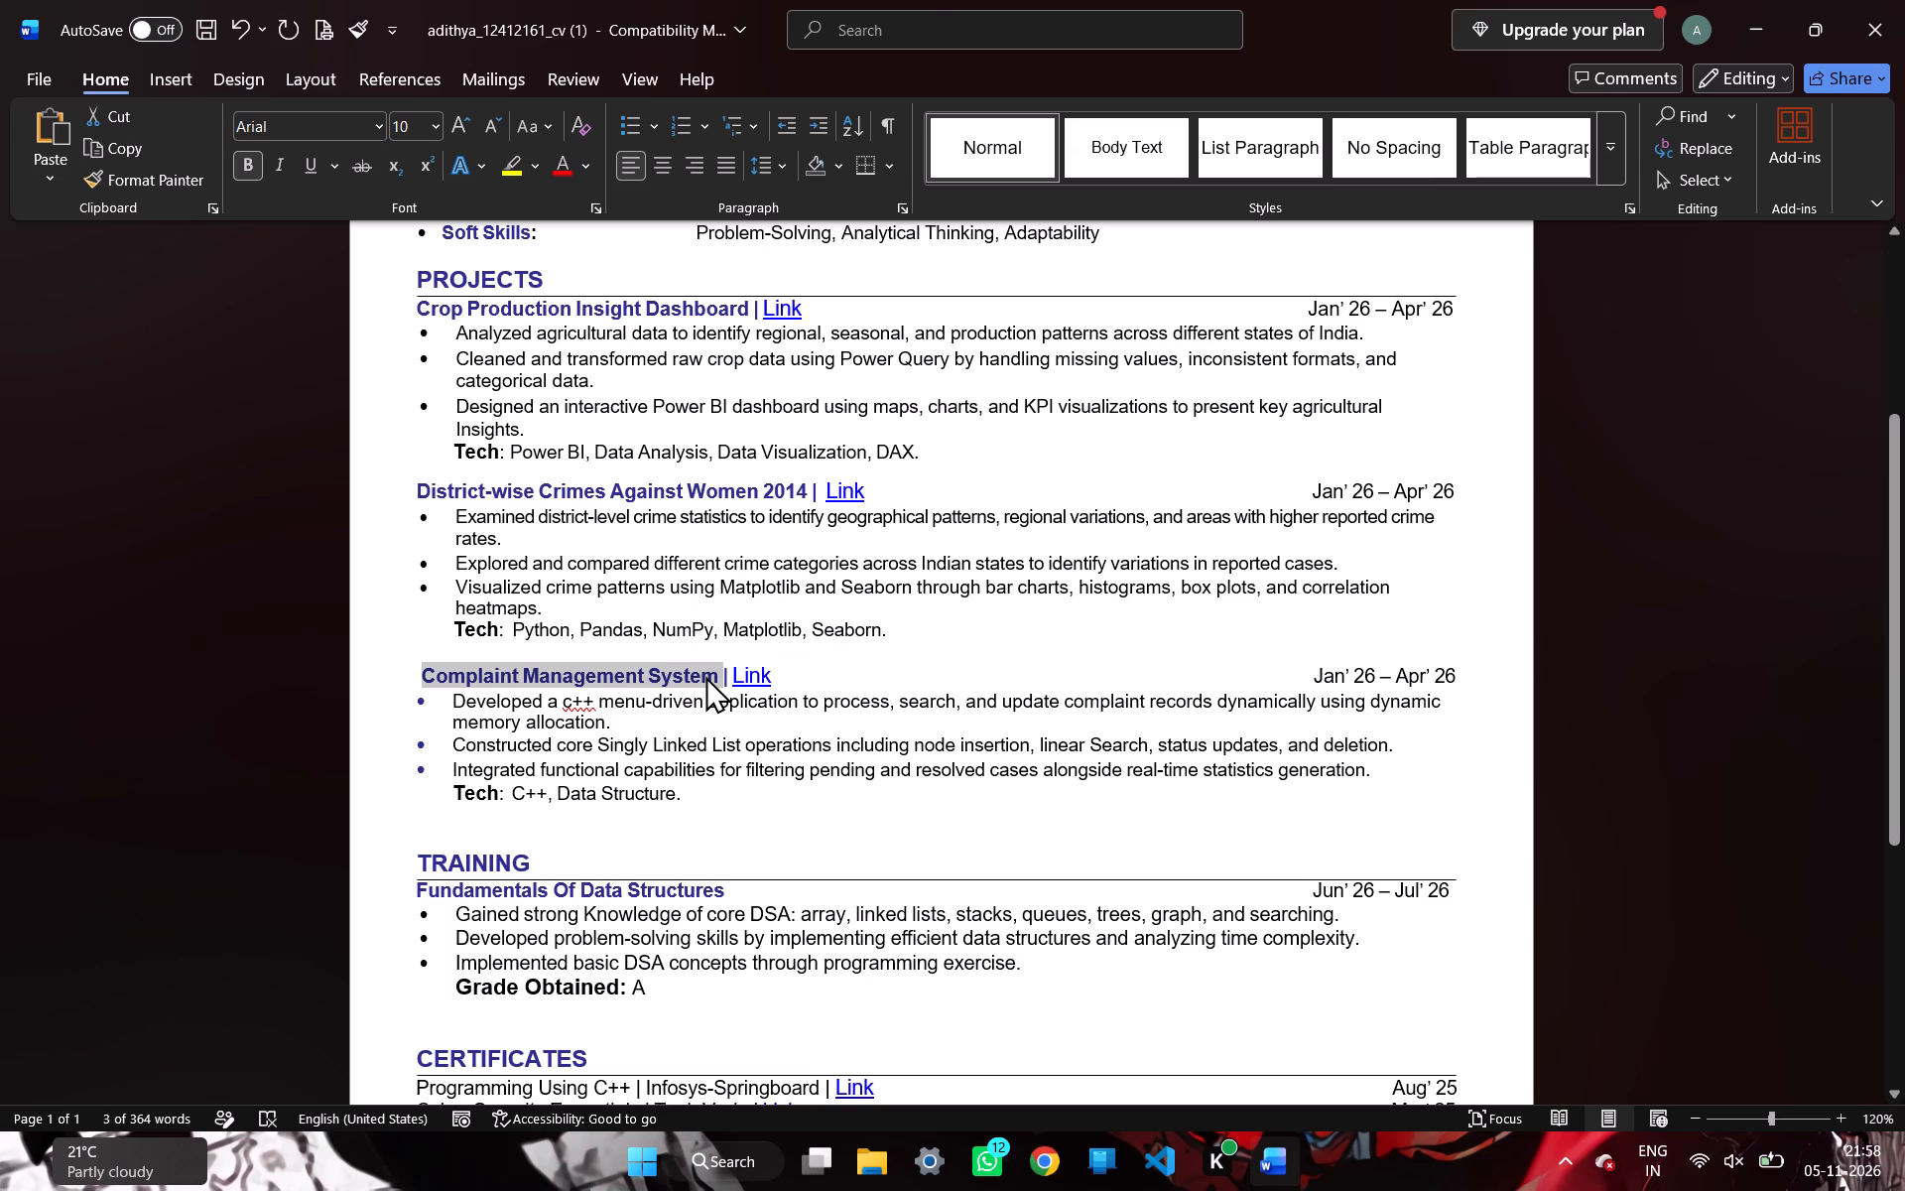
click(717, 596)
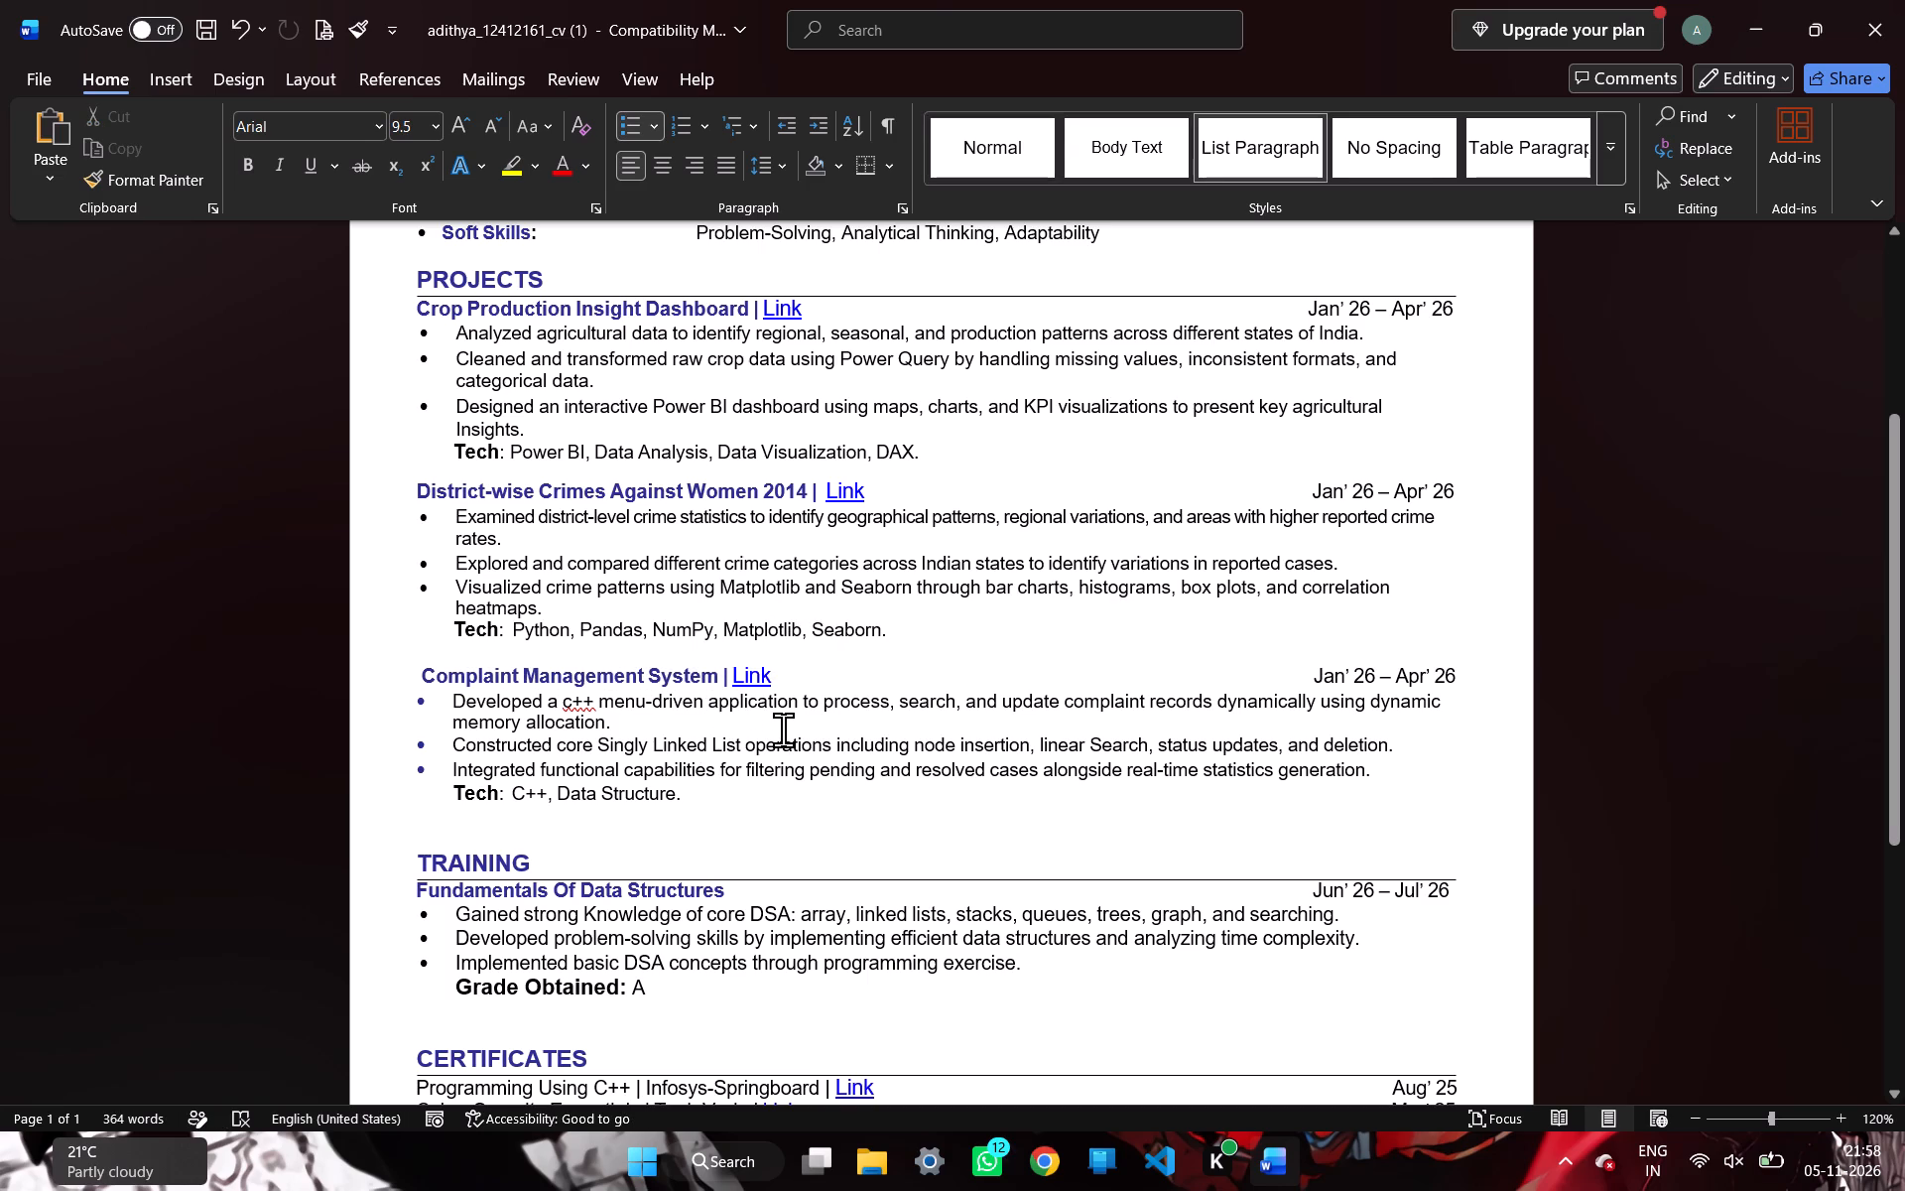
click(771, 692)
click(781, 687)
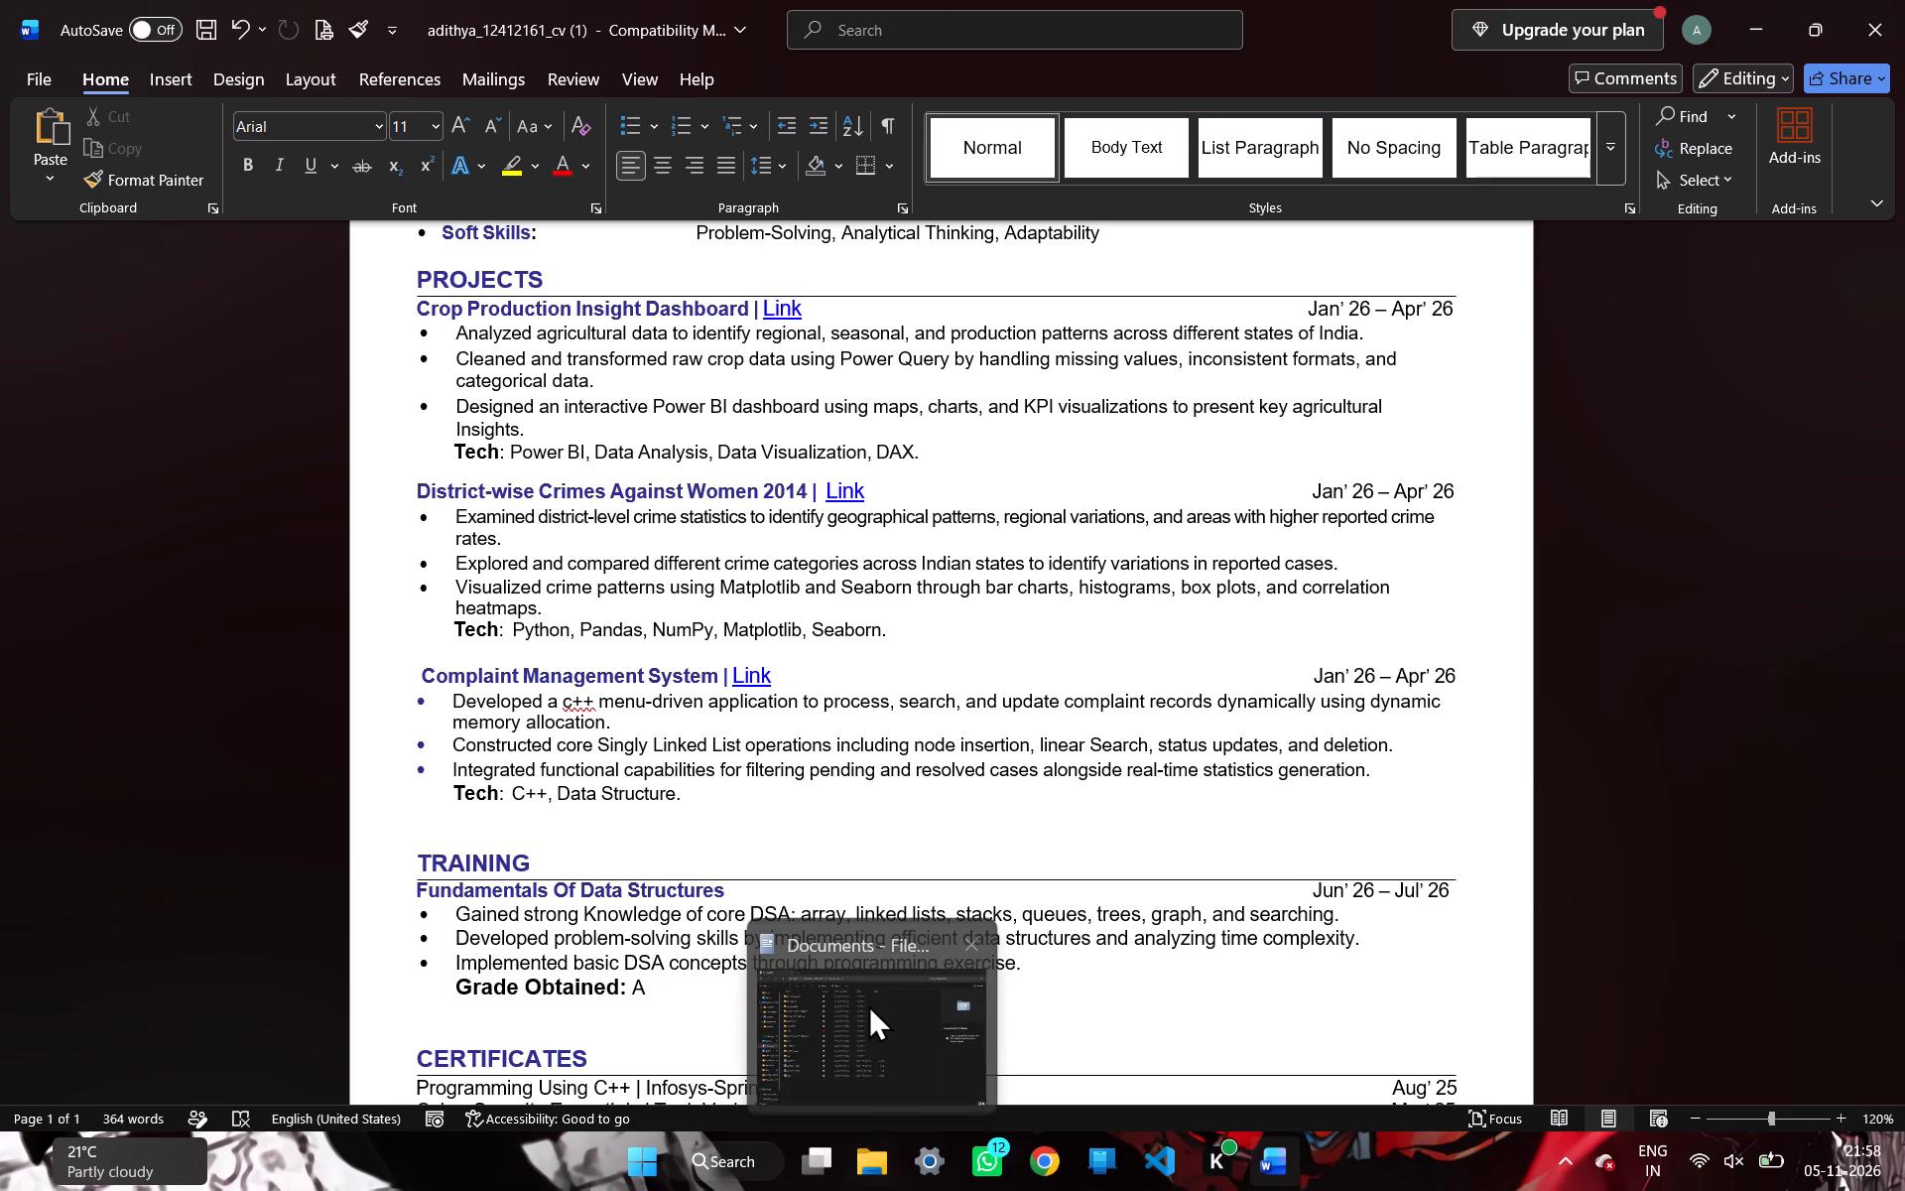
Switch to File Explorer and search the Documents folder for "cake".
click(868, 1003)
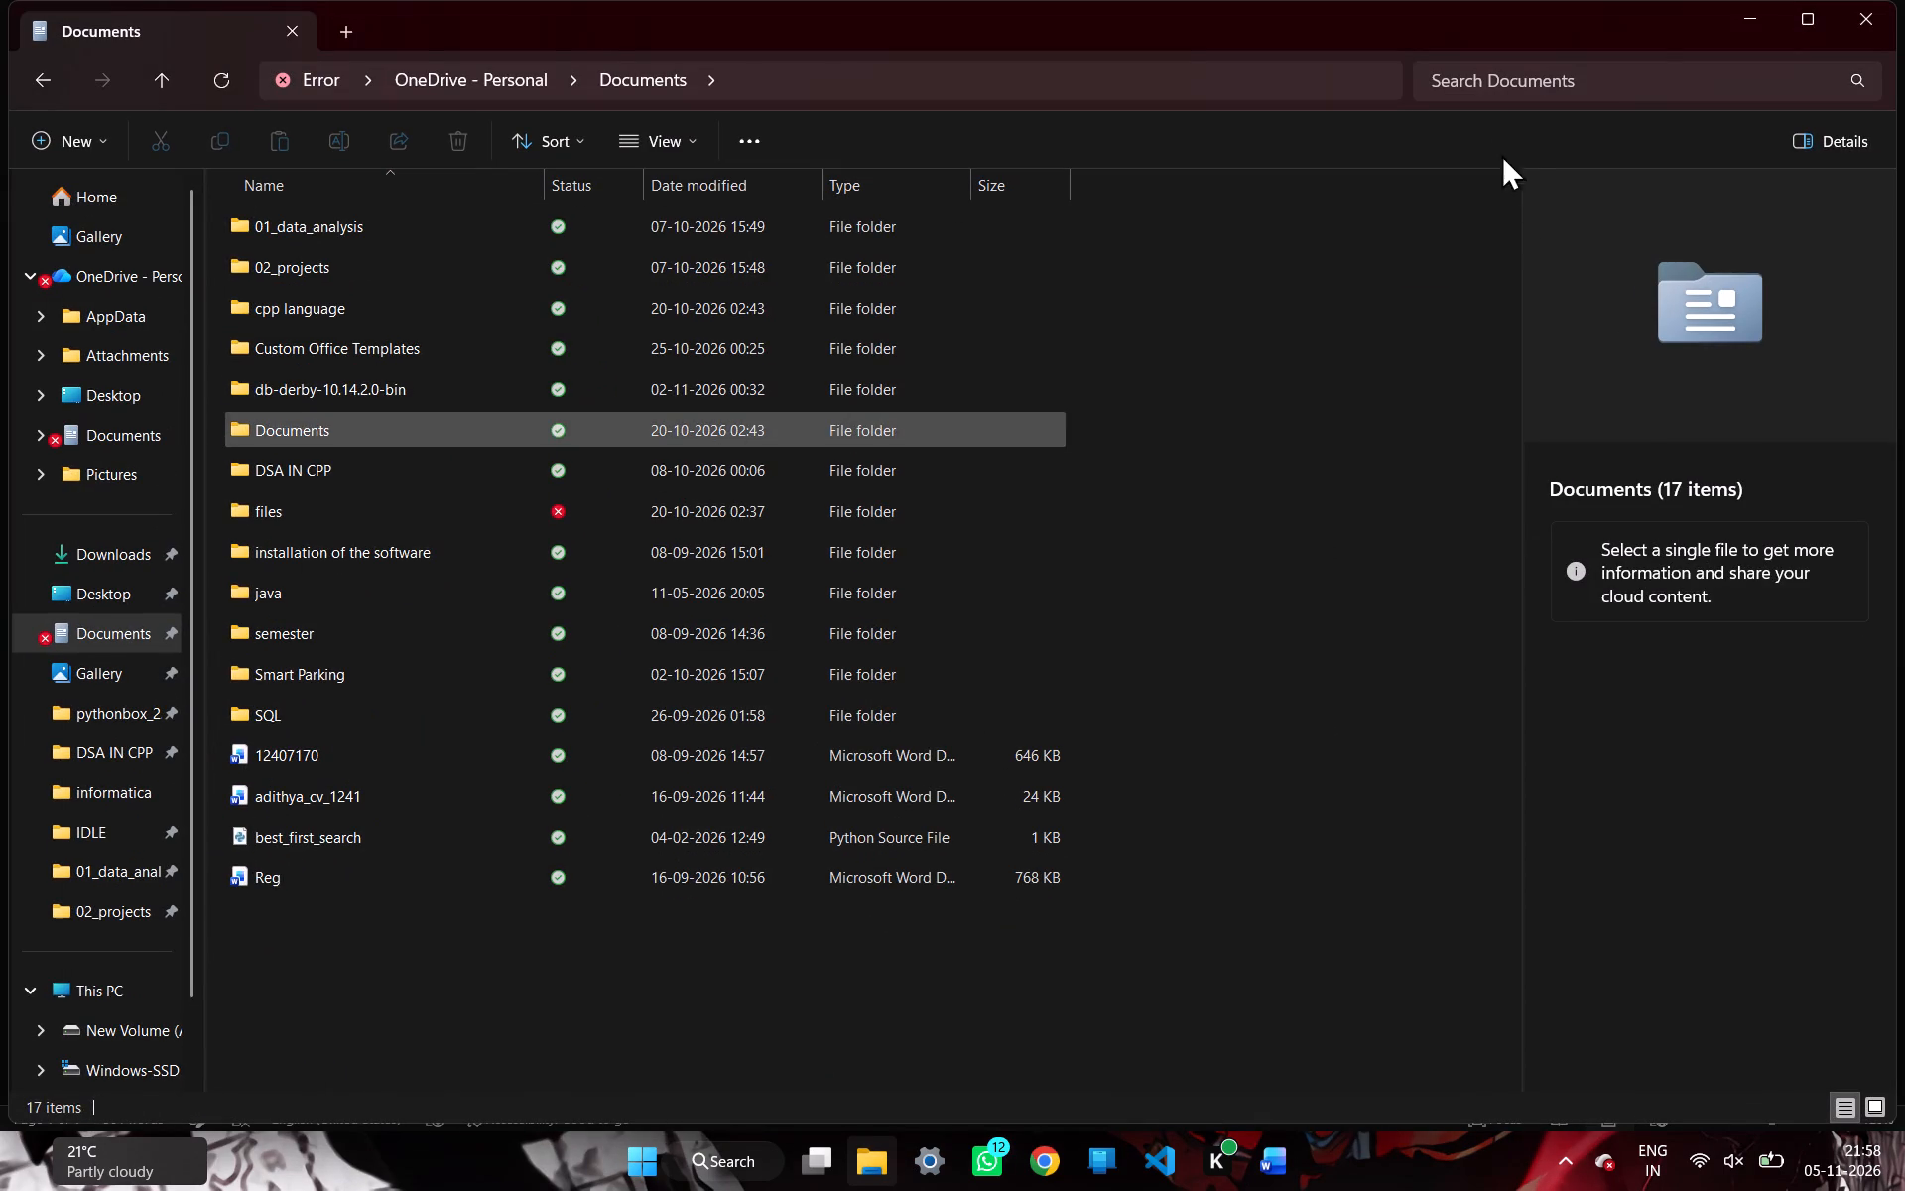
click(1475, 66)
text(cA)
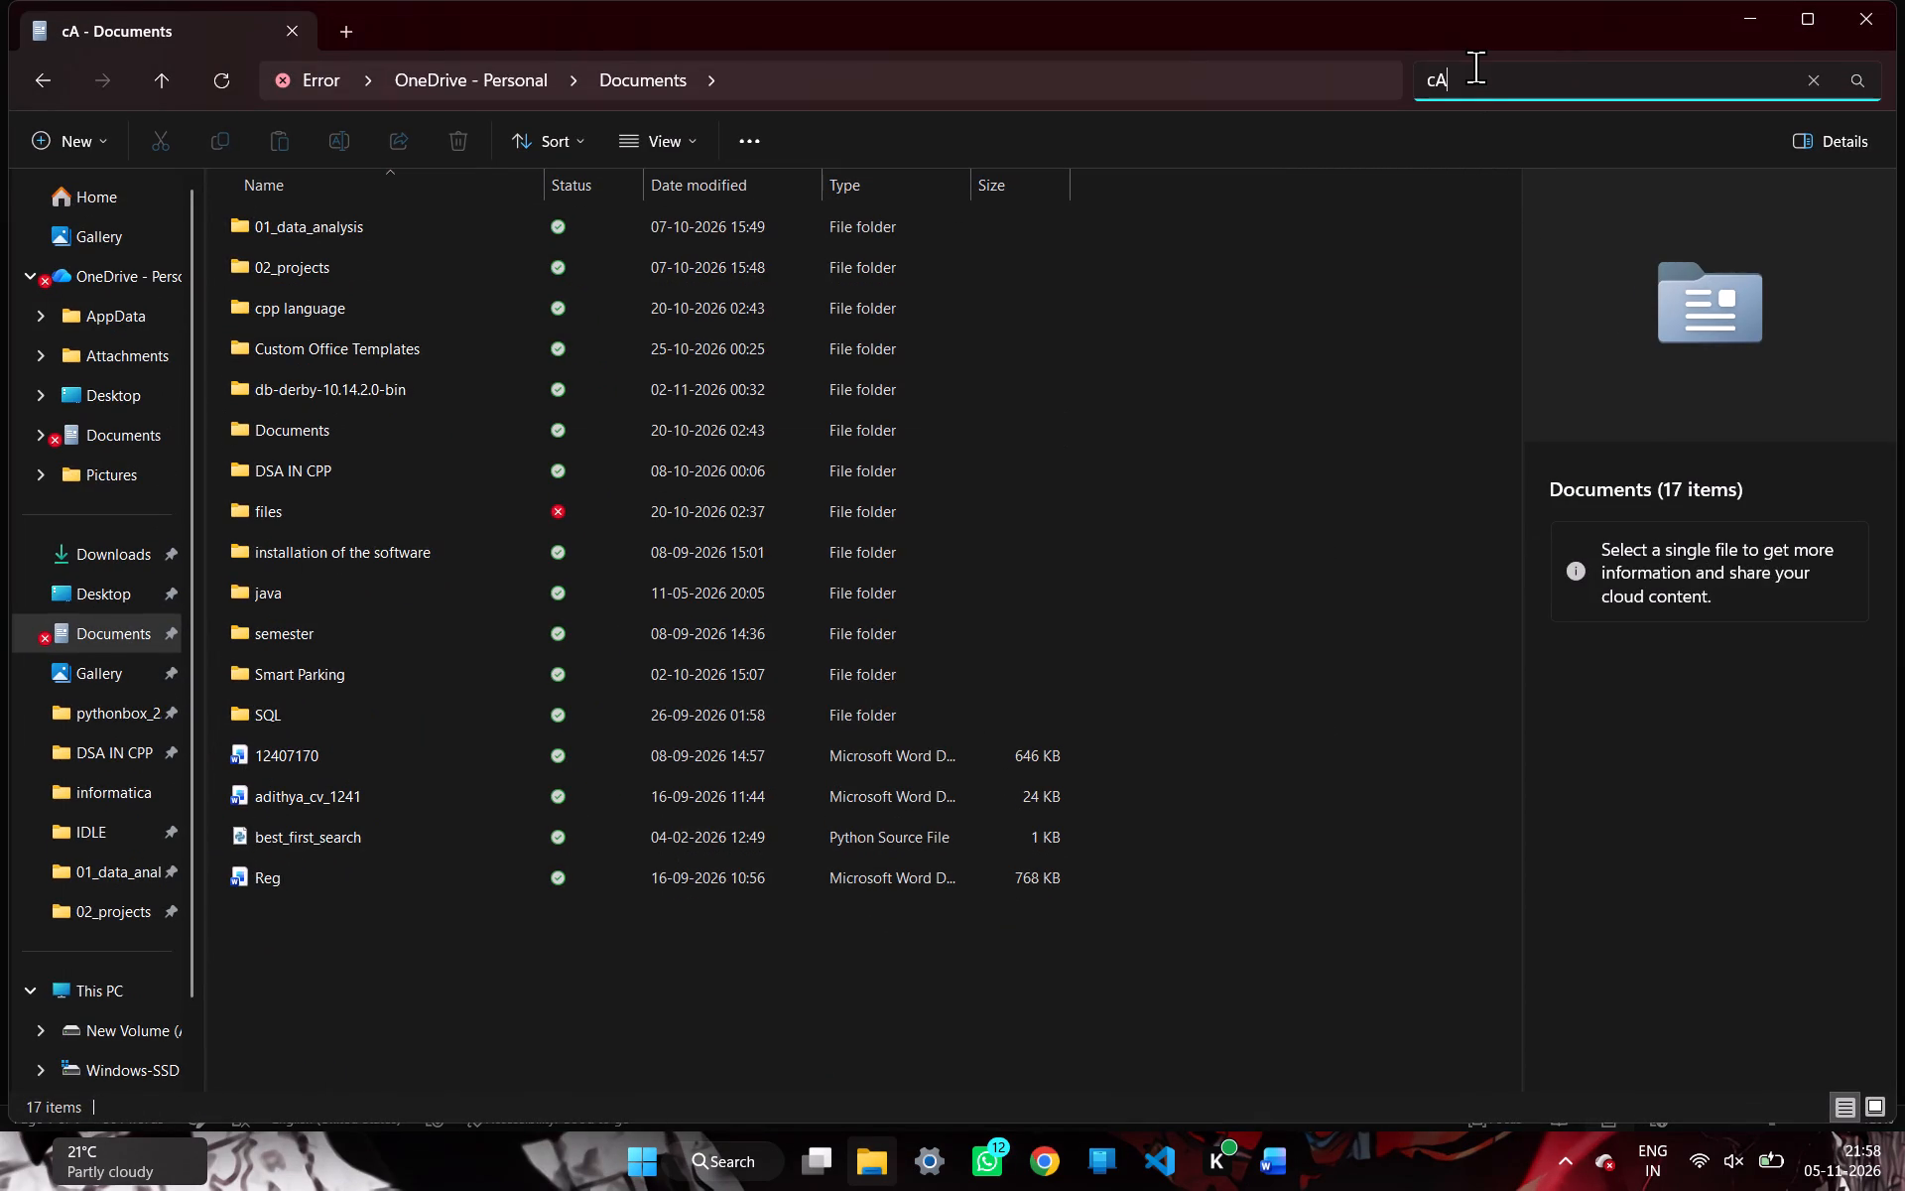
key(BackSpace)
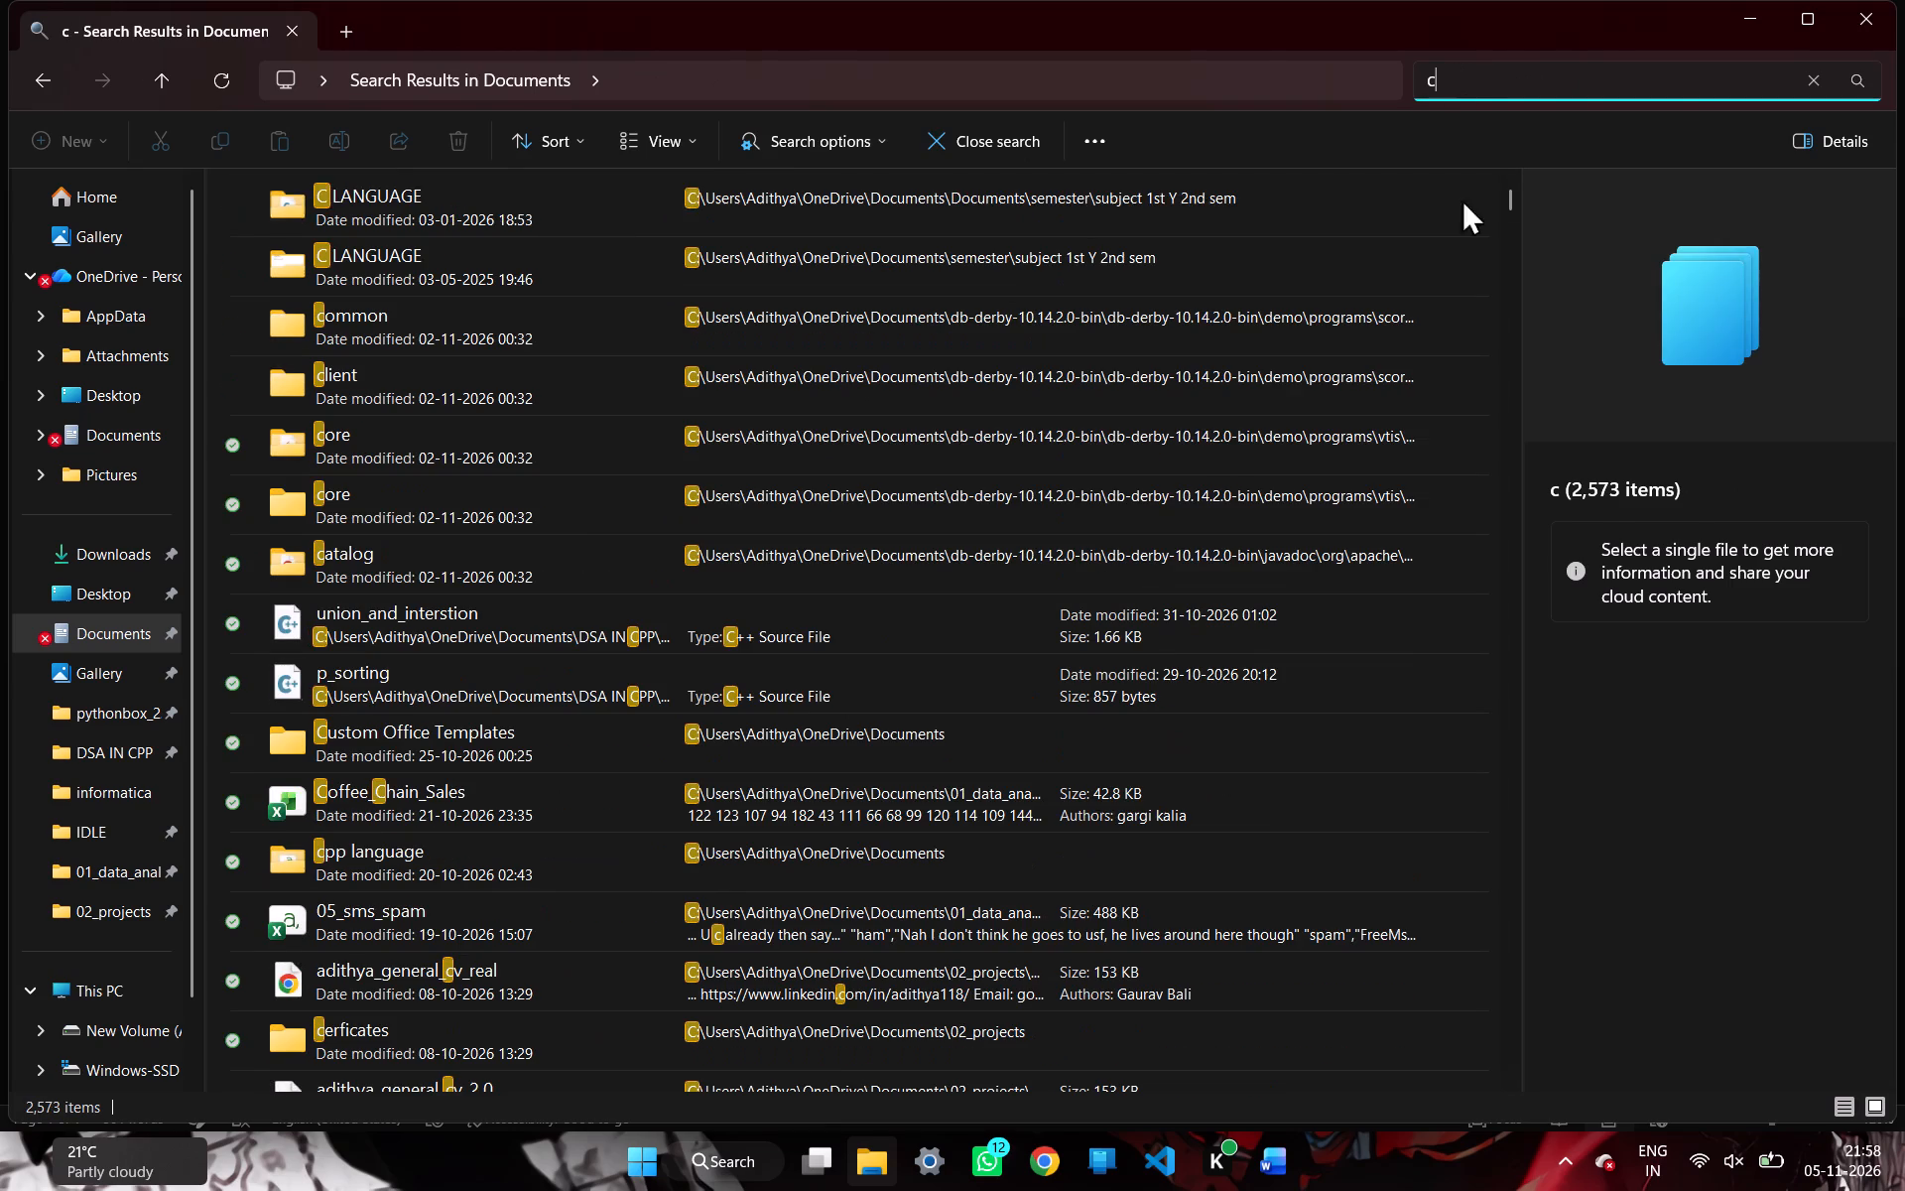
text(kw)
key(space)
key(BackSpace)
key(BackSpace)
key(BackSpace)
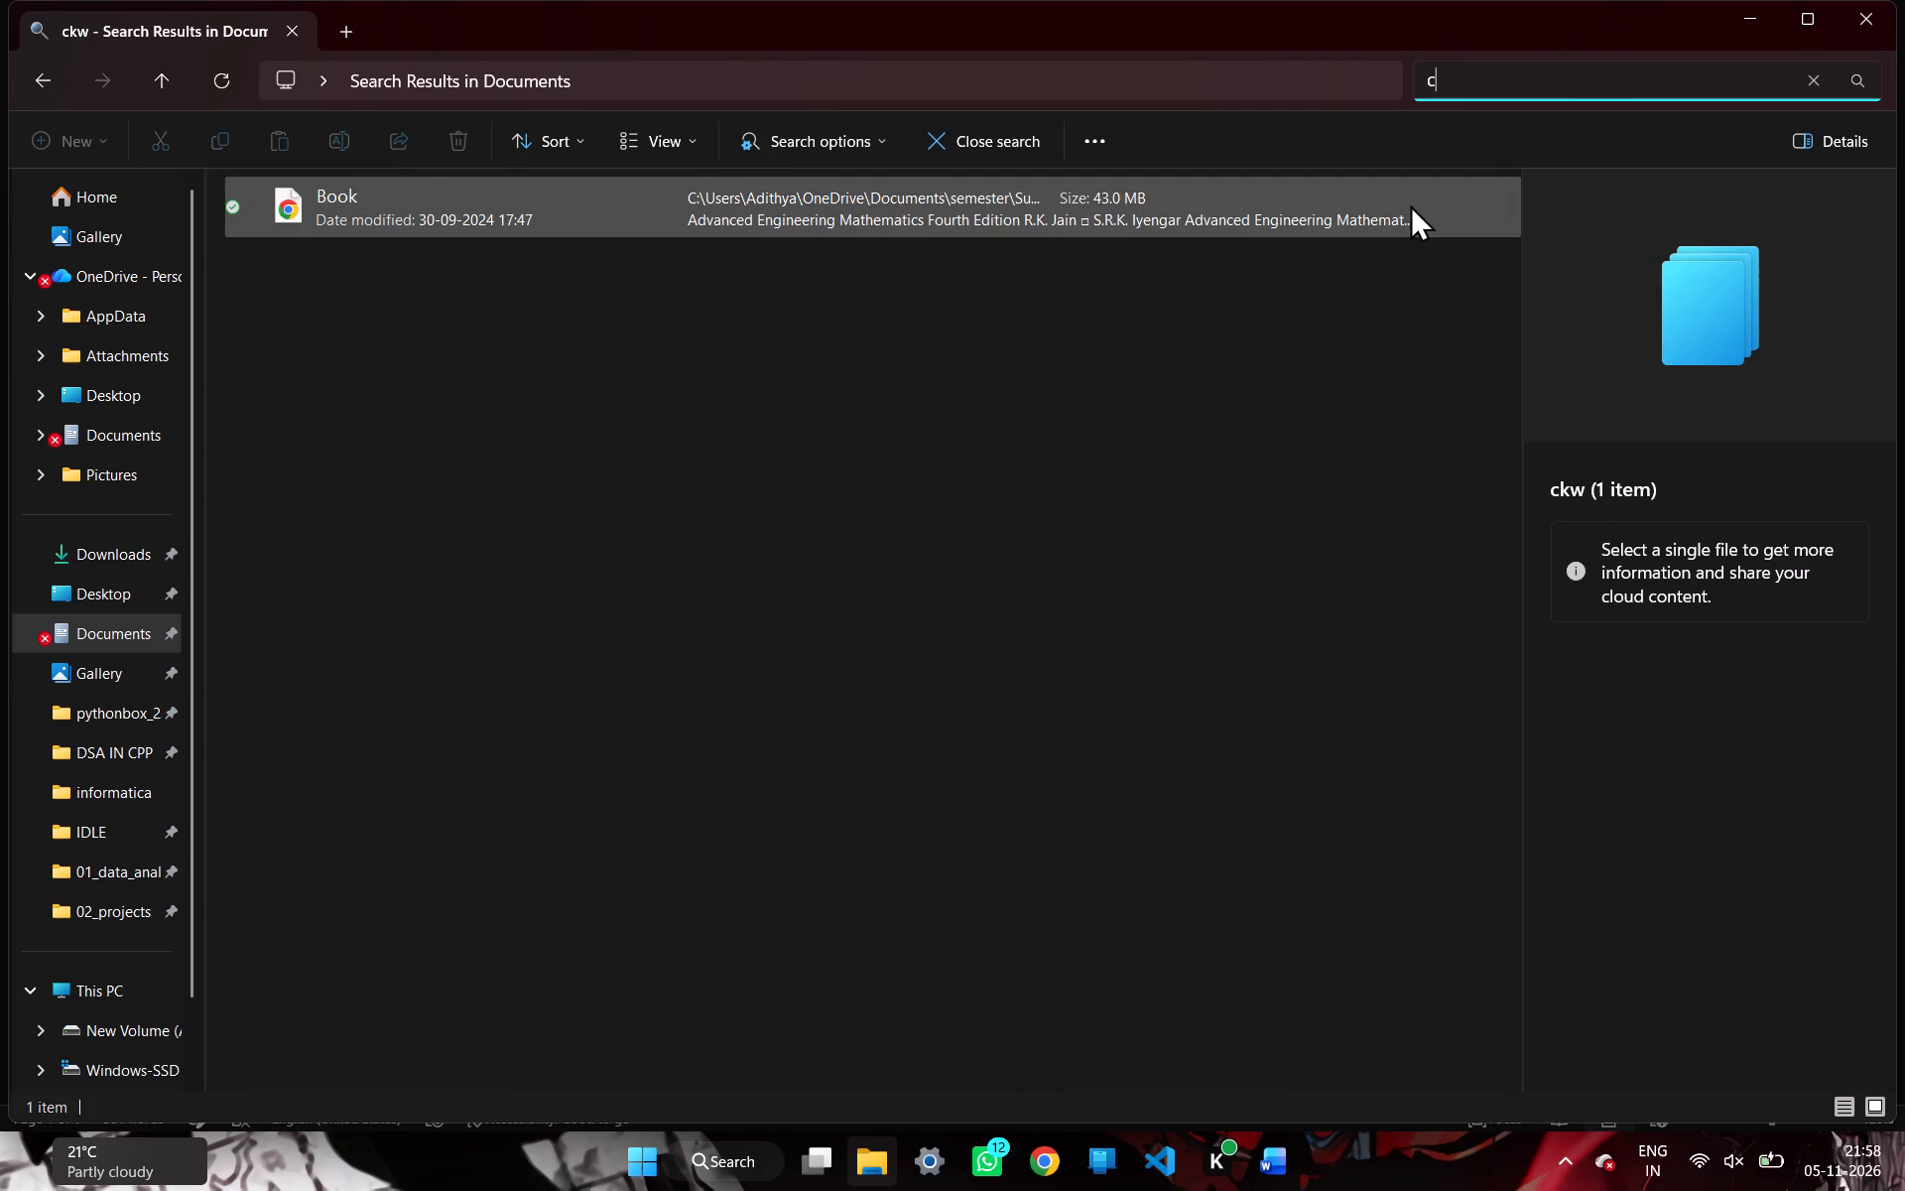
key(a)
text(kwe)
key(space)
key(BackSpace)
key(BackSpace)
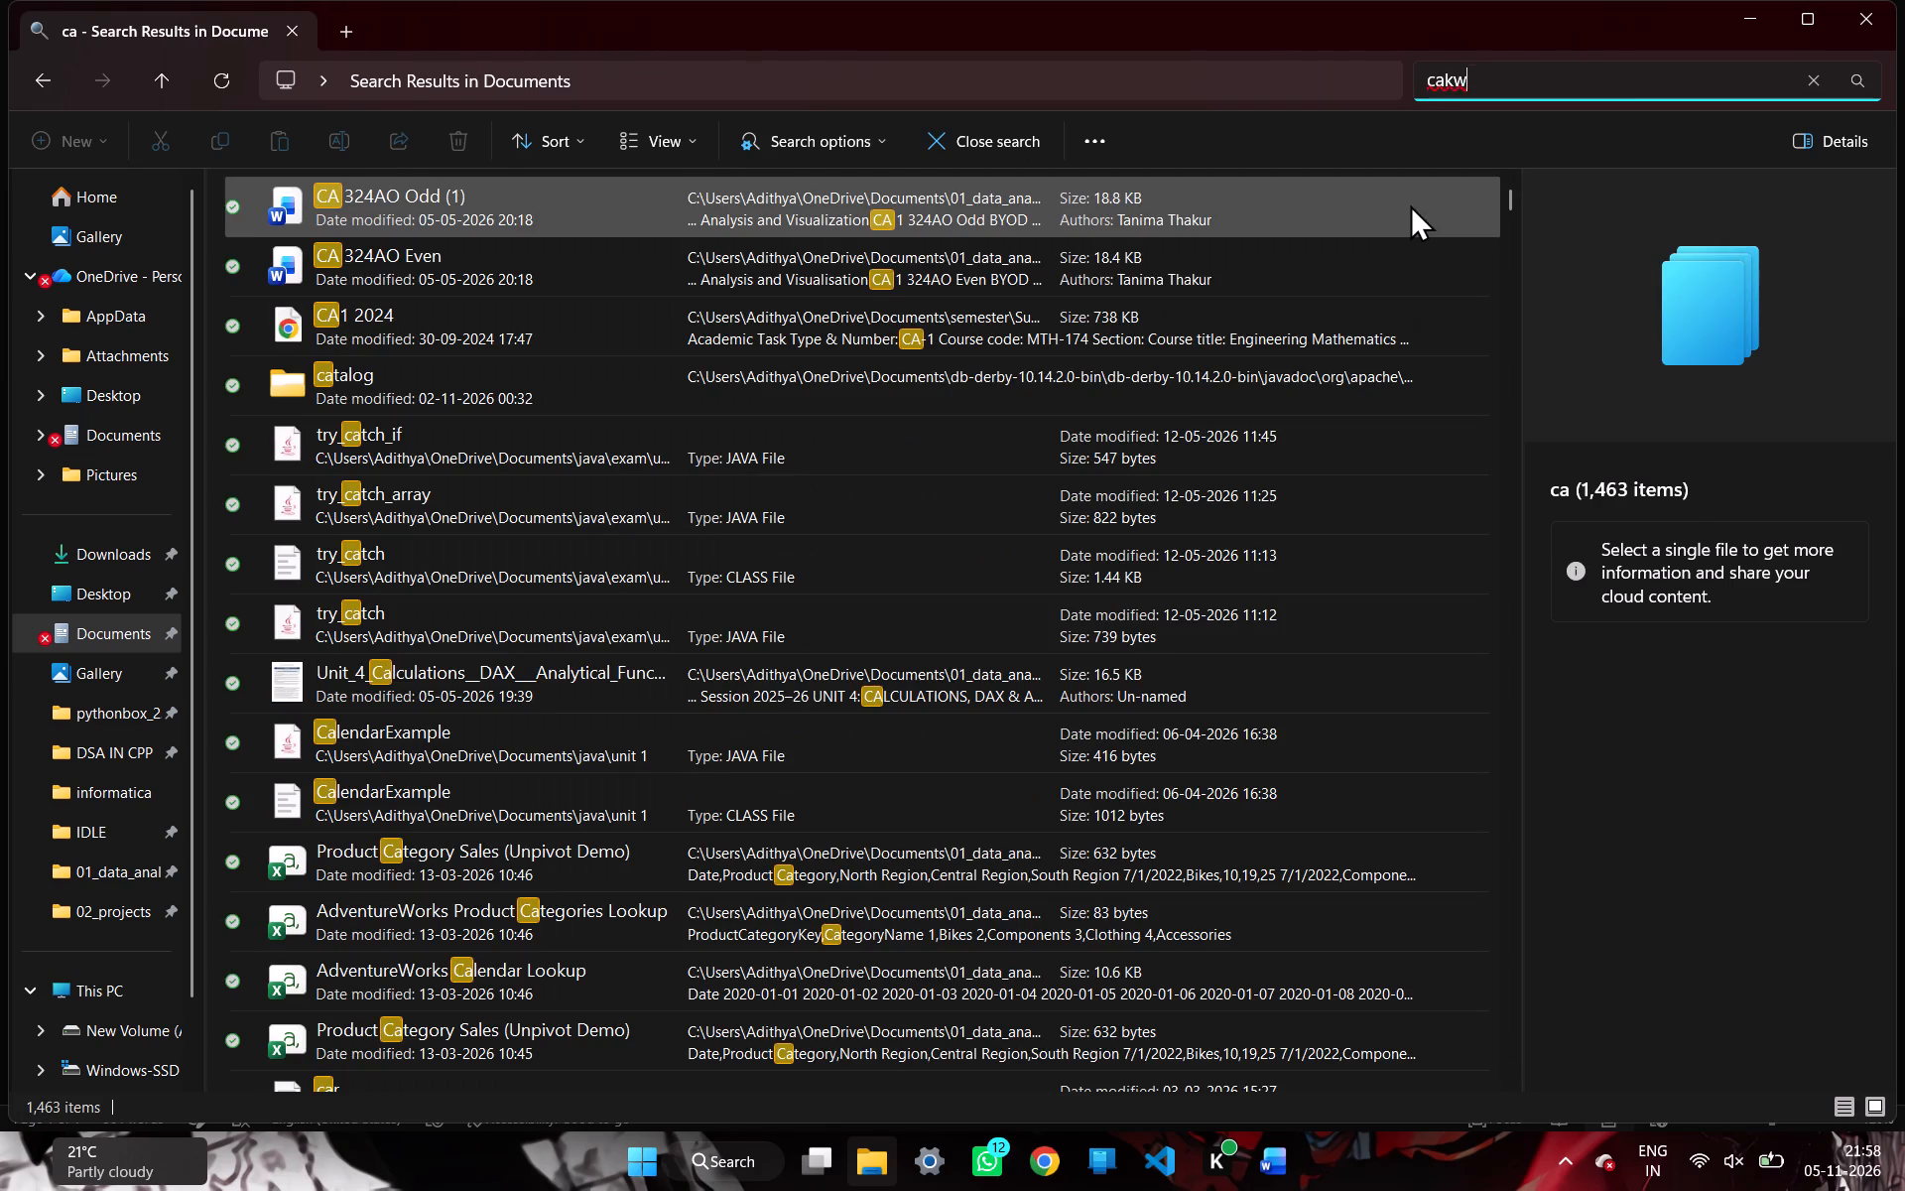
key(BackSpace)
key(w)
key(BackSpace)
text(e)
key(space)
key(BackSpace)
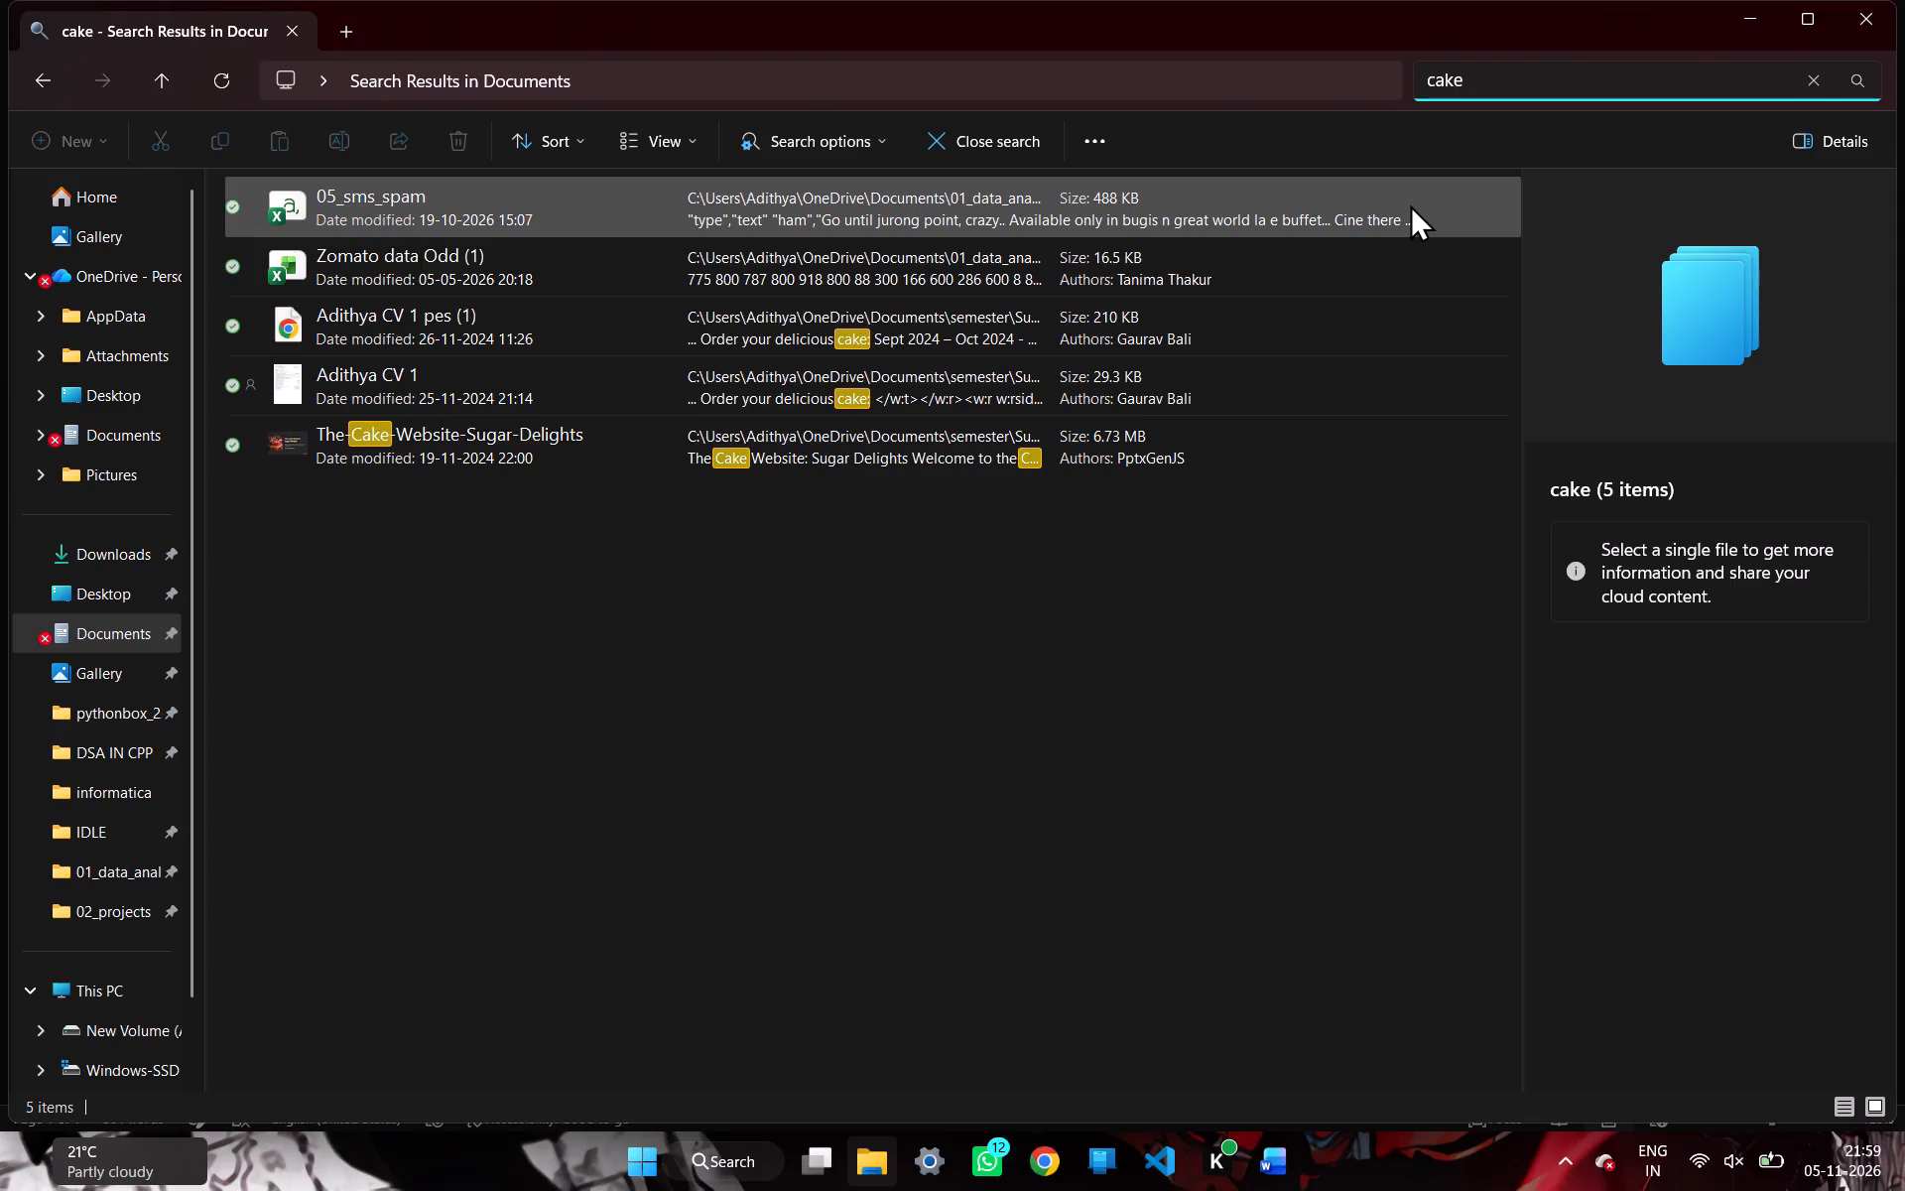
Open the The-Cake-Website-Sugar-Delights presentation from the search results, look over its slides and return to File Explorer.
click(483, 437)
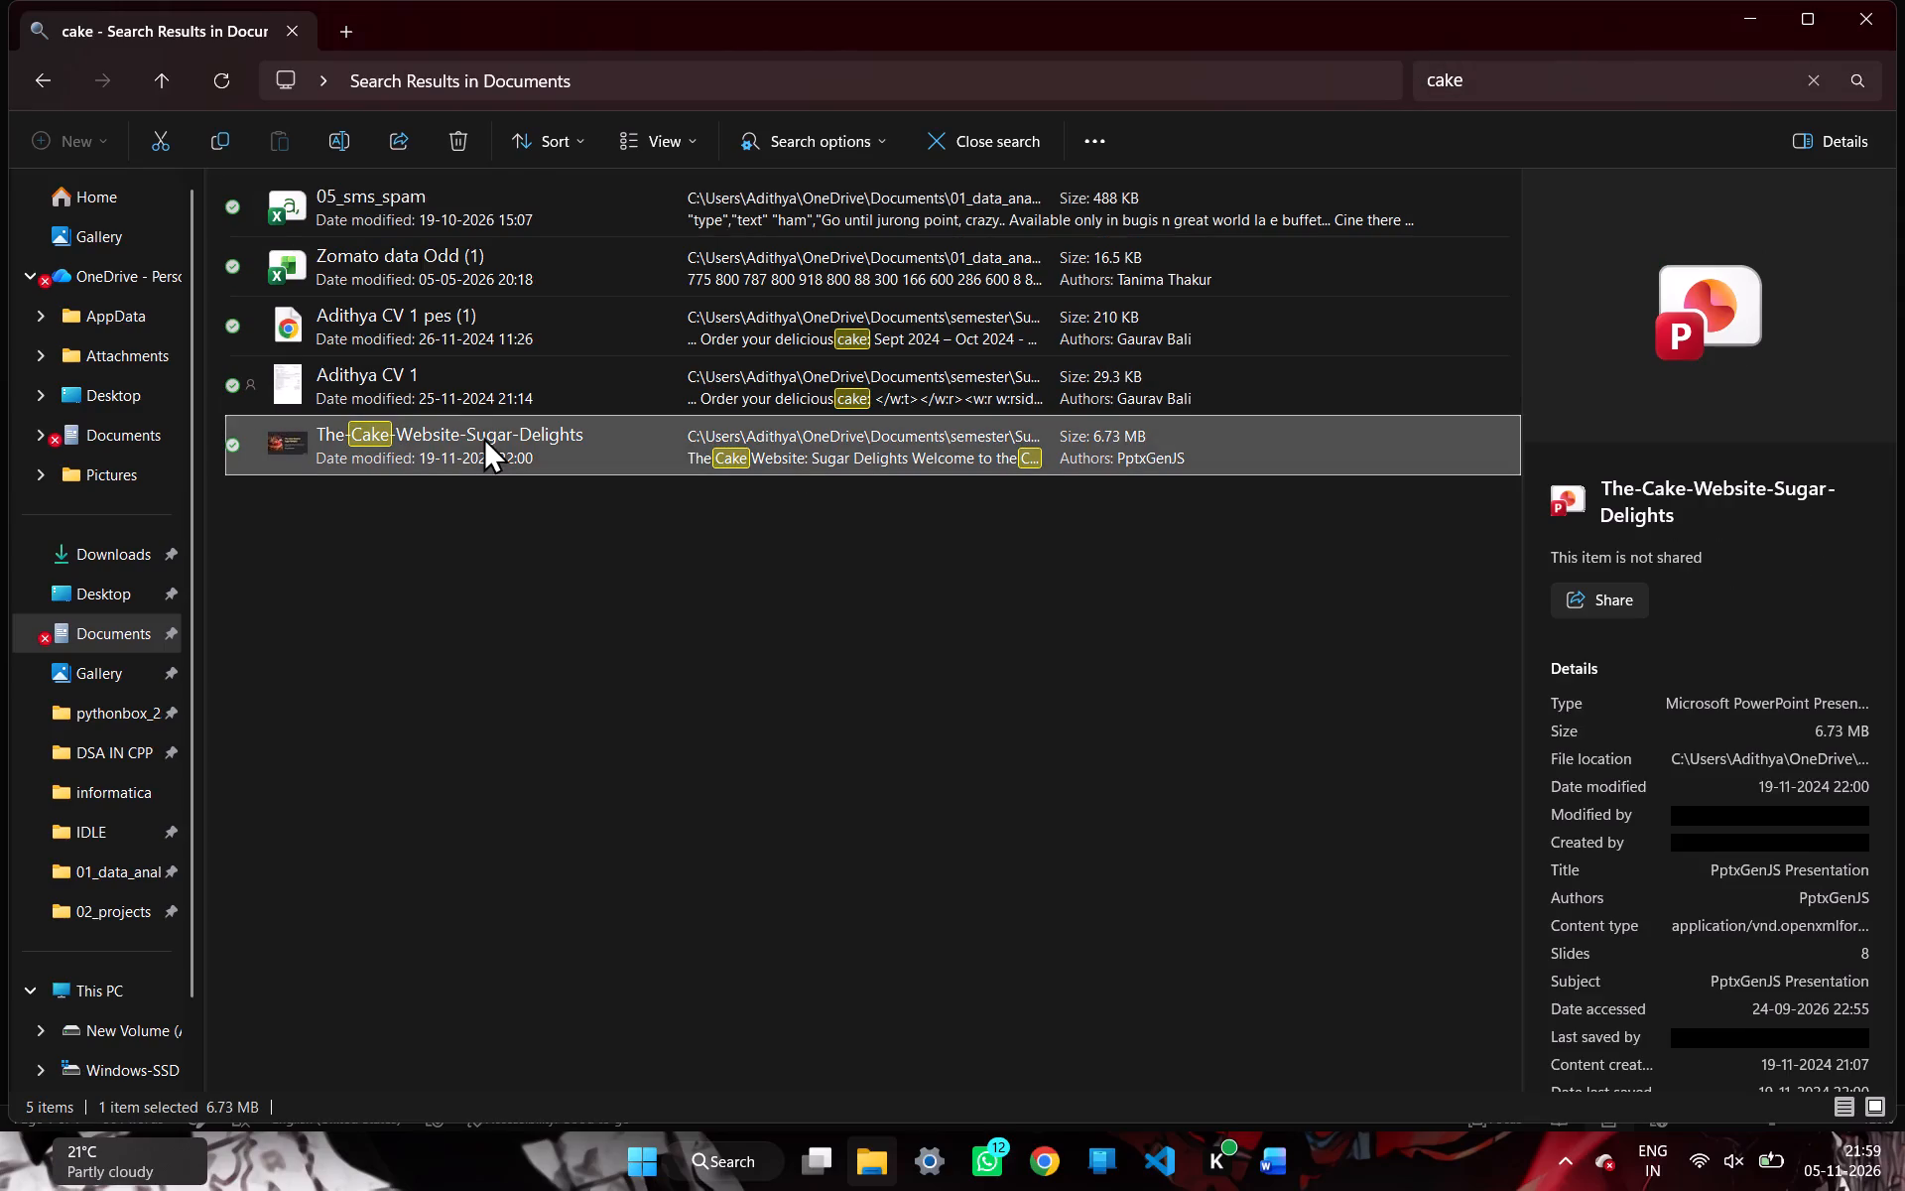
double_click(483, 437)
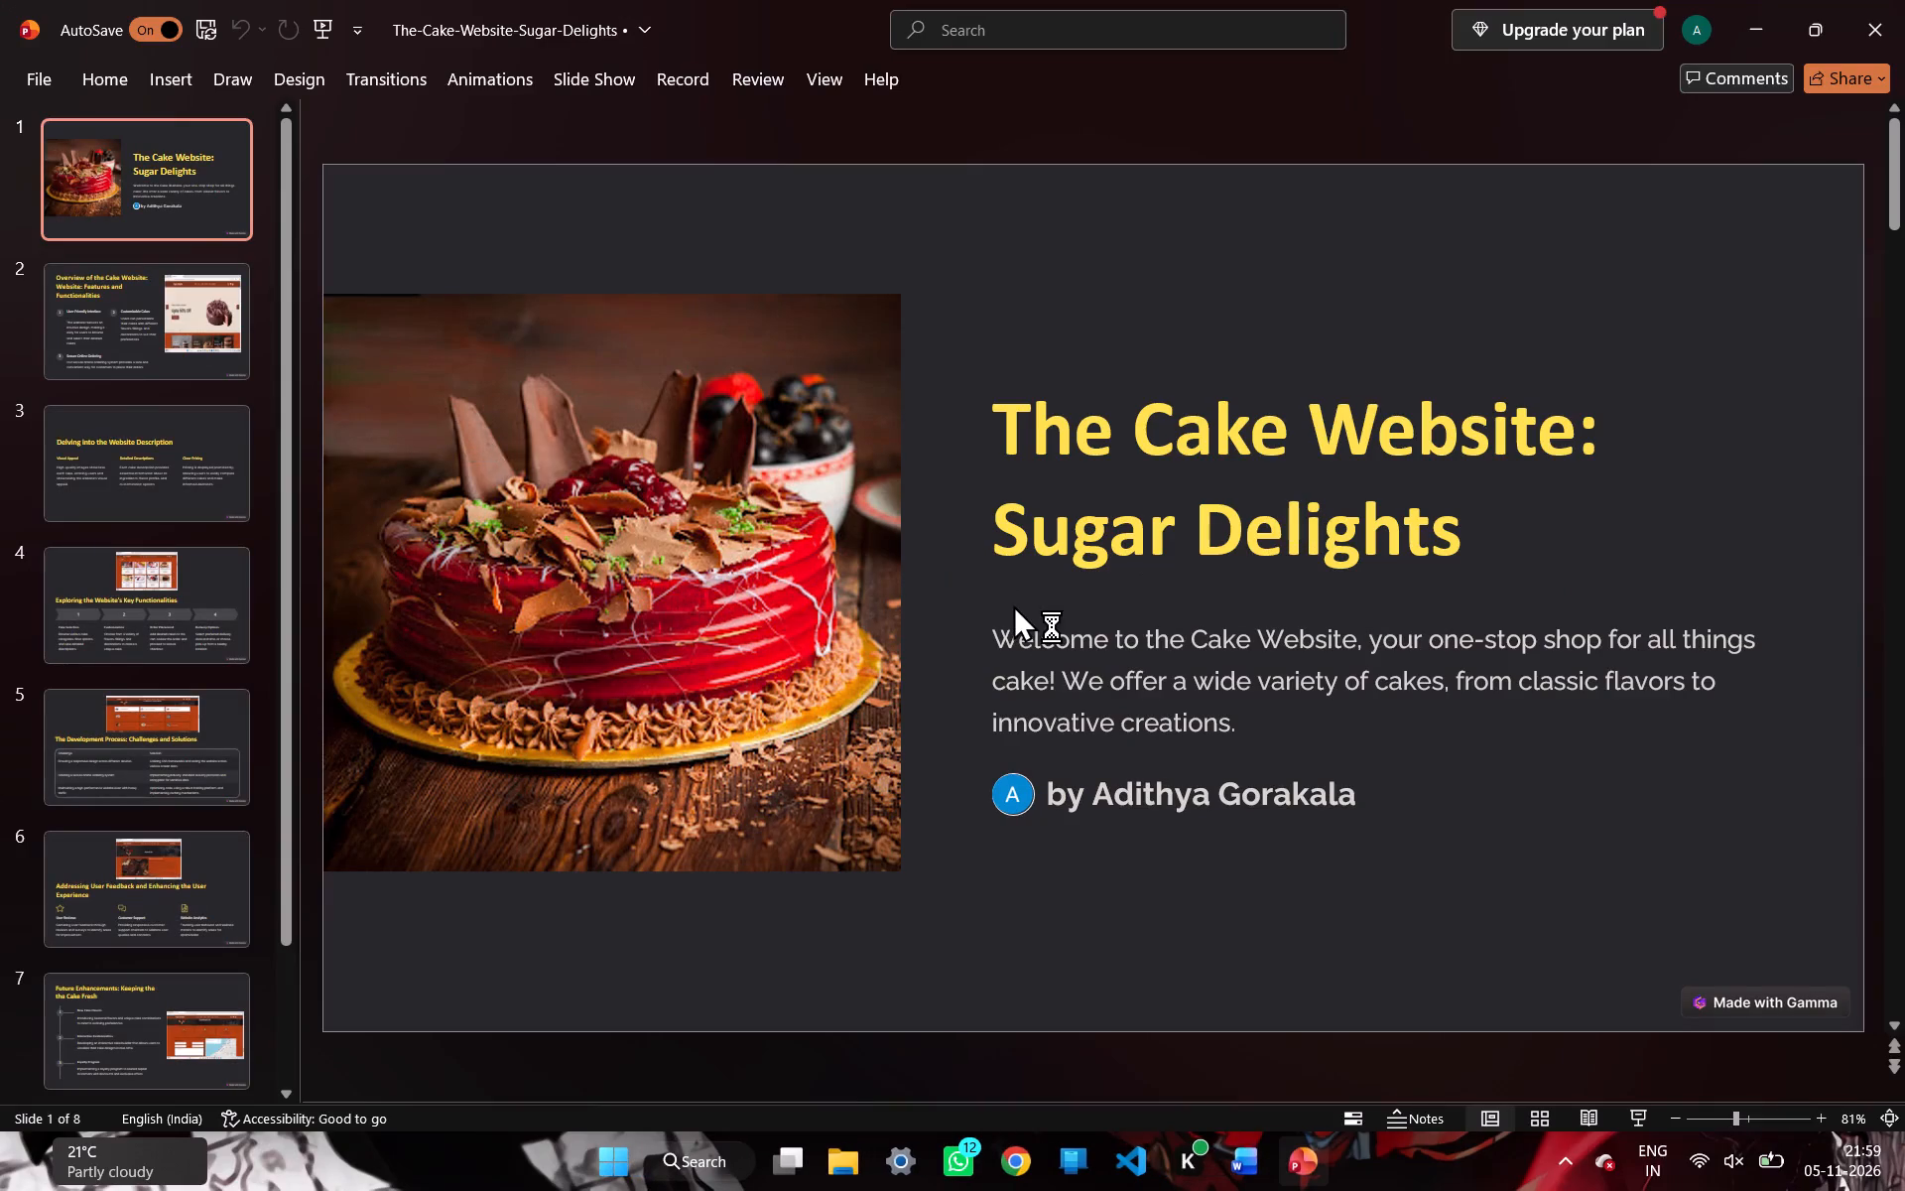
scroll(0, 723, down, 16)
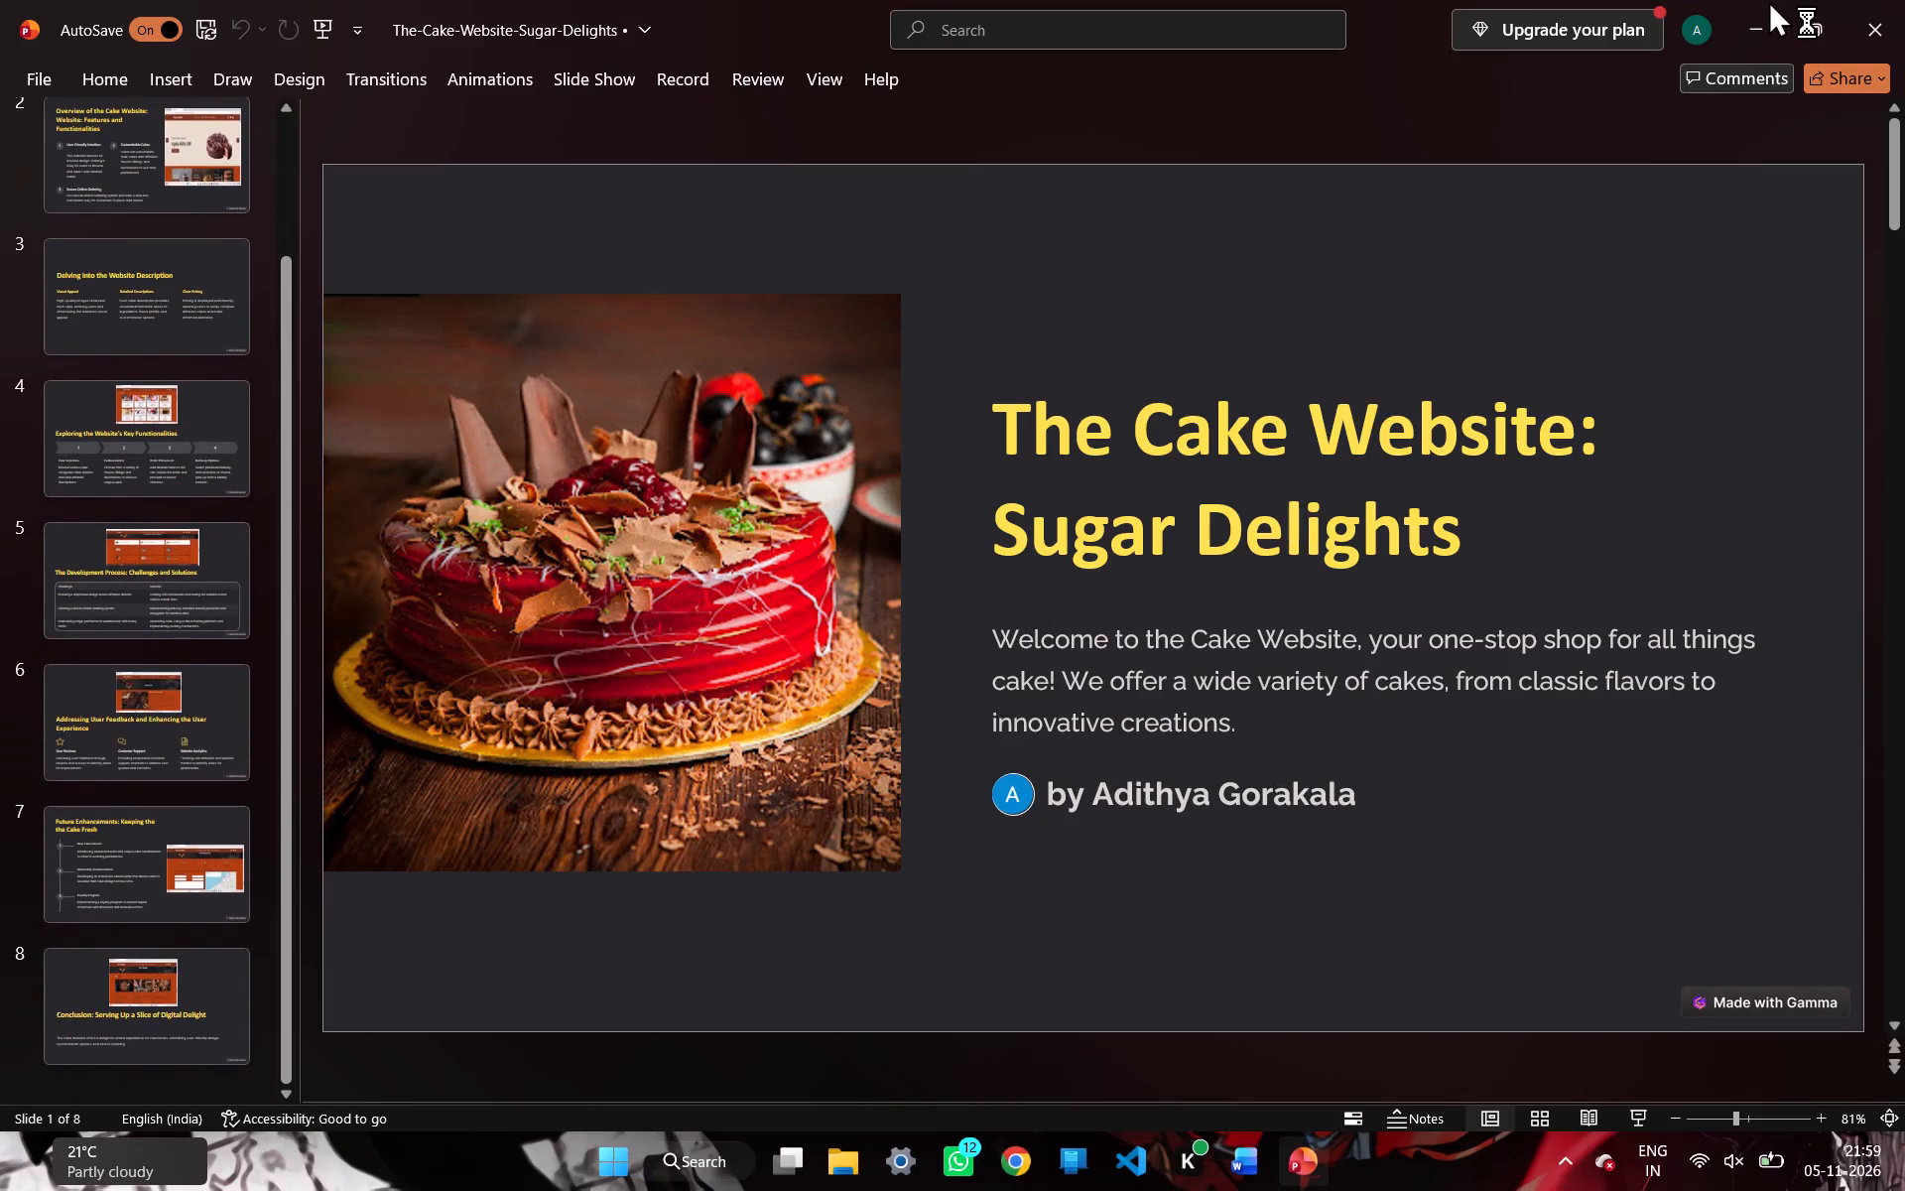
click(1770, 0)
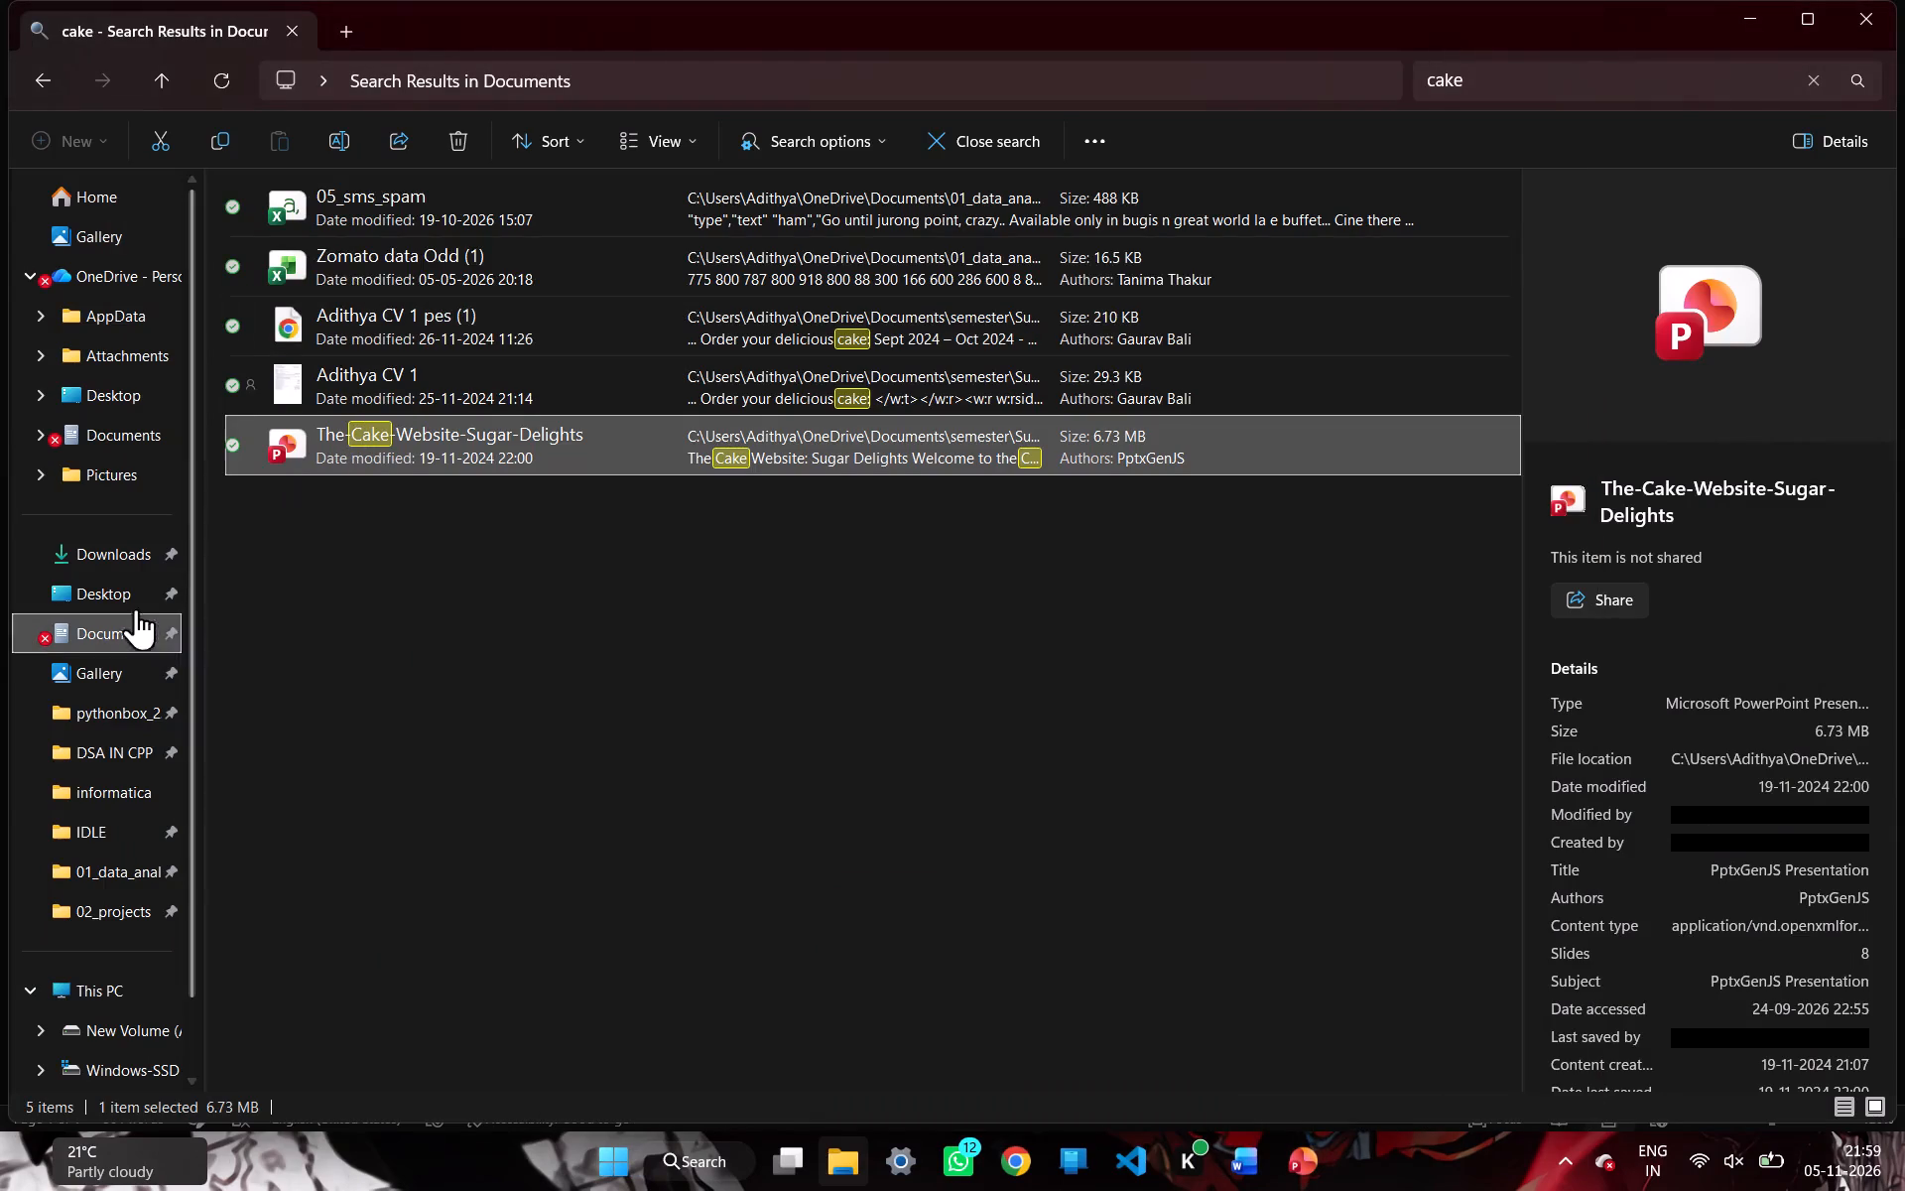
Search the Downloads folder for "cake website" and expand the full list of older matches.
double_click(113, 557)
click(1567, 81)
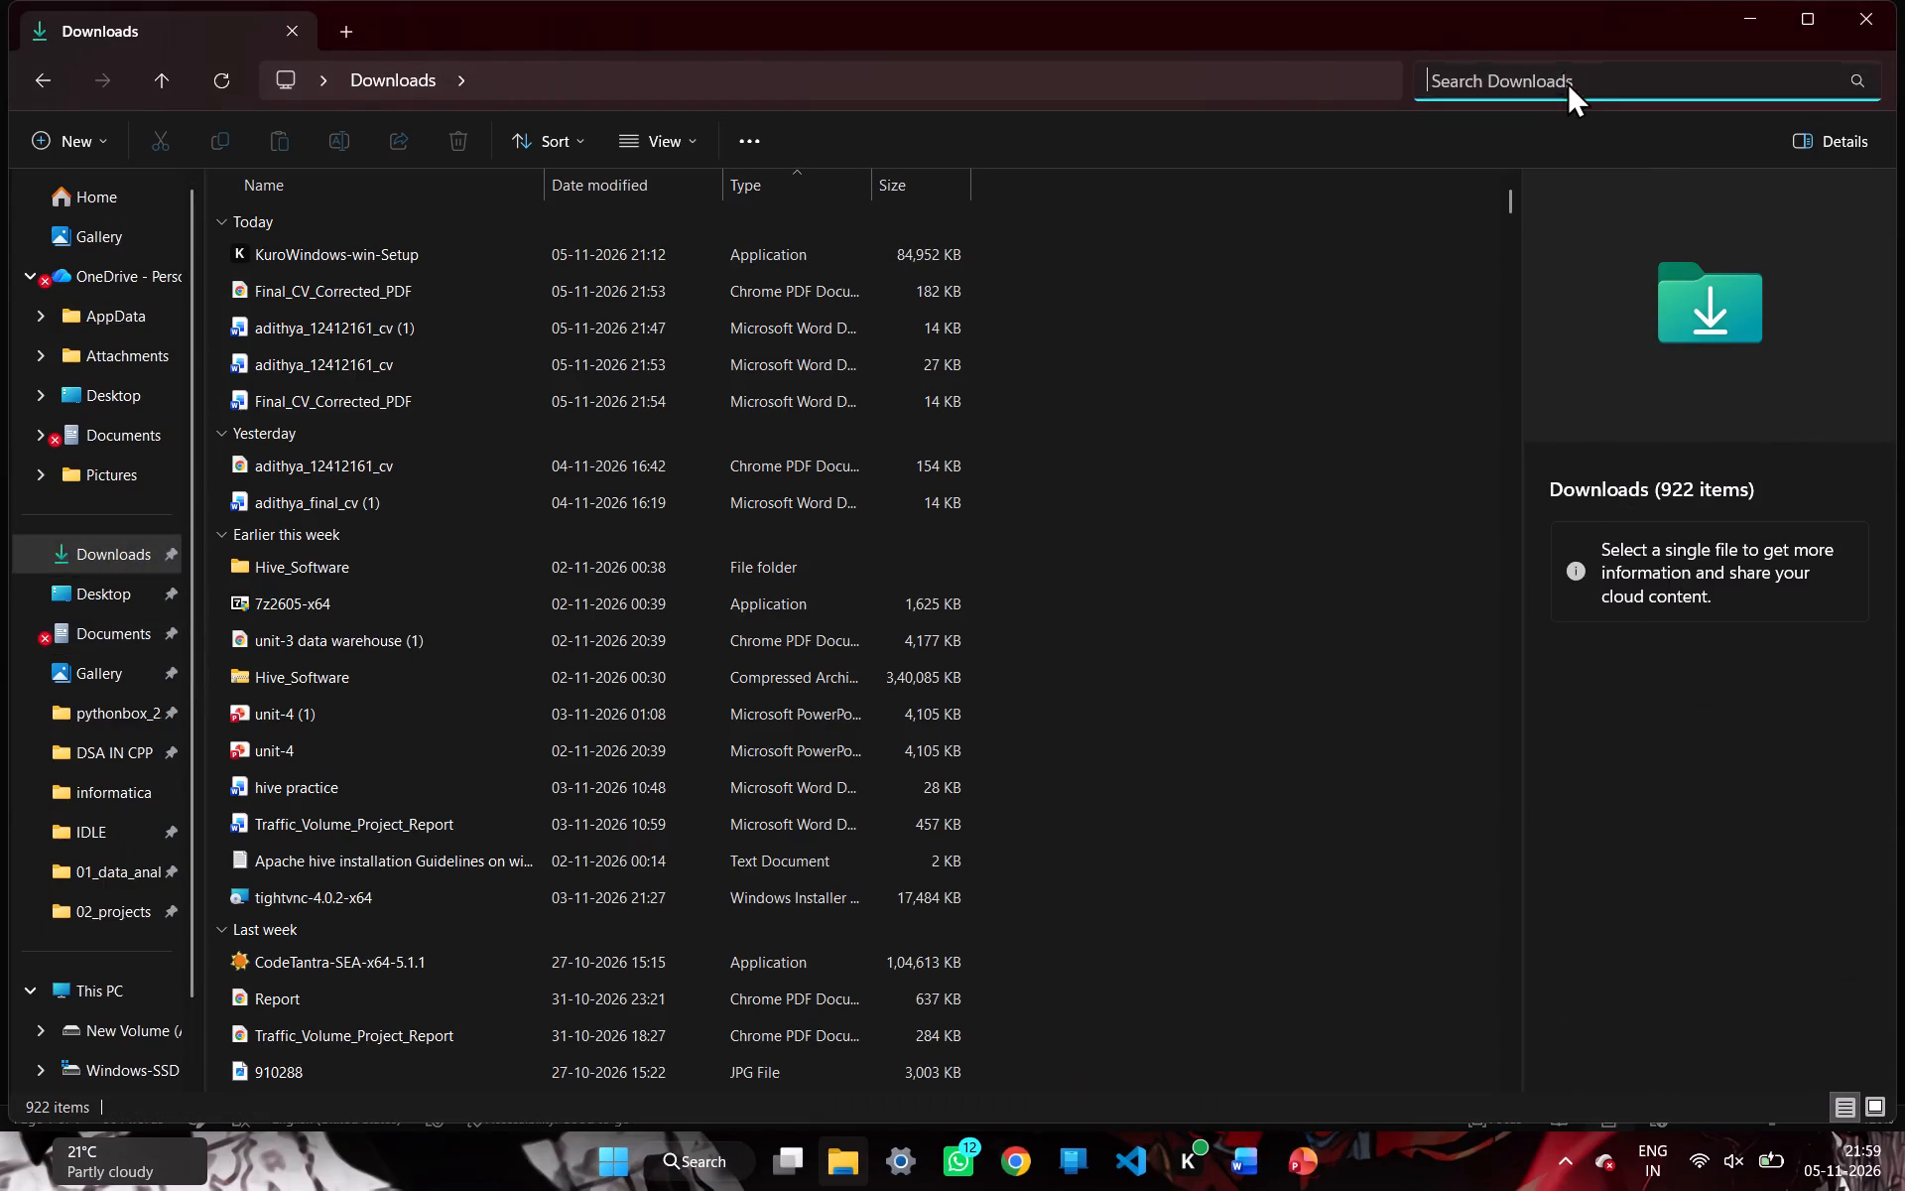
text(ca)
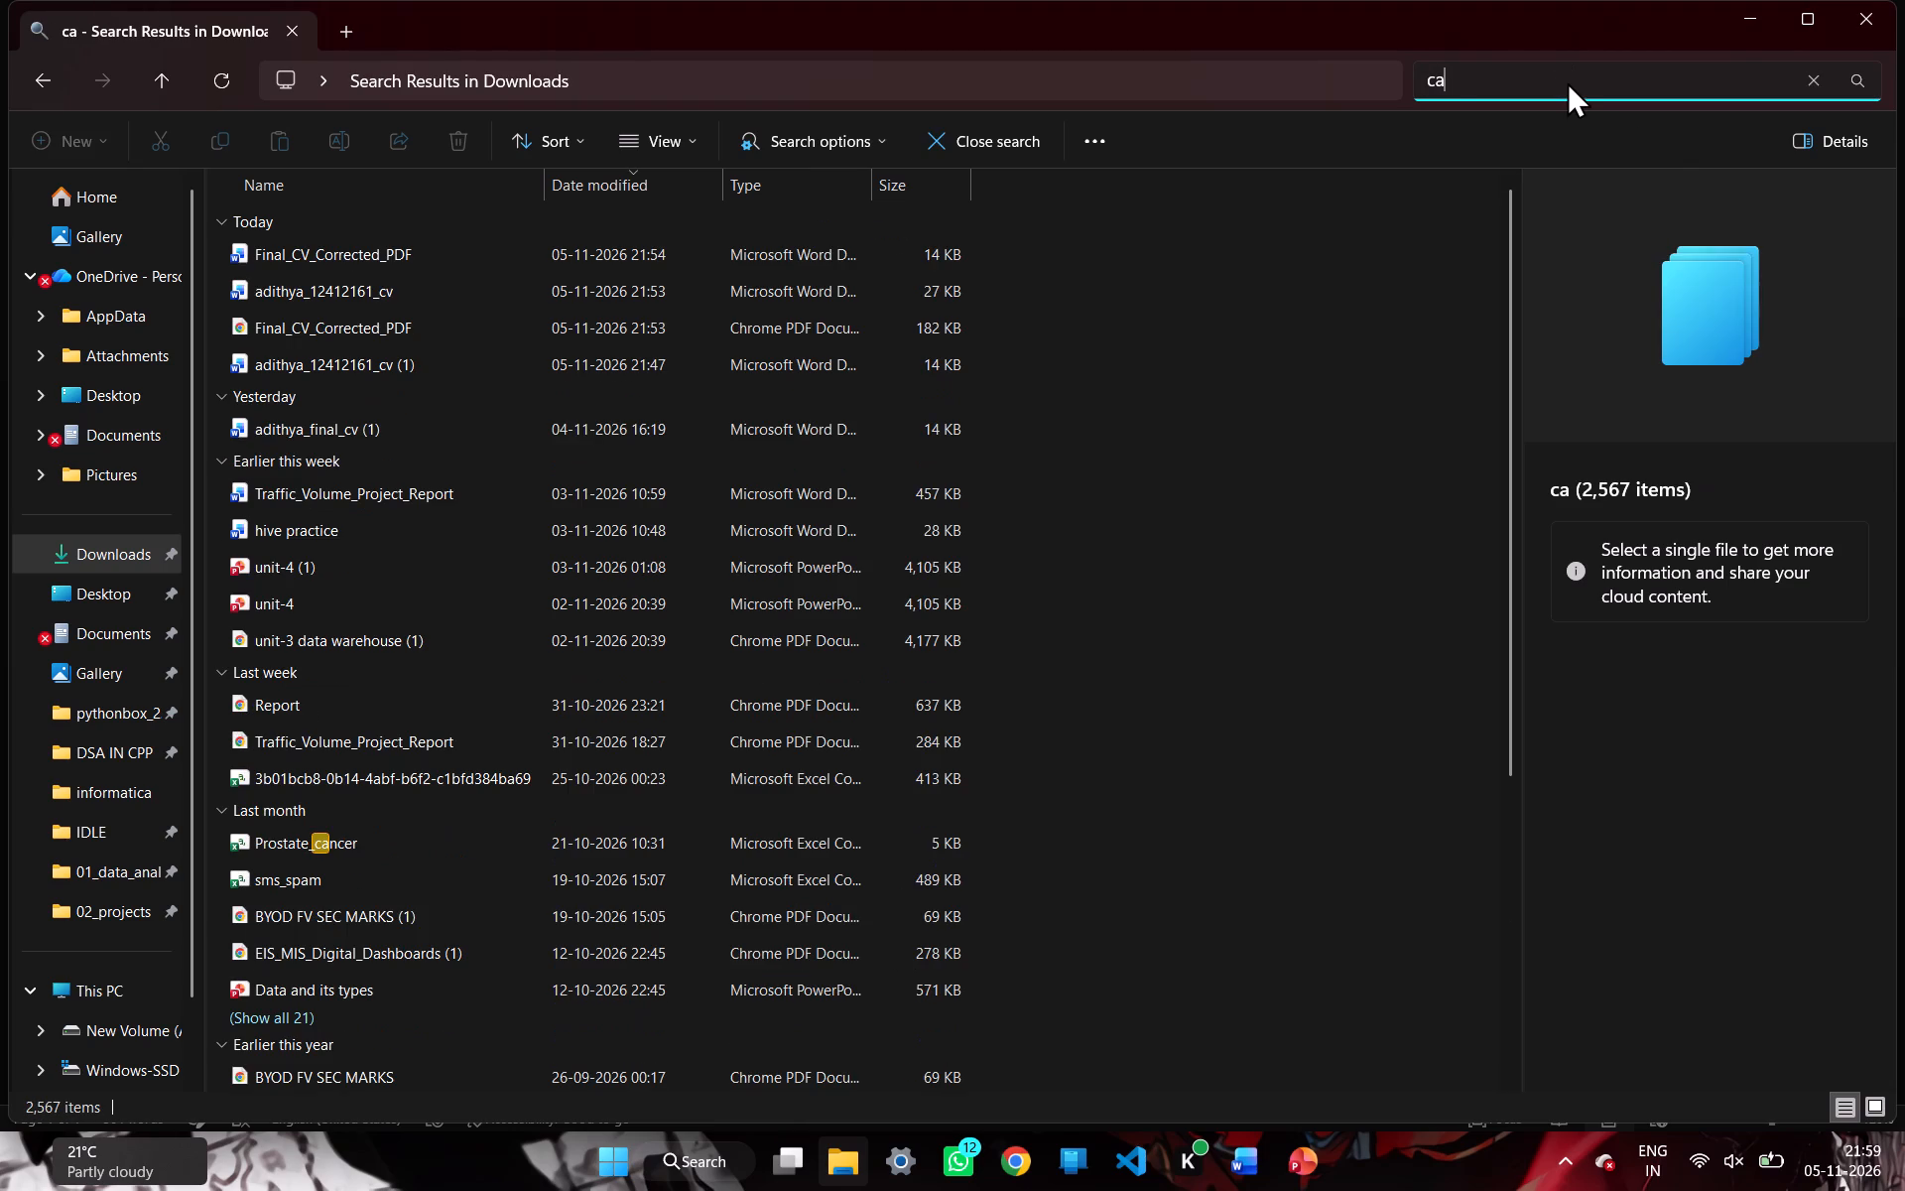
key(j)
key(BackSpace)
text(ke)
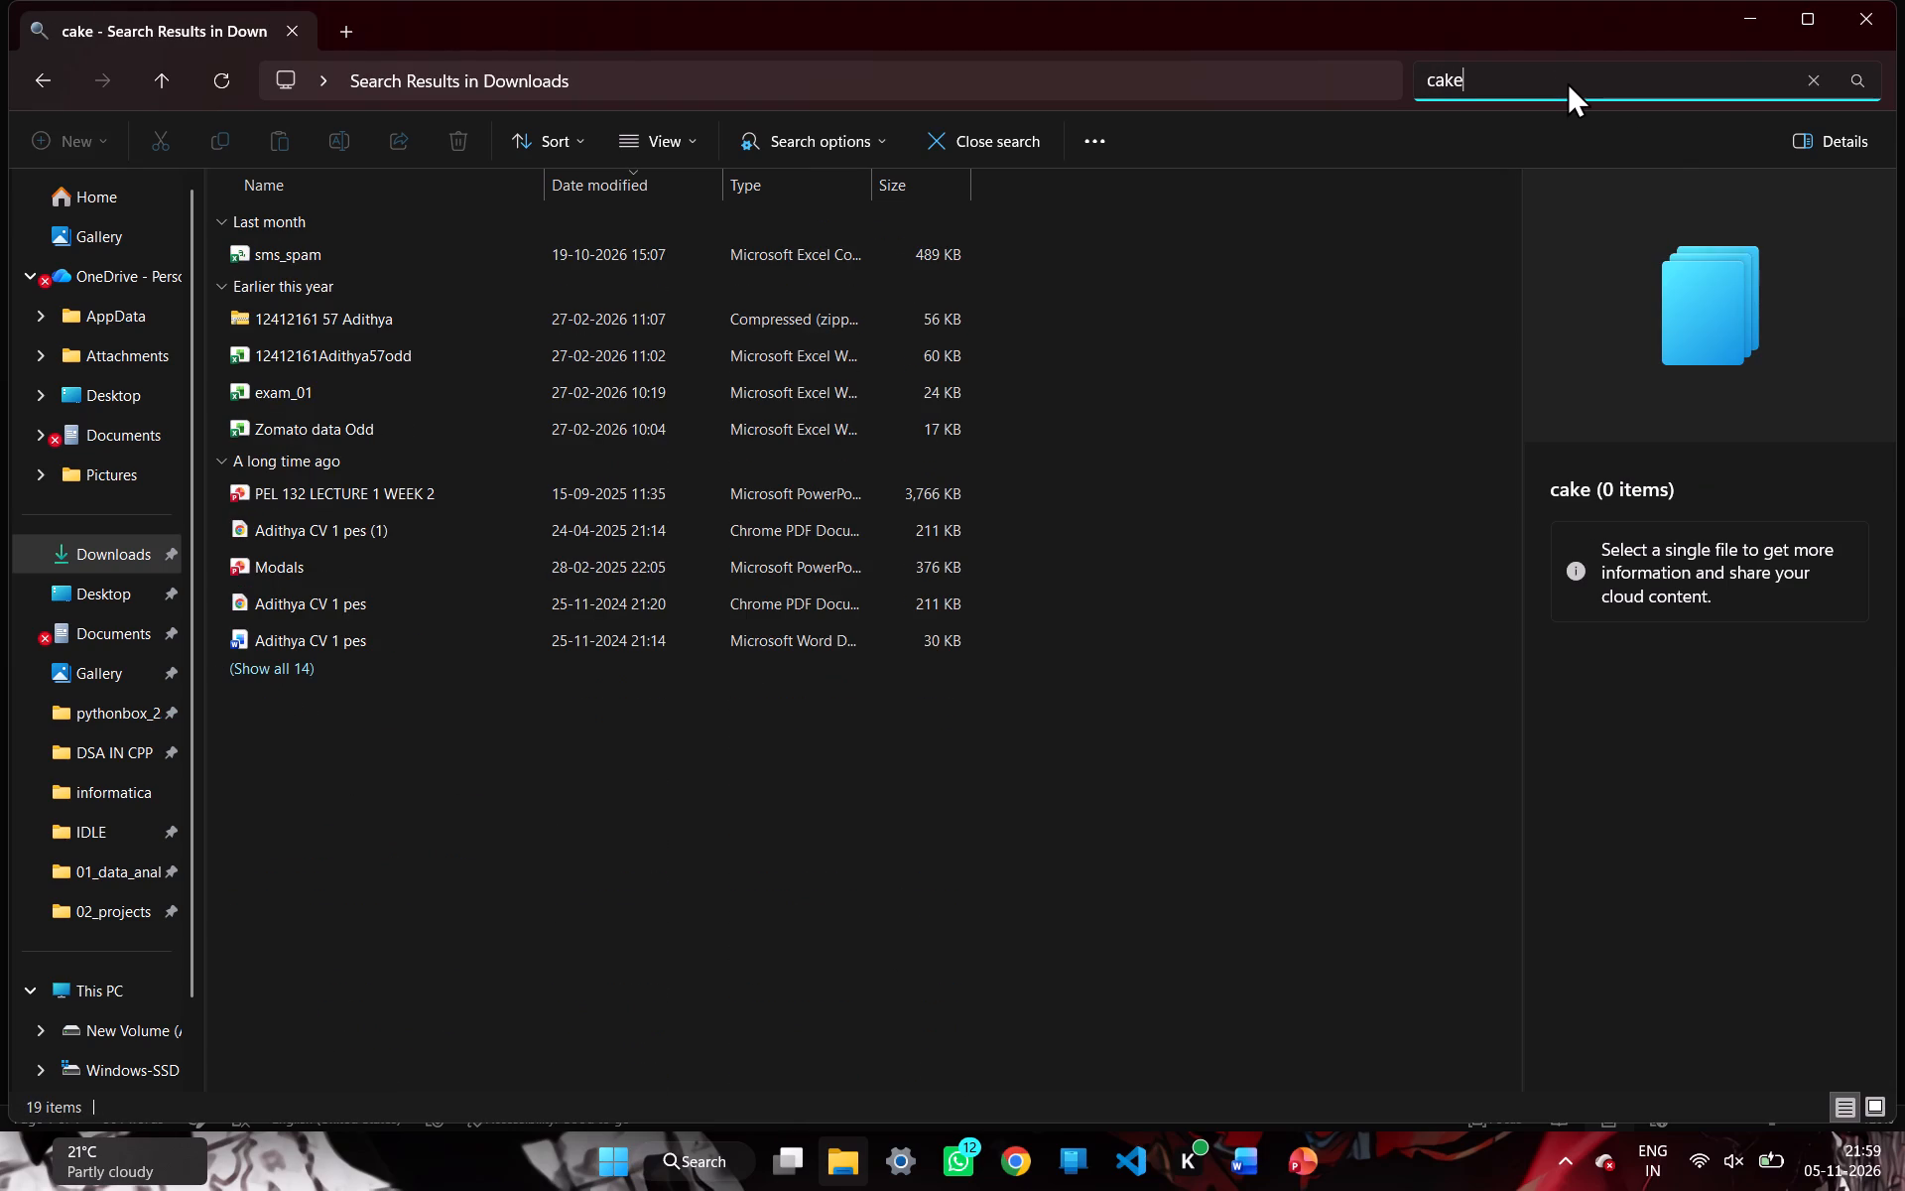
key(space)
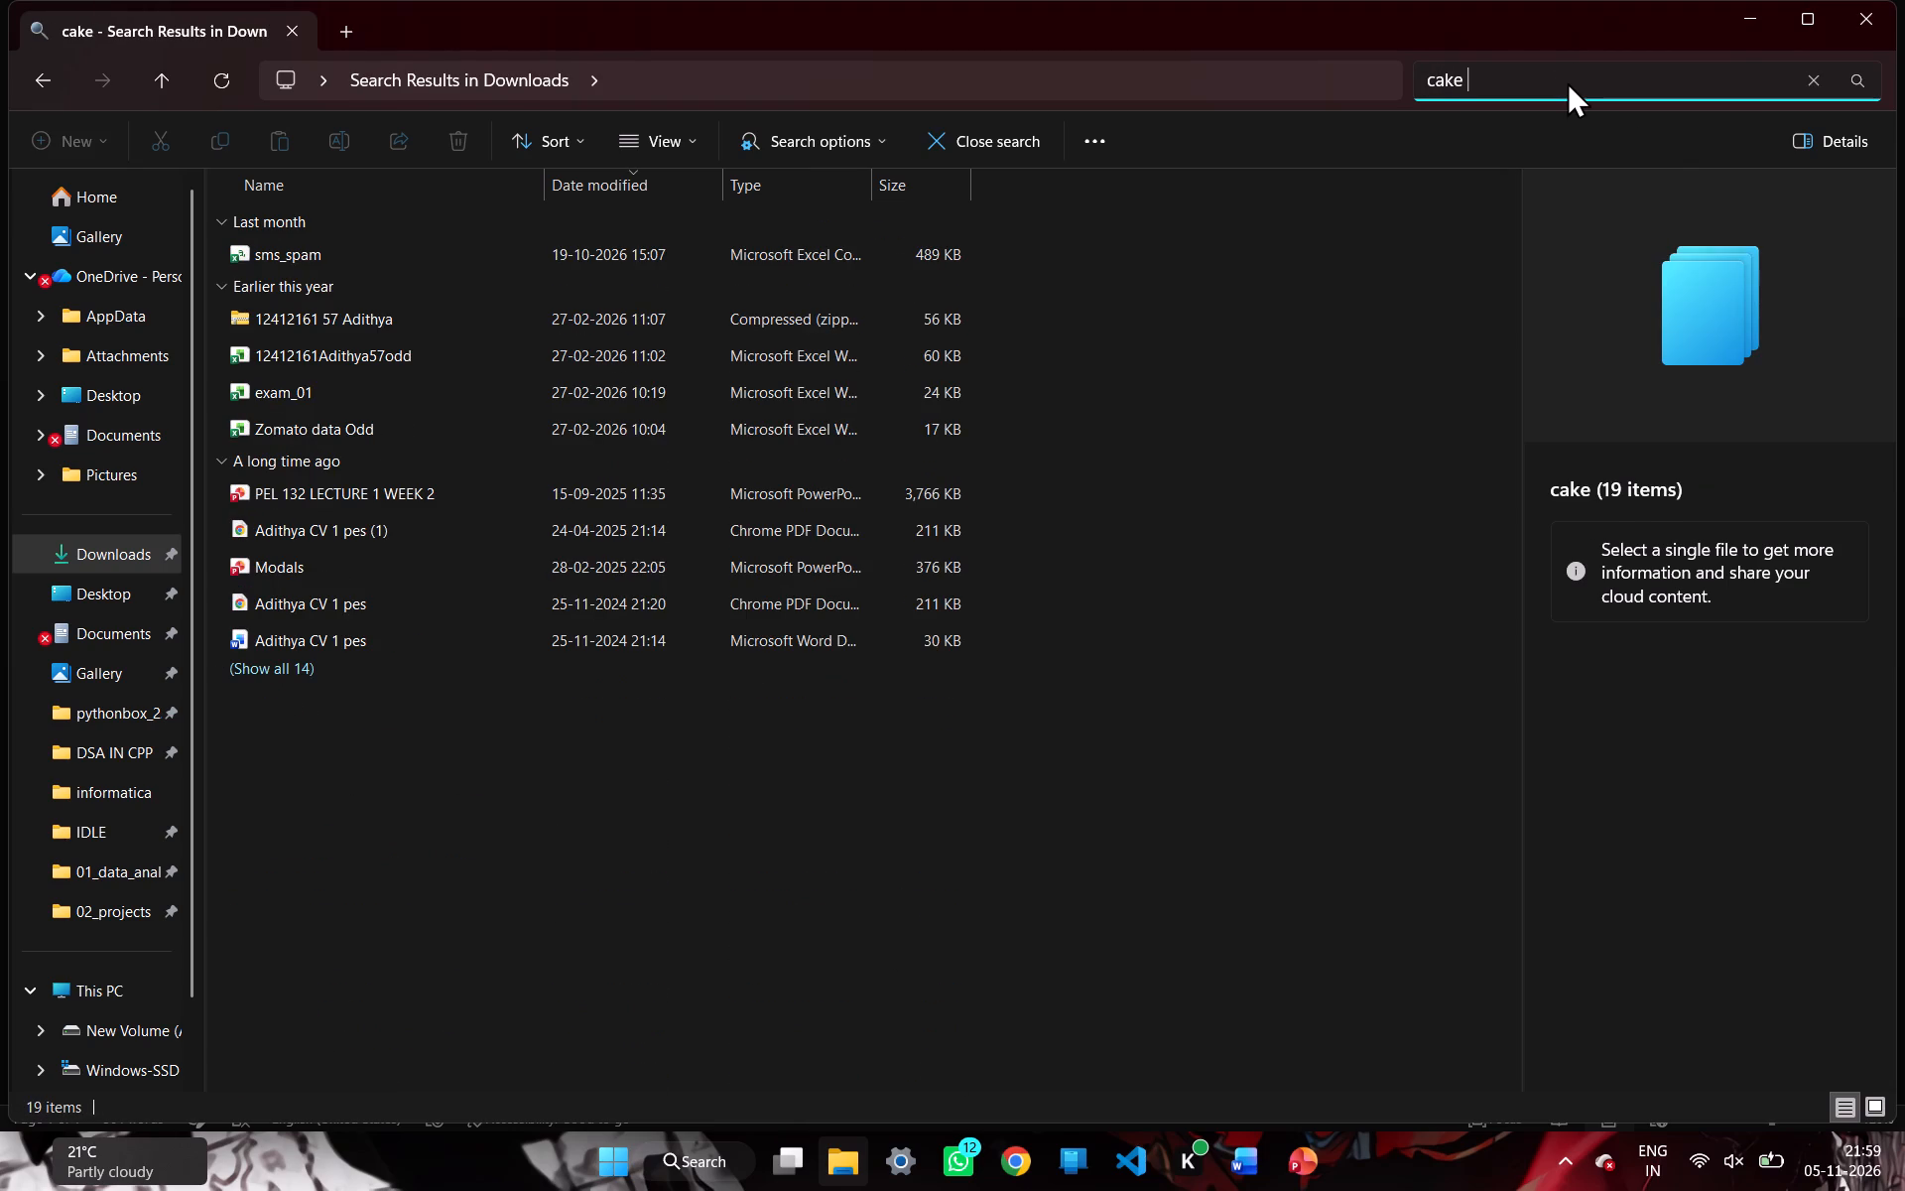
text(webs)
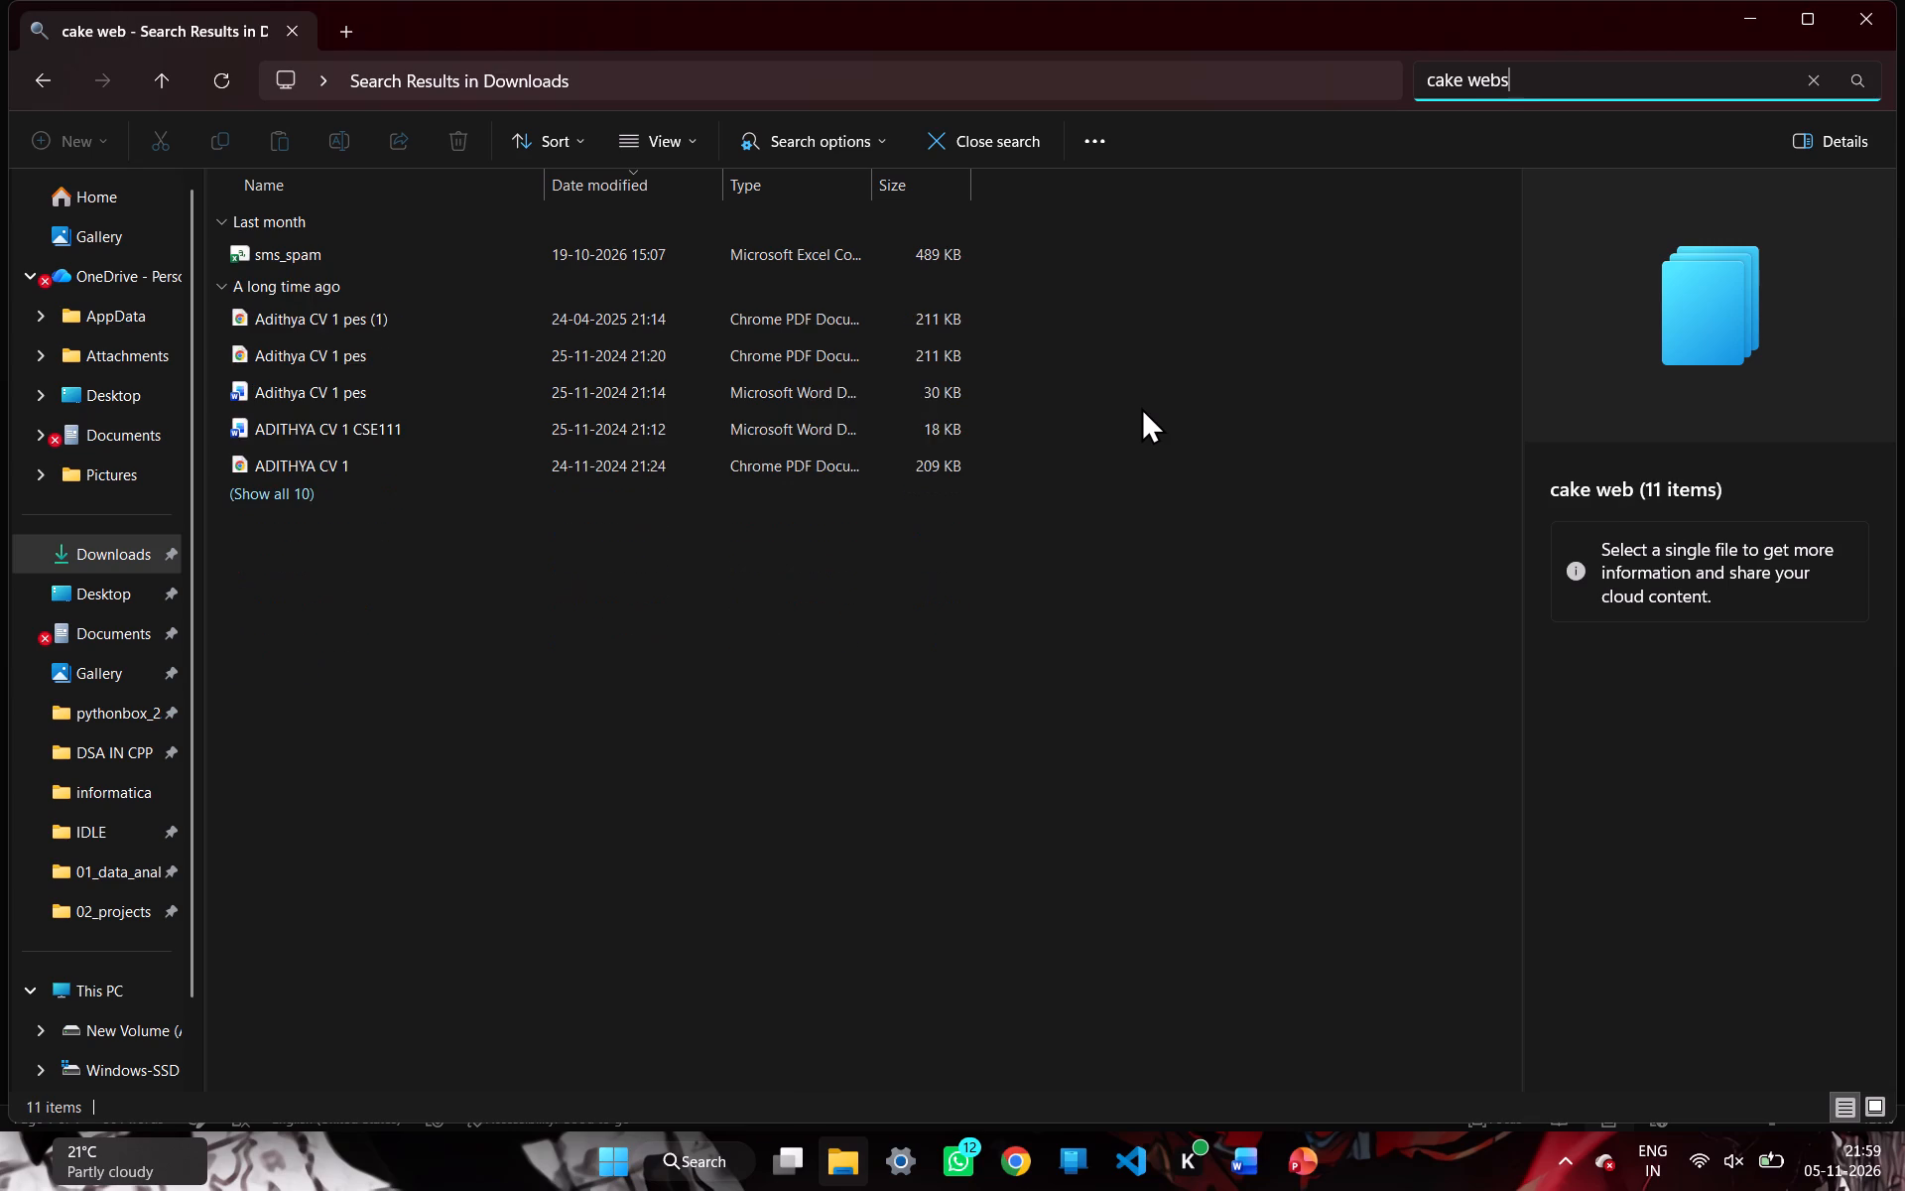
text(ite)
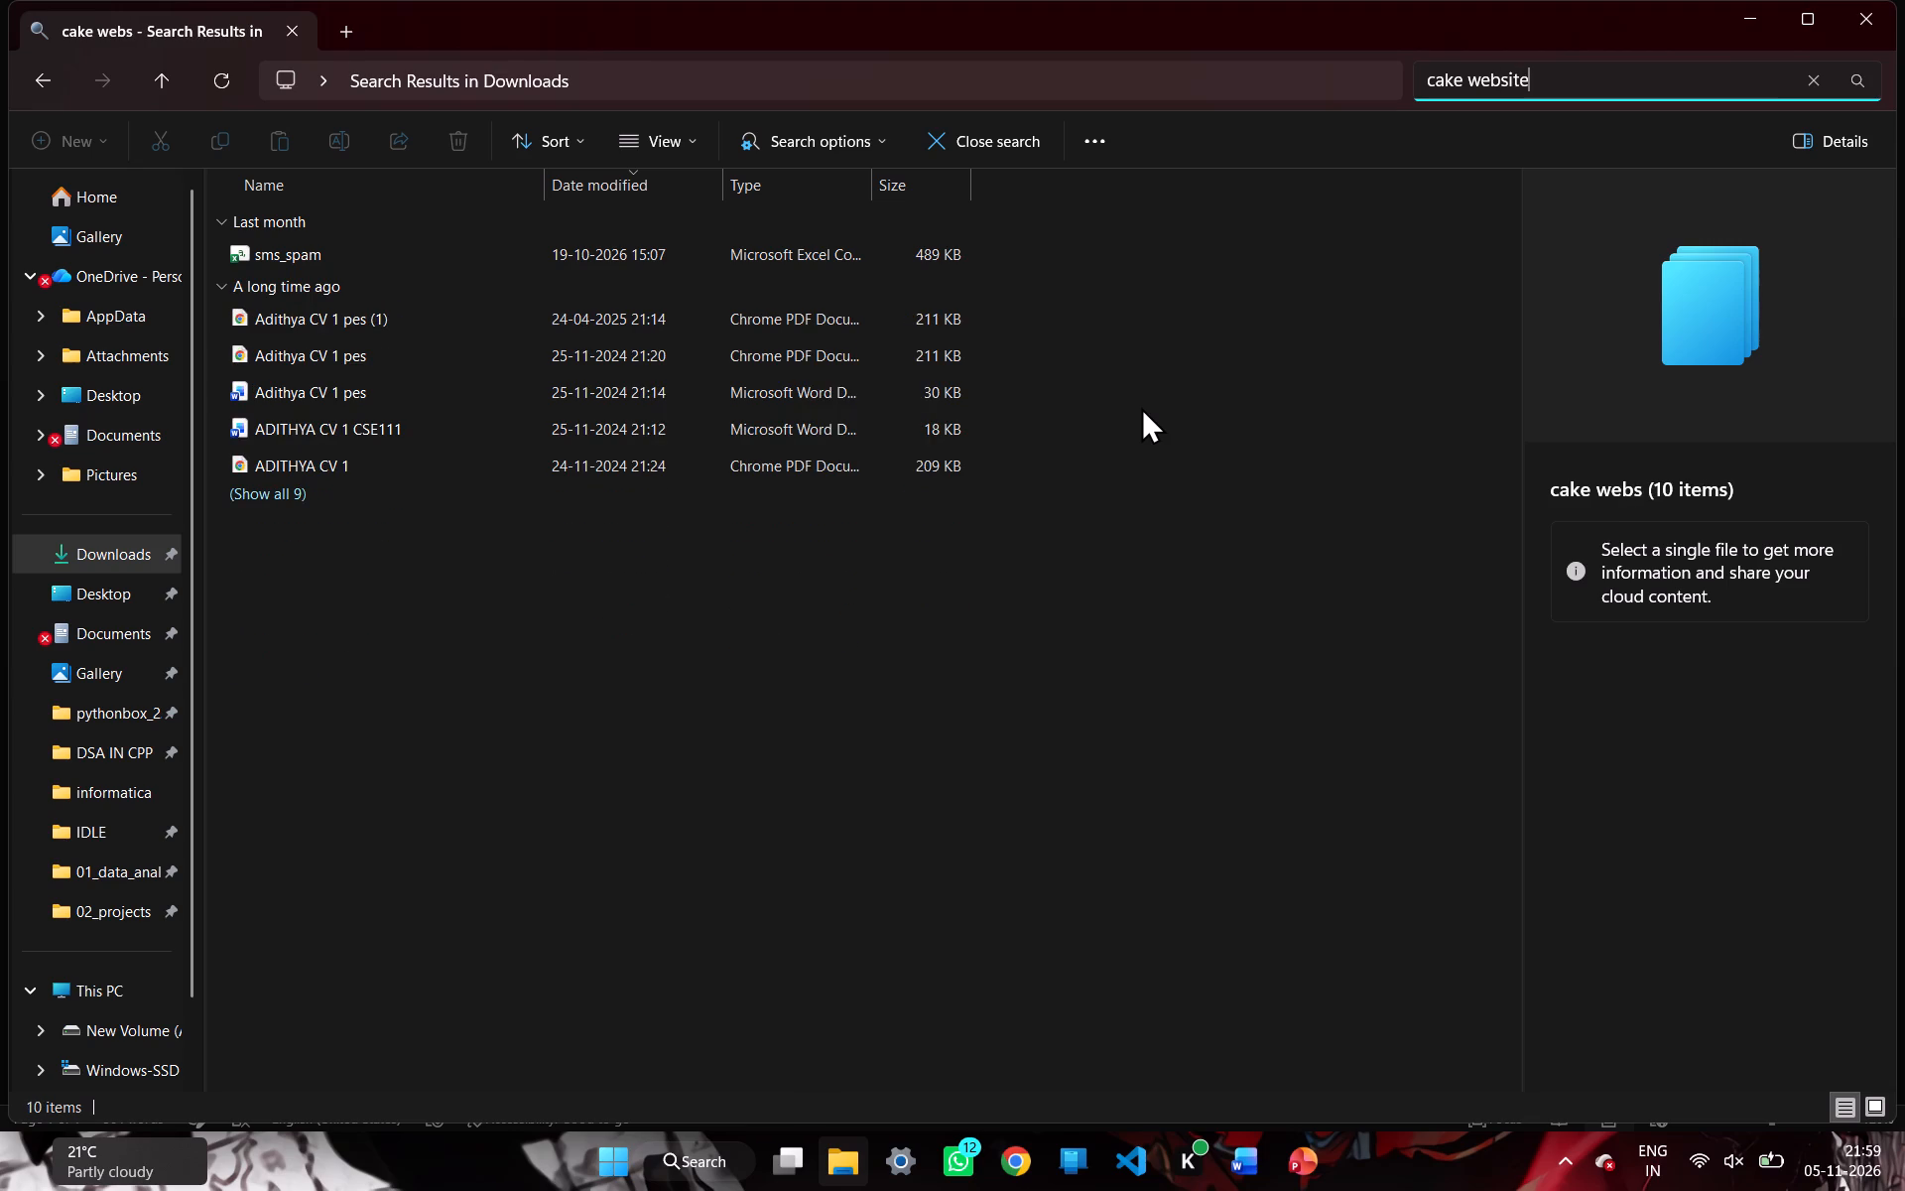
click(281, 494)
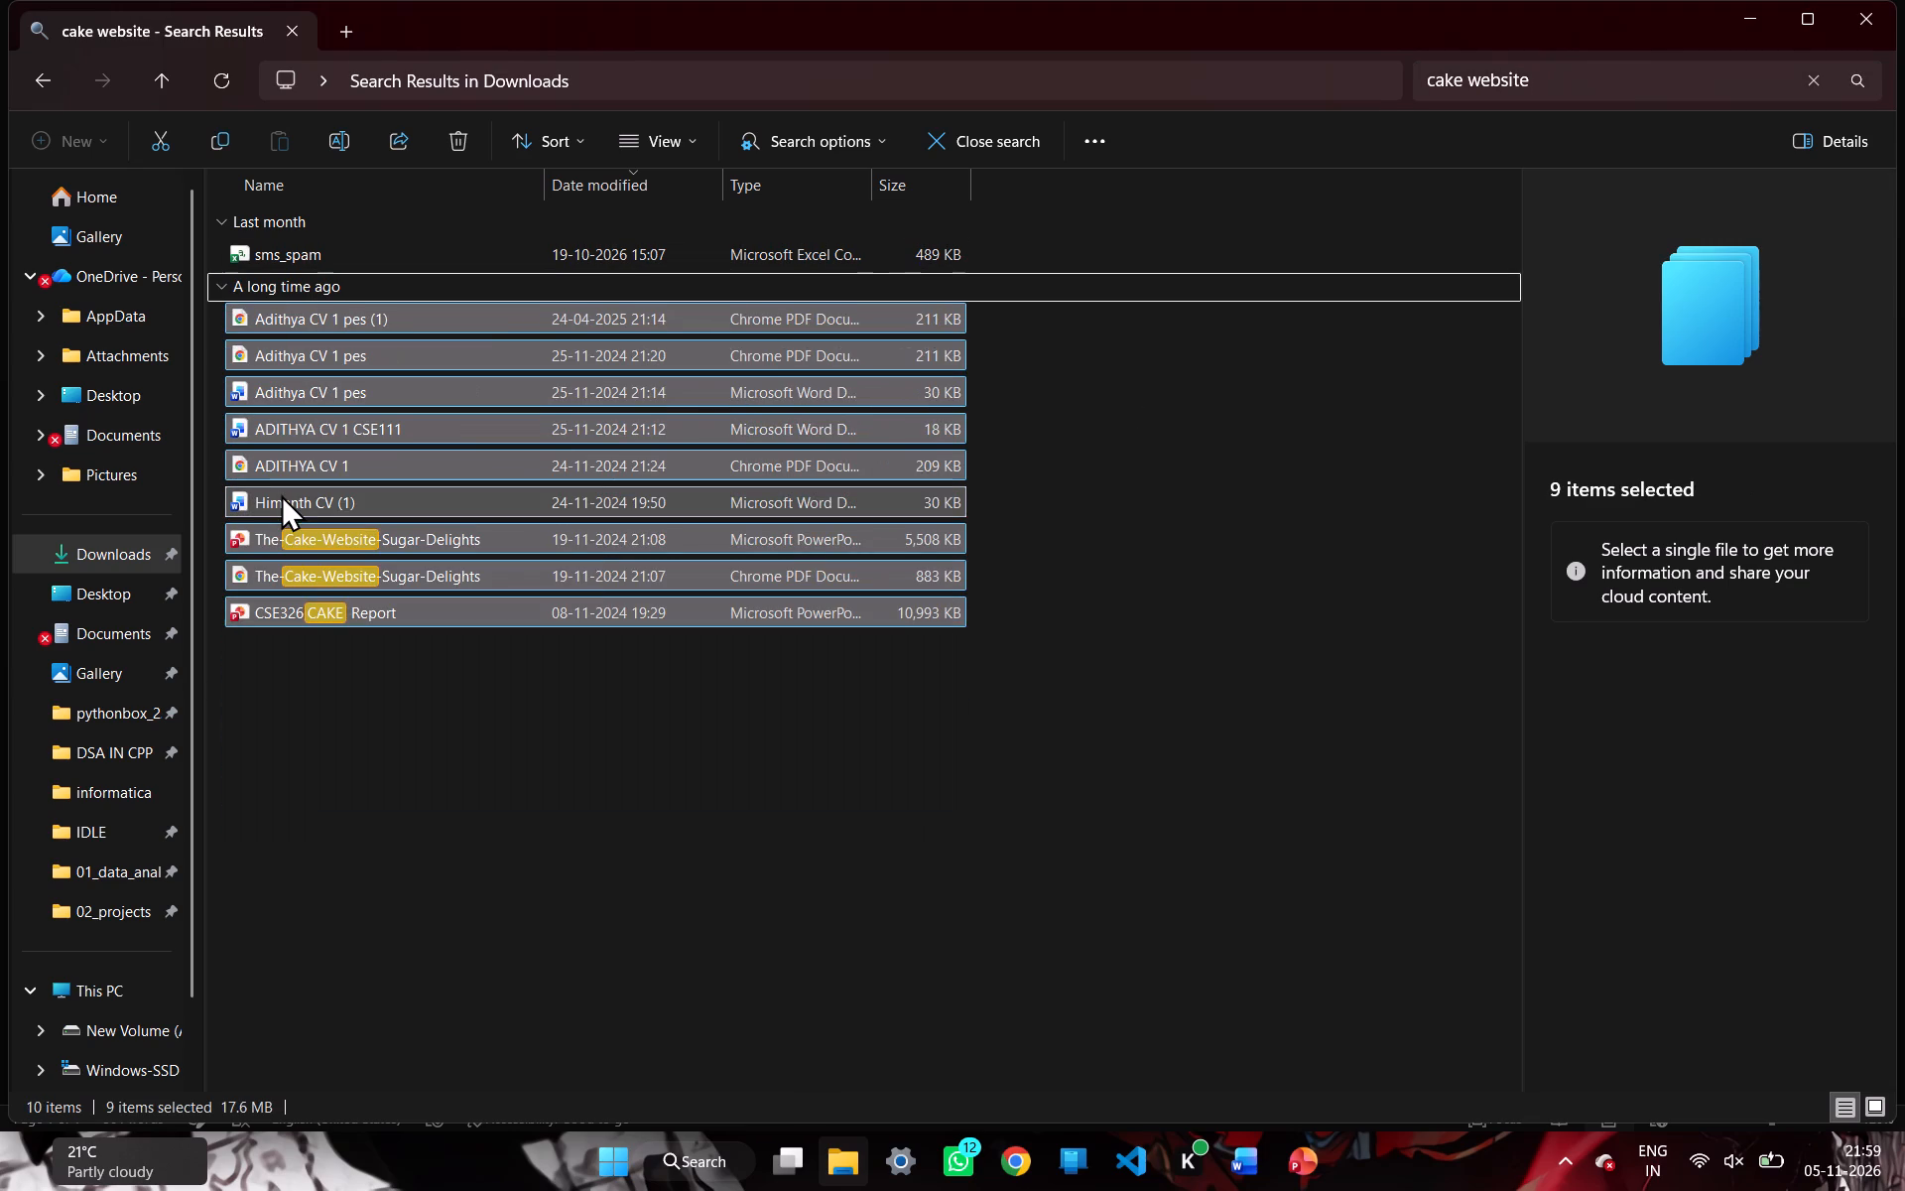
Open the The-Cake-Website-Sugar-Delights PDF, read through its pages and return to the search results.
double_click(381, 574)
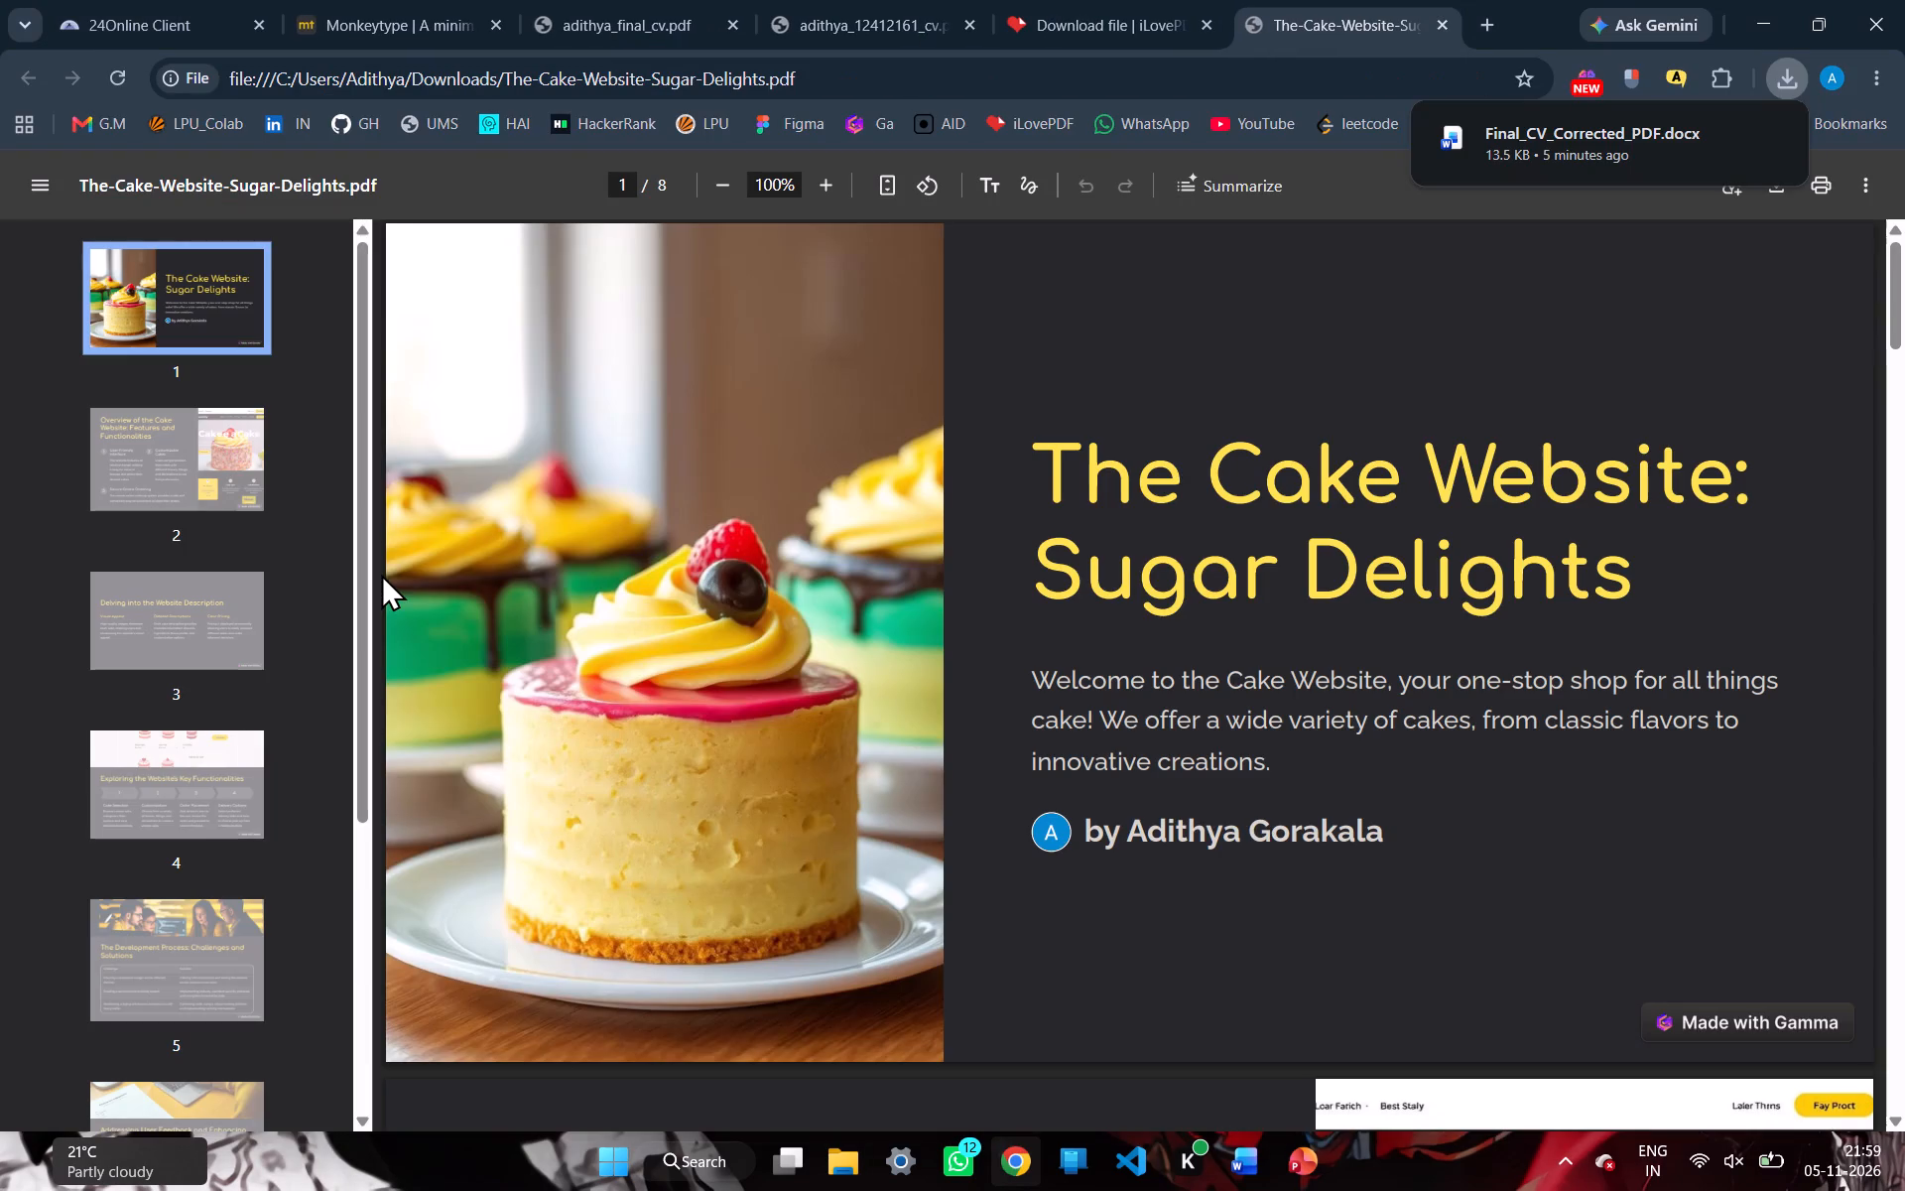
scroll(795, 630, down, 12)
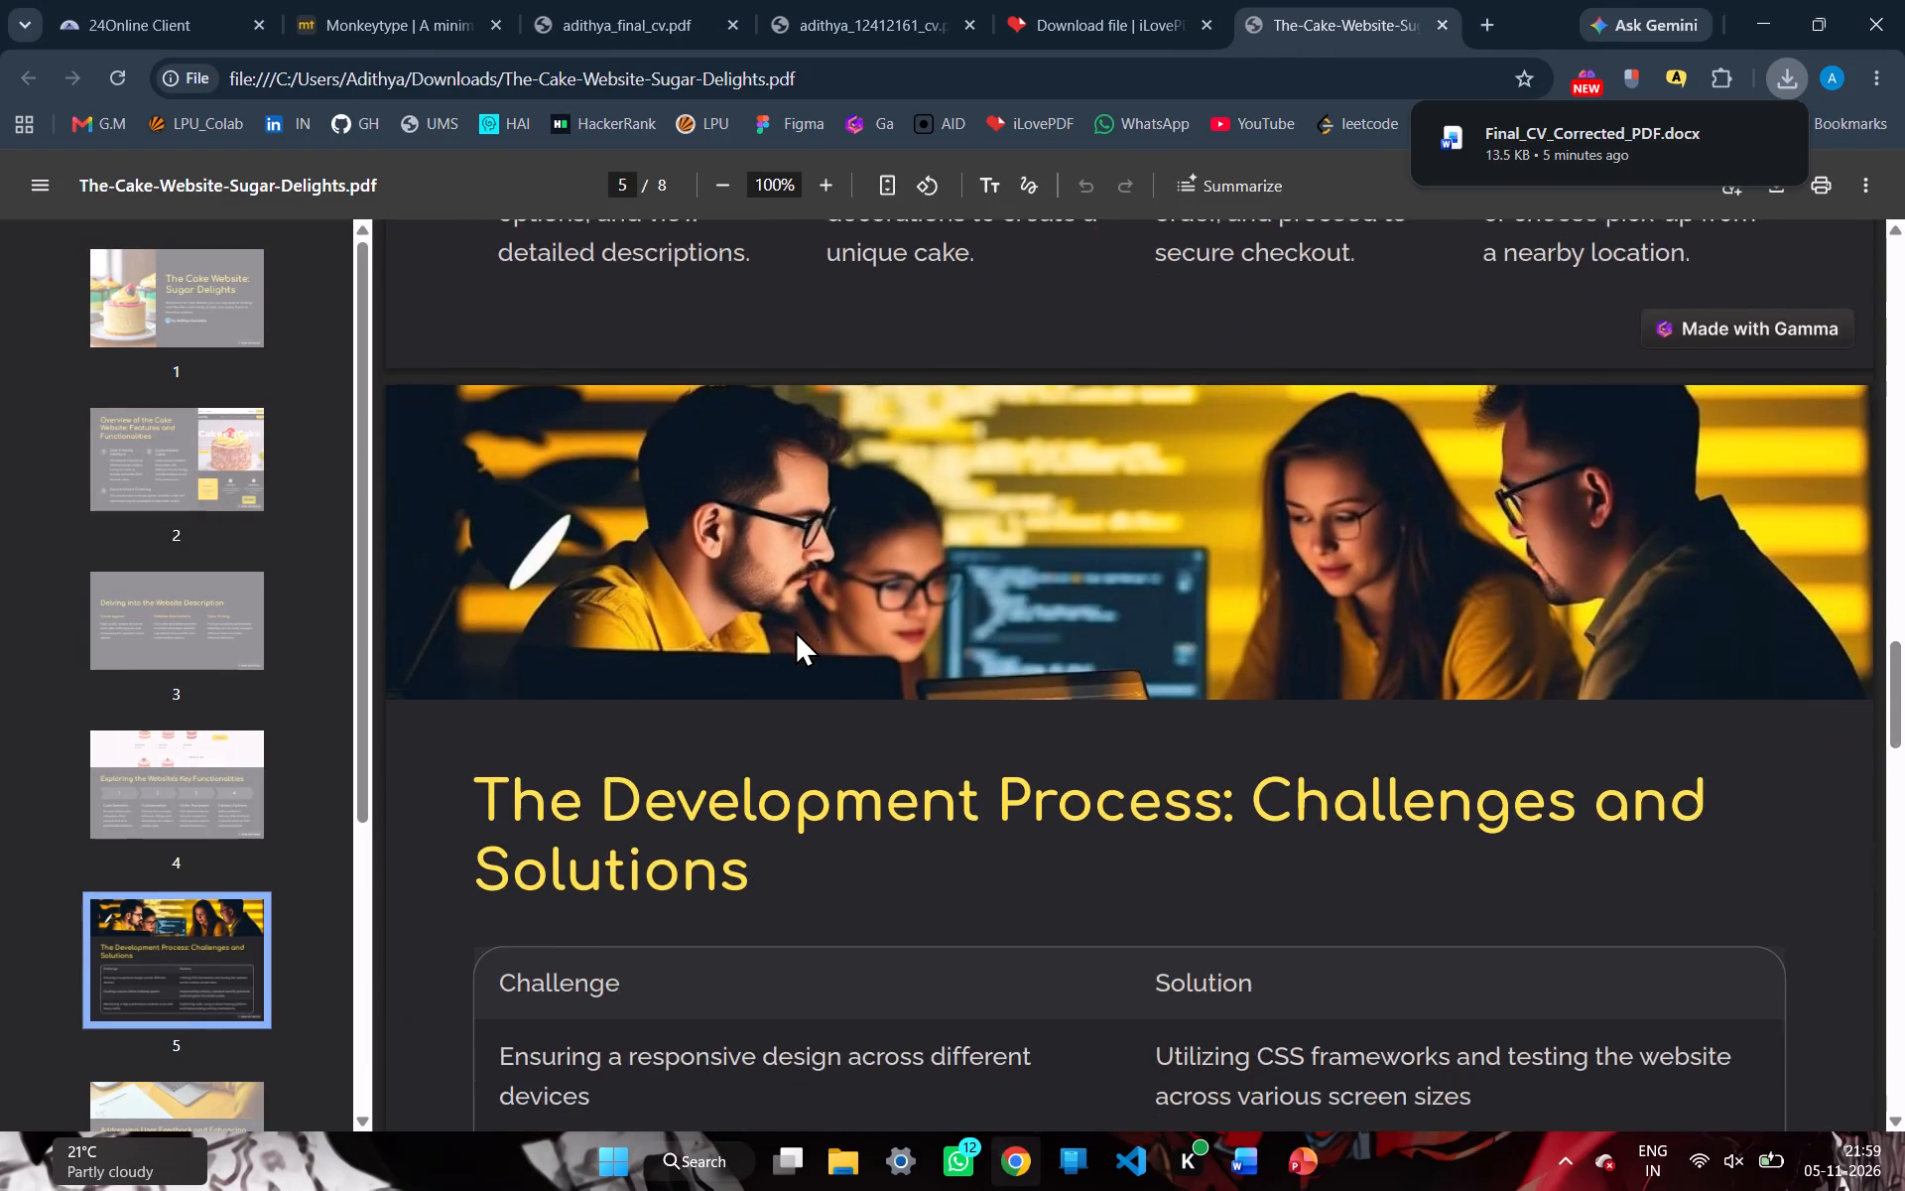
scroll(795, 630, down, 1)
scroll(795, 630, up, 10)
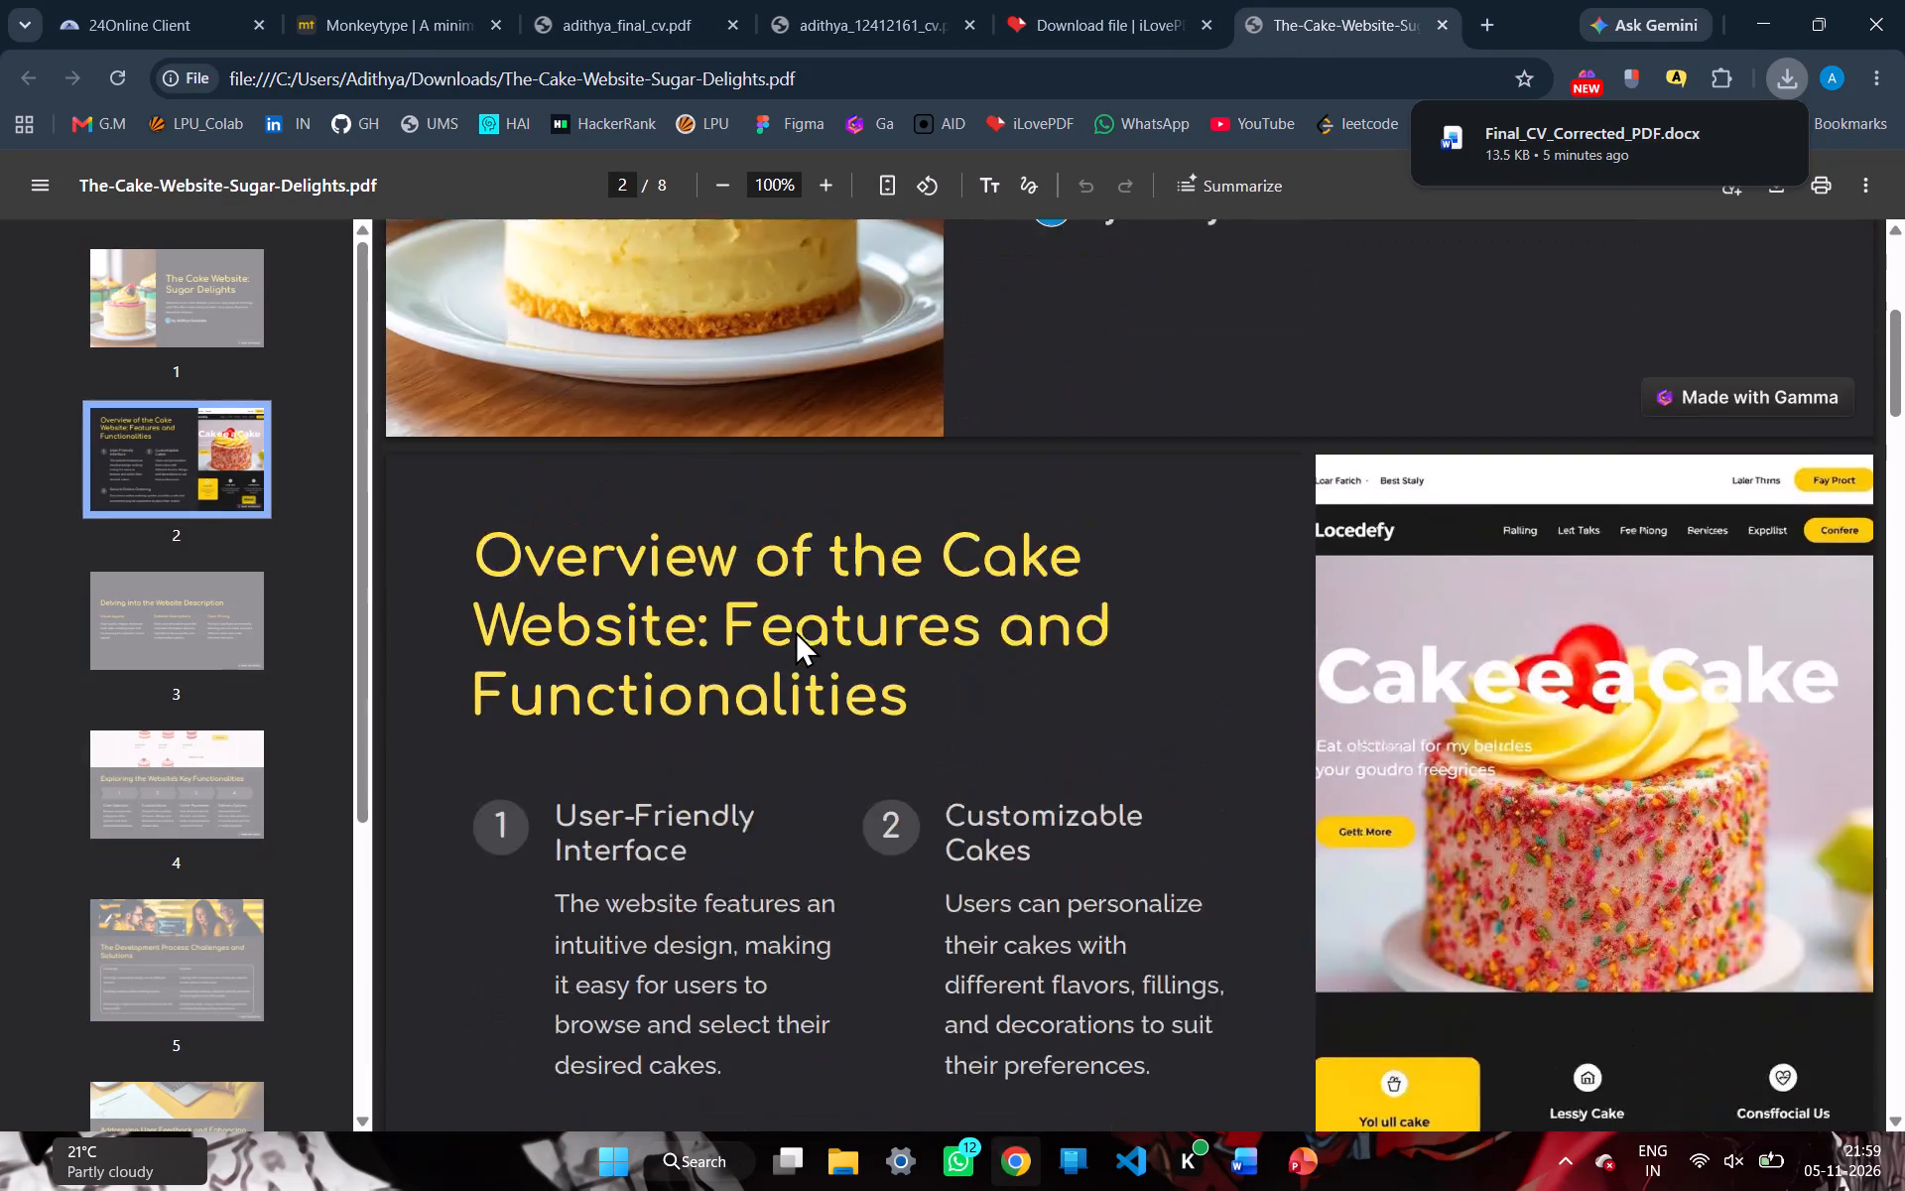
scroll(795, 630, up, 7)
click(1759, 8)
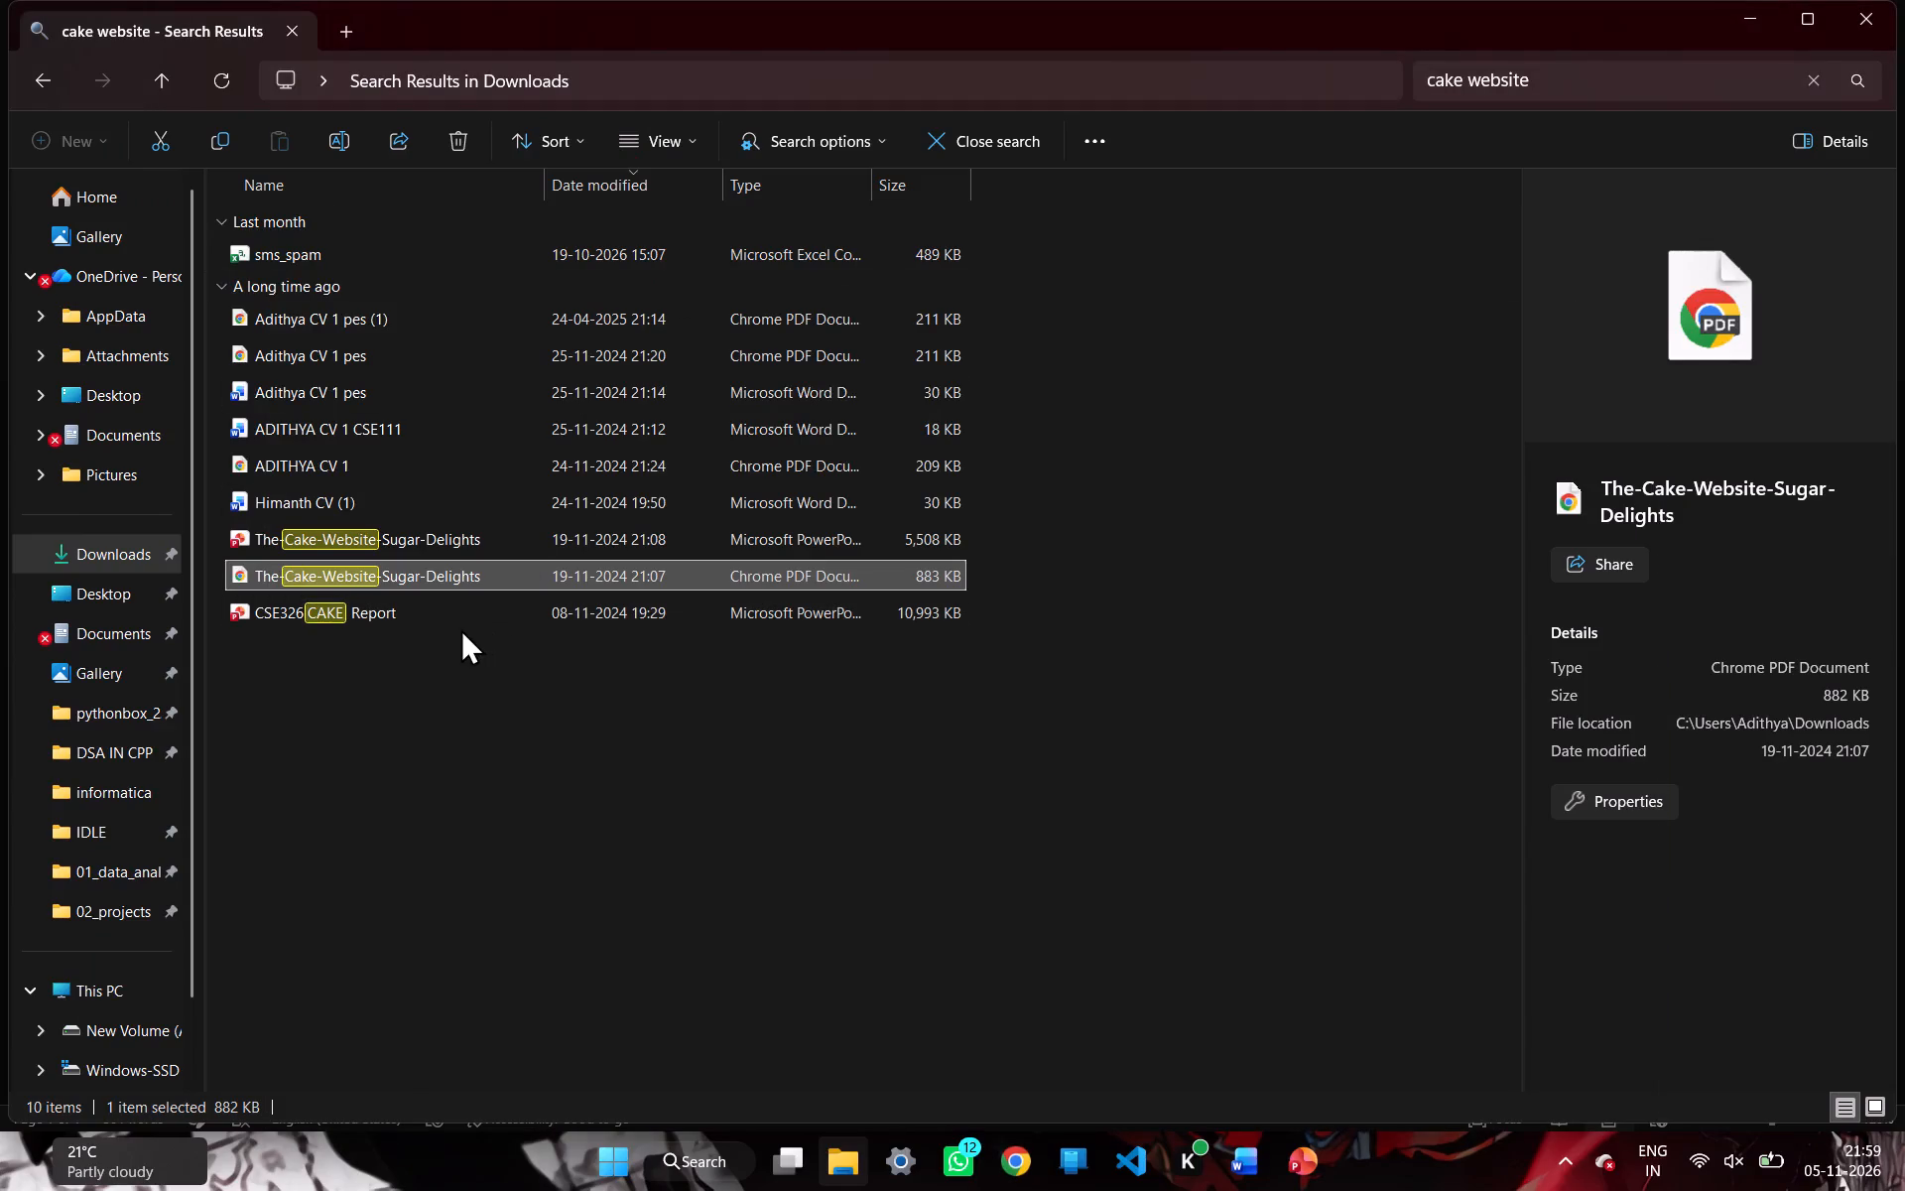
Open the CSE326 CAKE Report presentation from the search results and look through its slides up to the code snippets.
double_click(413, 612)
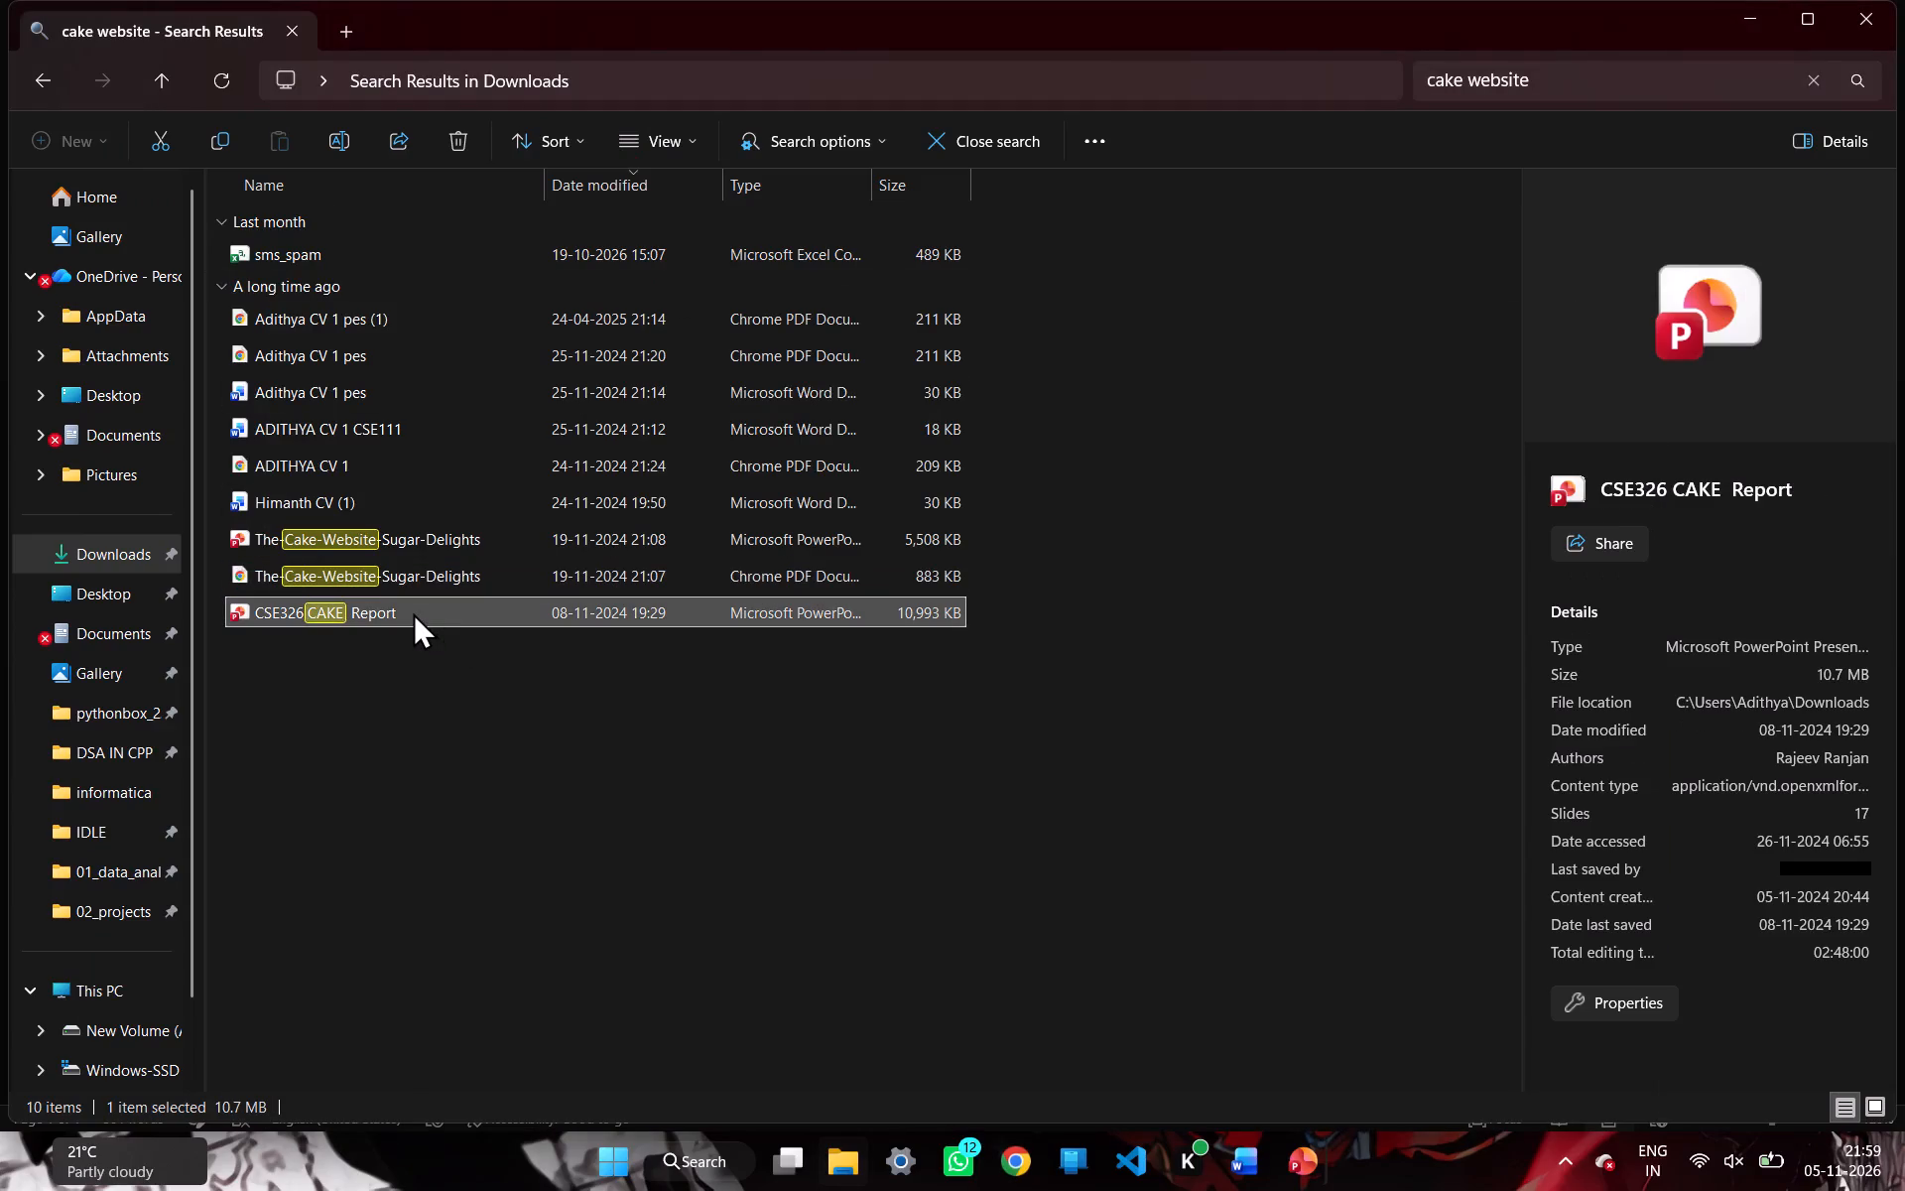
double_click(413, 612)
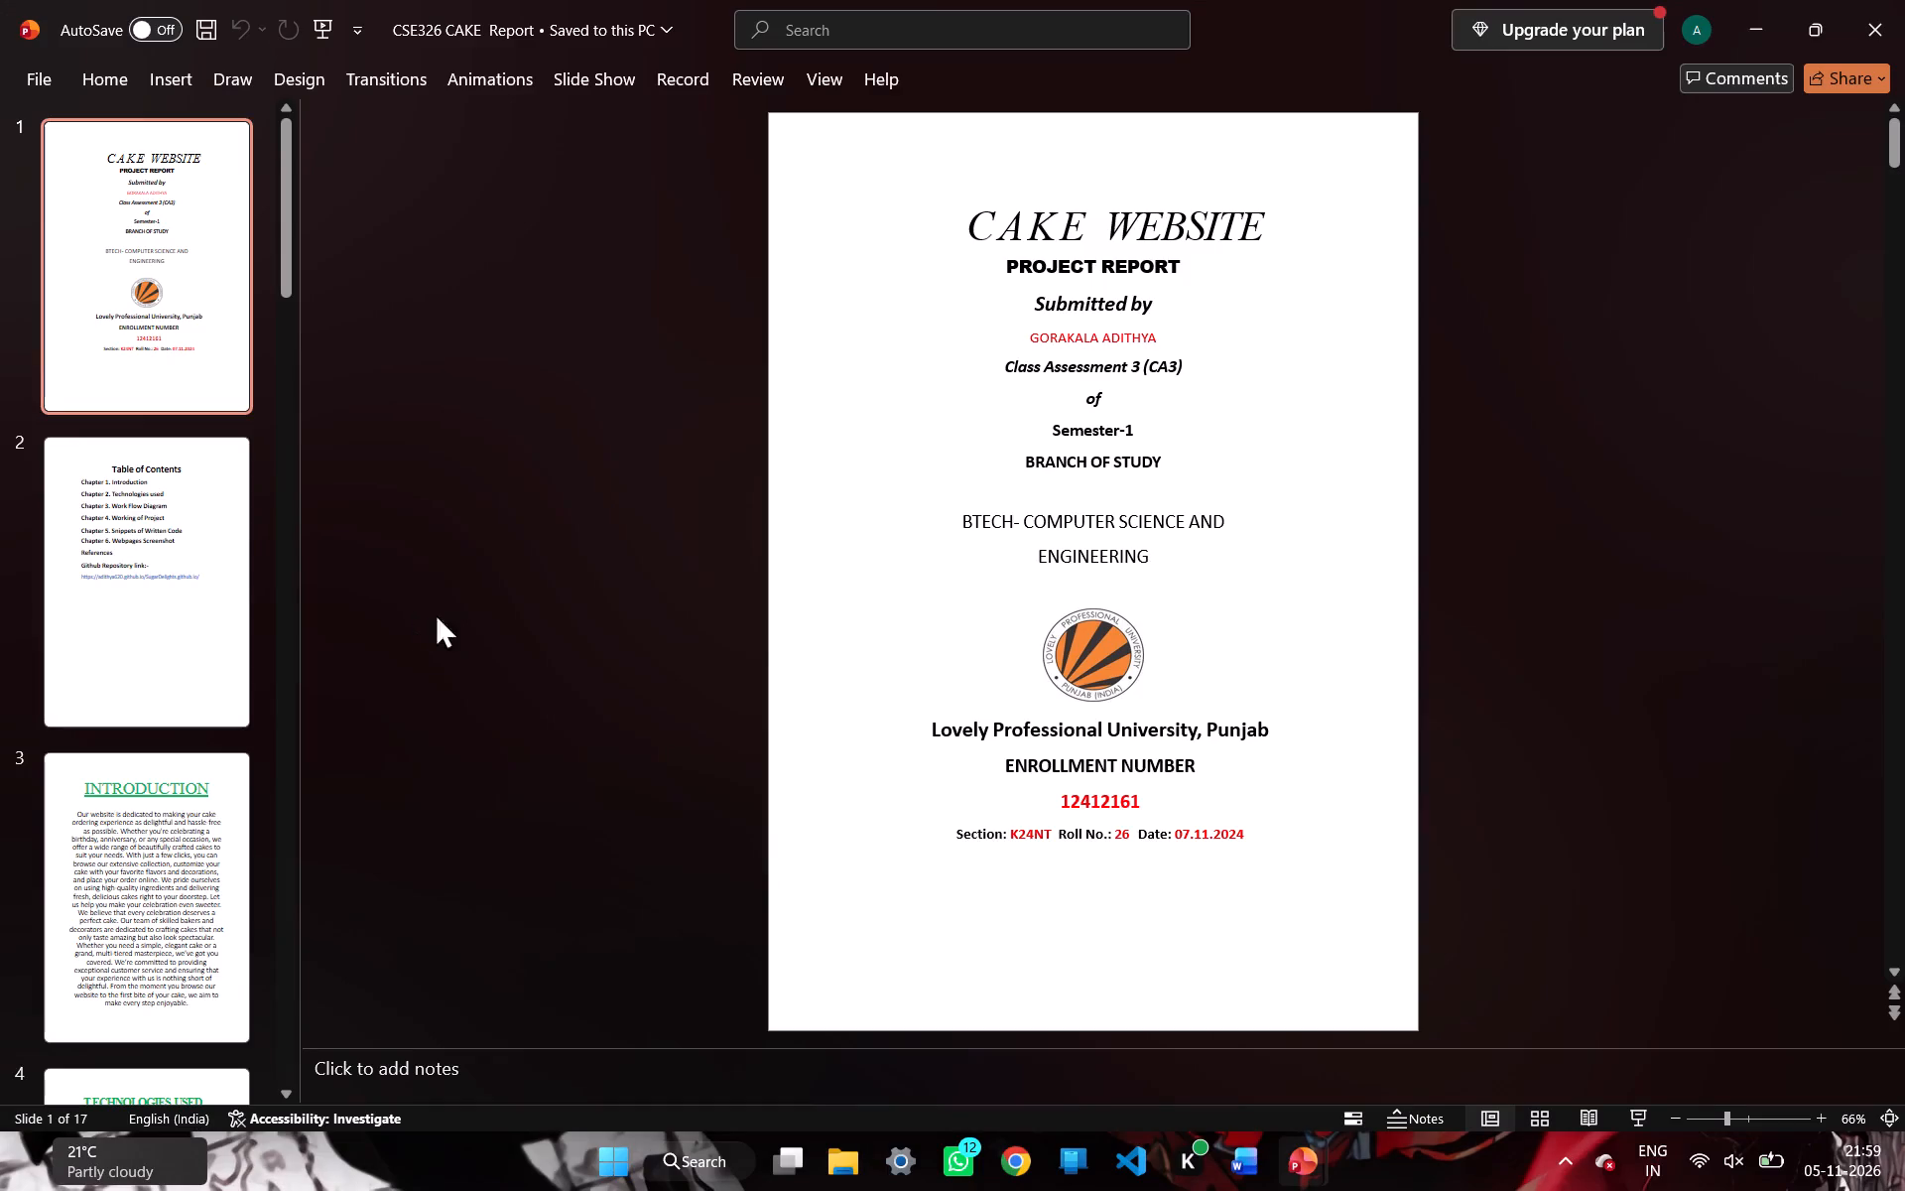
scroll(823, 621, down, 7)
scroll(823, 621, up, 5)
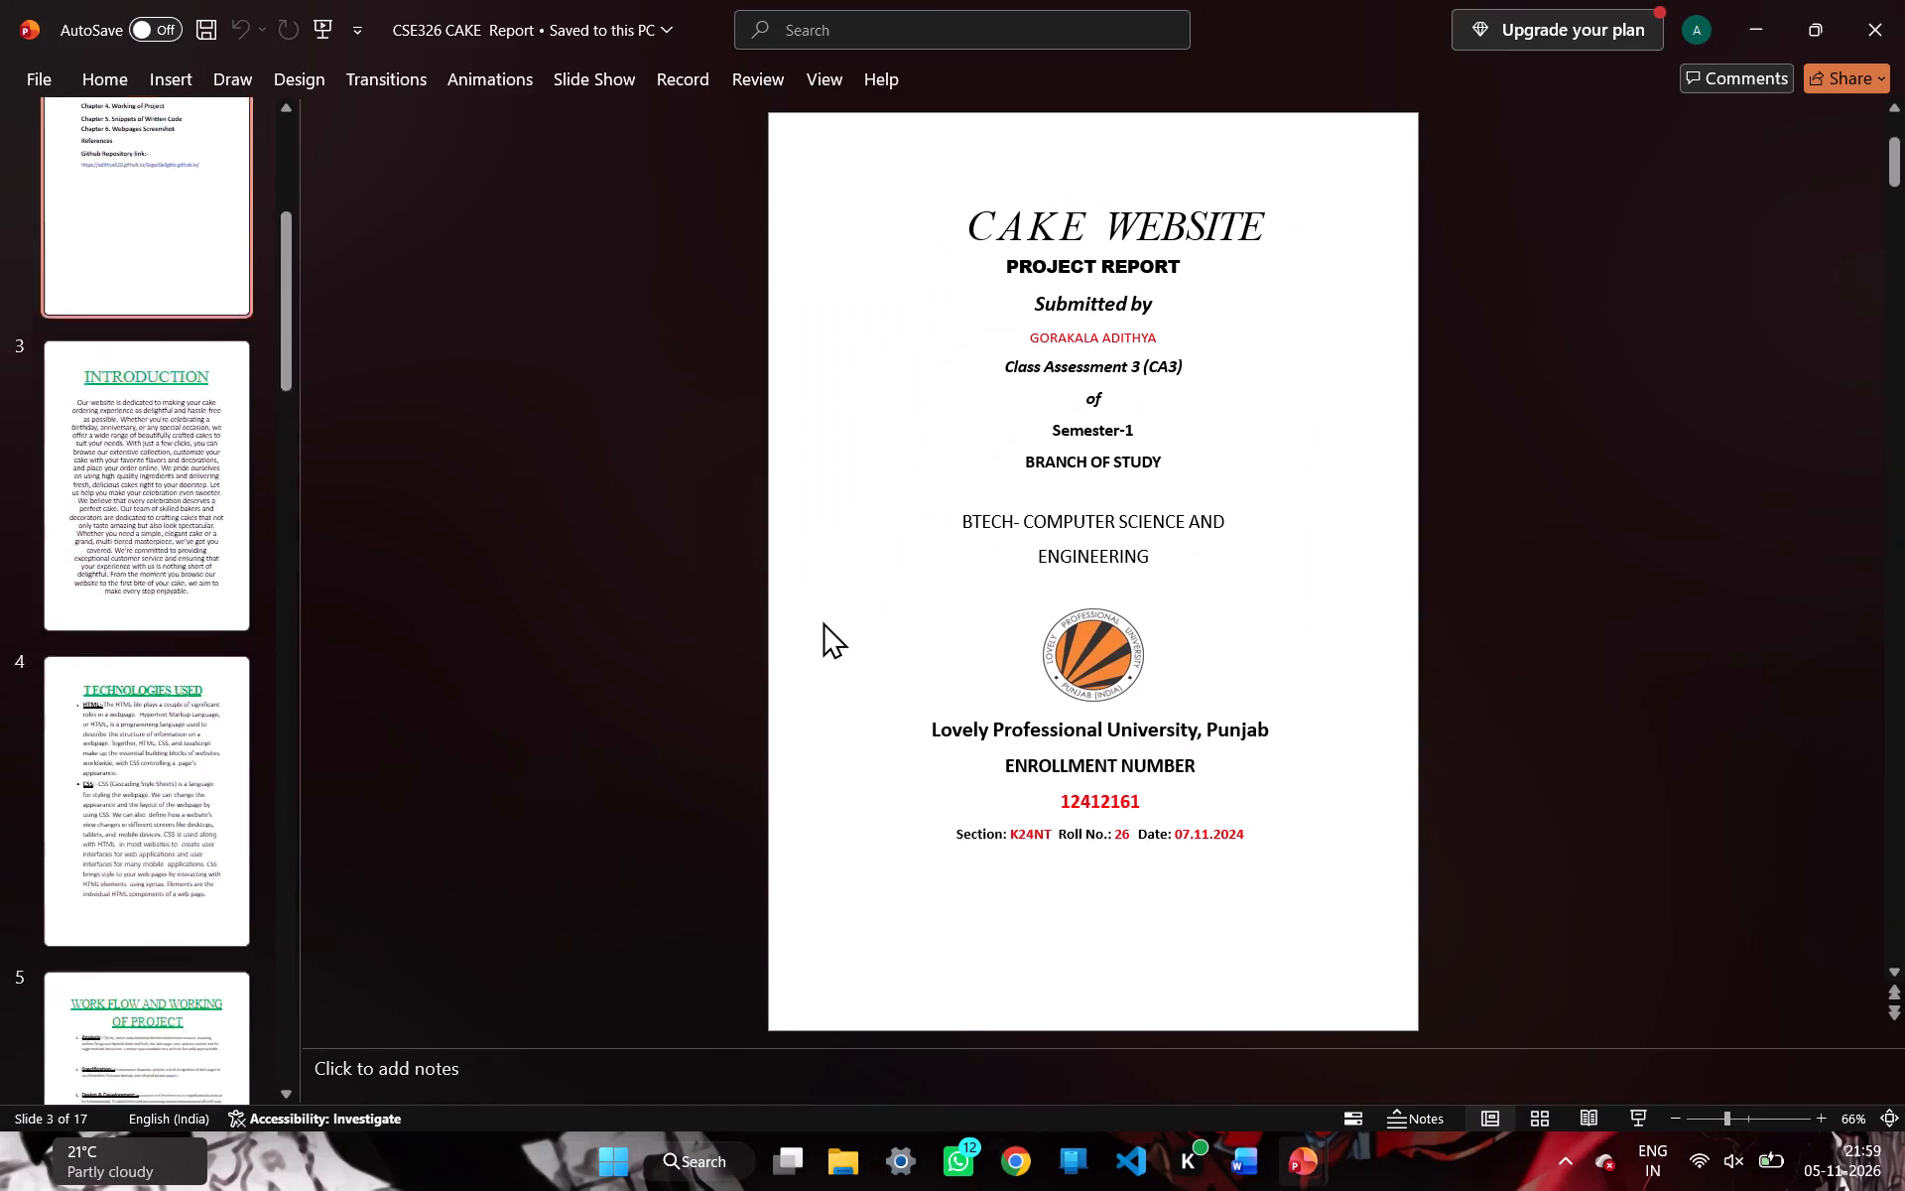
scroll(823, 621, up, 2)
scroll(823, 621, down, 1)
Examine the code screenshots on slide 7 up close, including the Cake Website project's file list, and return to File Explorer.
right_click(823, 621)
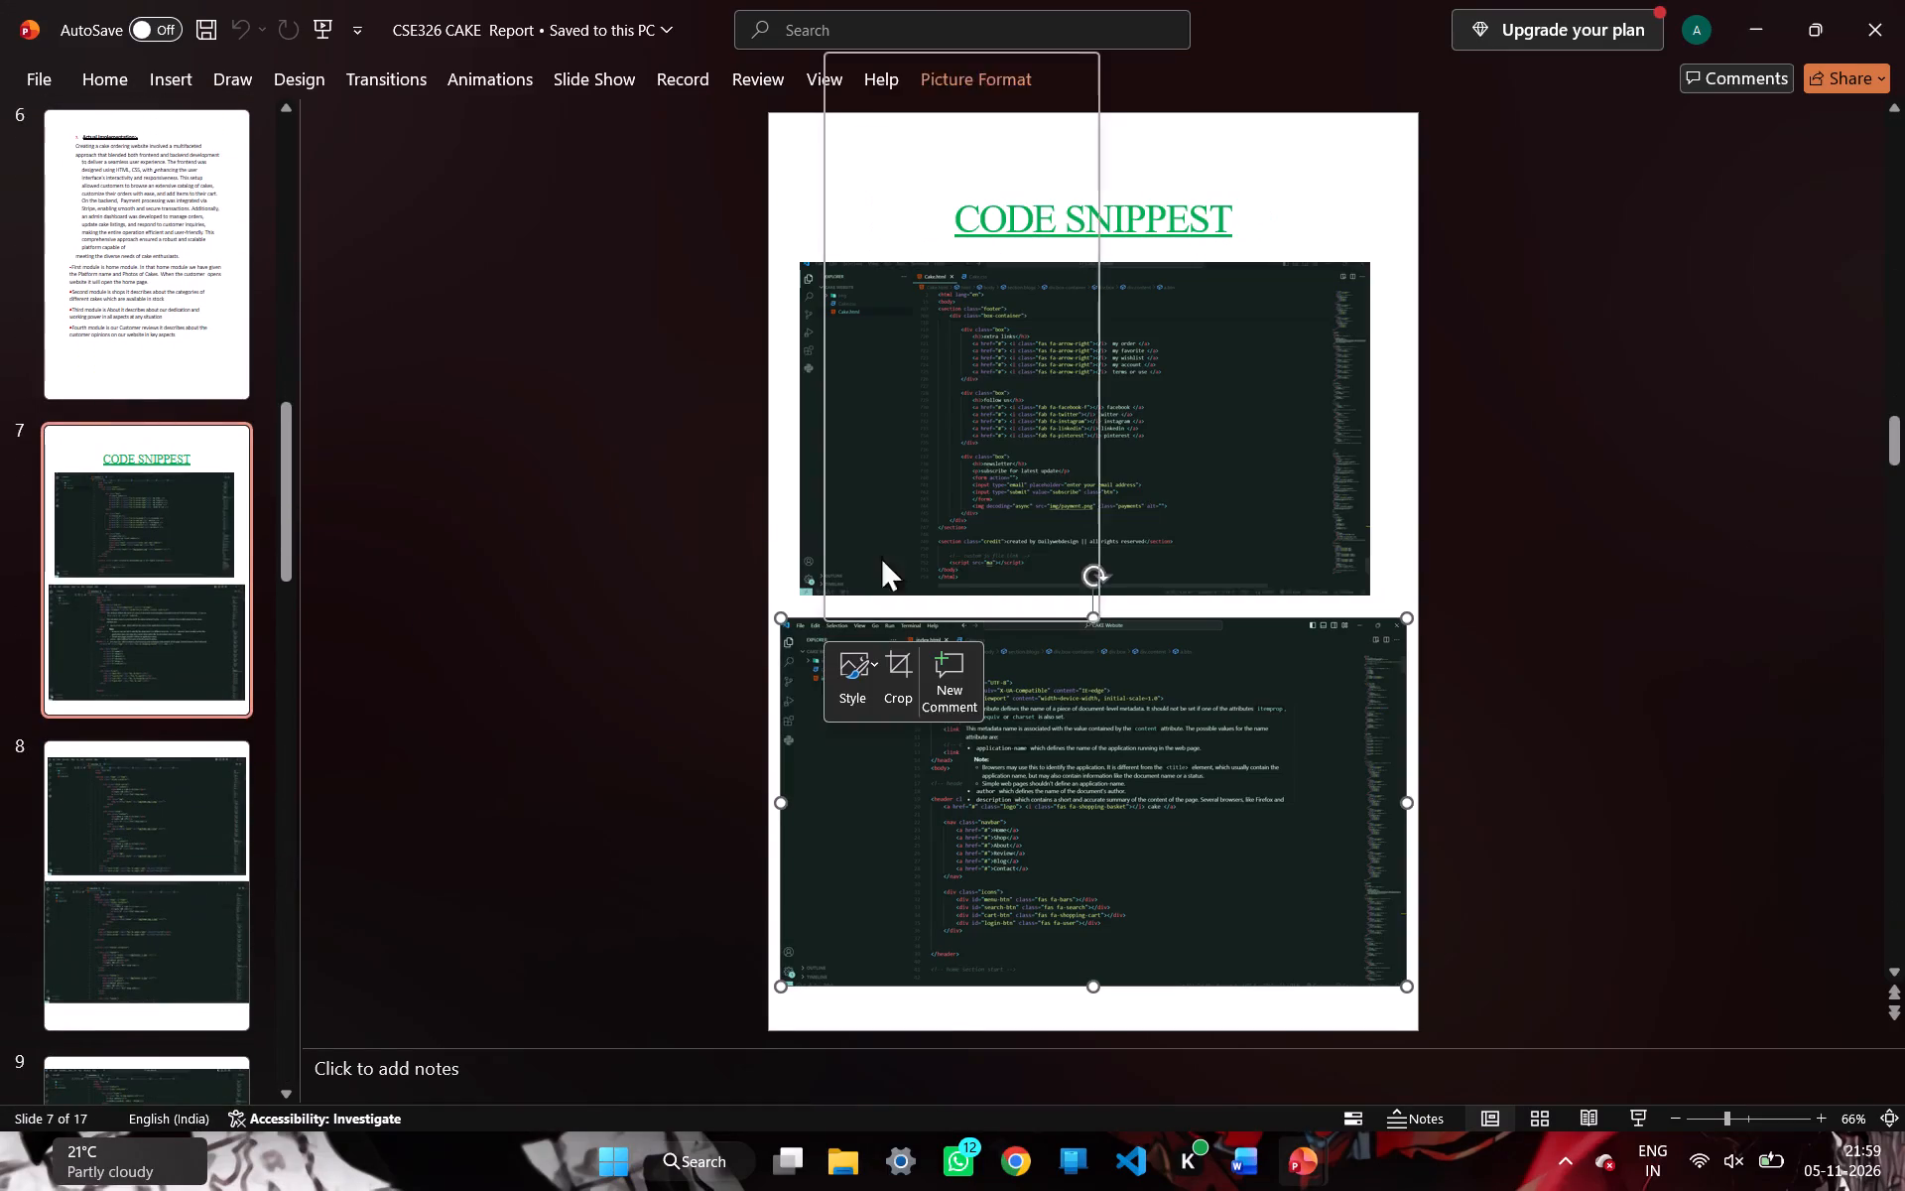
click(1207, 440)
ctrl+scroll(1207, 440, up, 4)
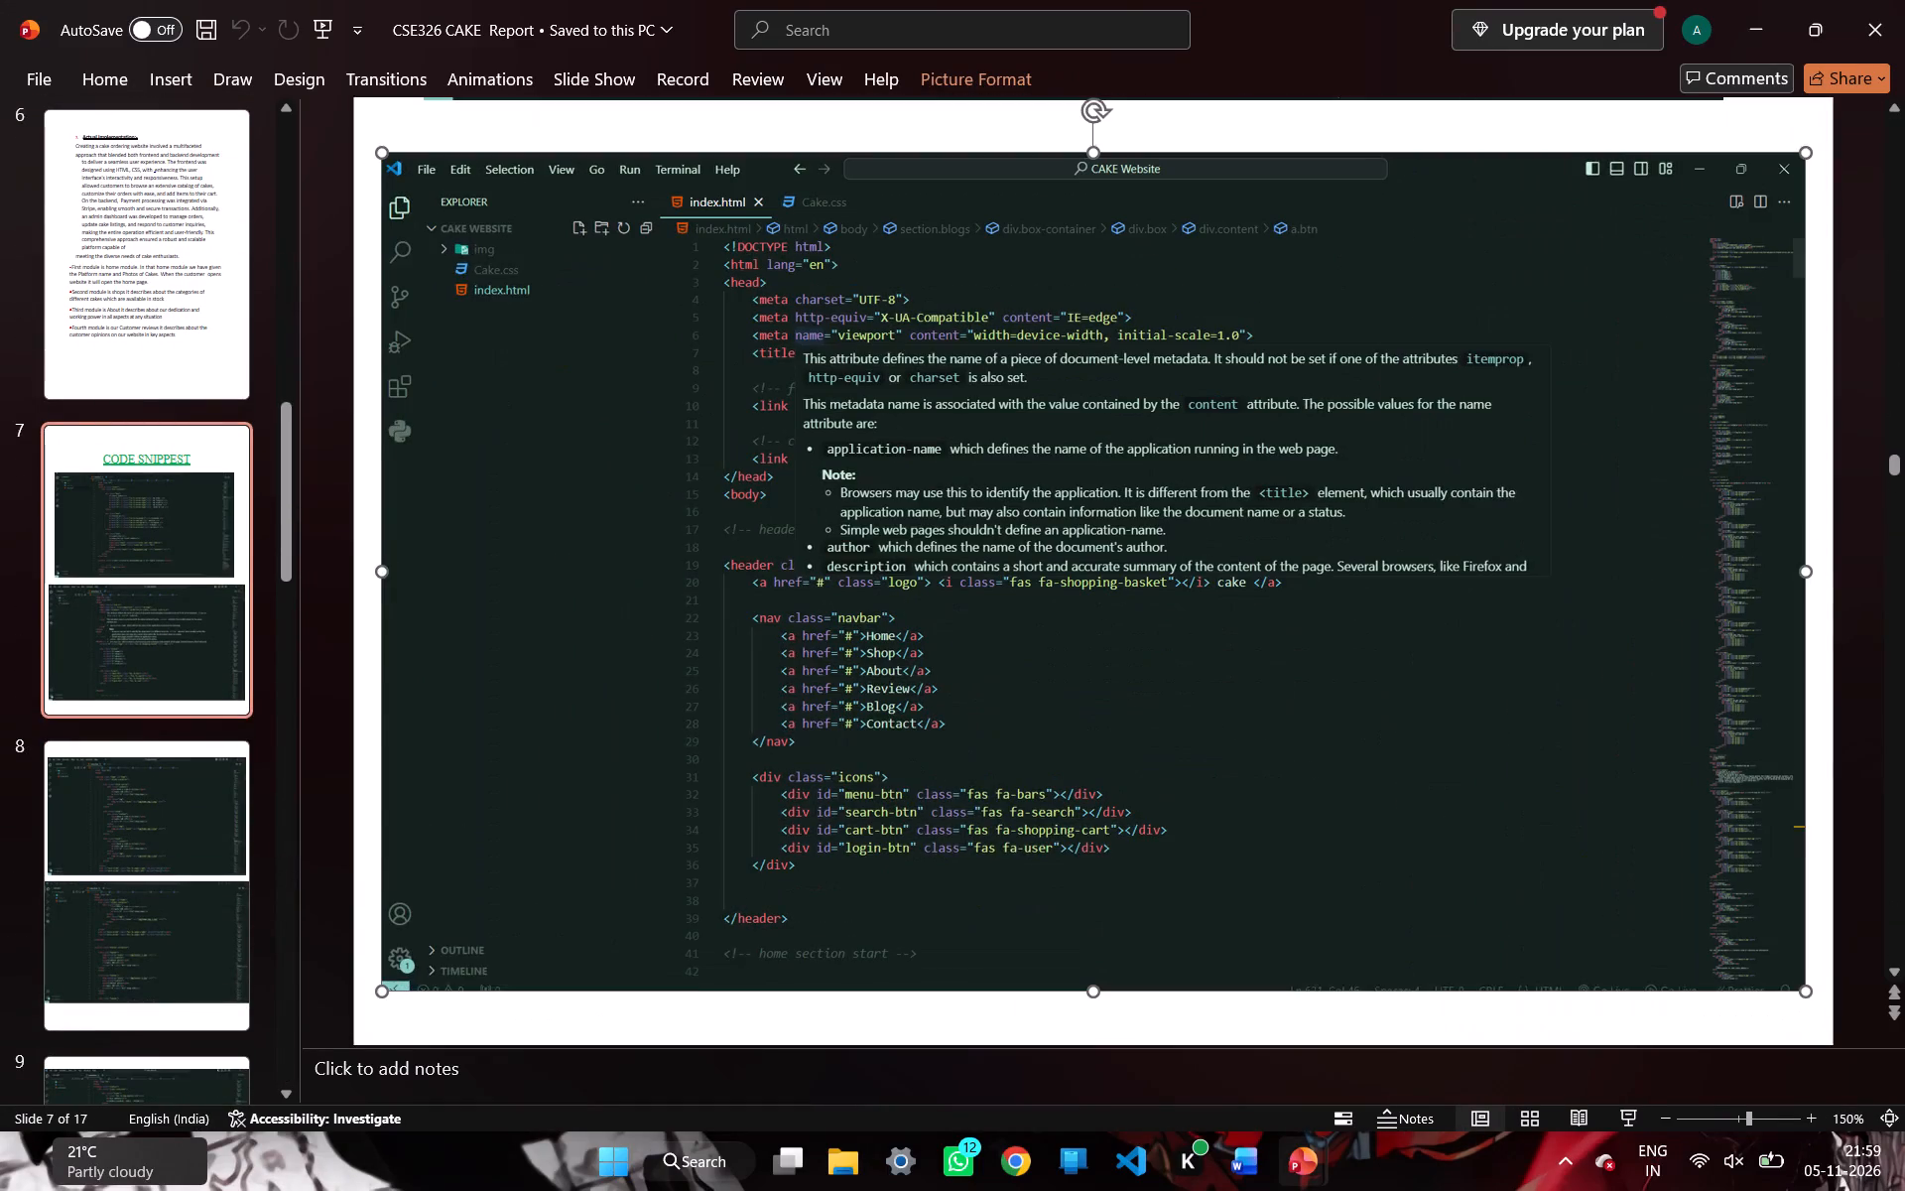
scroll(1207, 440, up, 2)
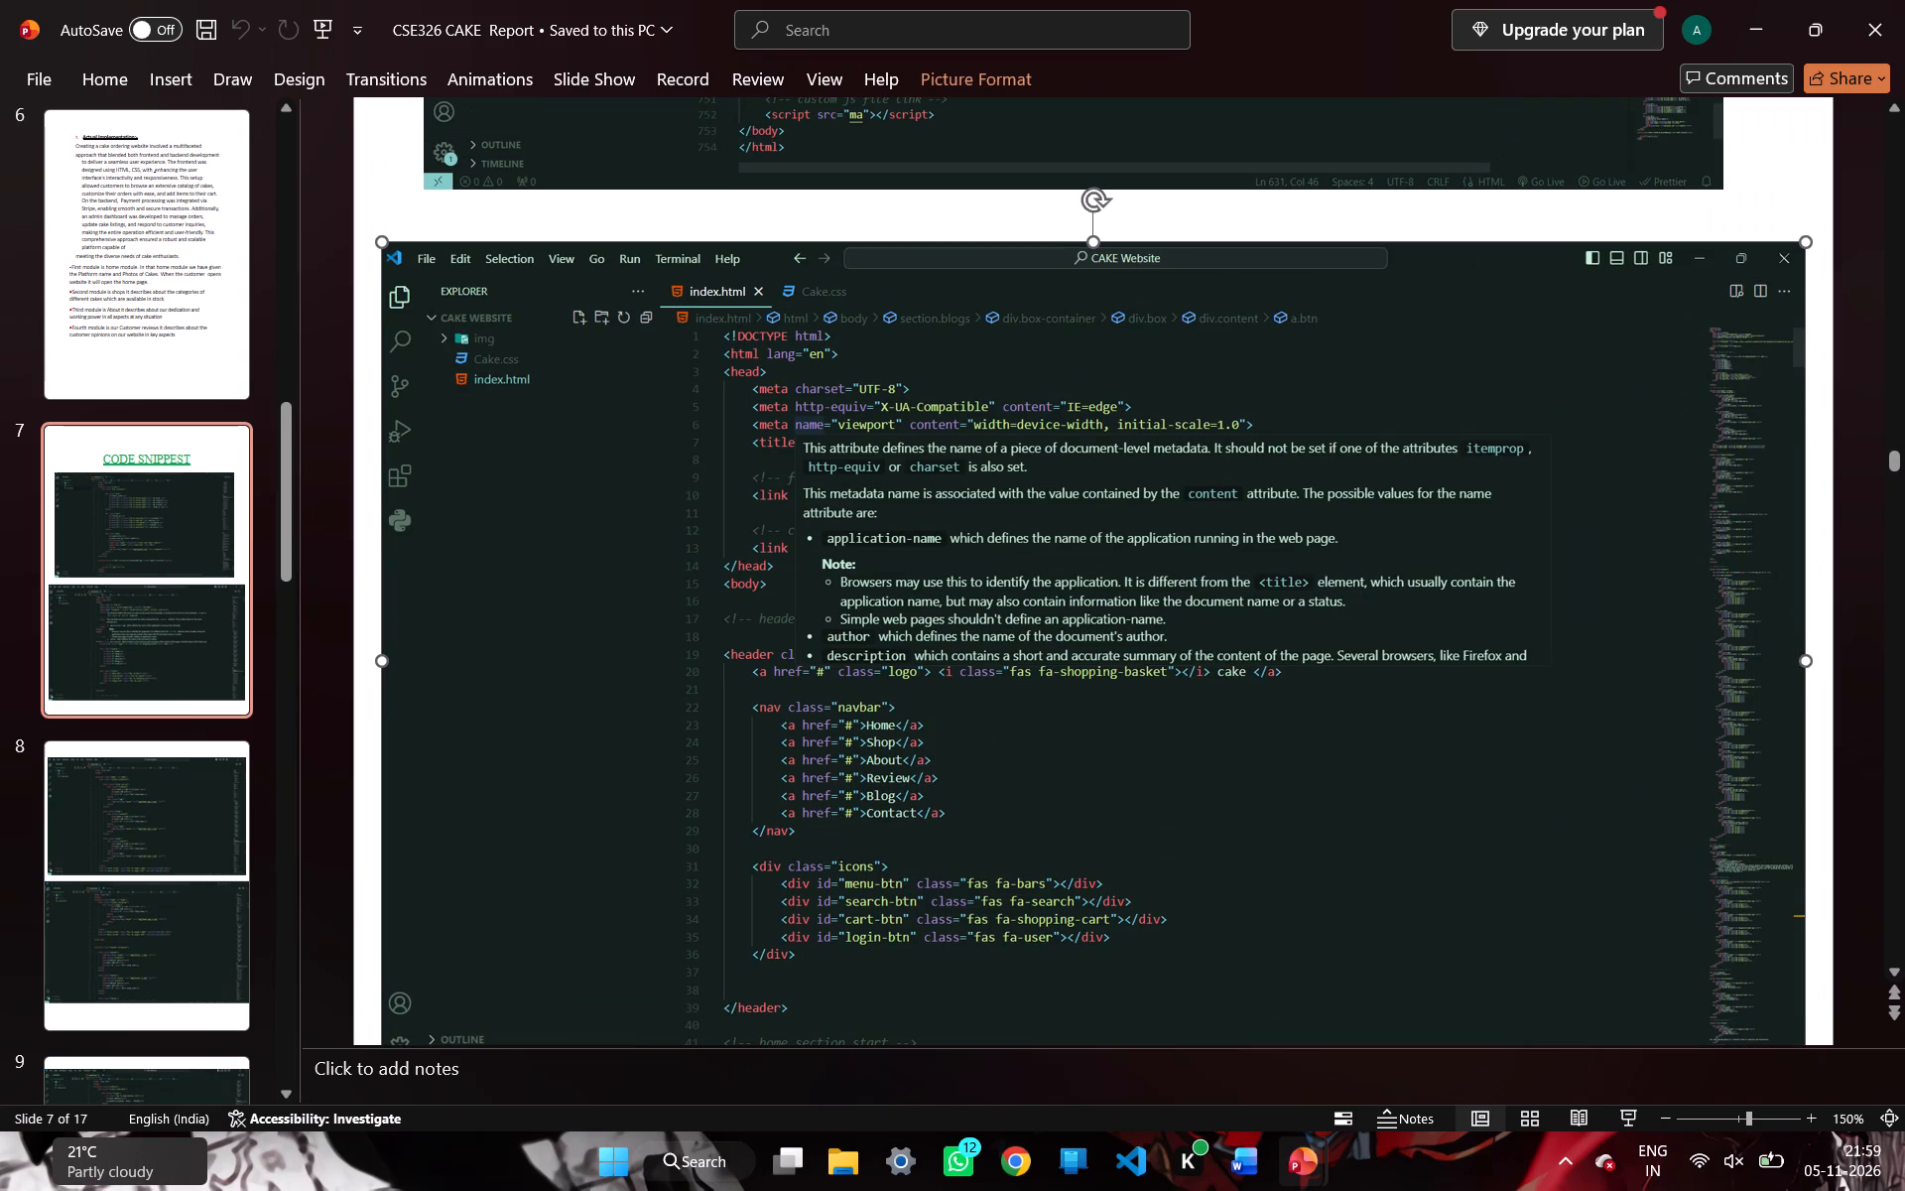
scroll(1207, 440, up, 6)
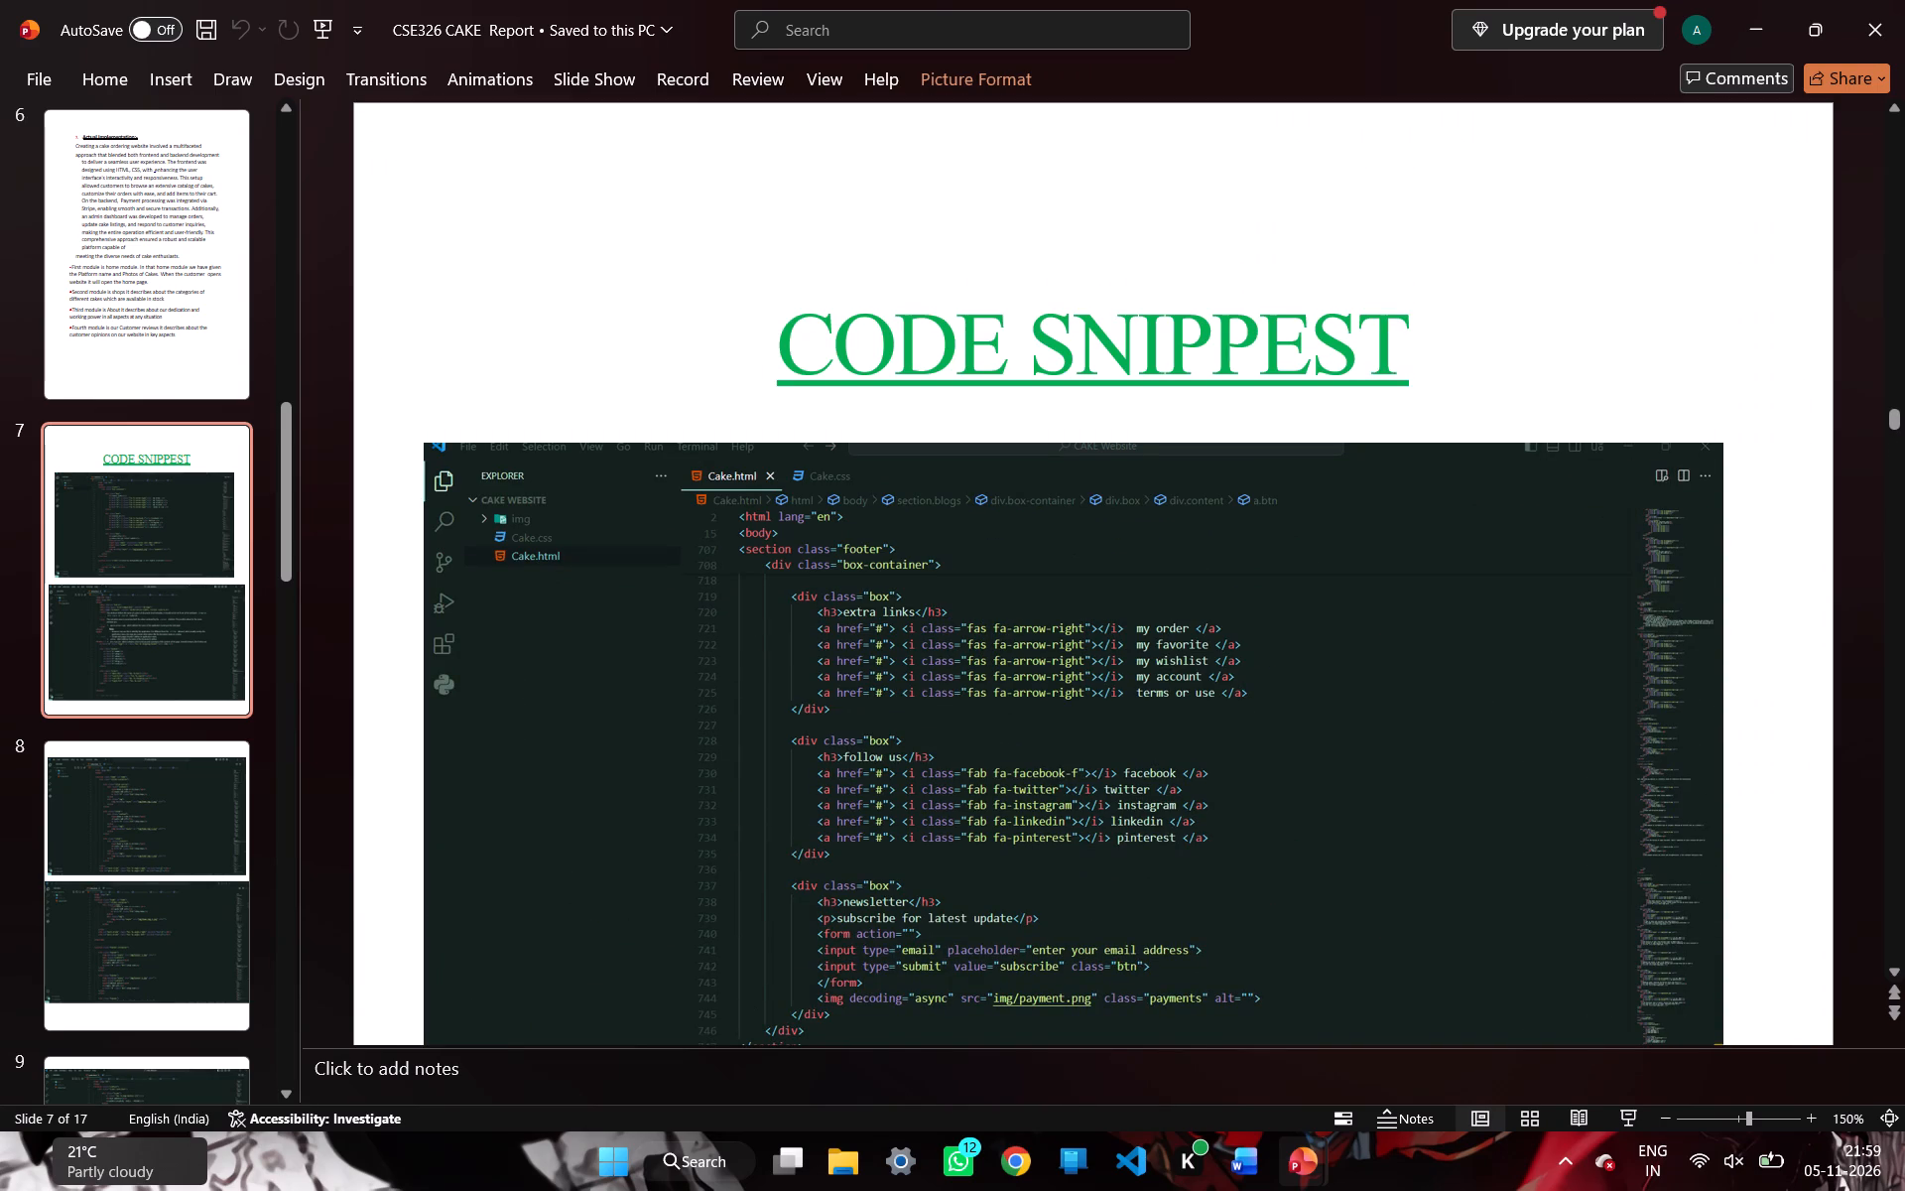
ctrl+scroll(738, 617, up, 2)
scroll(717, 602, up, 3)
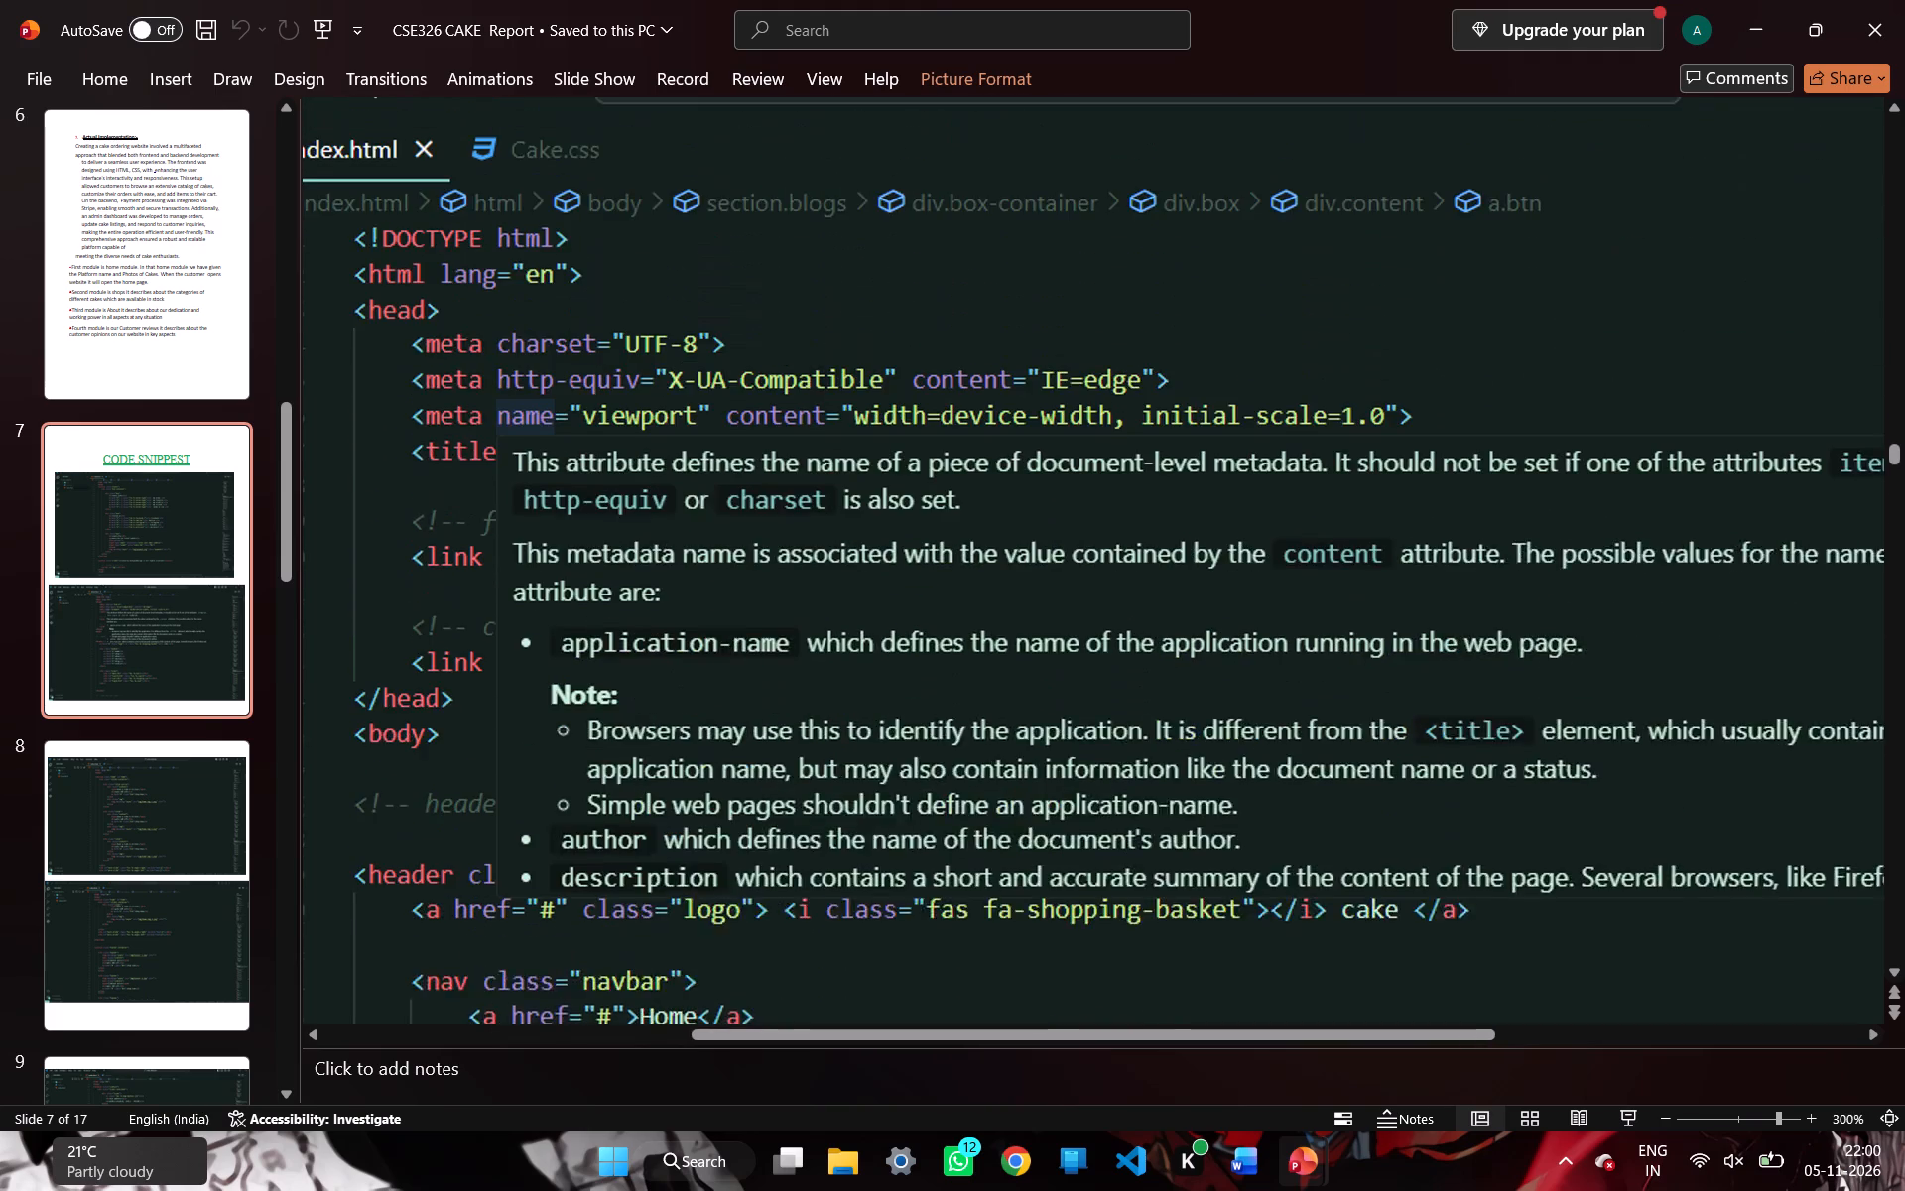
scroll(717, 602, up, 15)
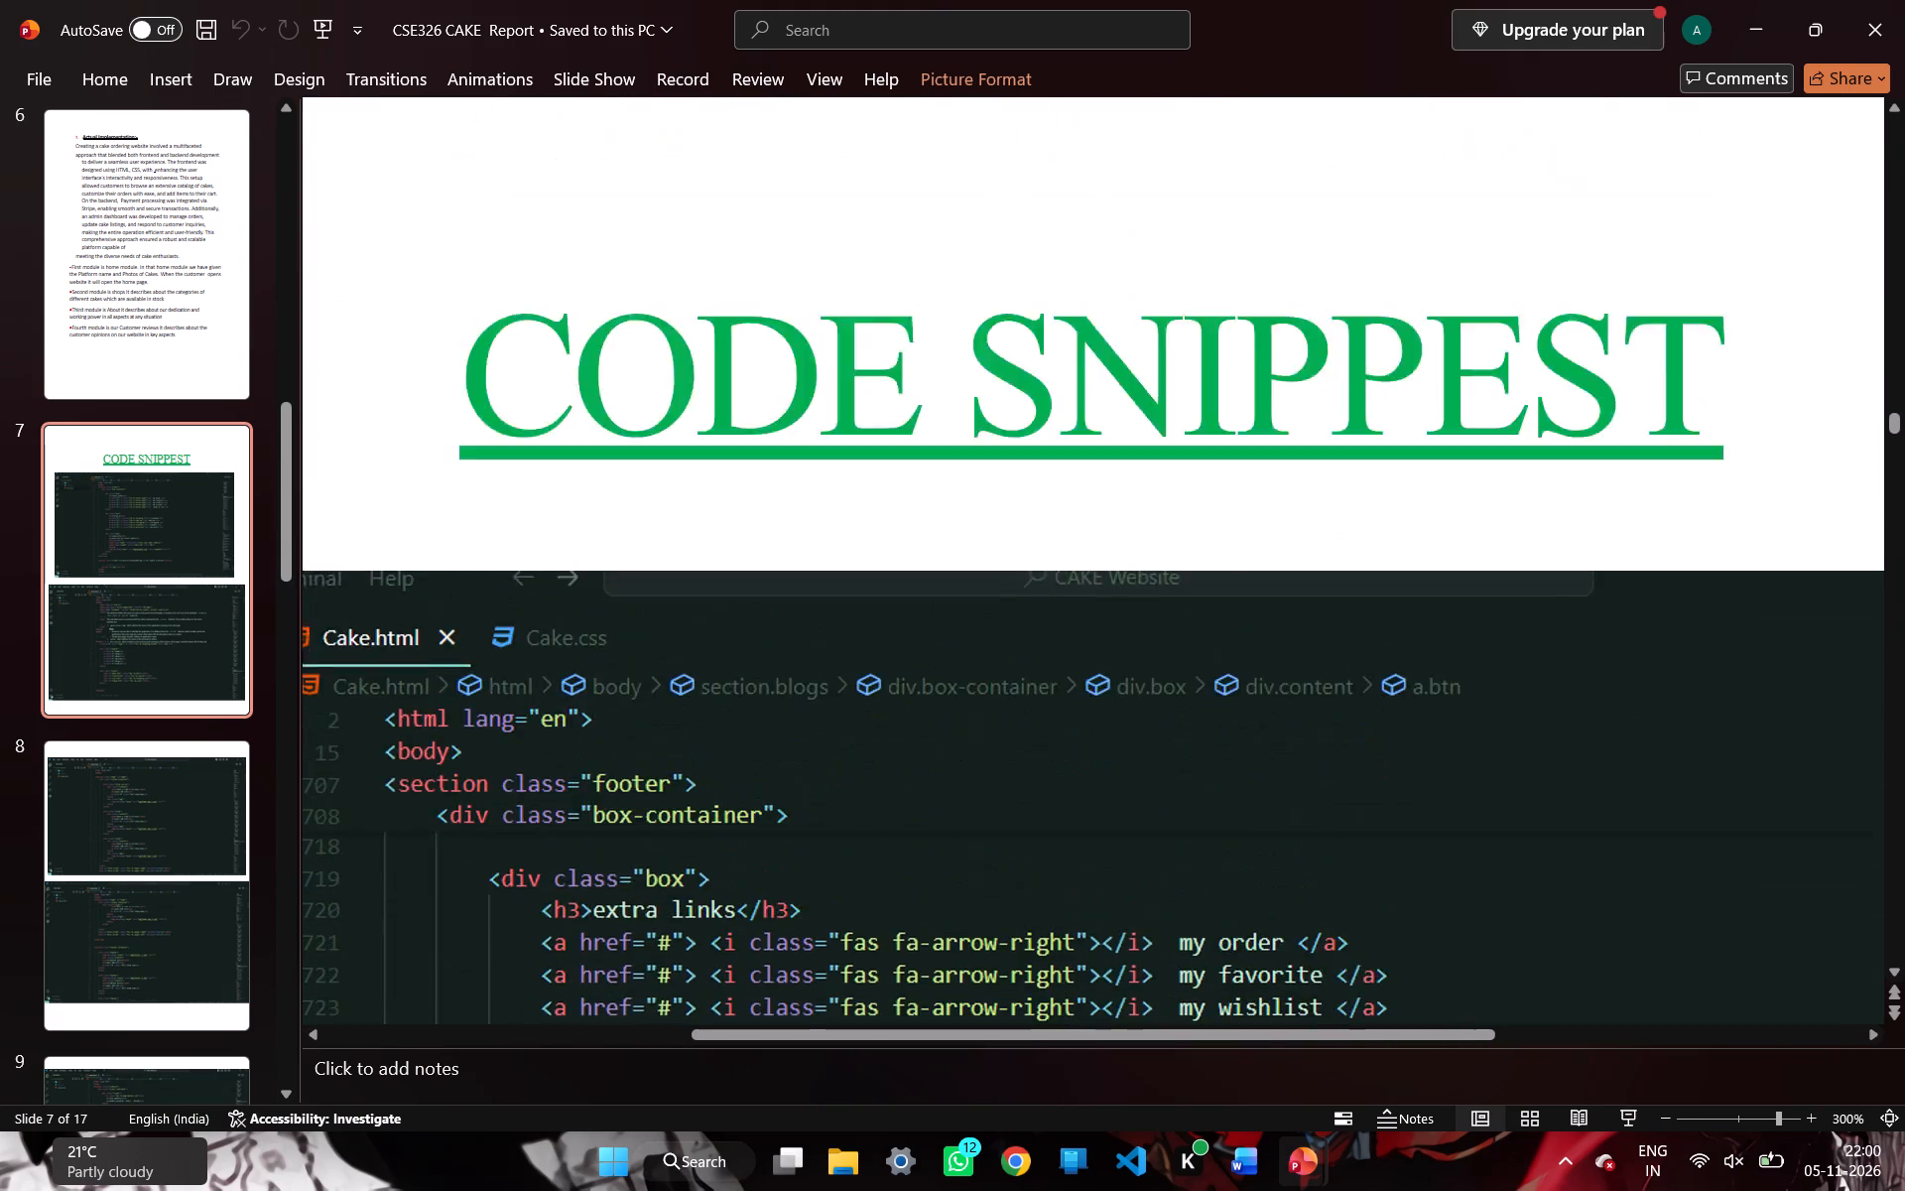
scroll(717, 602, up, 1)
scroll(717, 602, down, 2)
scroll(717, 602, up, 1)
scroll(661, 597, right, 1)
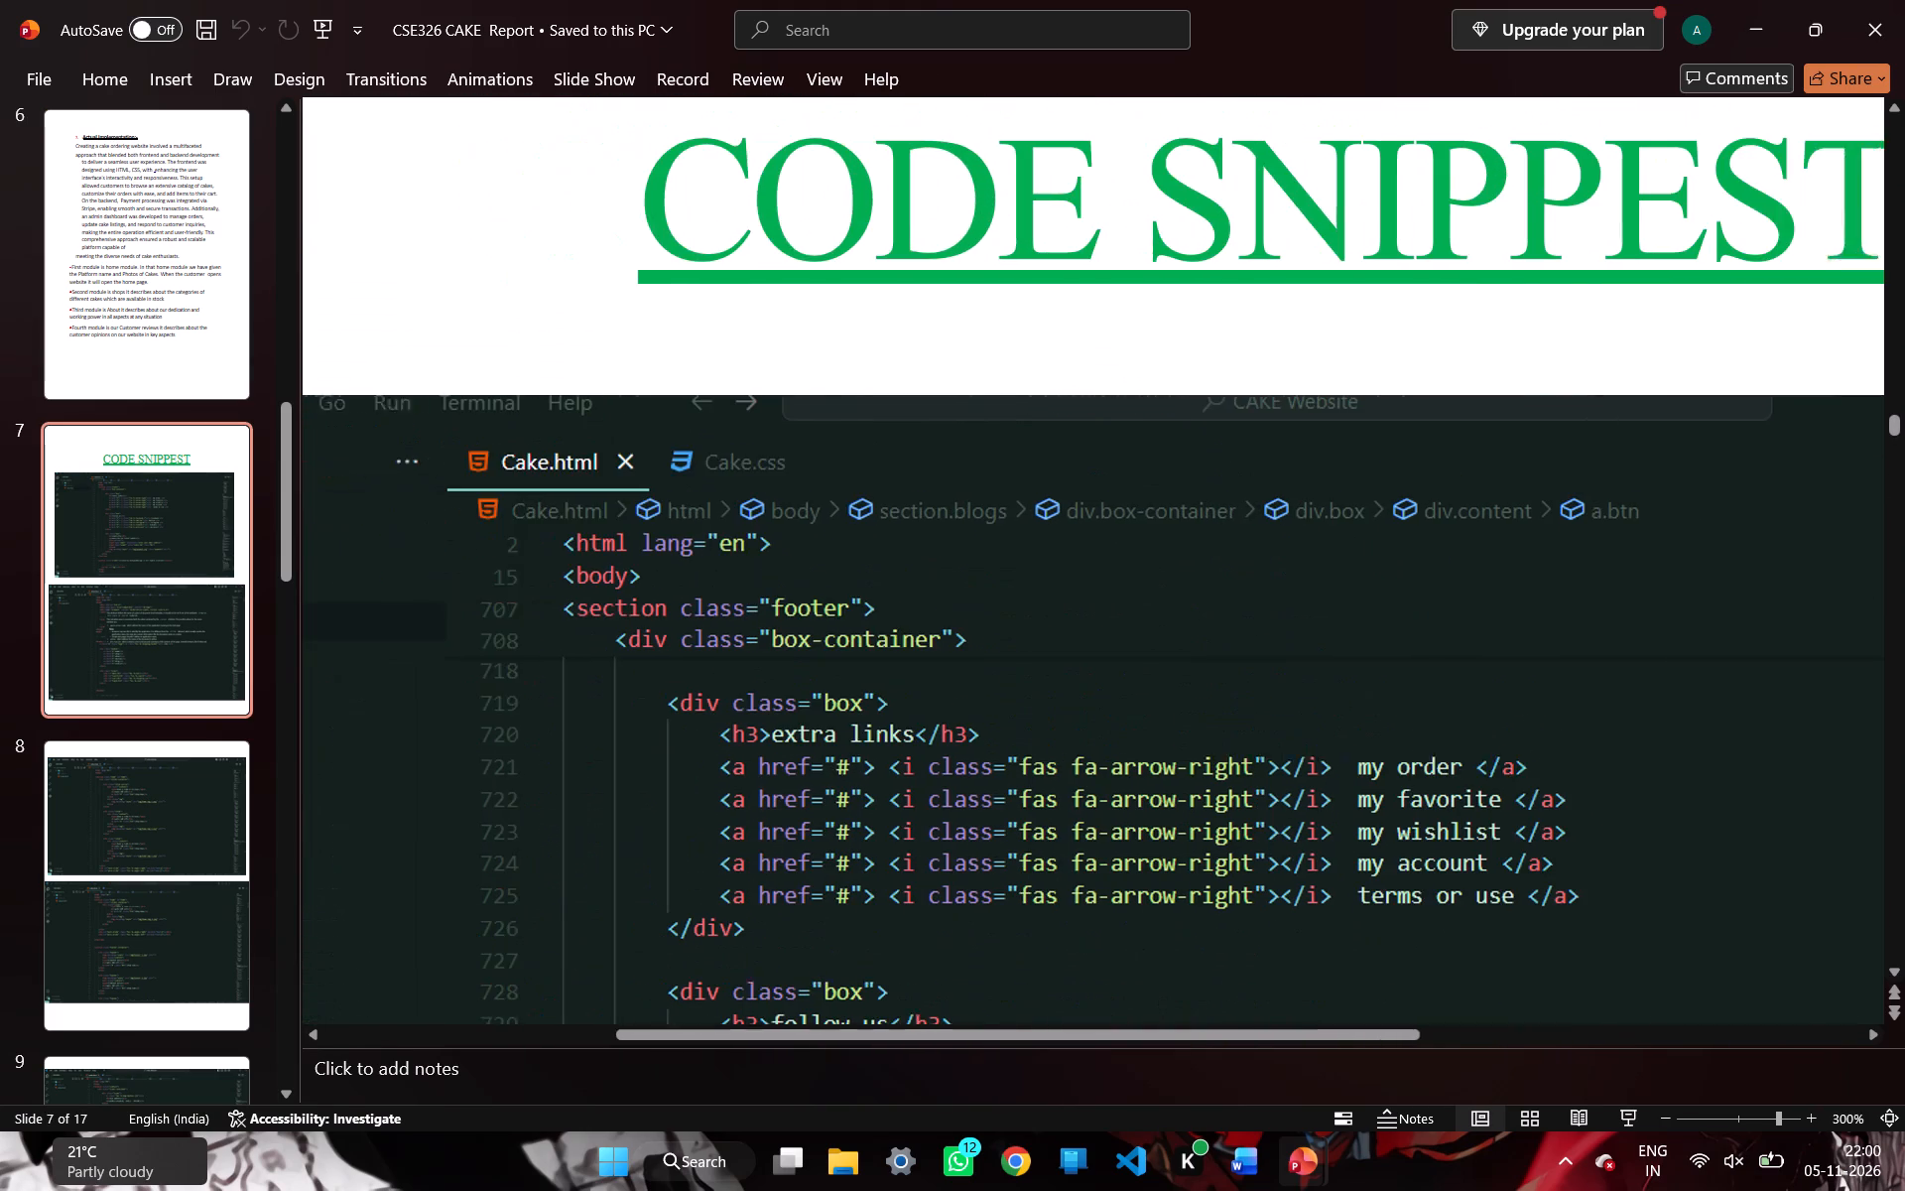
scroll(661, 597, right, 4)
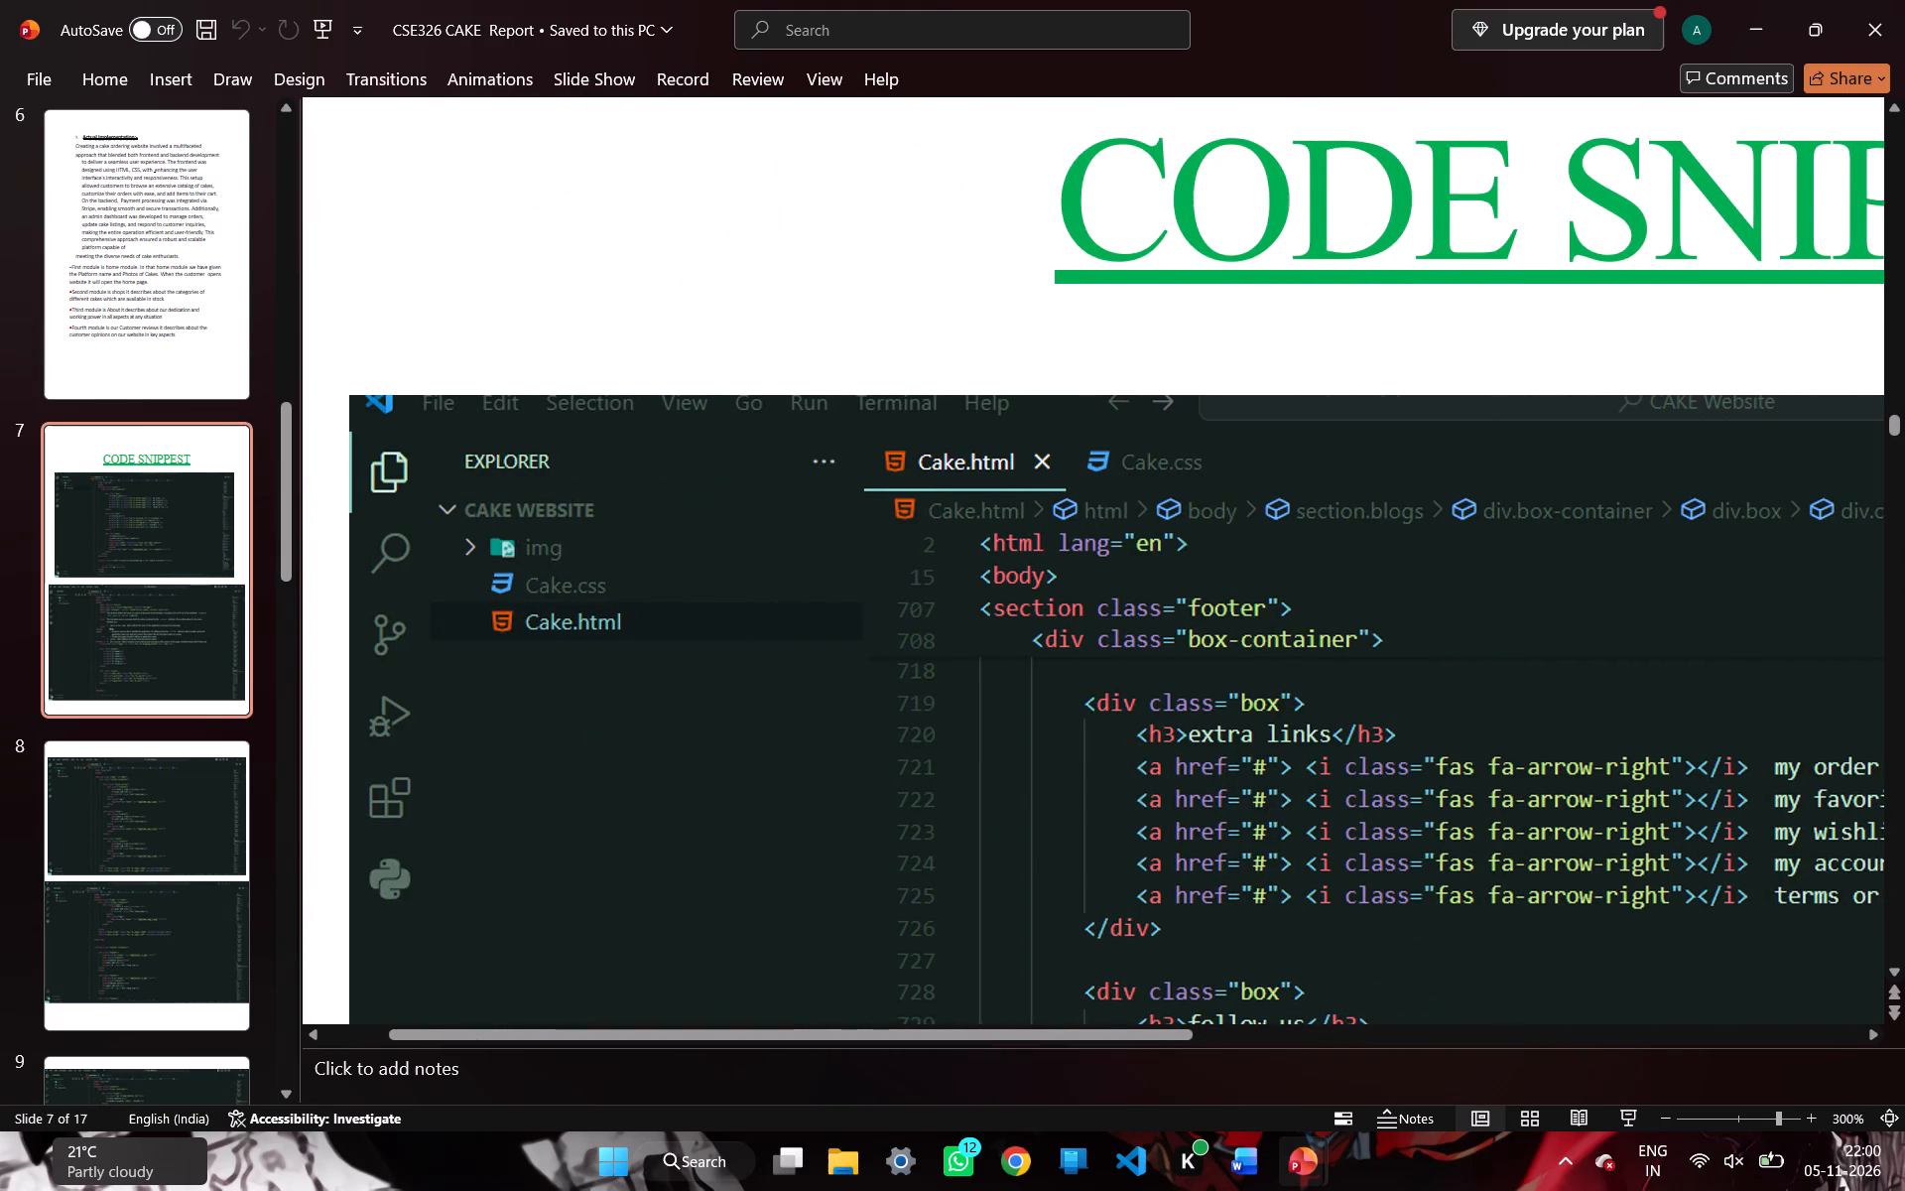
click(1742, 14)
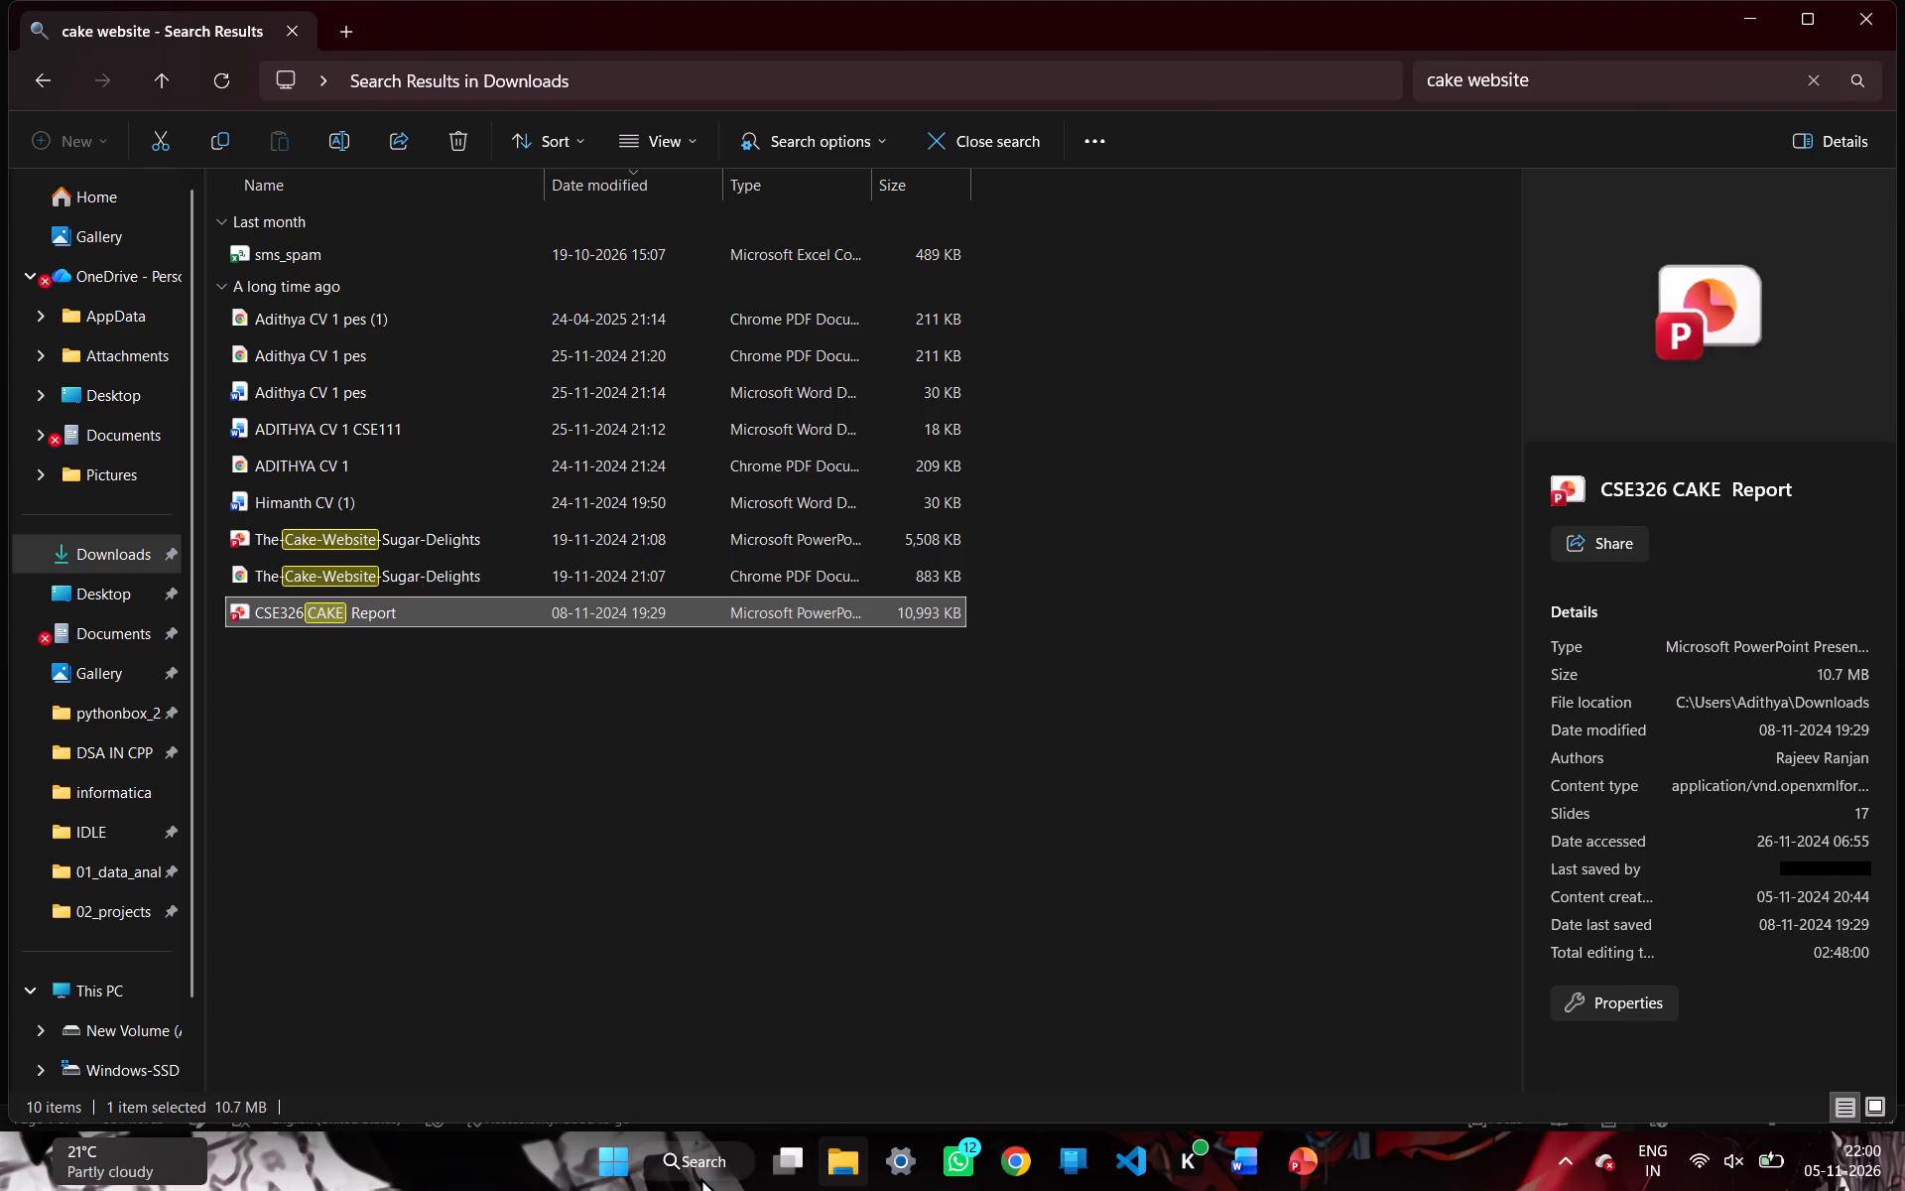
click(732, 1159)
text(cha)
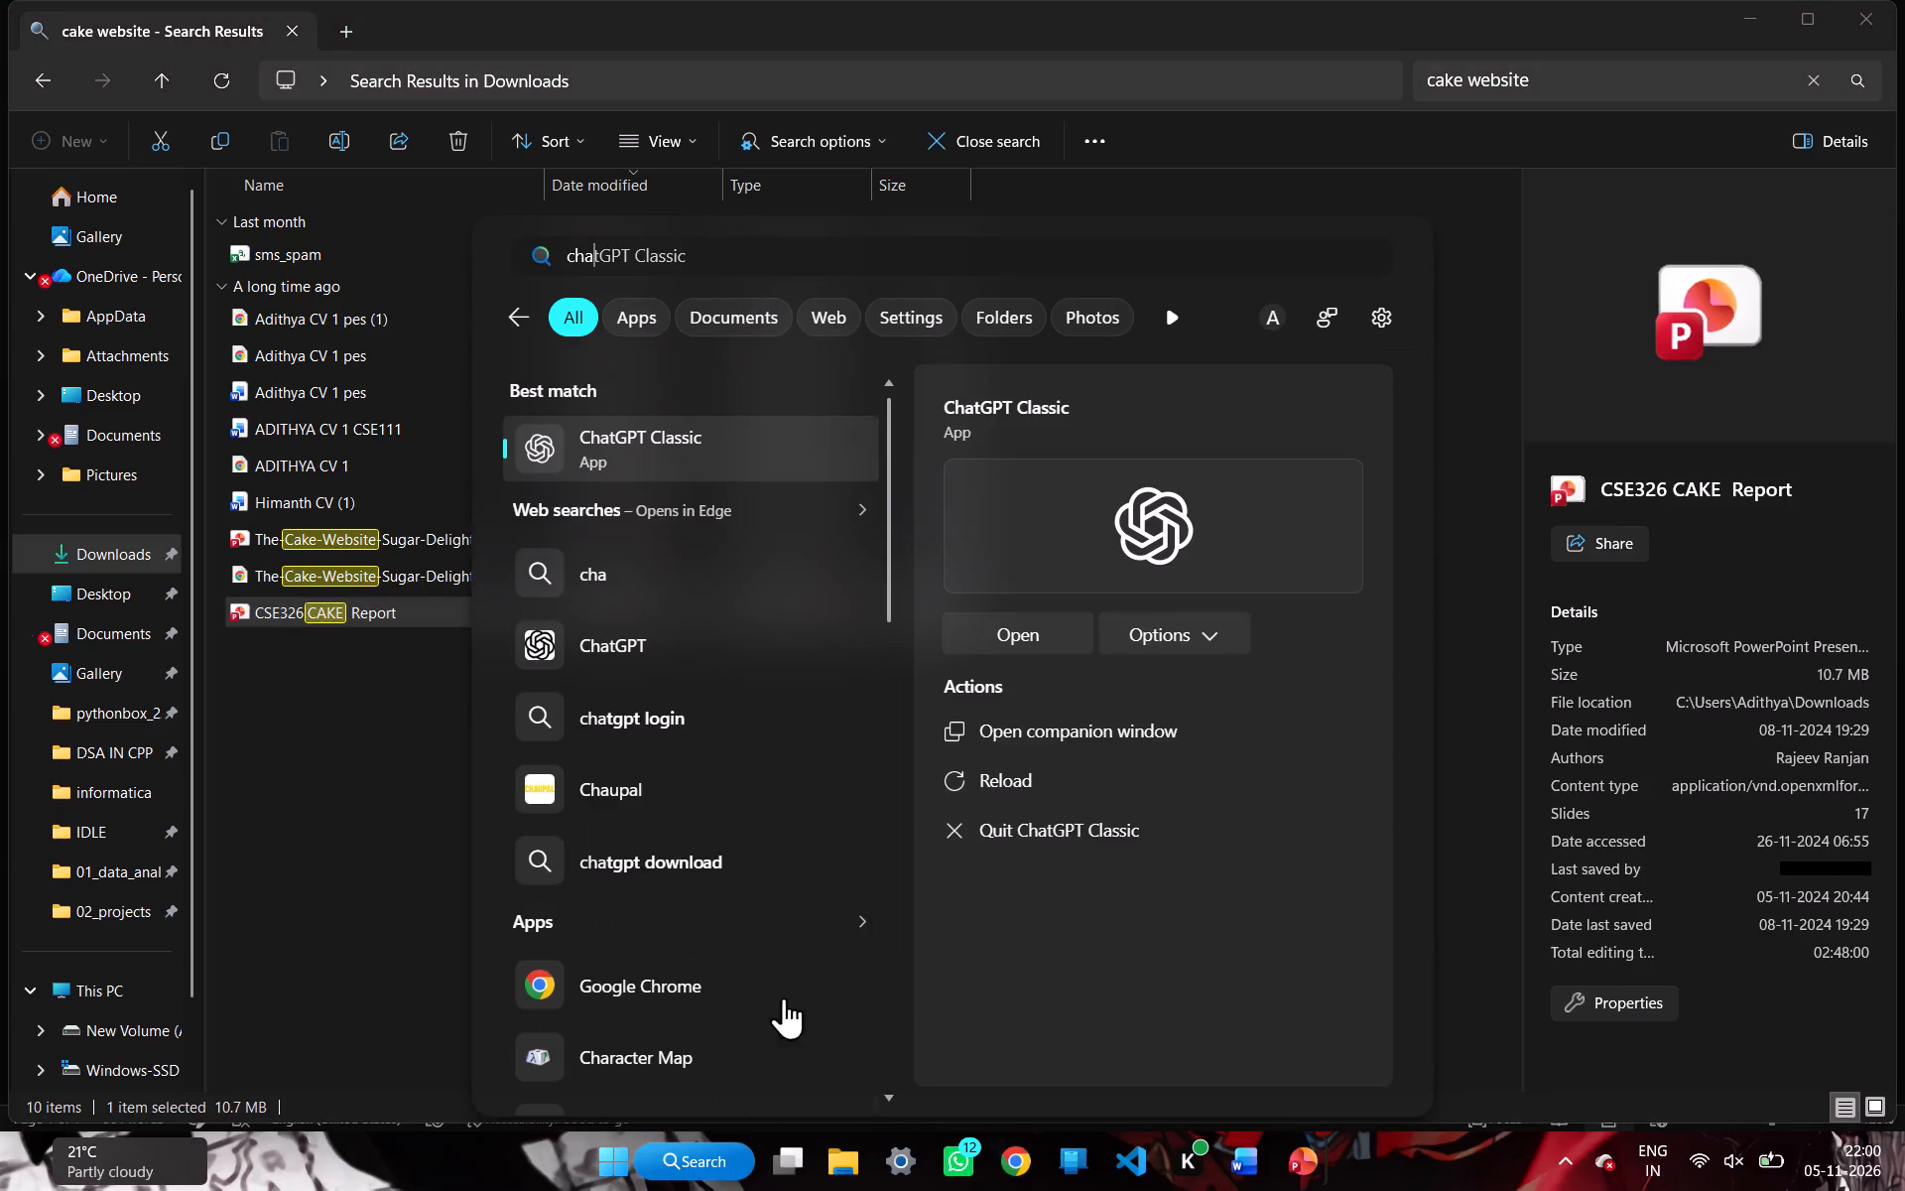
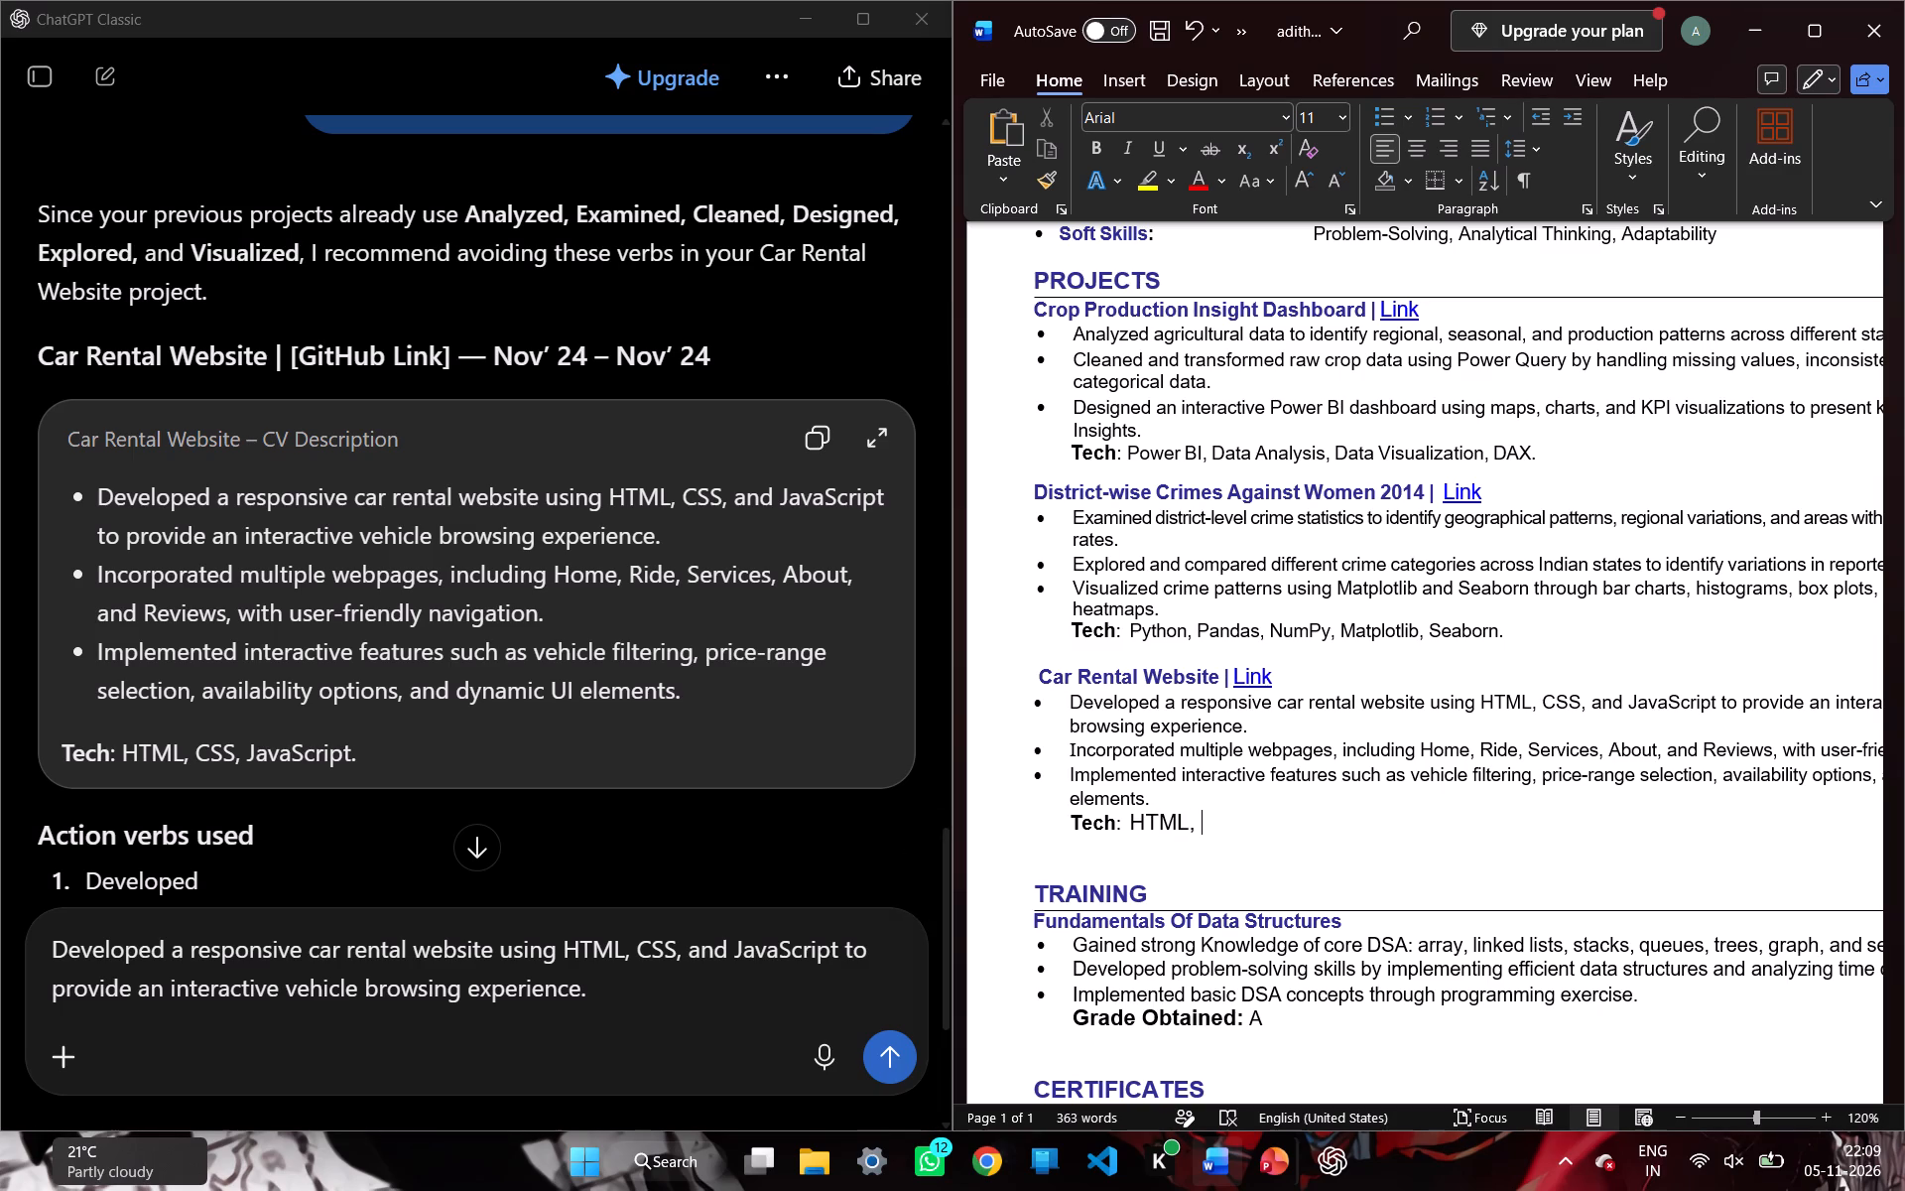
text(CSS,)
key(space)
text(ja)
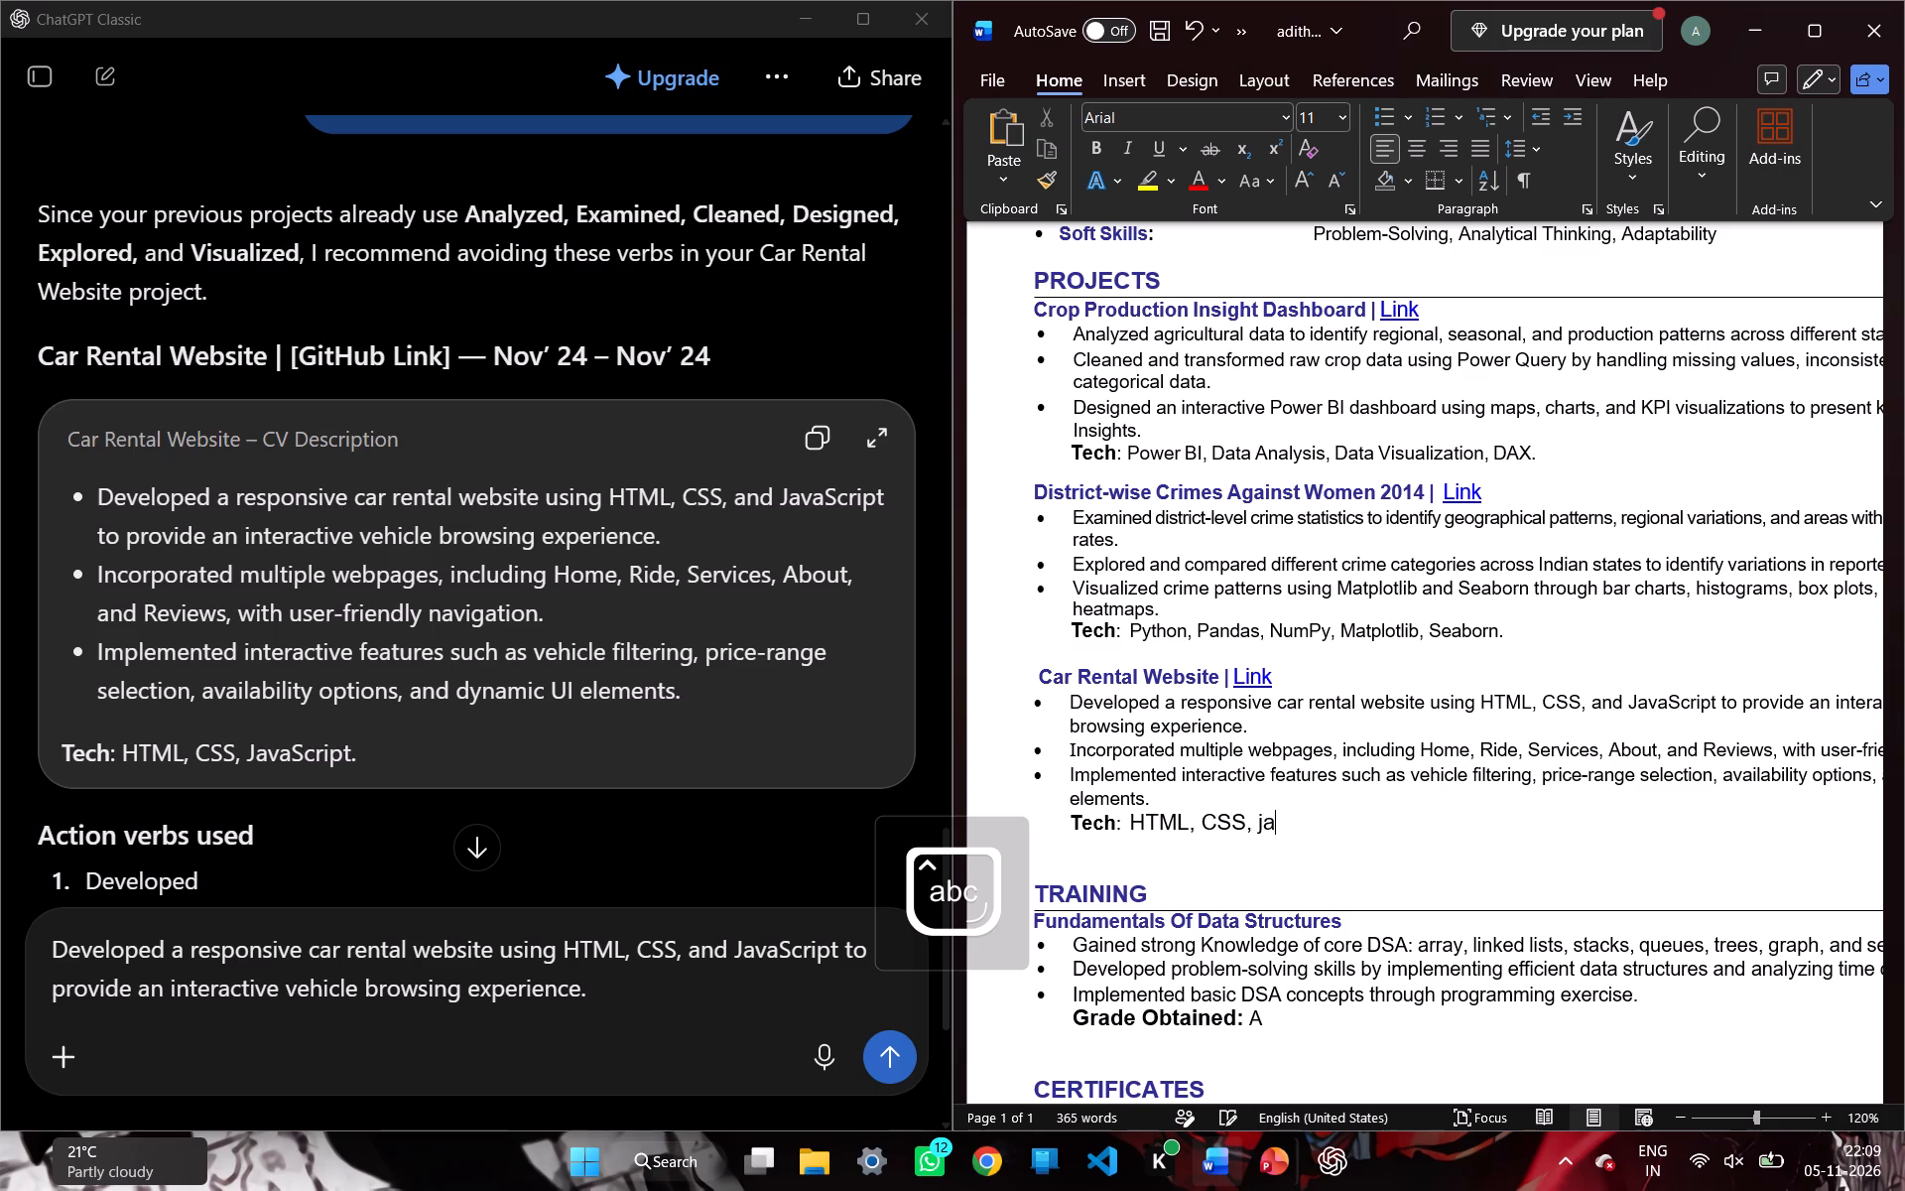
key(BackSpace)
key(BackSpace)
text(Jav)
text(as)
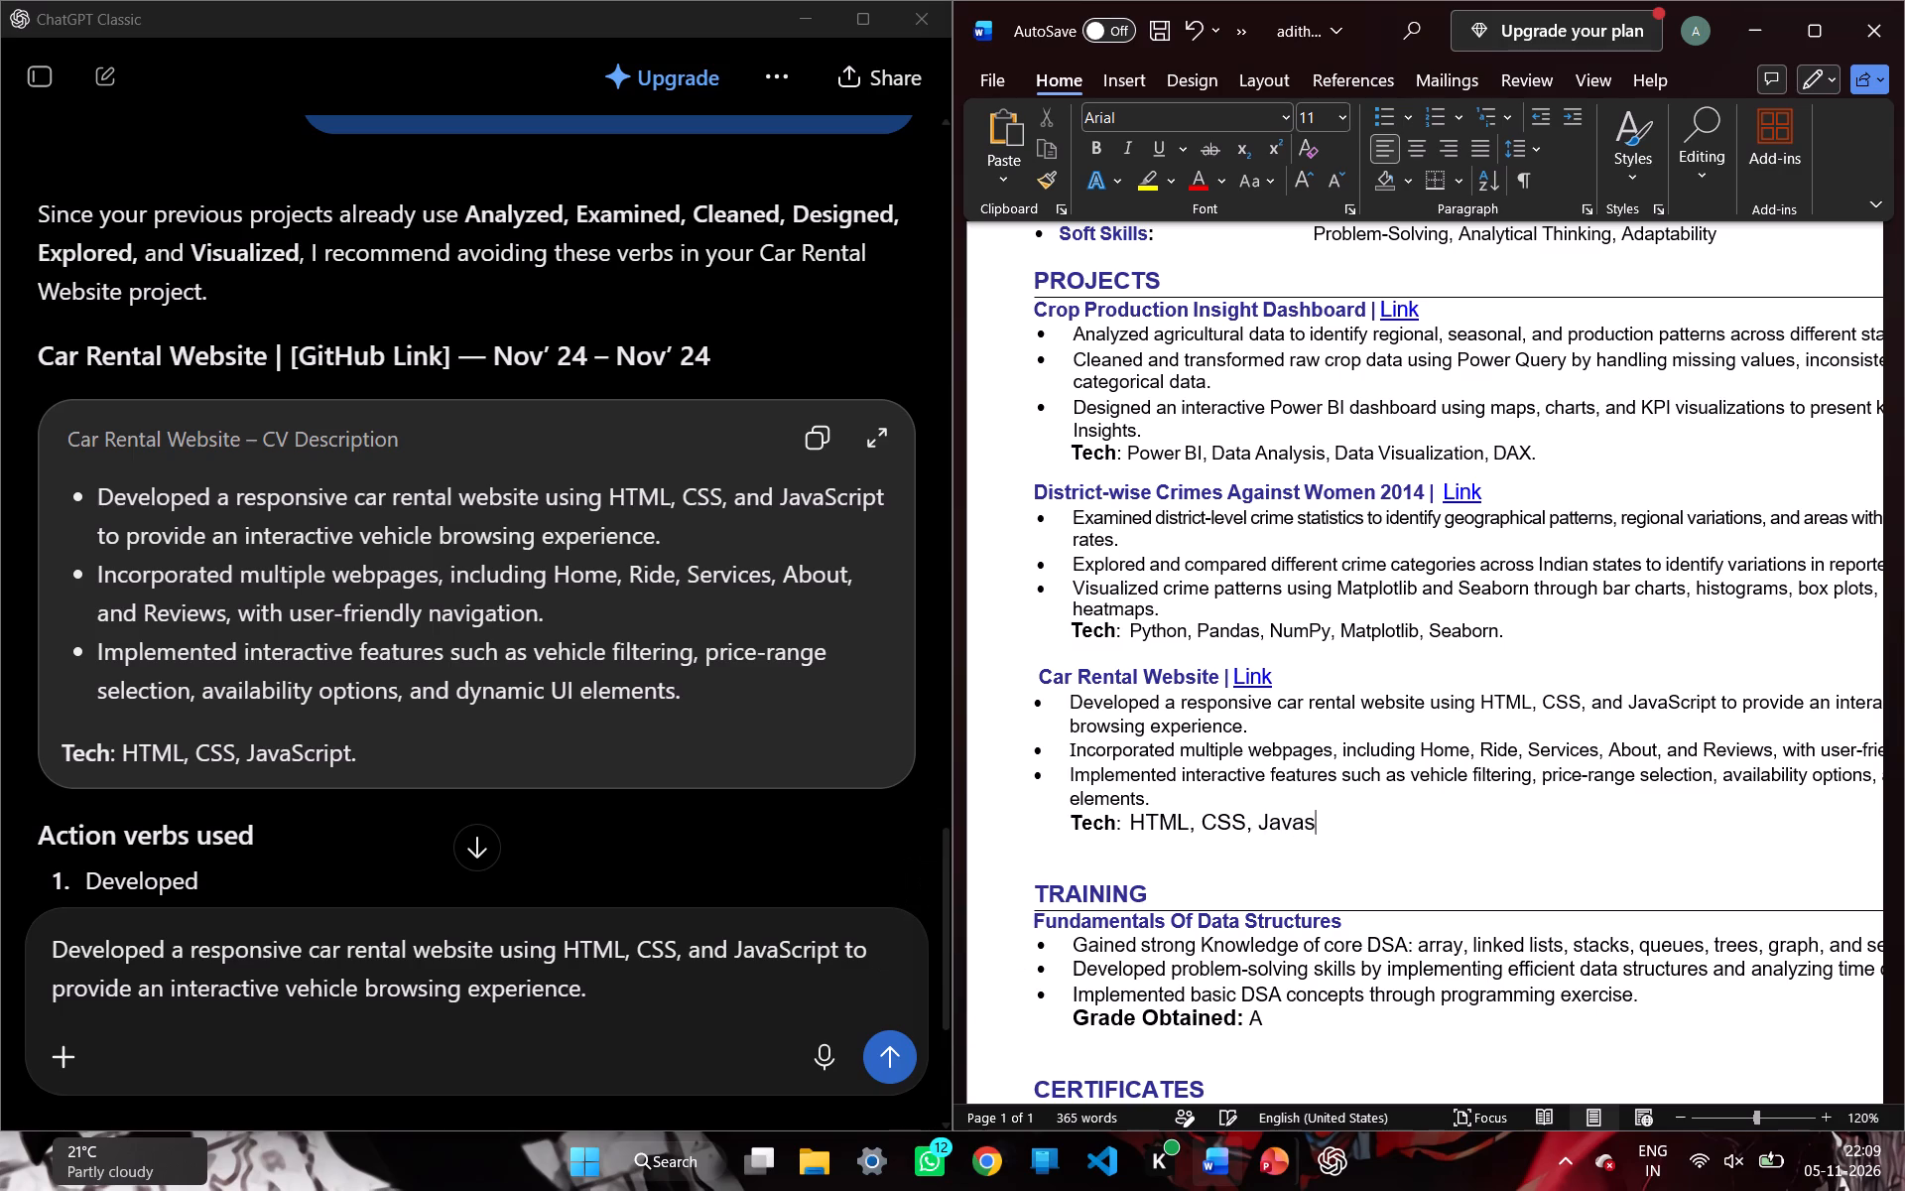
key(BackSpace)
key(shift+s)
key(r)
key(BackSpace)
key(c)
key(r)
text(ipt)
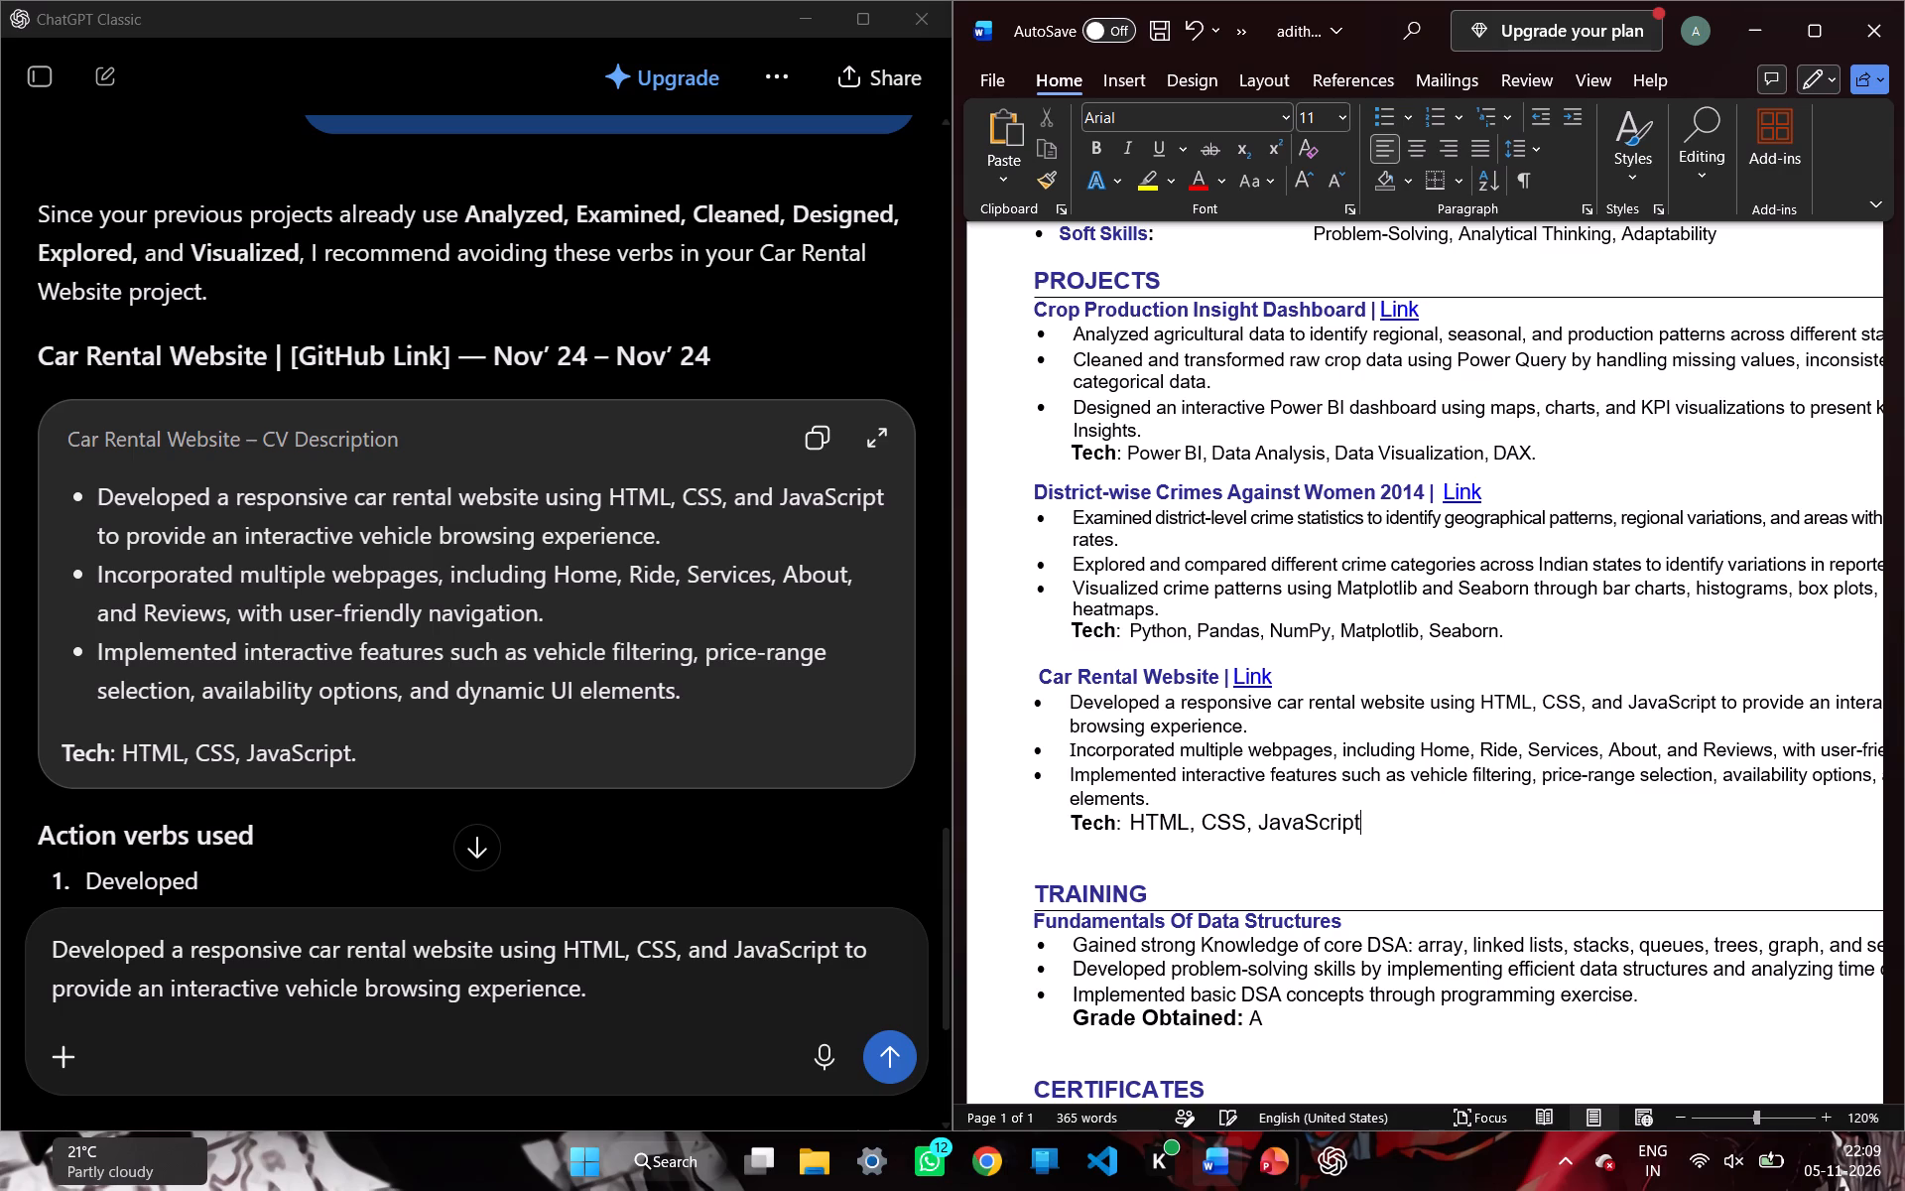
key(period)
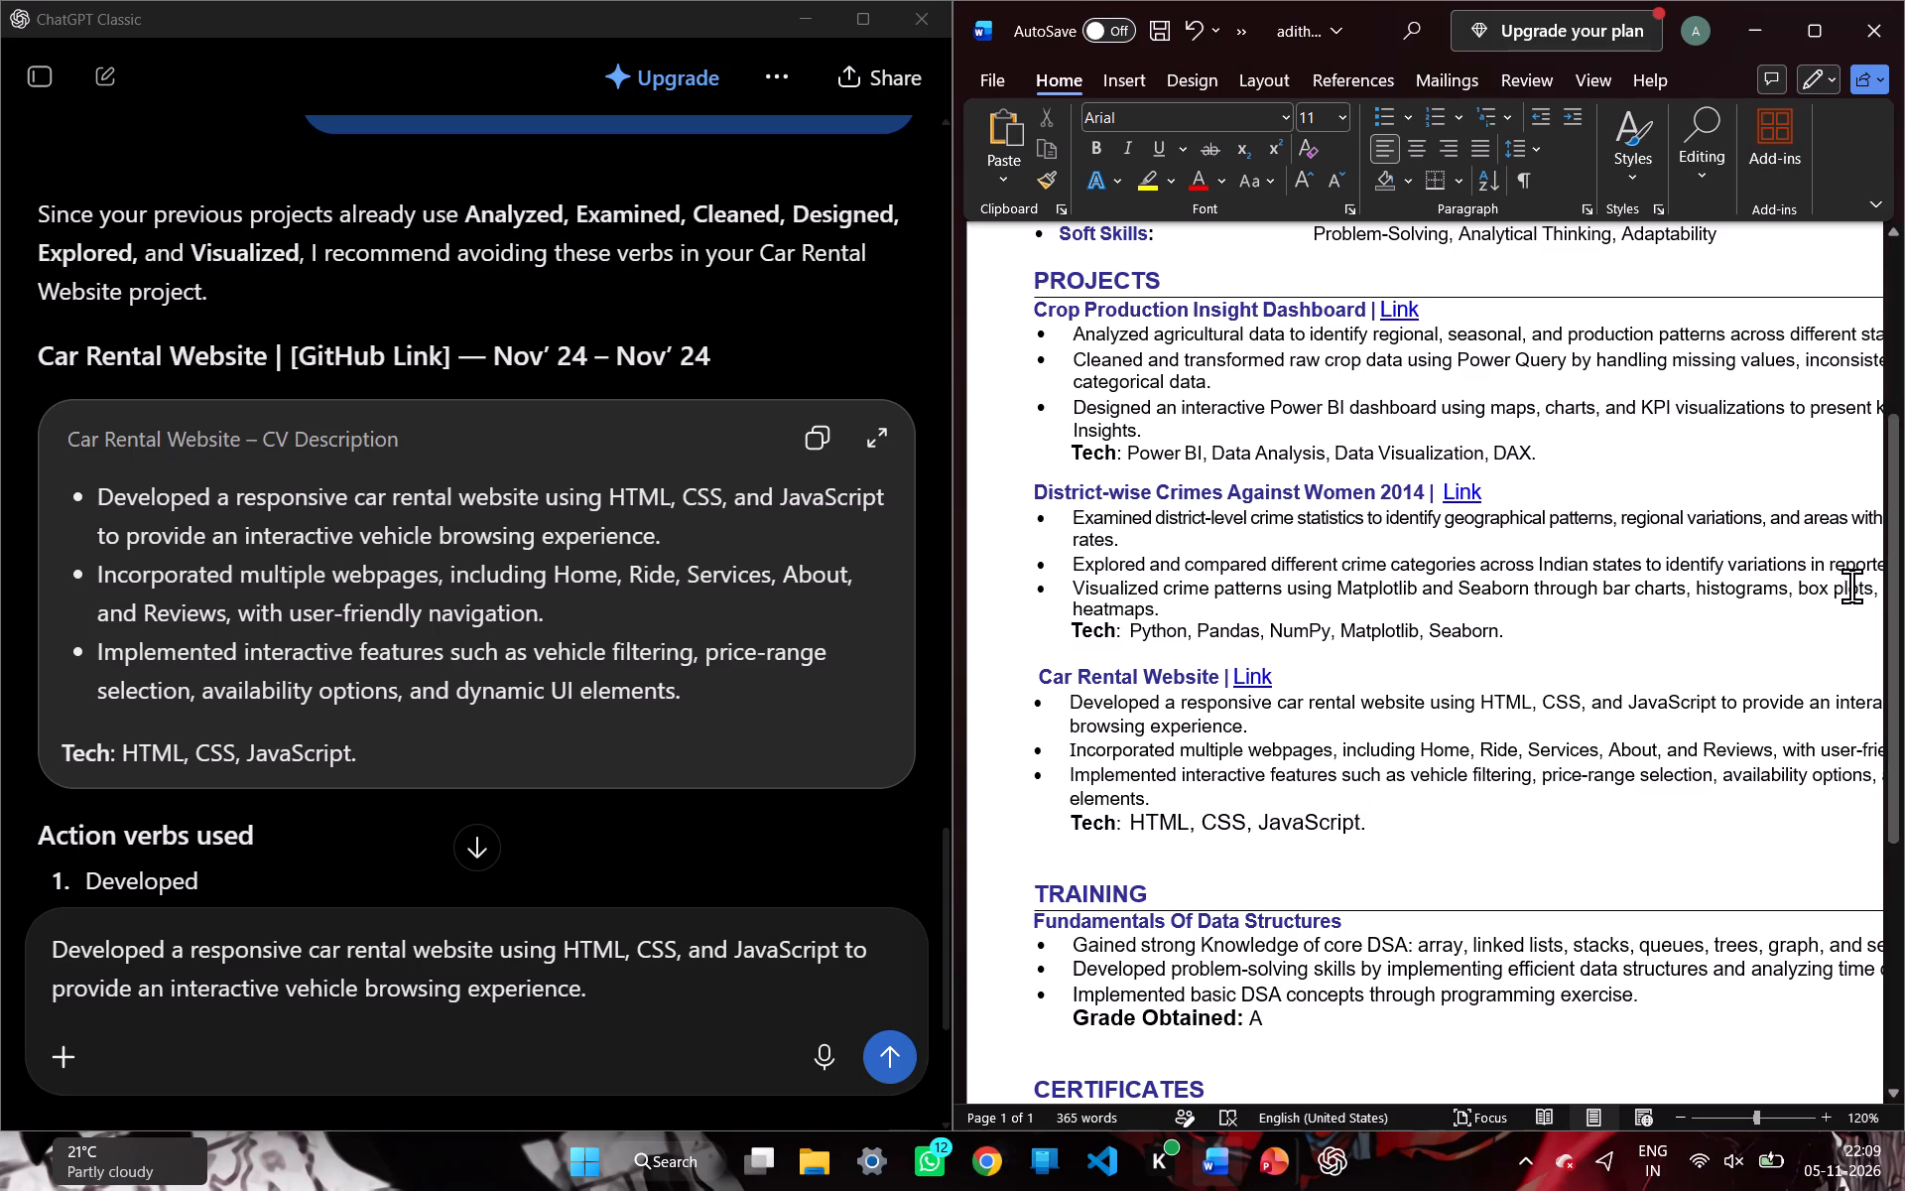
Maximize the Word window to show the full width of the CV.
scroll(1557, 650, left, 2)
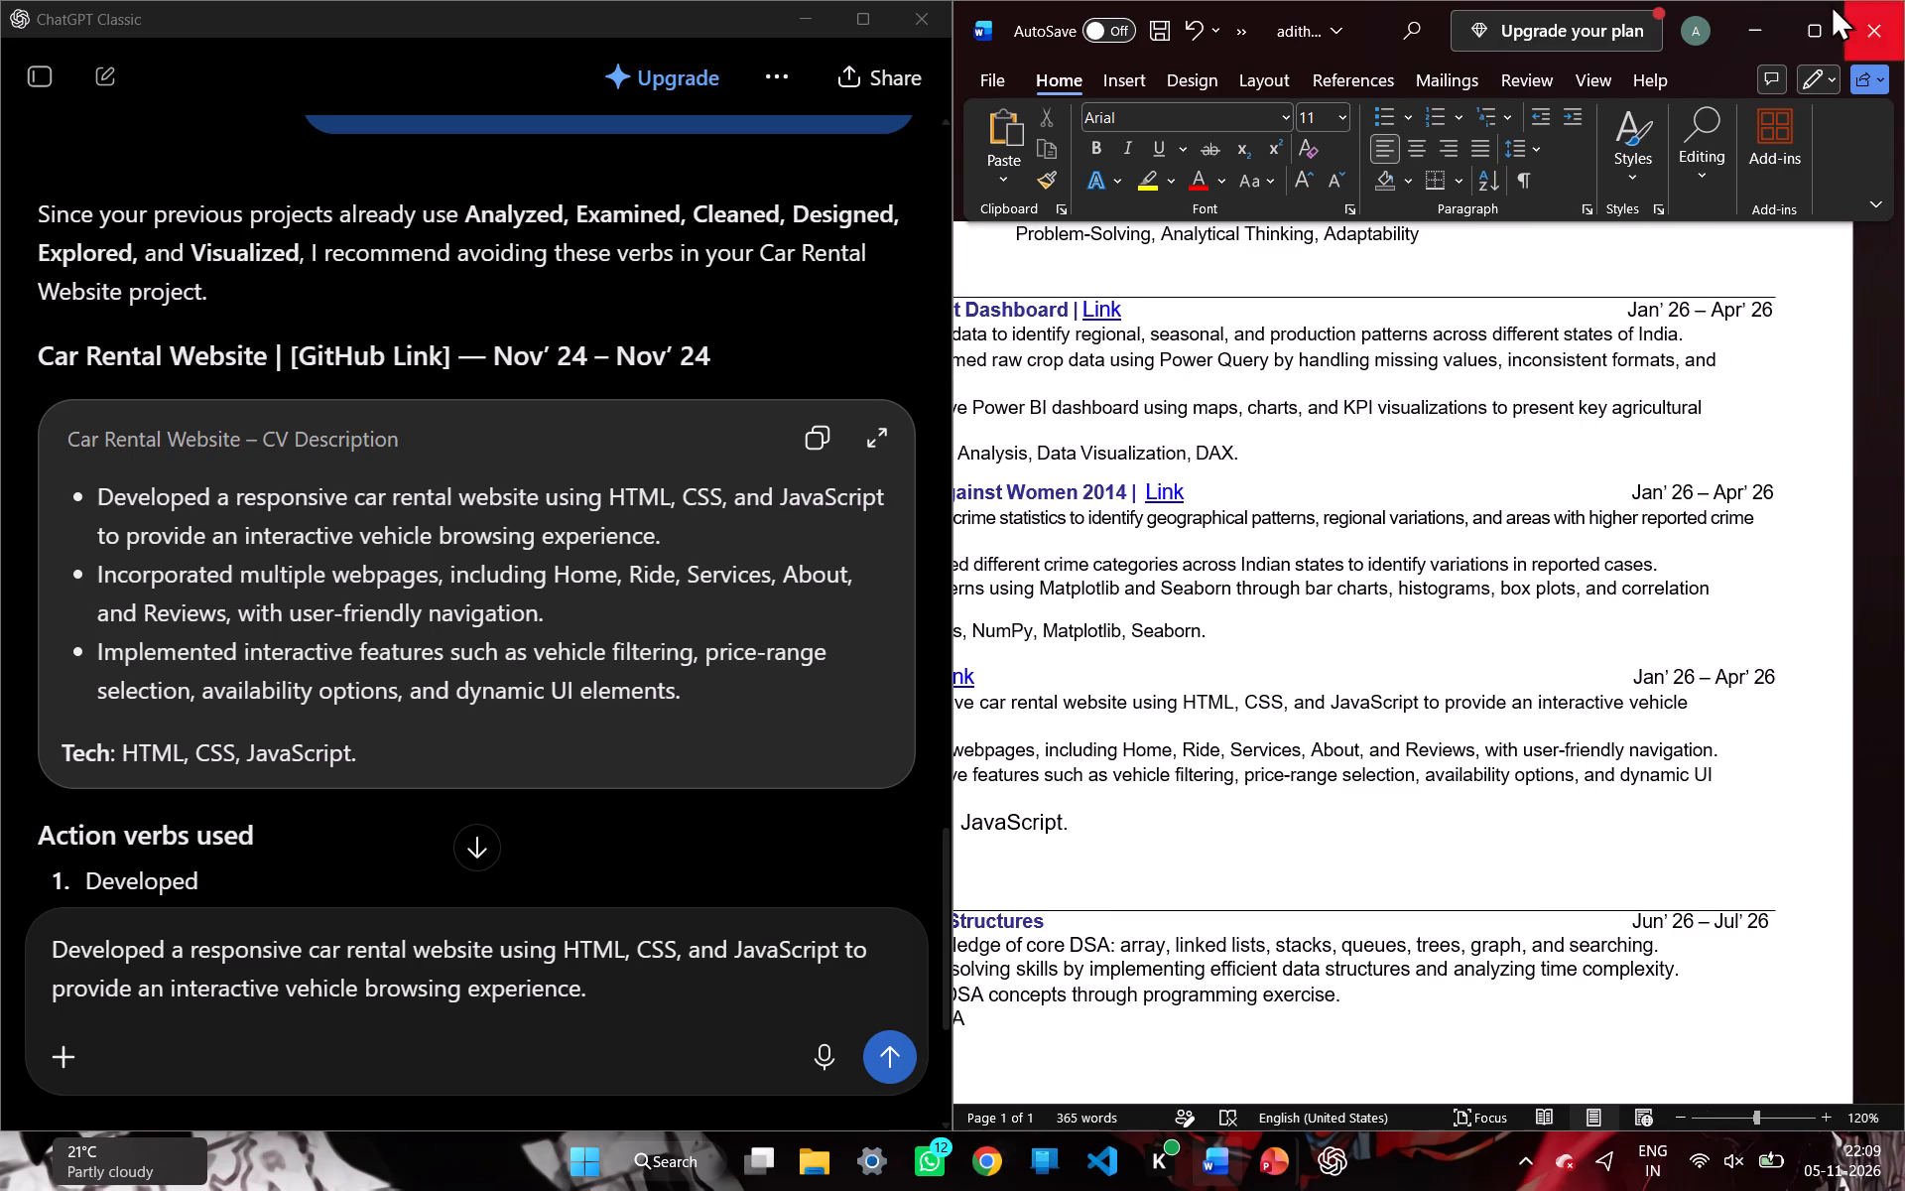
click(1808, 5)
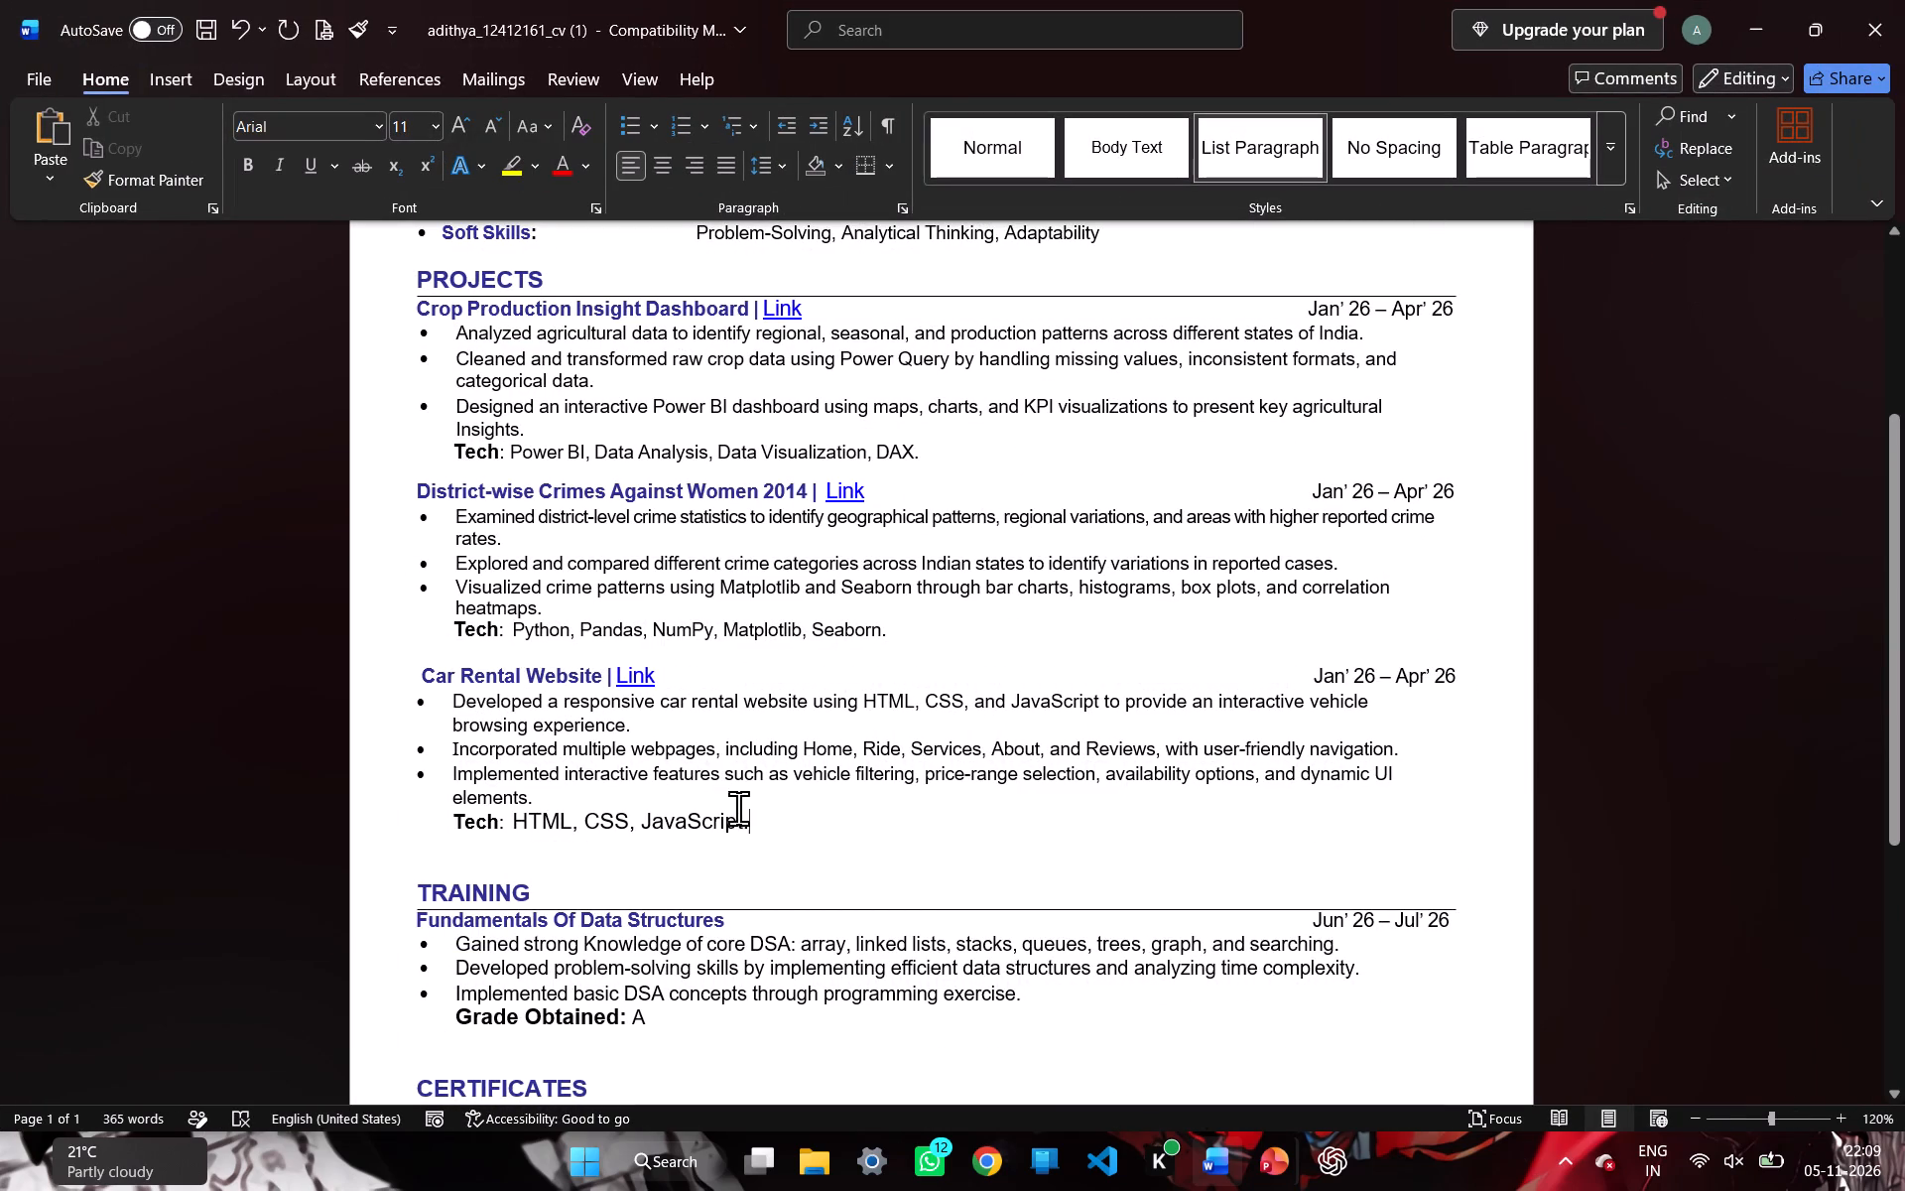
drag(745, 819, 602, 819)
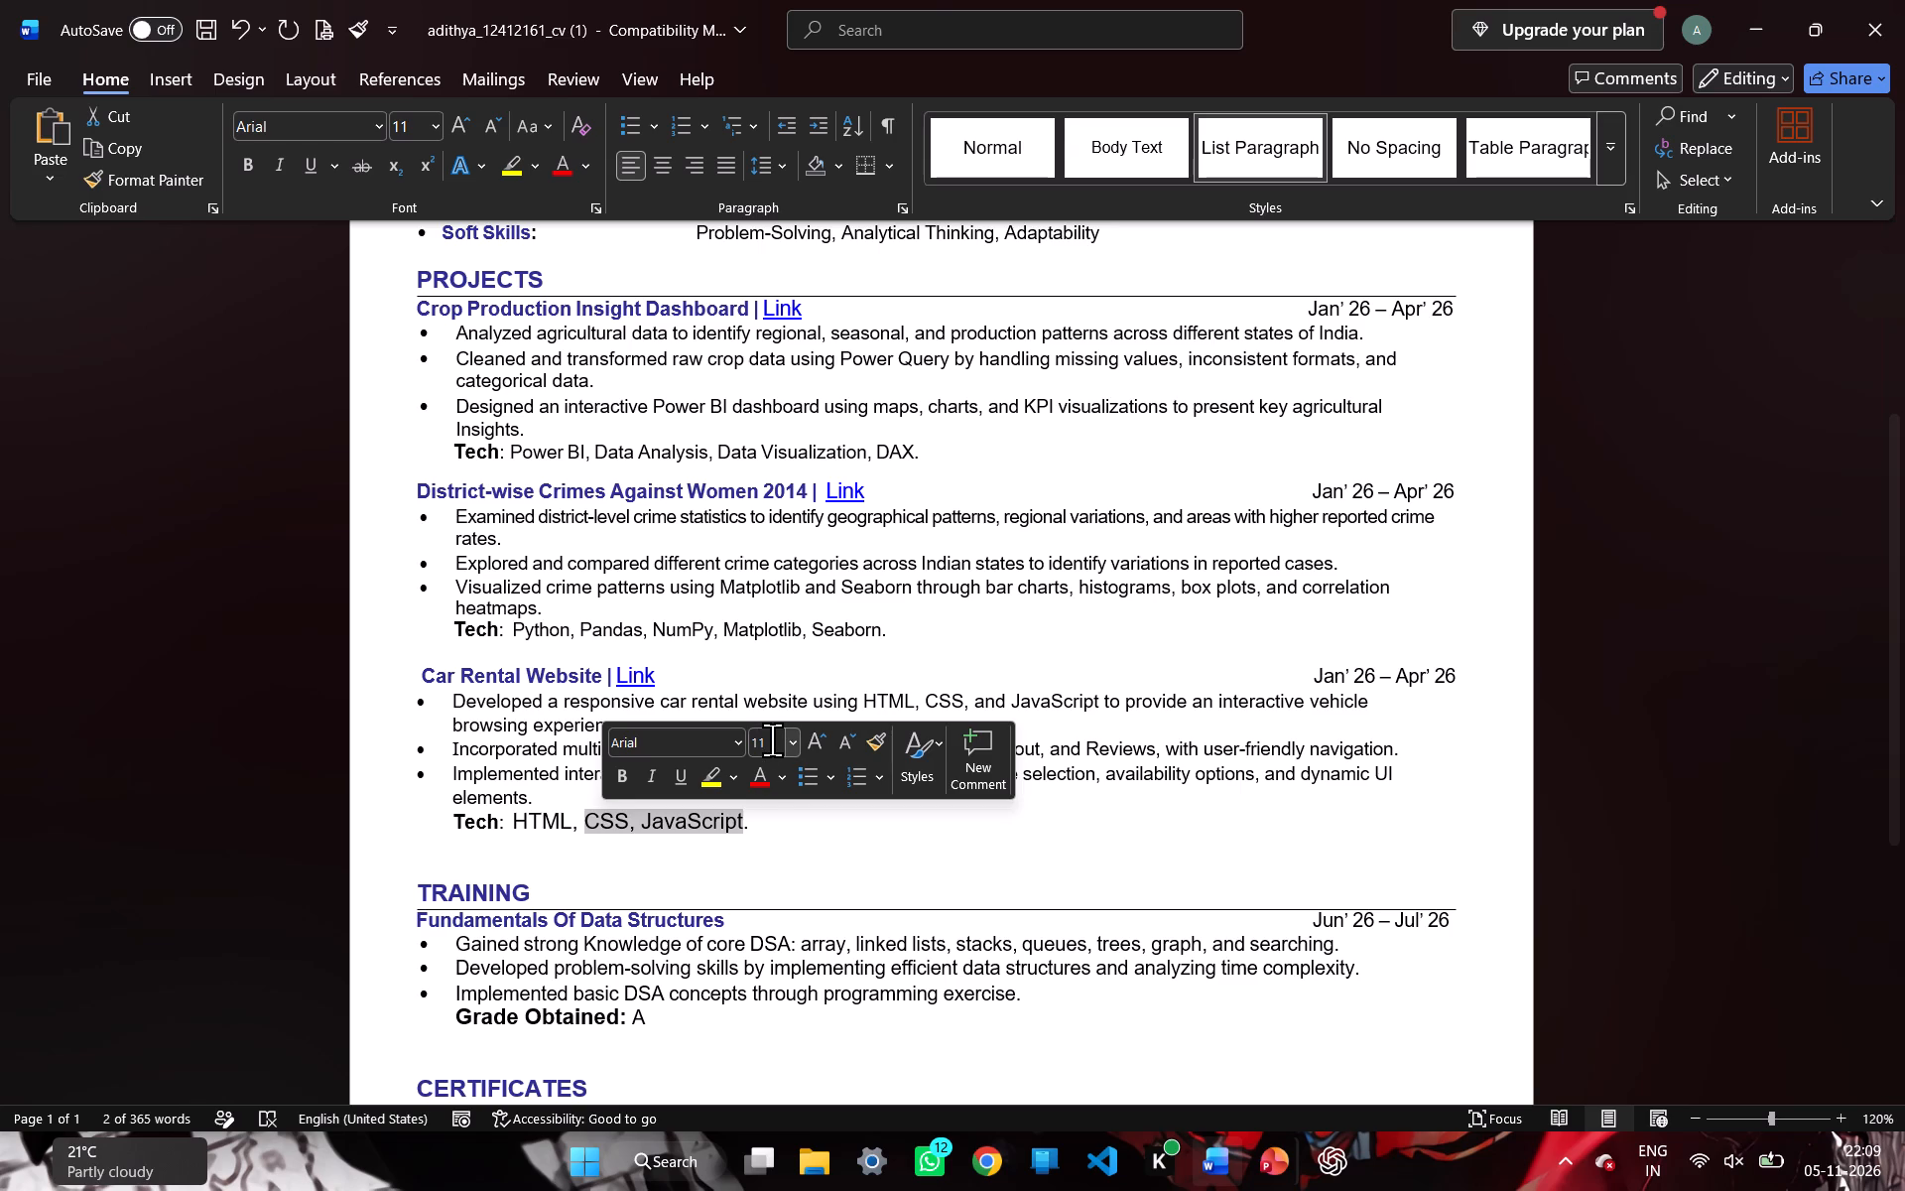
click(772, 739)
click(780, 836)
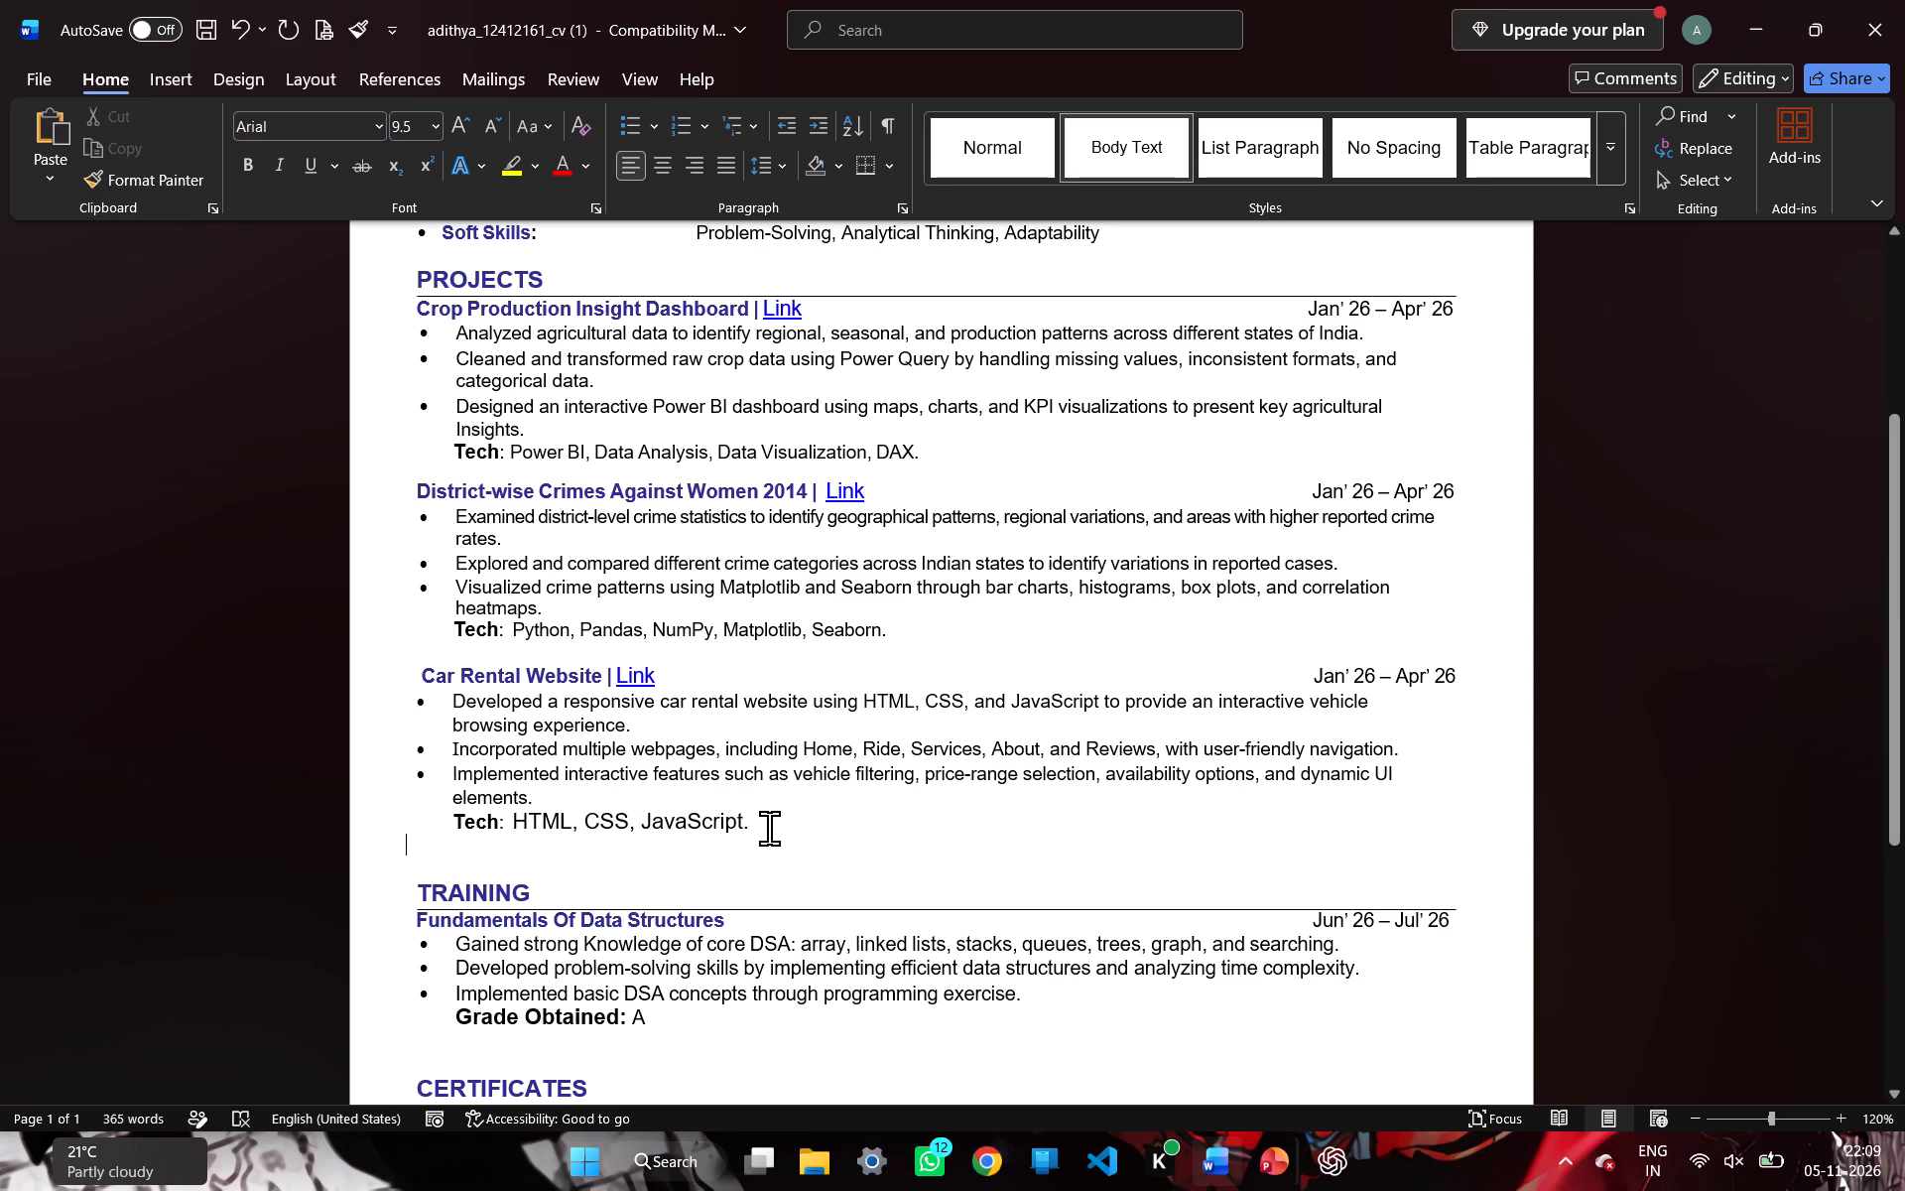
Set the font size of "HTML, CSS, JavaScript." on the Car Rental Website Tech line to 10.
drag(768, 828, 512, 821)
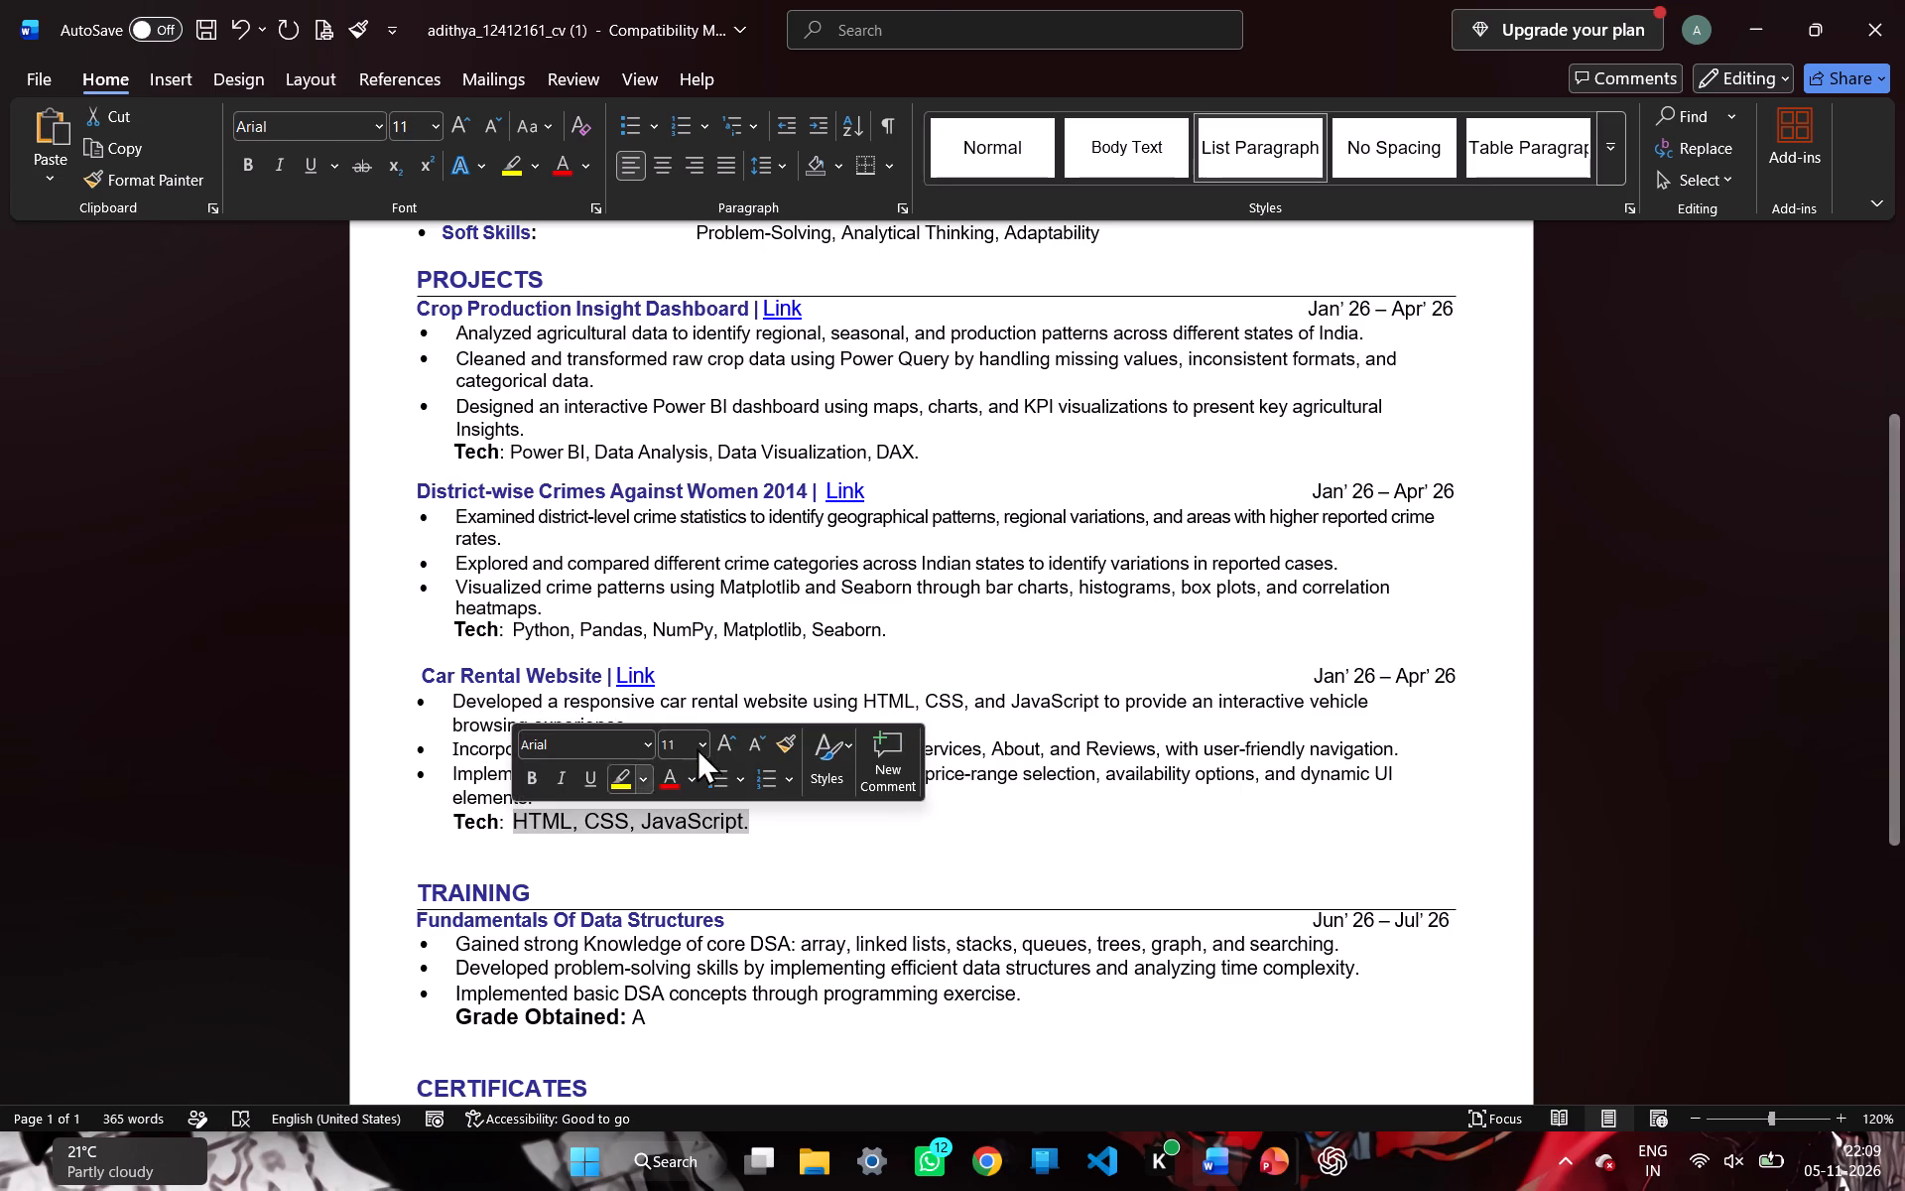
click(681, 741)
key(BackSpace)
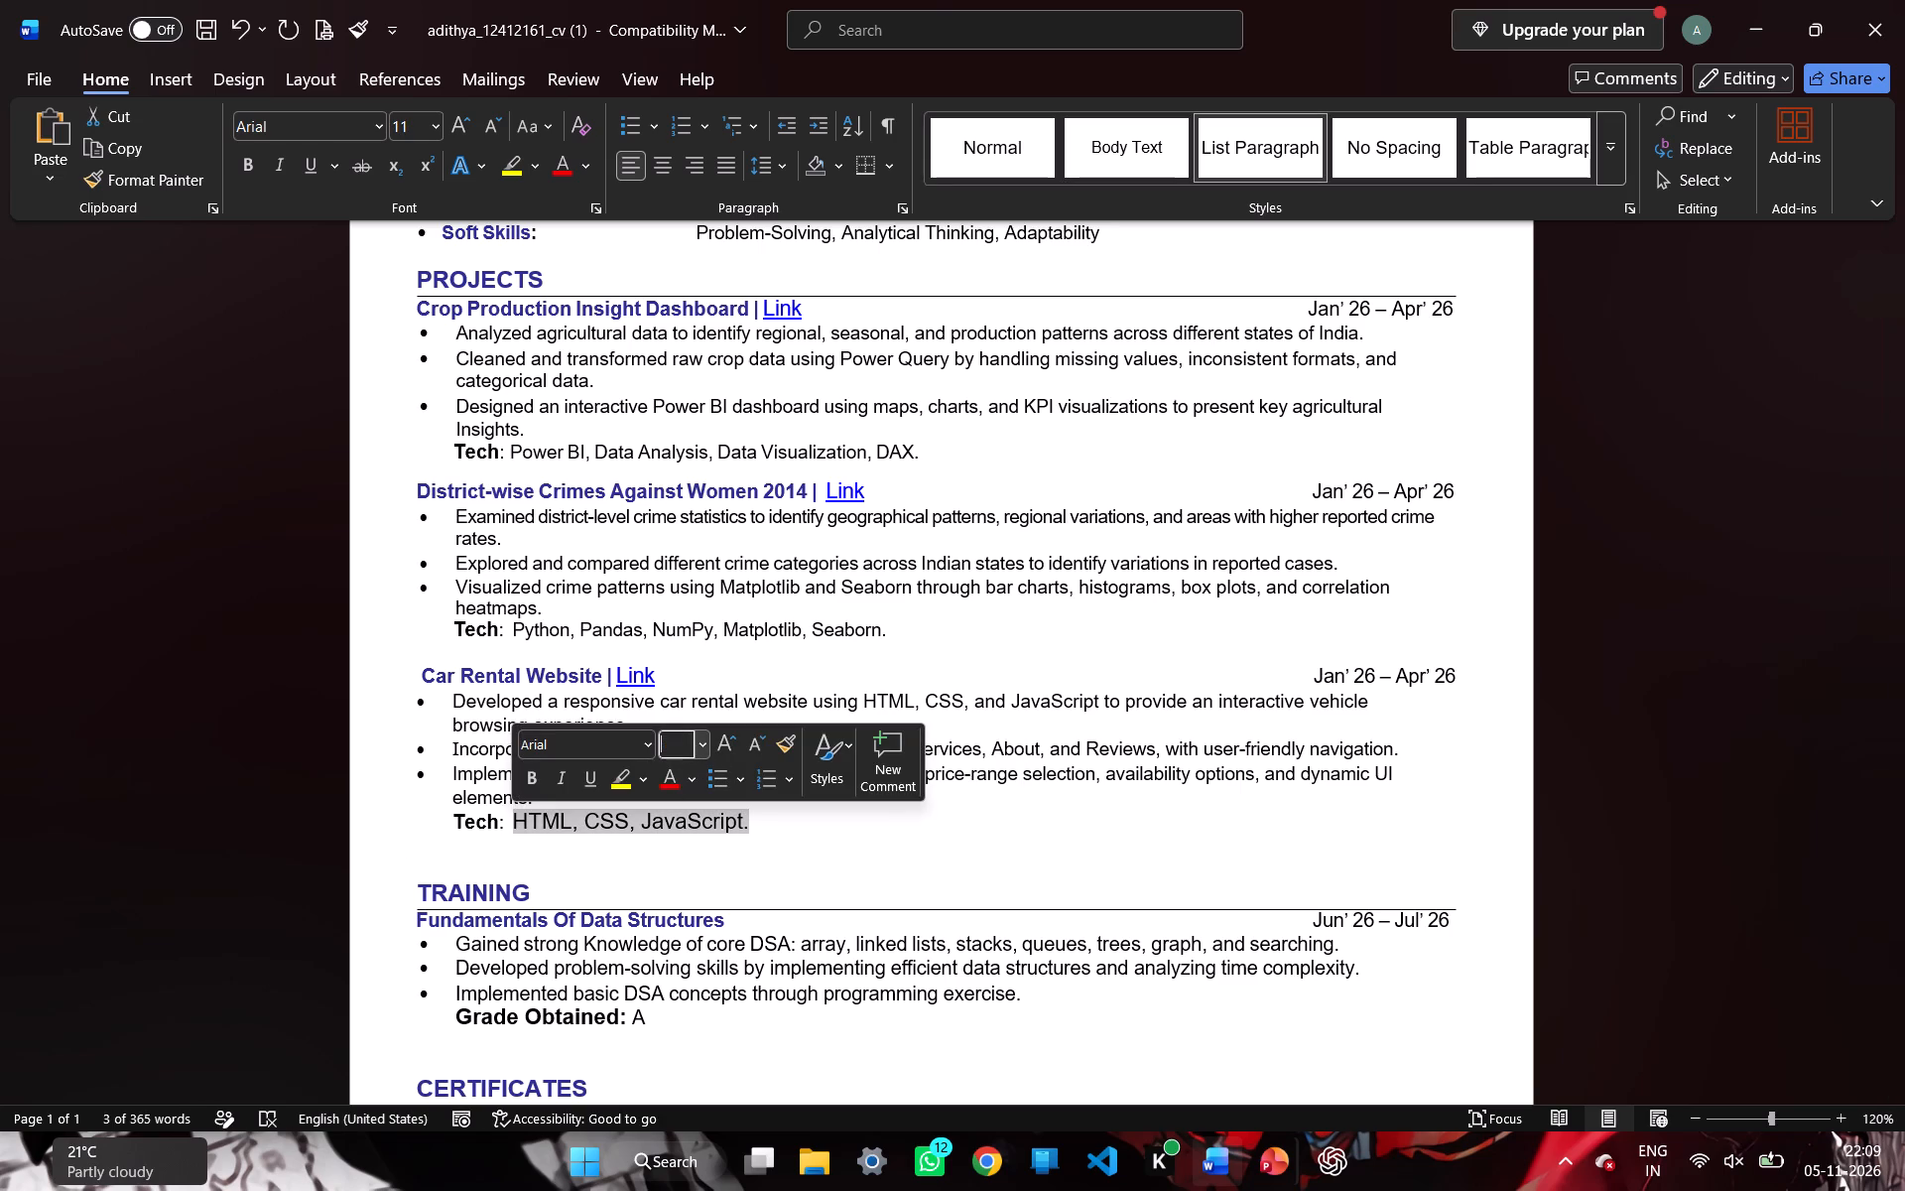
text(10)
key(Return)
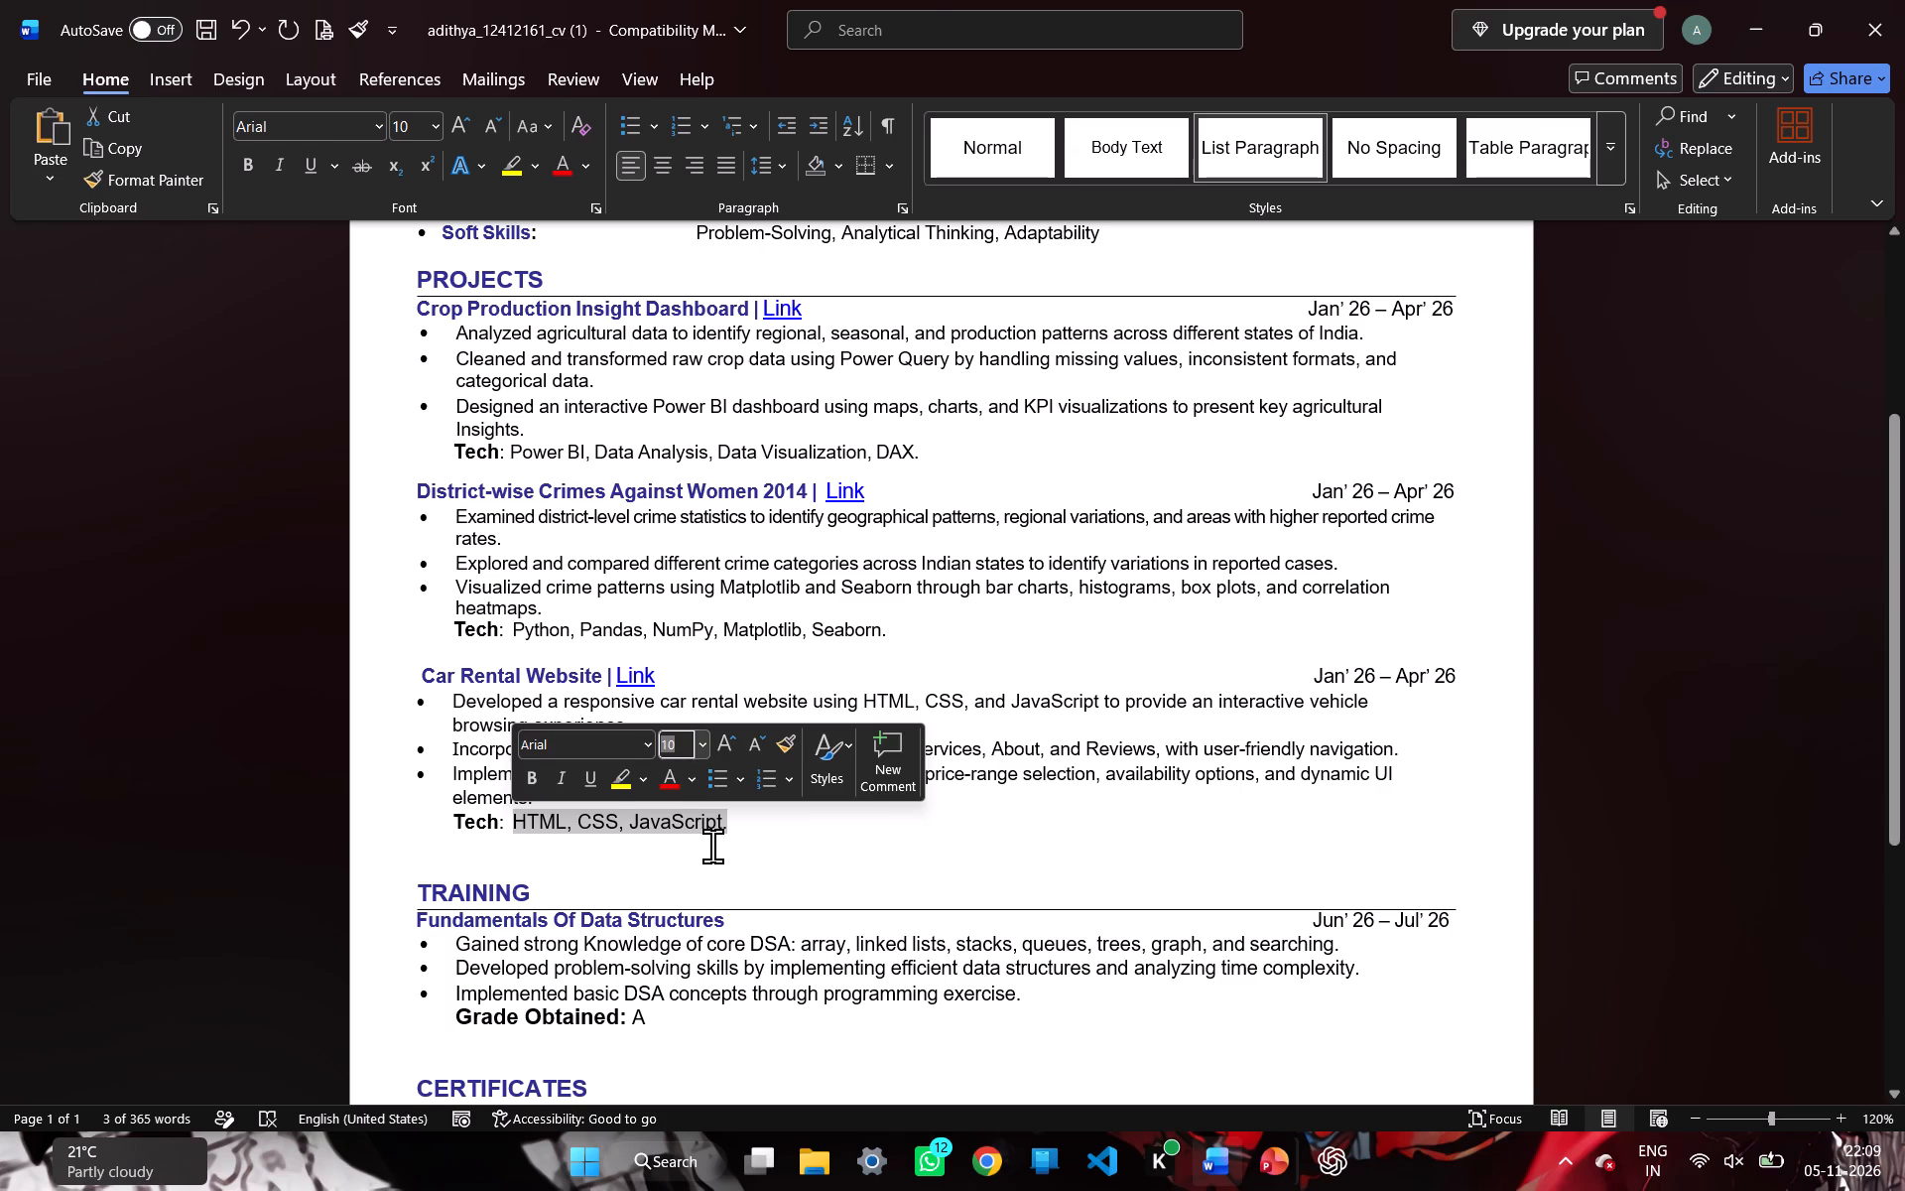
click(712, 846)
Set the font size of "Python, Pandas, NumPy, Matplotlib, Seaborn." on the District-wise Crimes Tech line to 10.
drag(902, 628, 829, 631)
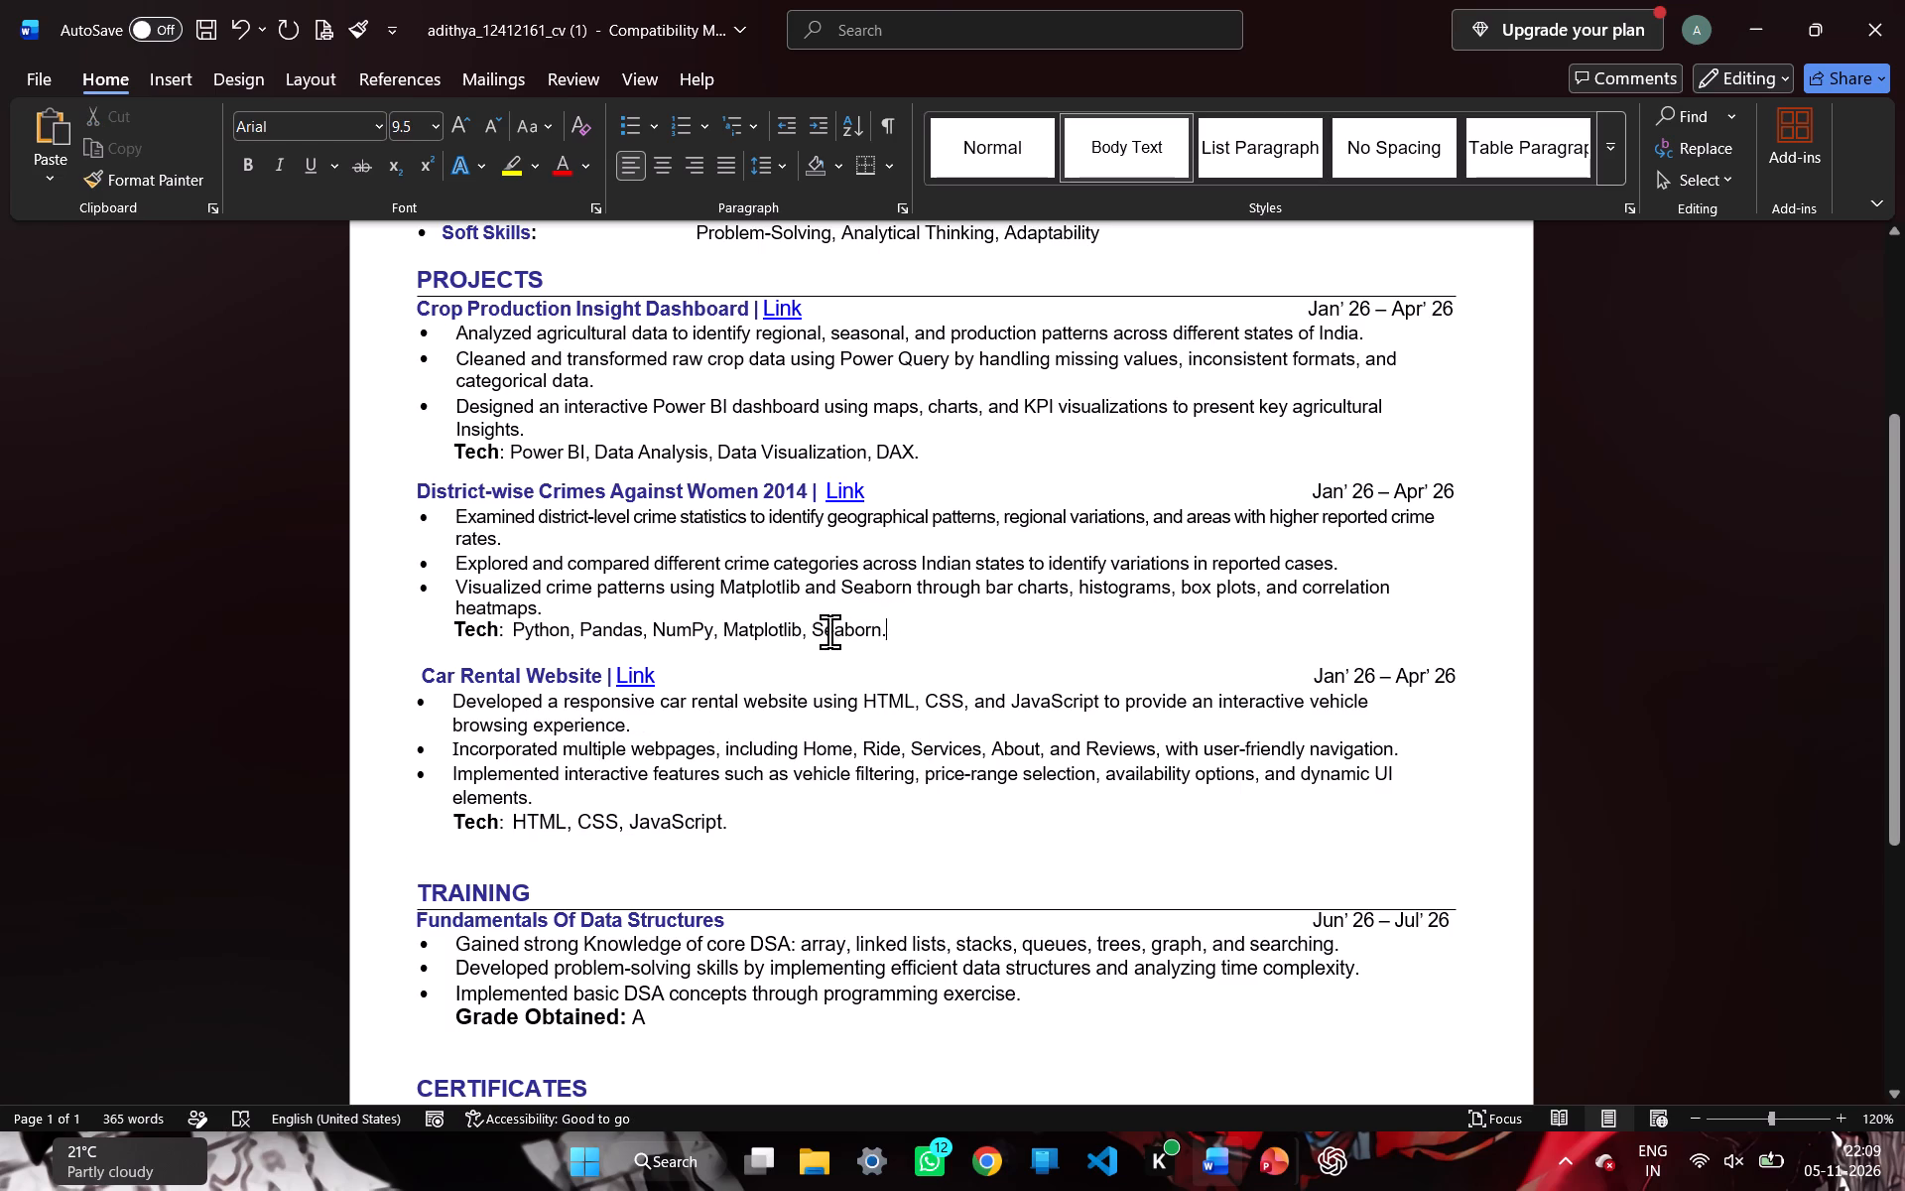
drag(829, 631, 685, 631)
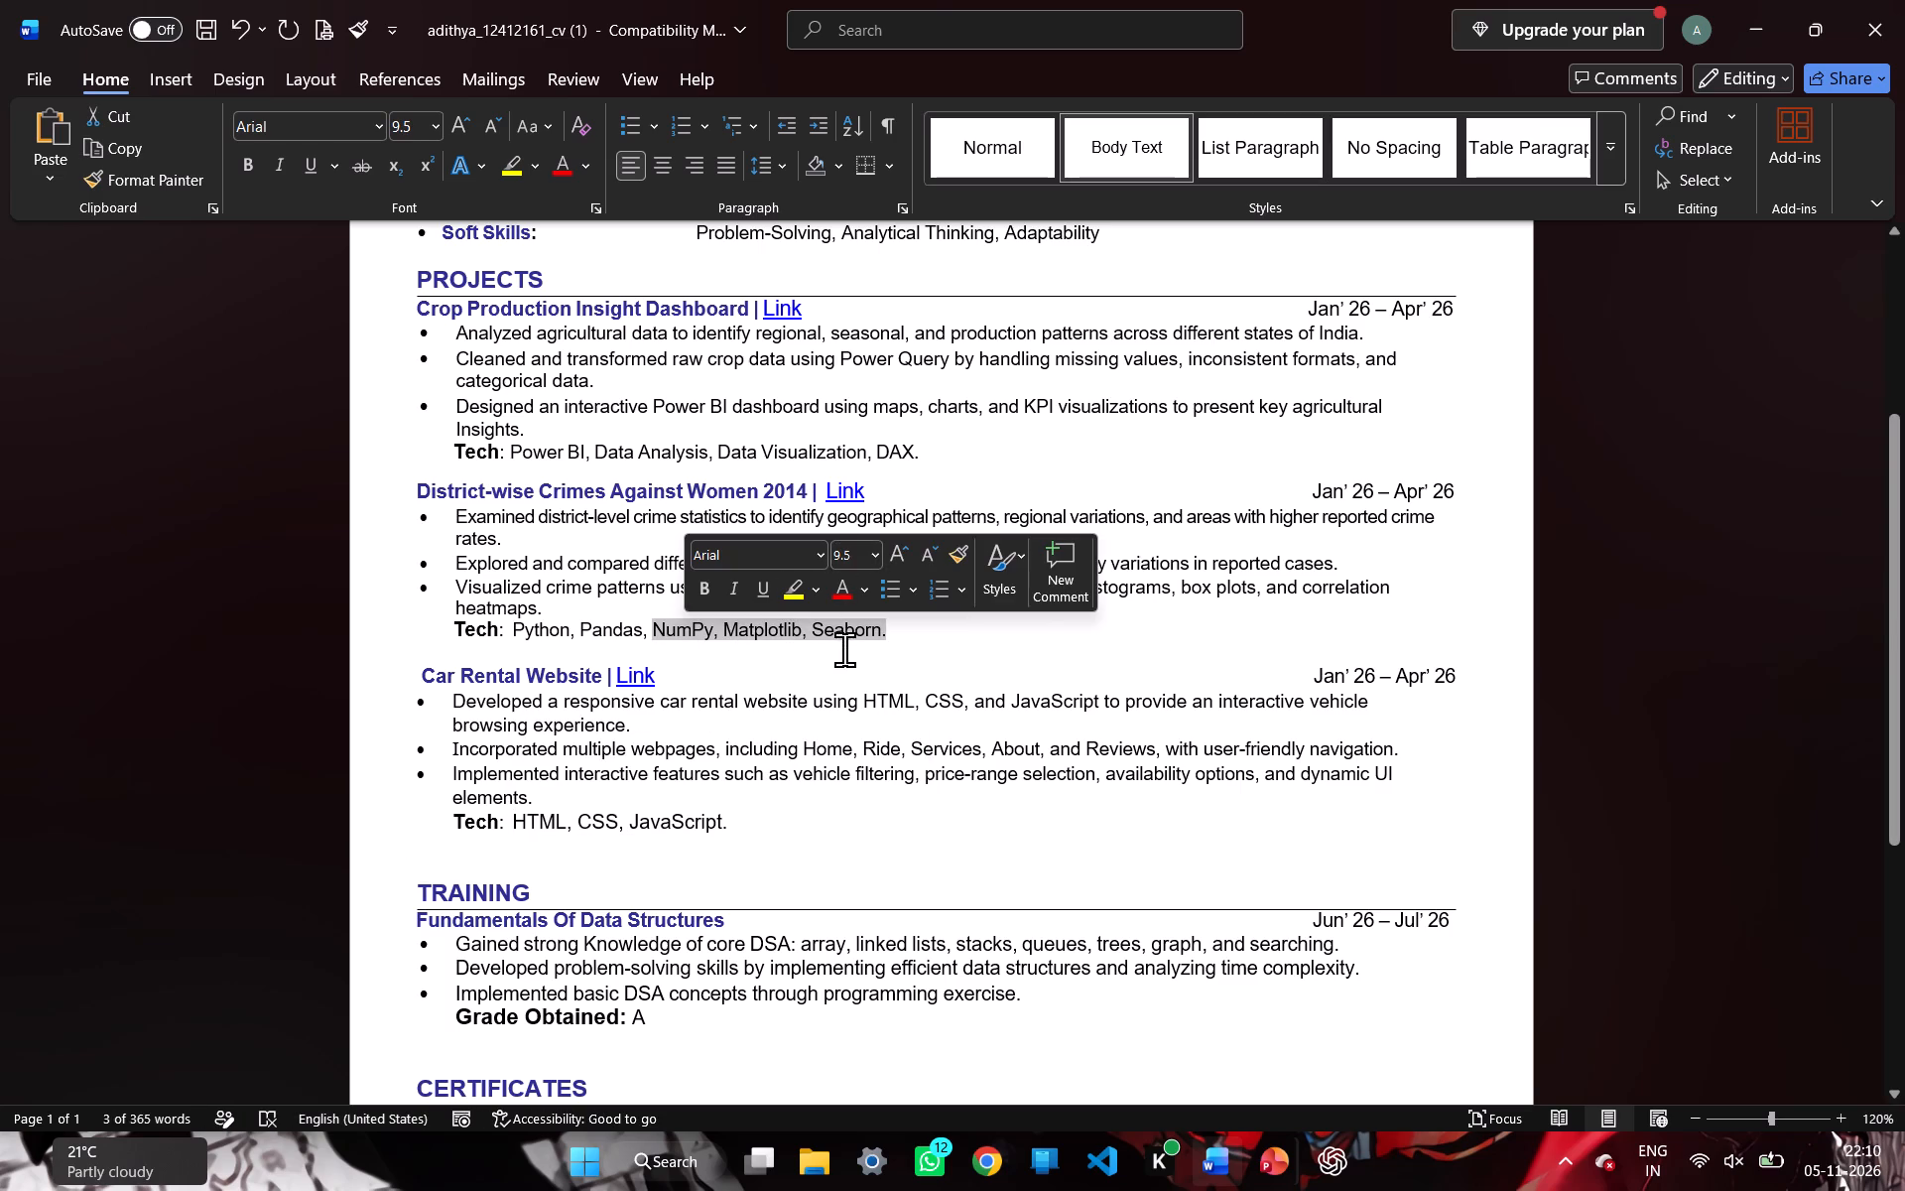
click(860, 639)
drag(888, 621, 494, 601)
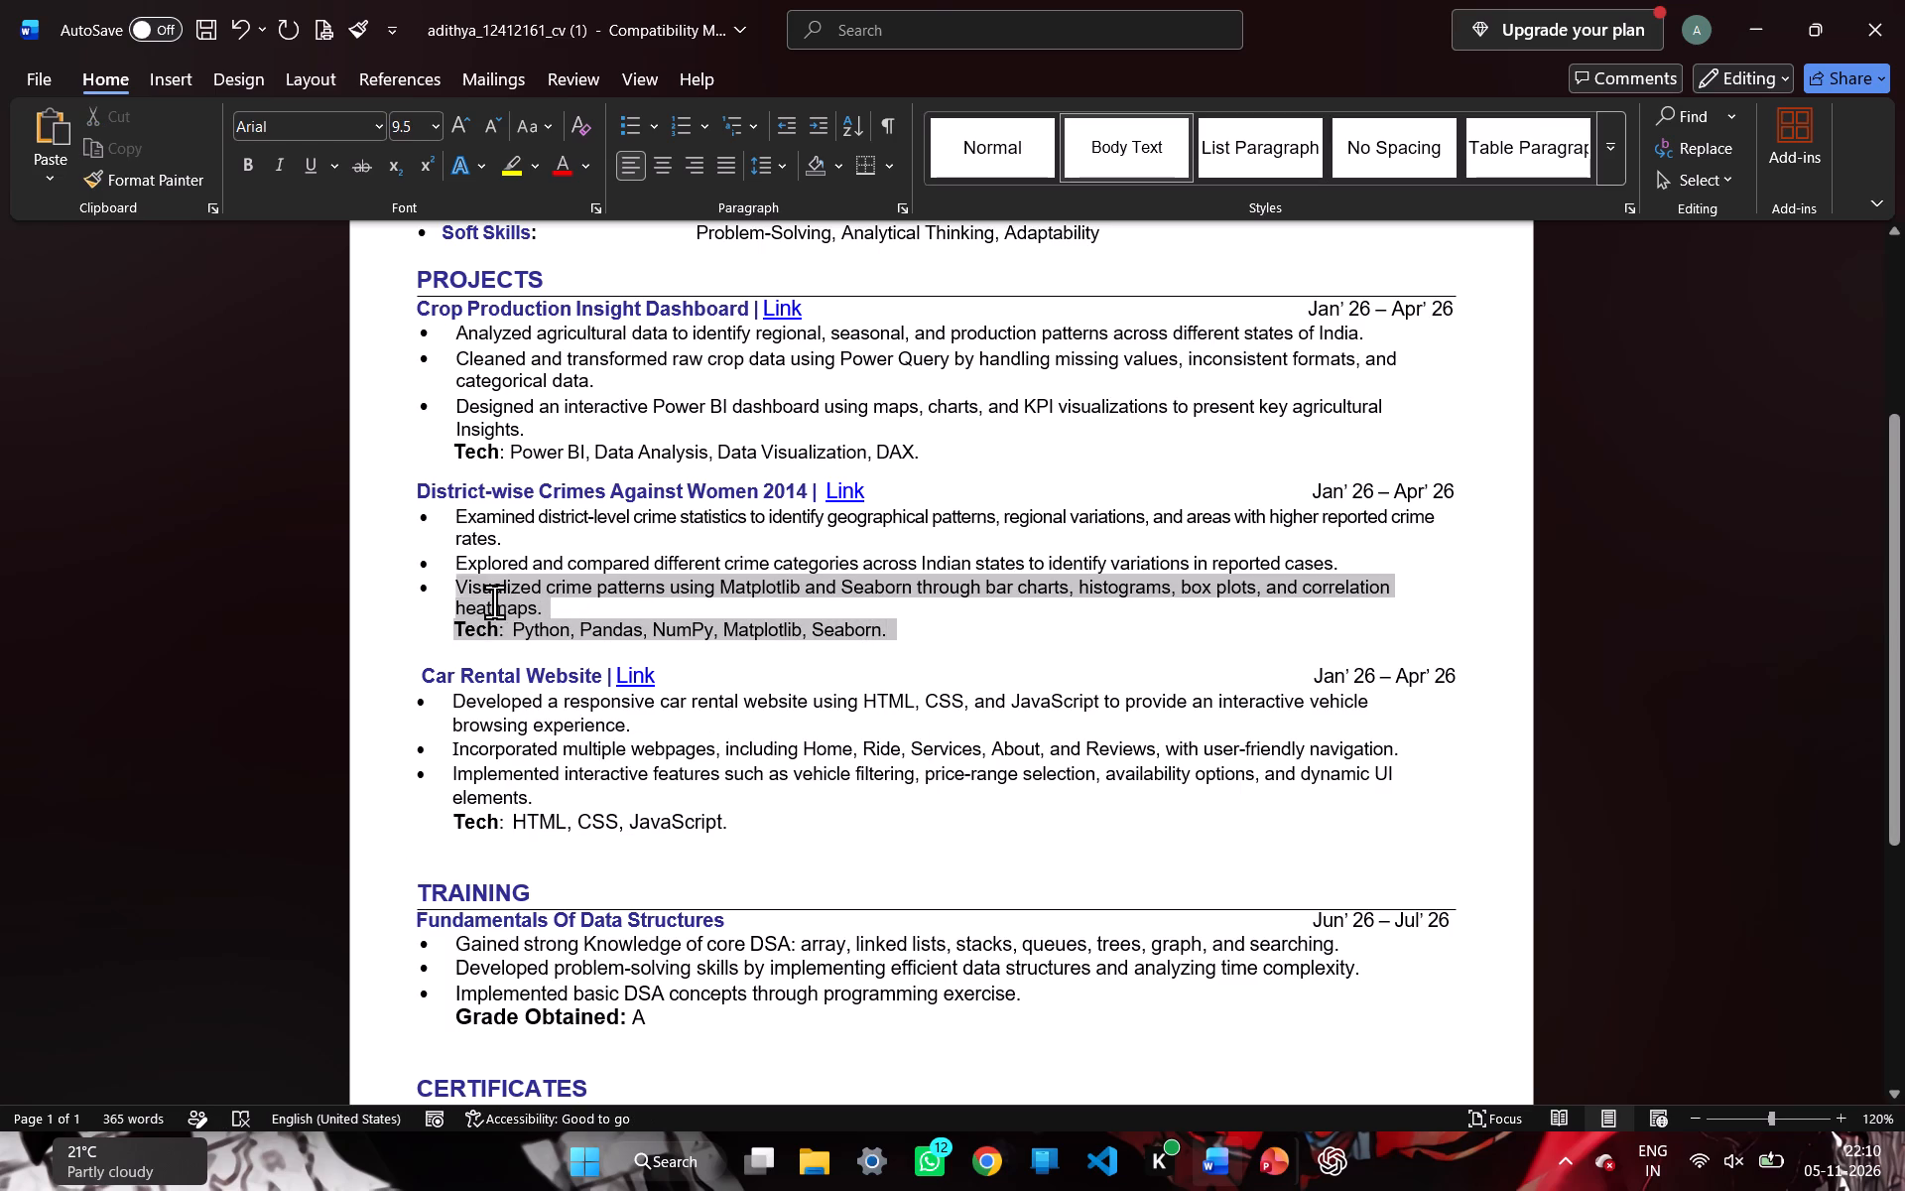
drag(494, 601, 511, 635)
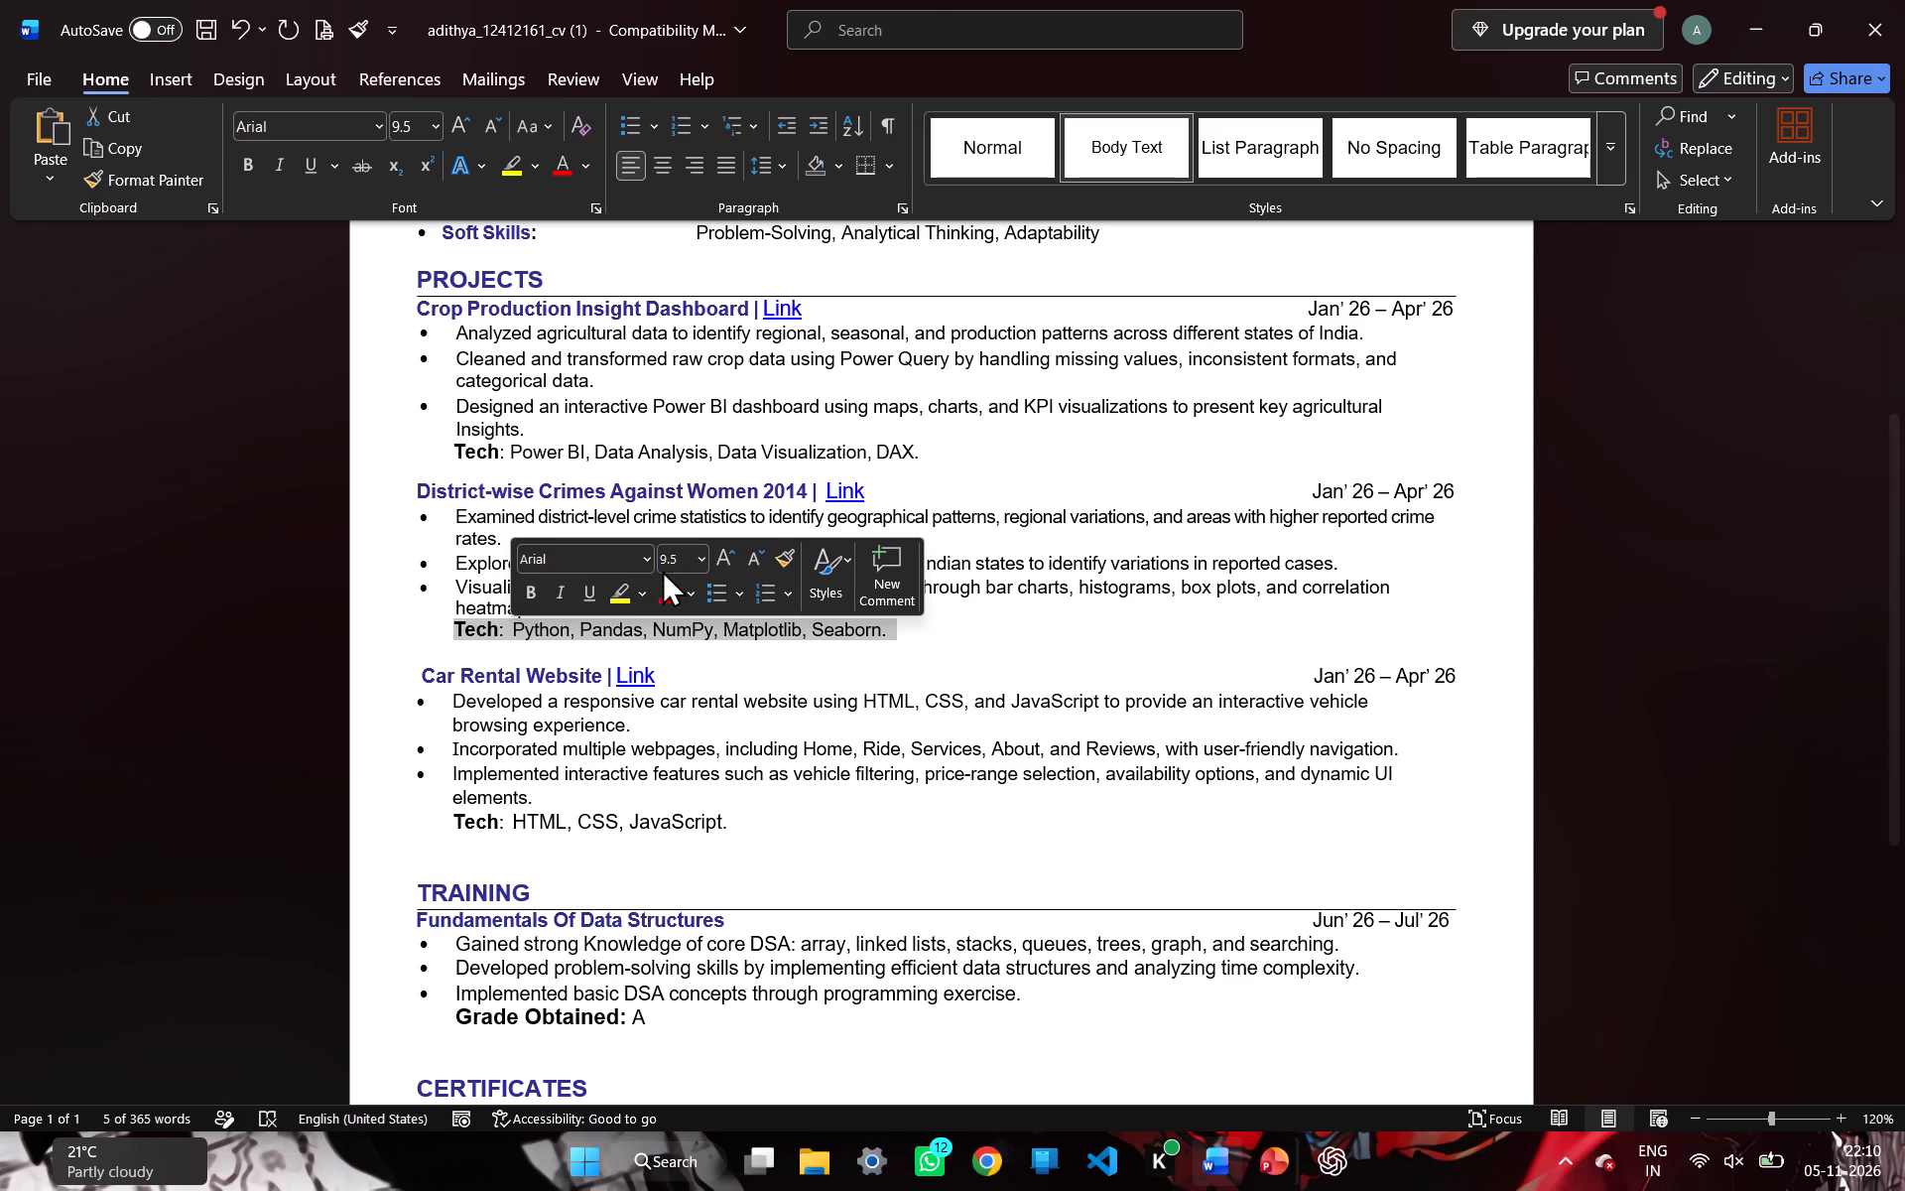
click(688, 558)
key(BackSpace)
text(10)
key(shift+Return)
Set the font size of the Crop Production Insight Dashboard Tech line to 10.
click(953, 455)
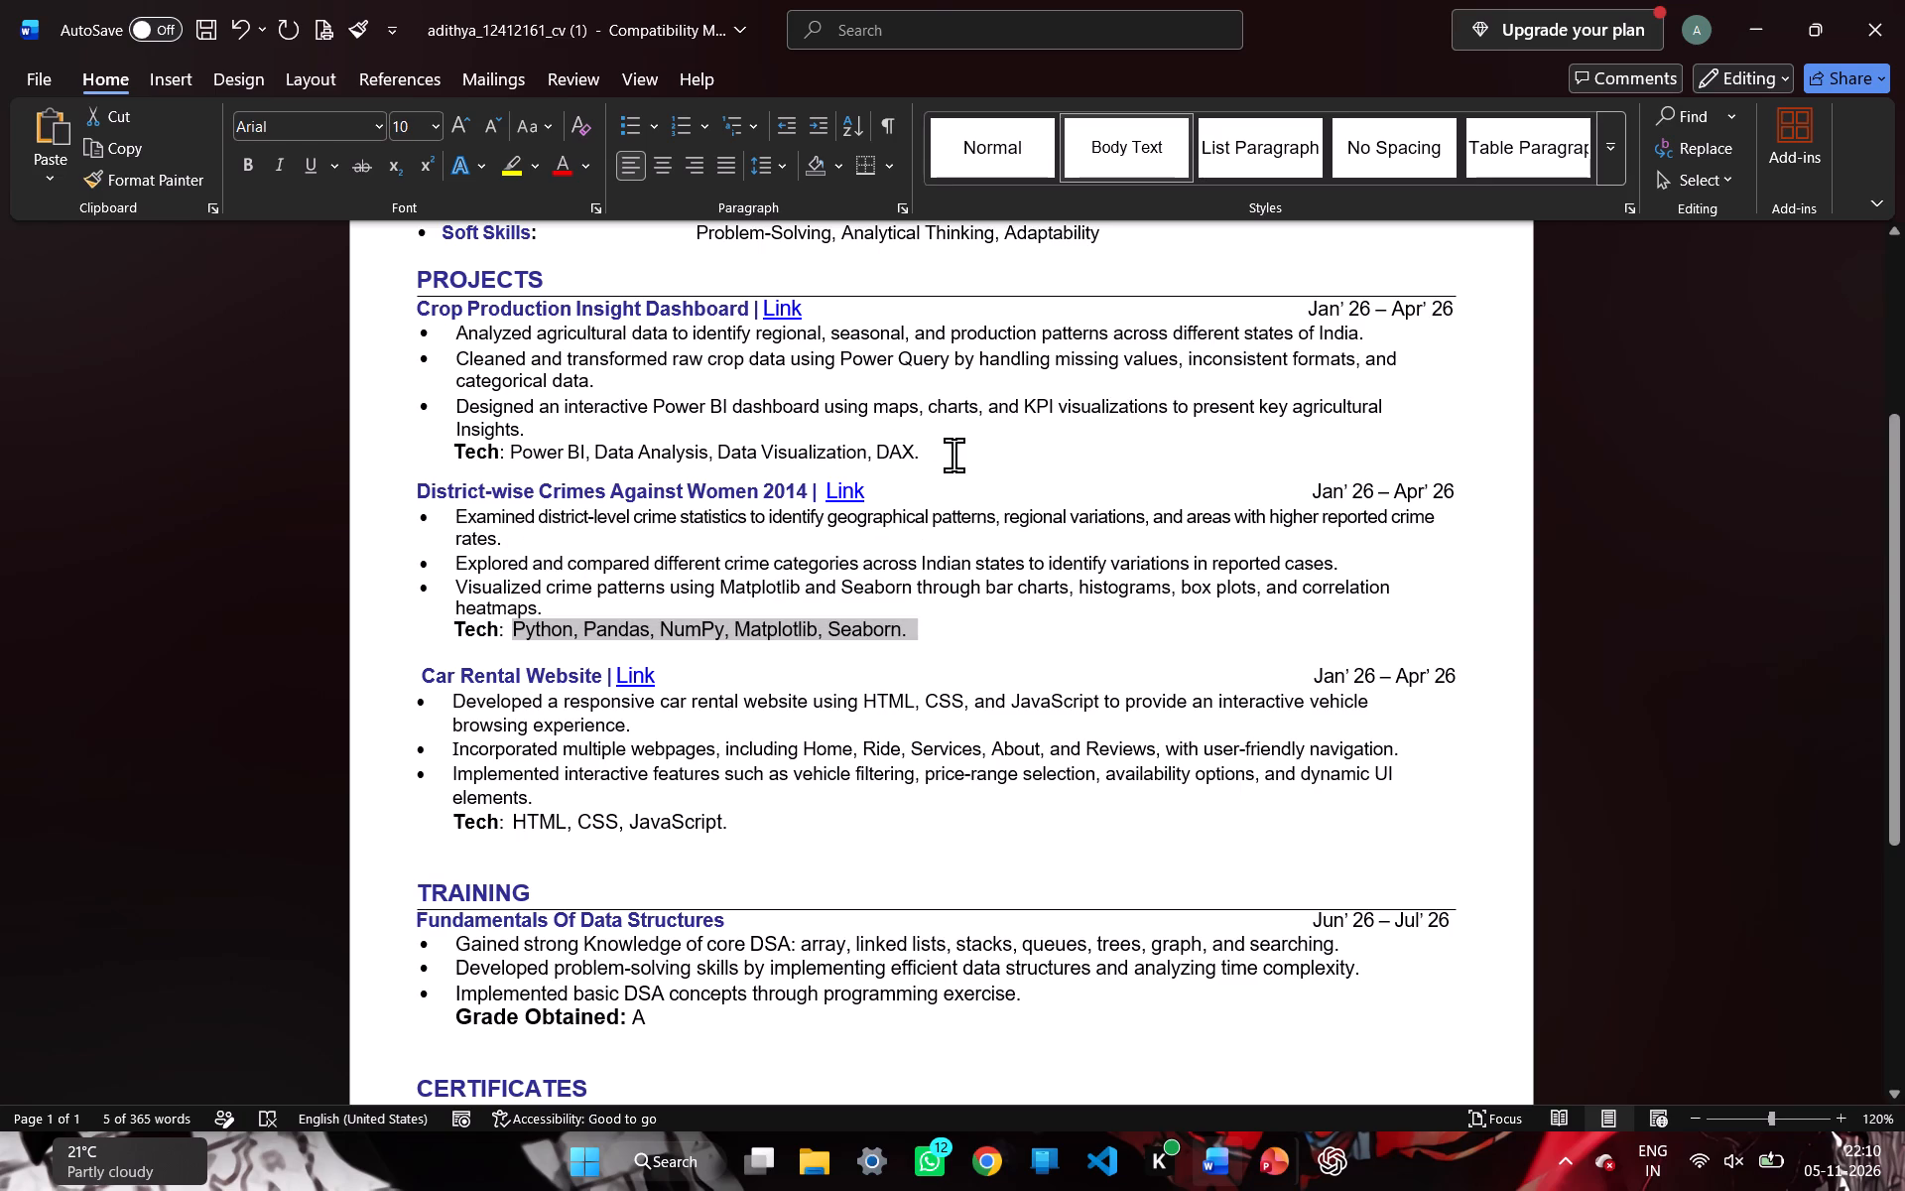
drag(953, 455, 463, 447)
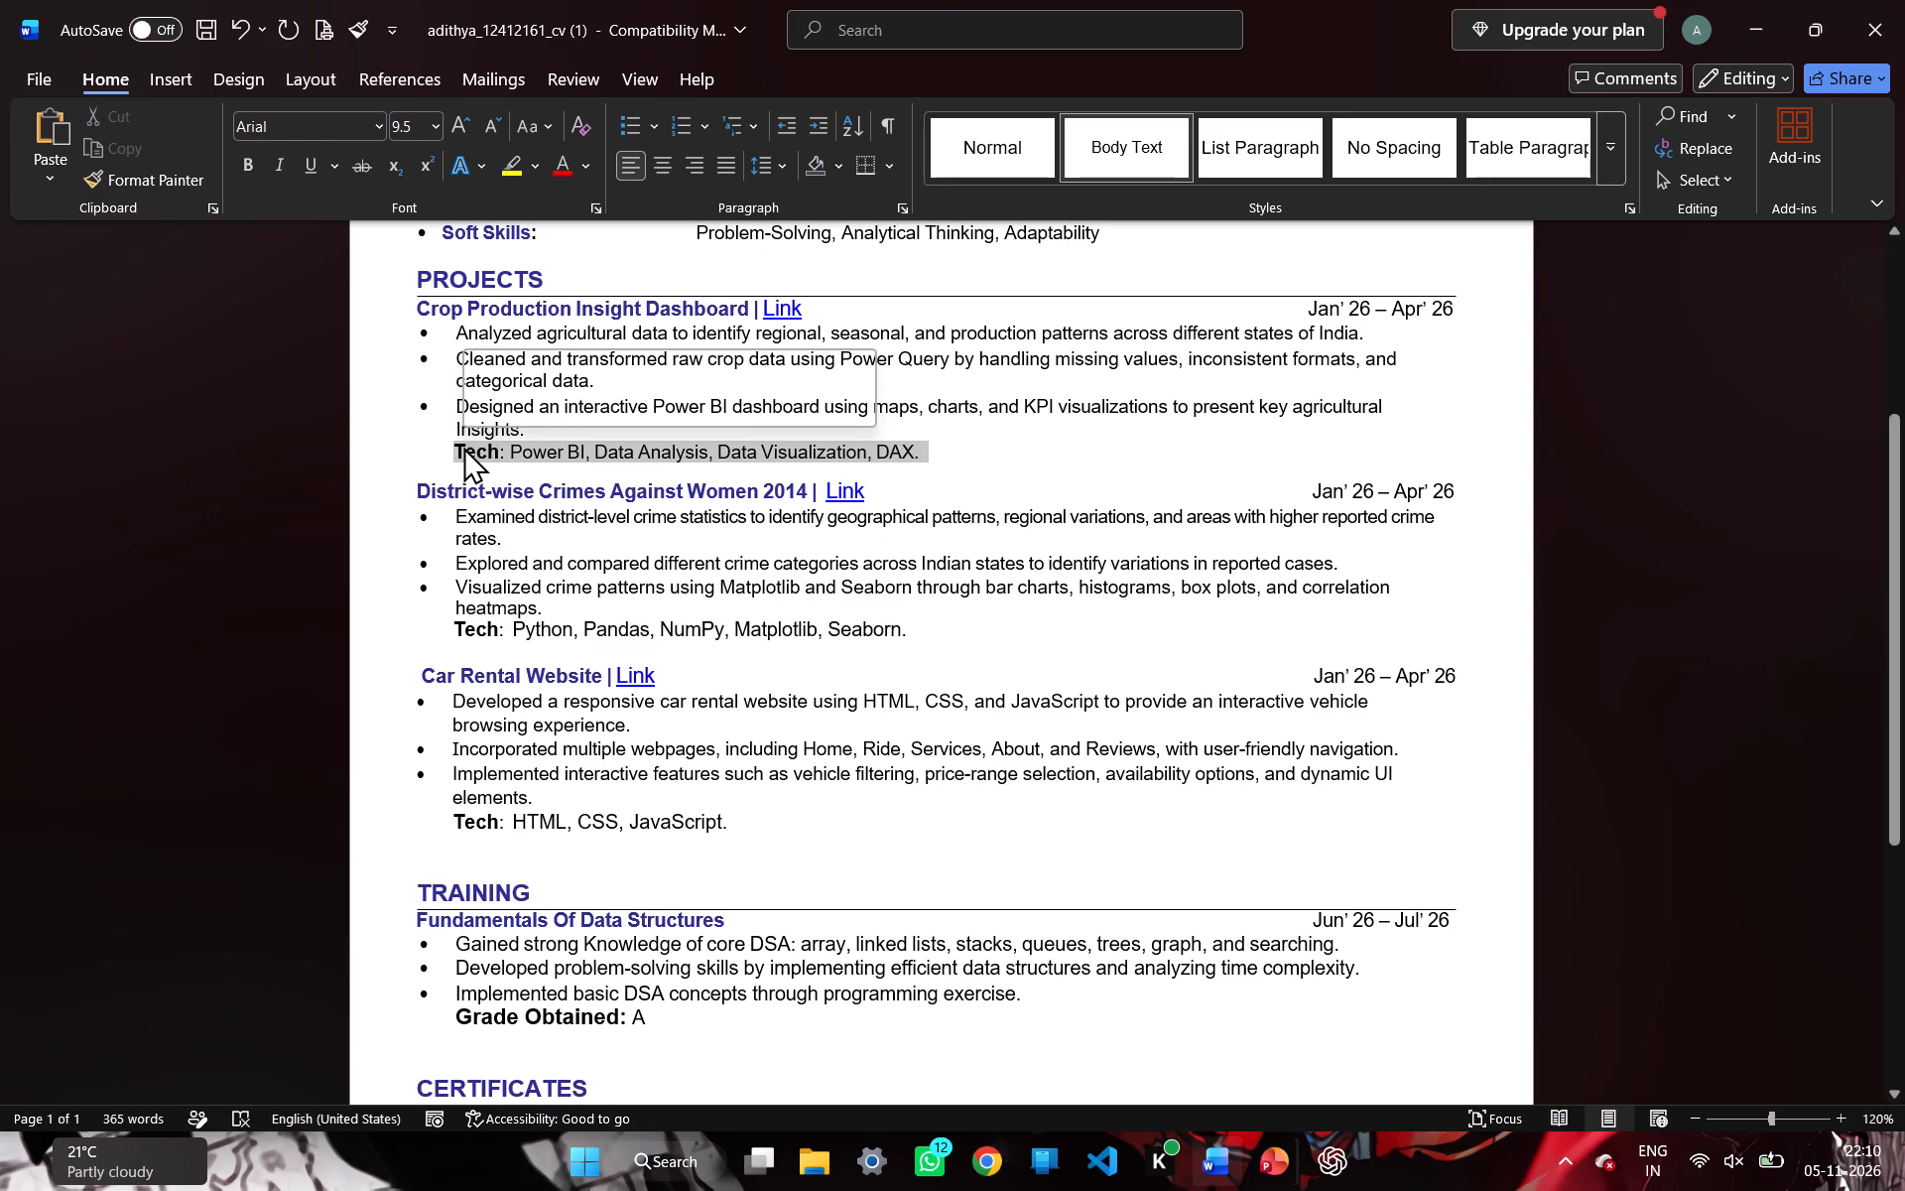
click(640, 365)
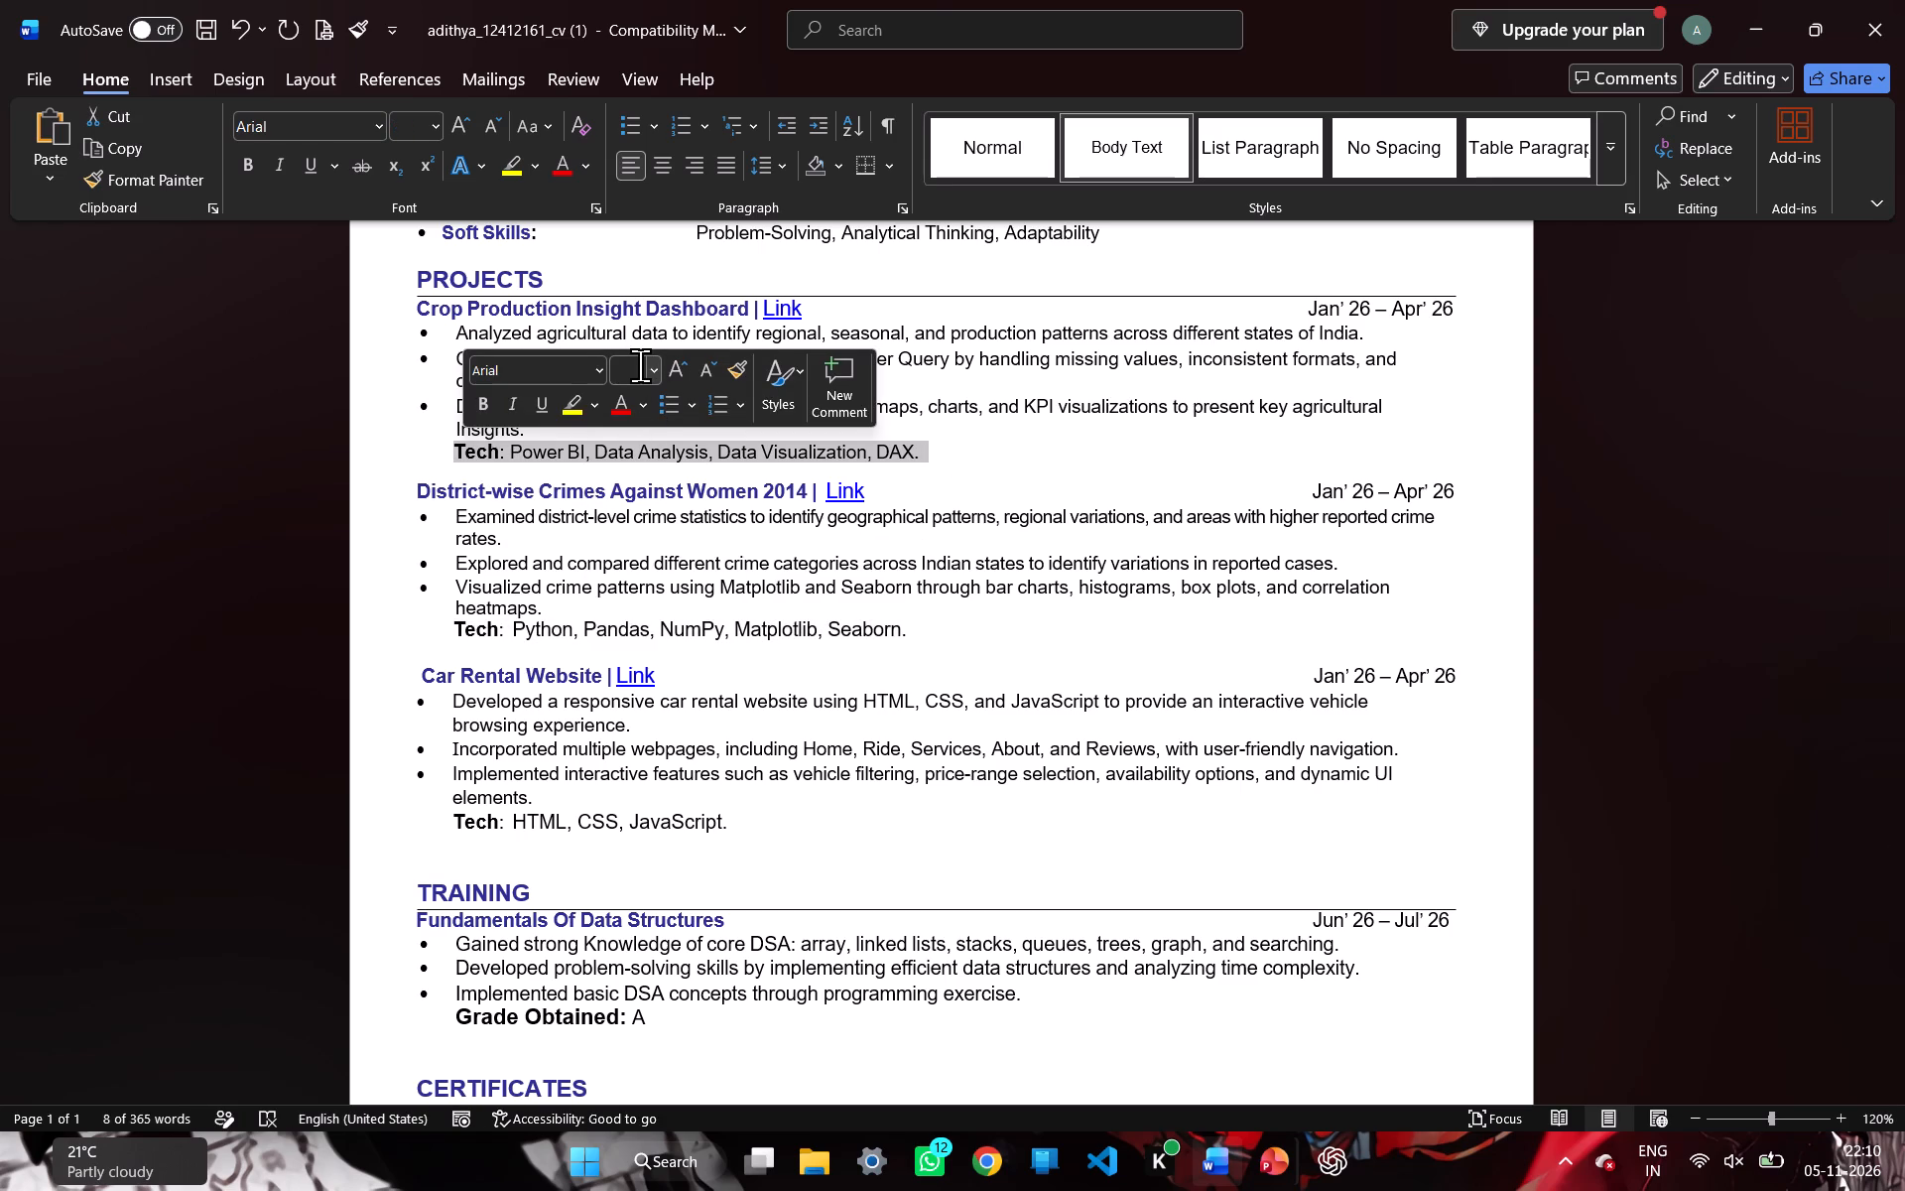
text(10)
key(Return)
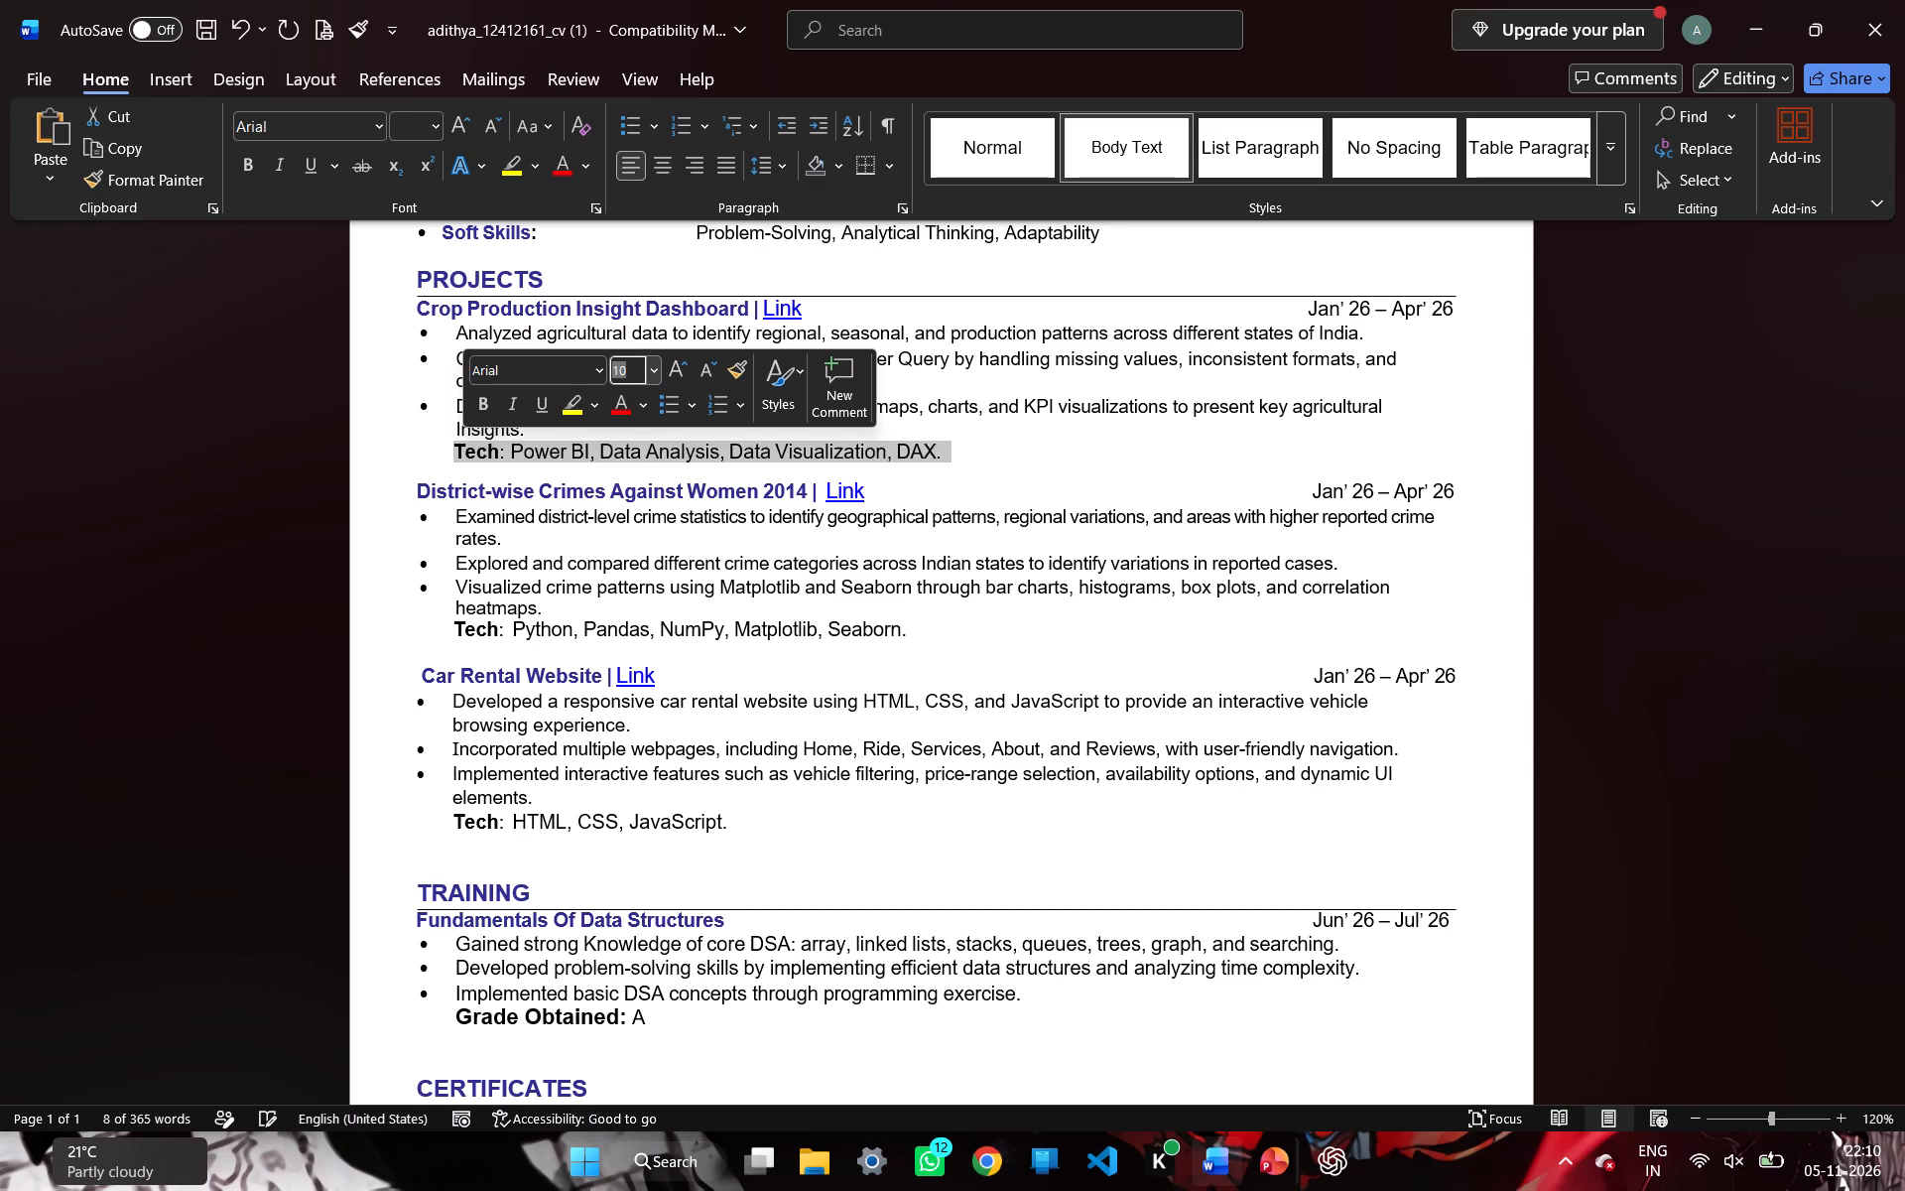
click(1026, 417)
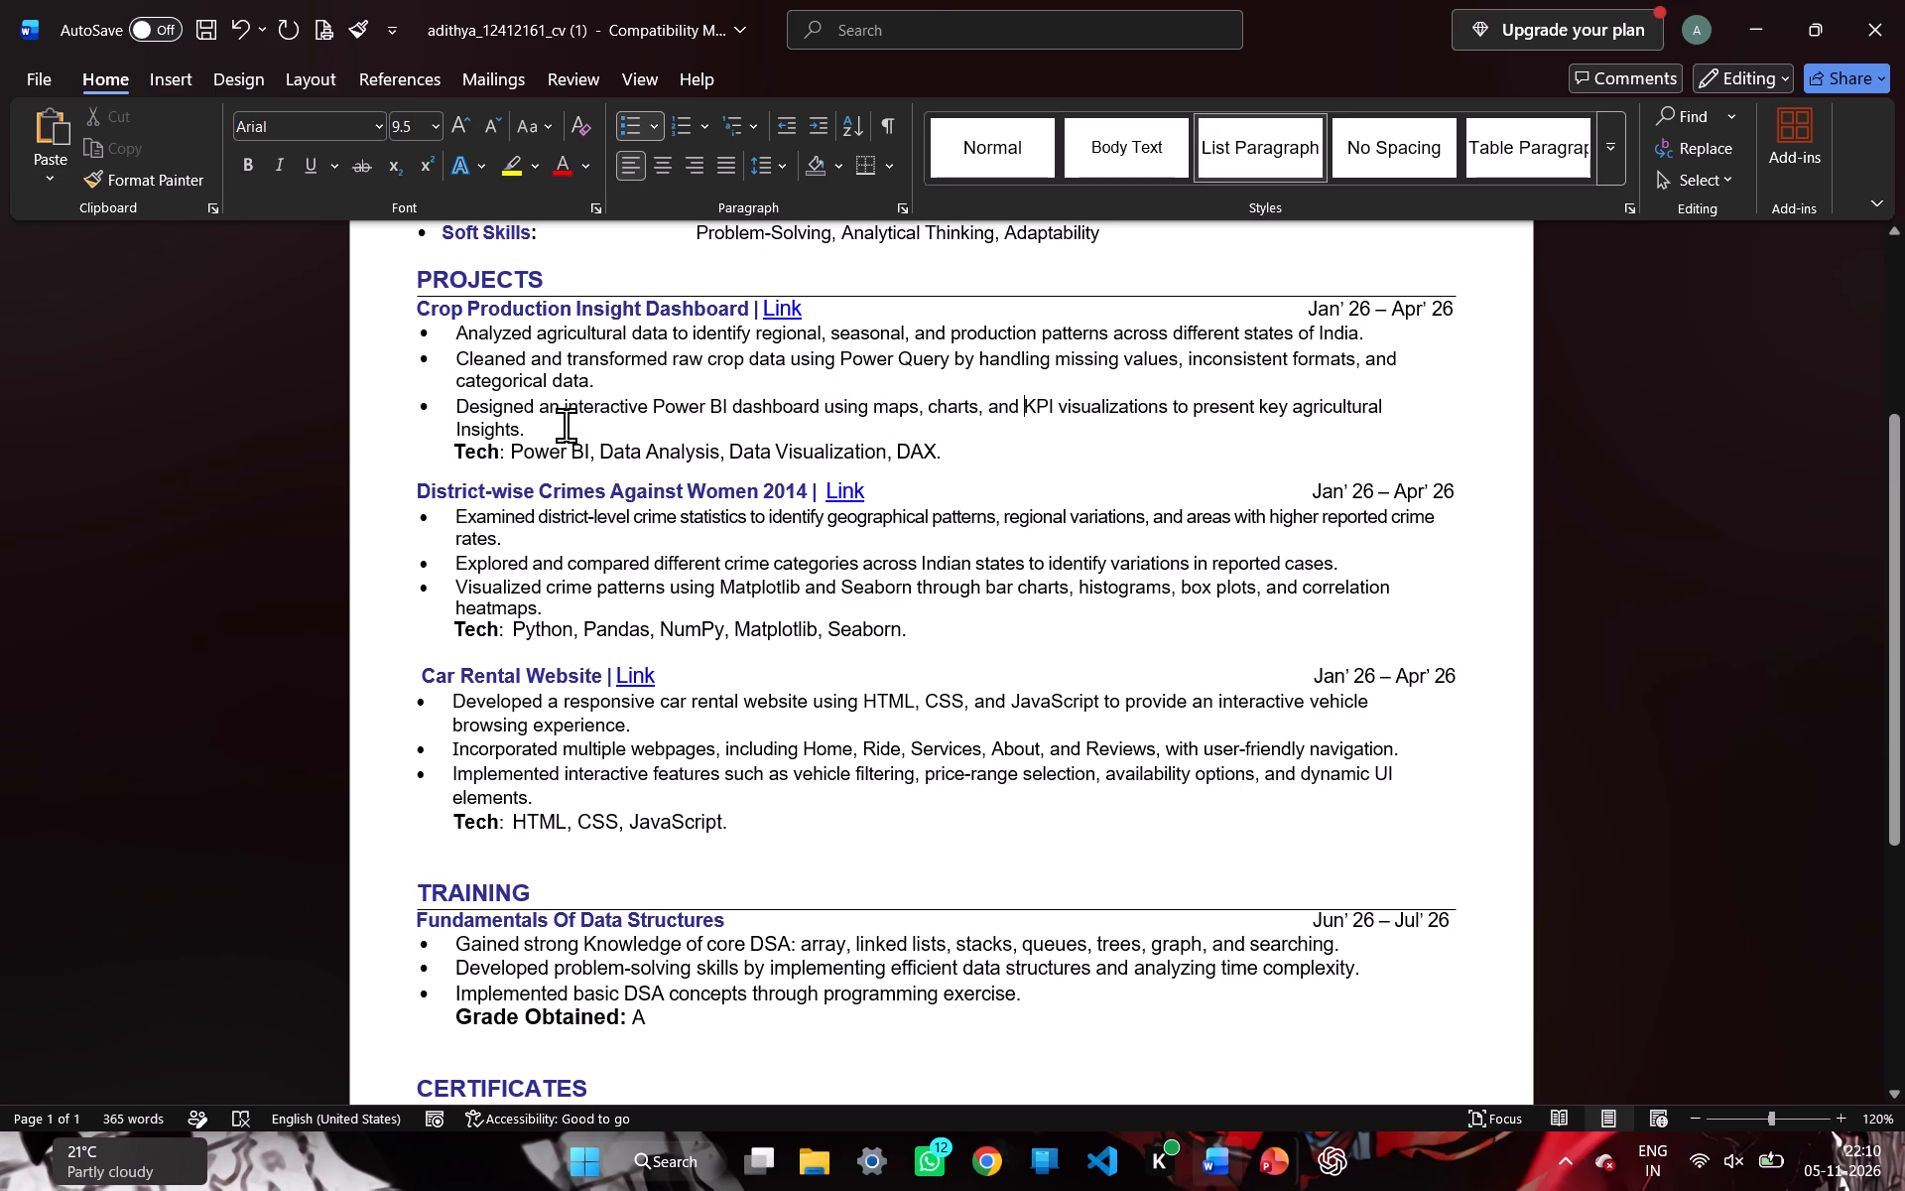
Set the font size of the three Crop Production Insight Dashboard bullets to 10.
drag(523, 425, 457, 338)
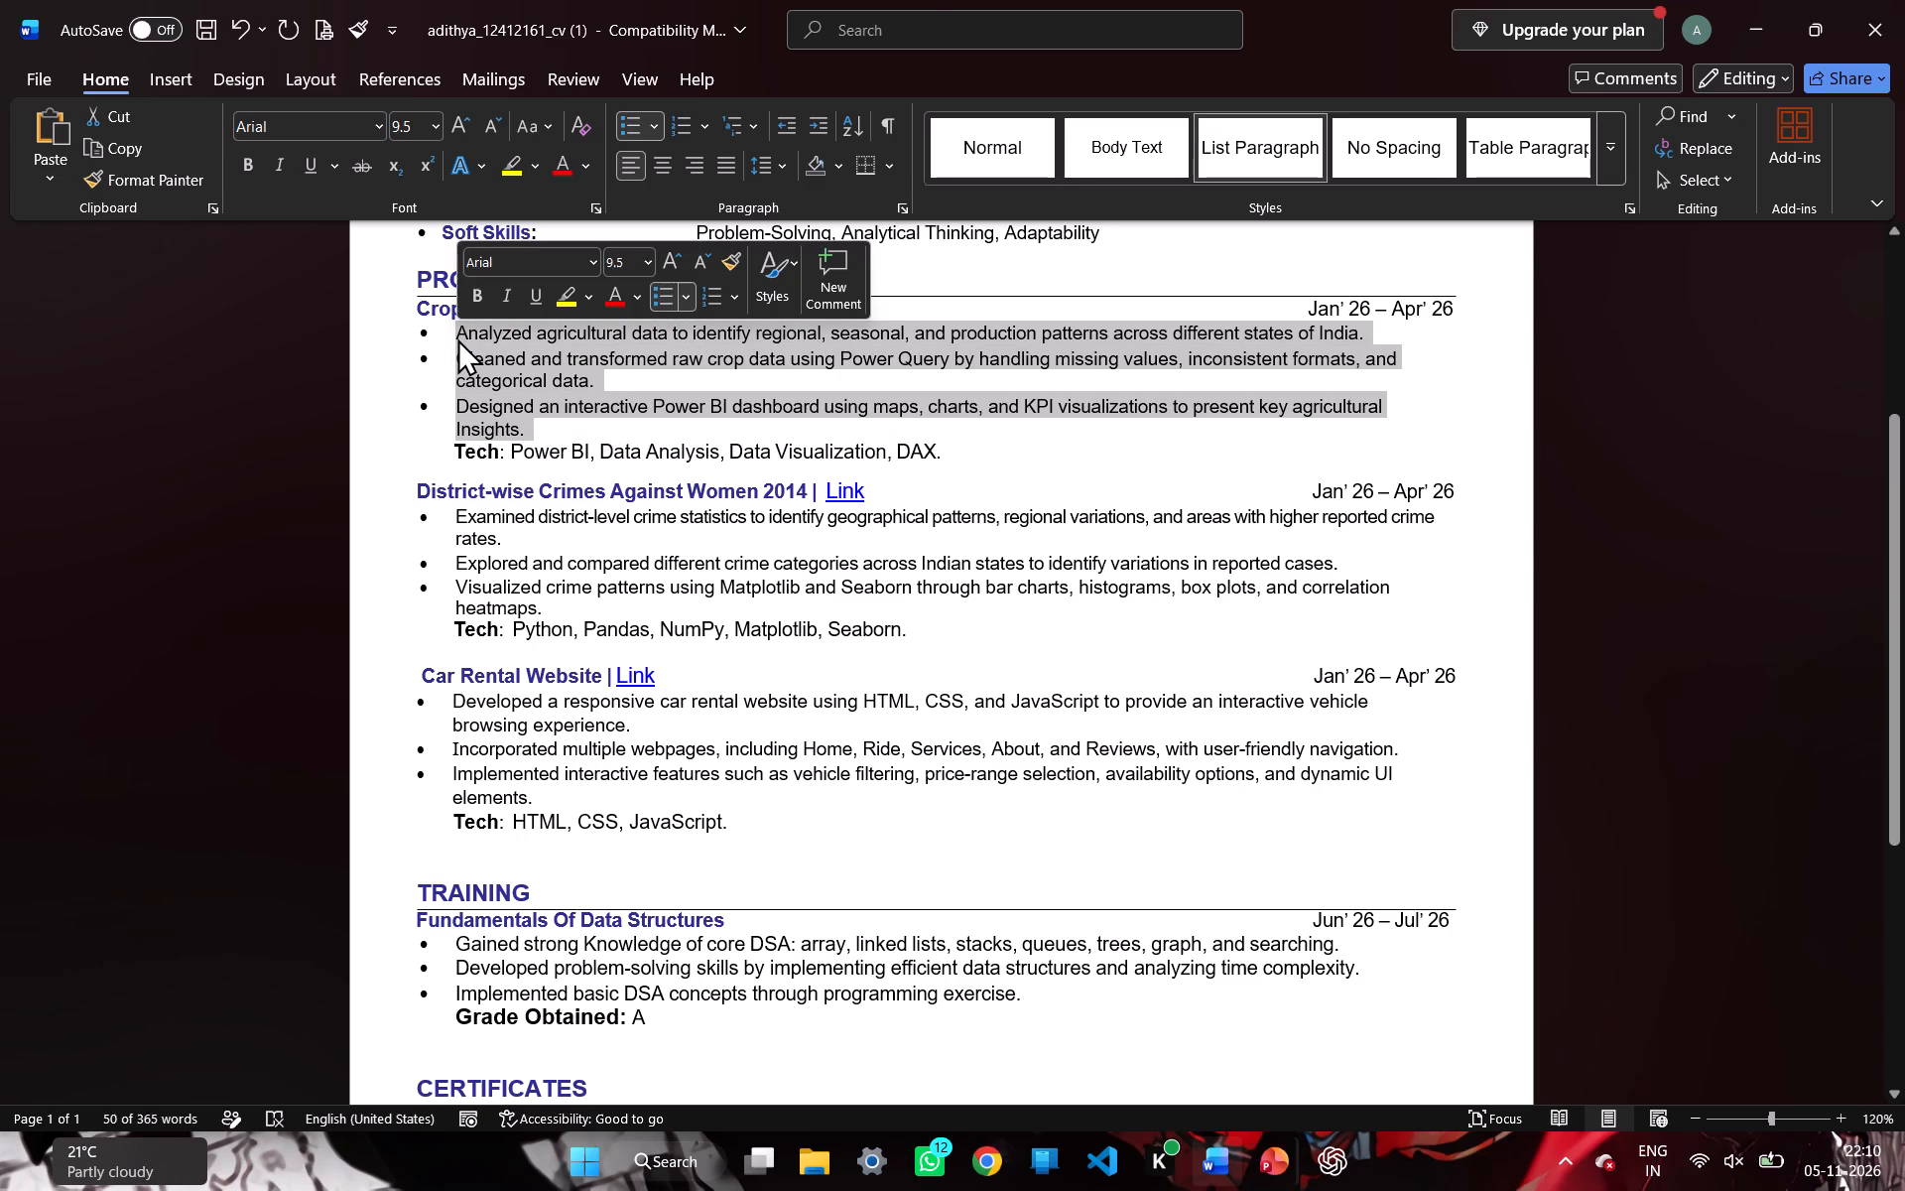
drag(626, 253, 615, 253)
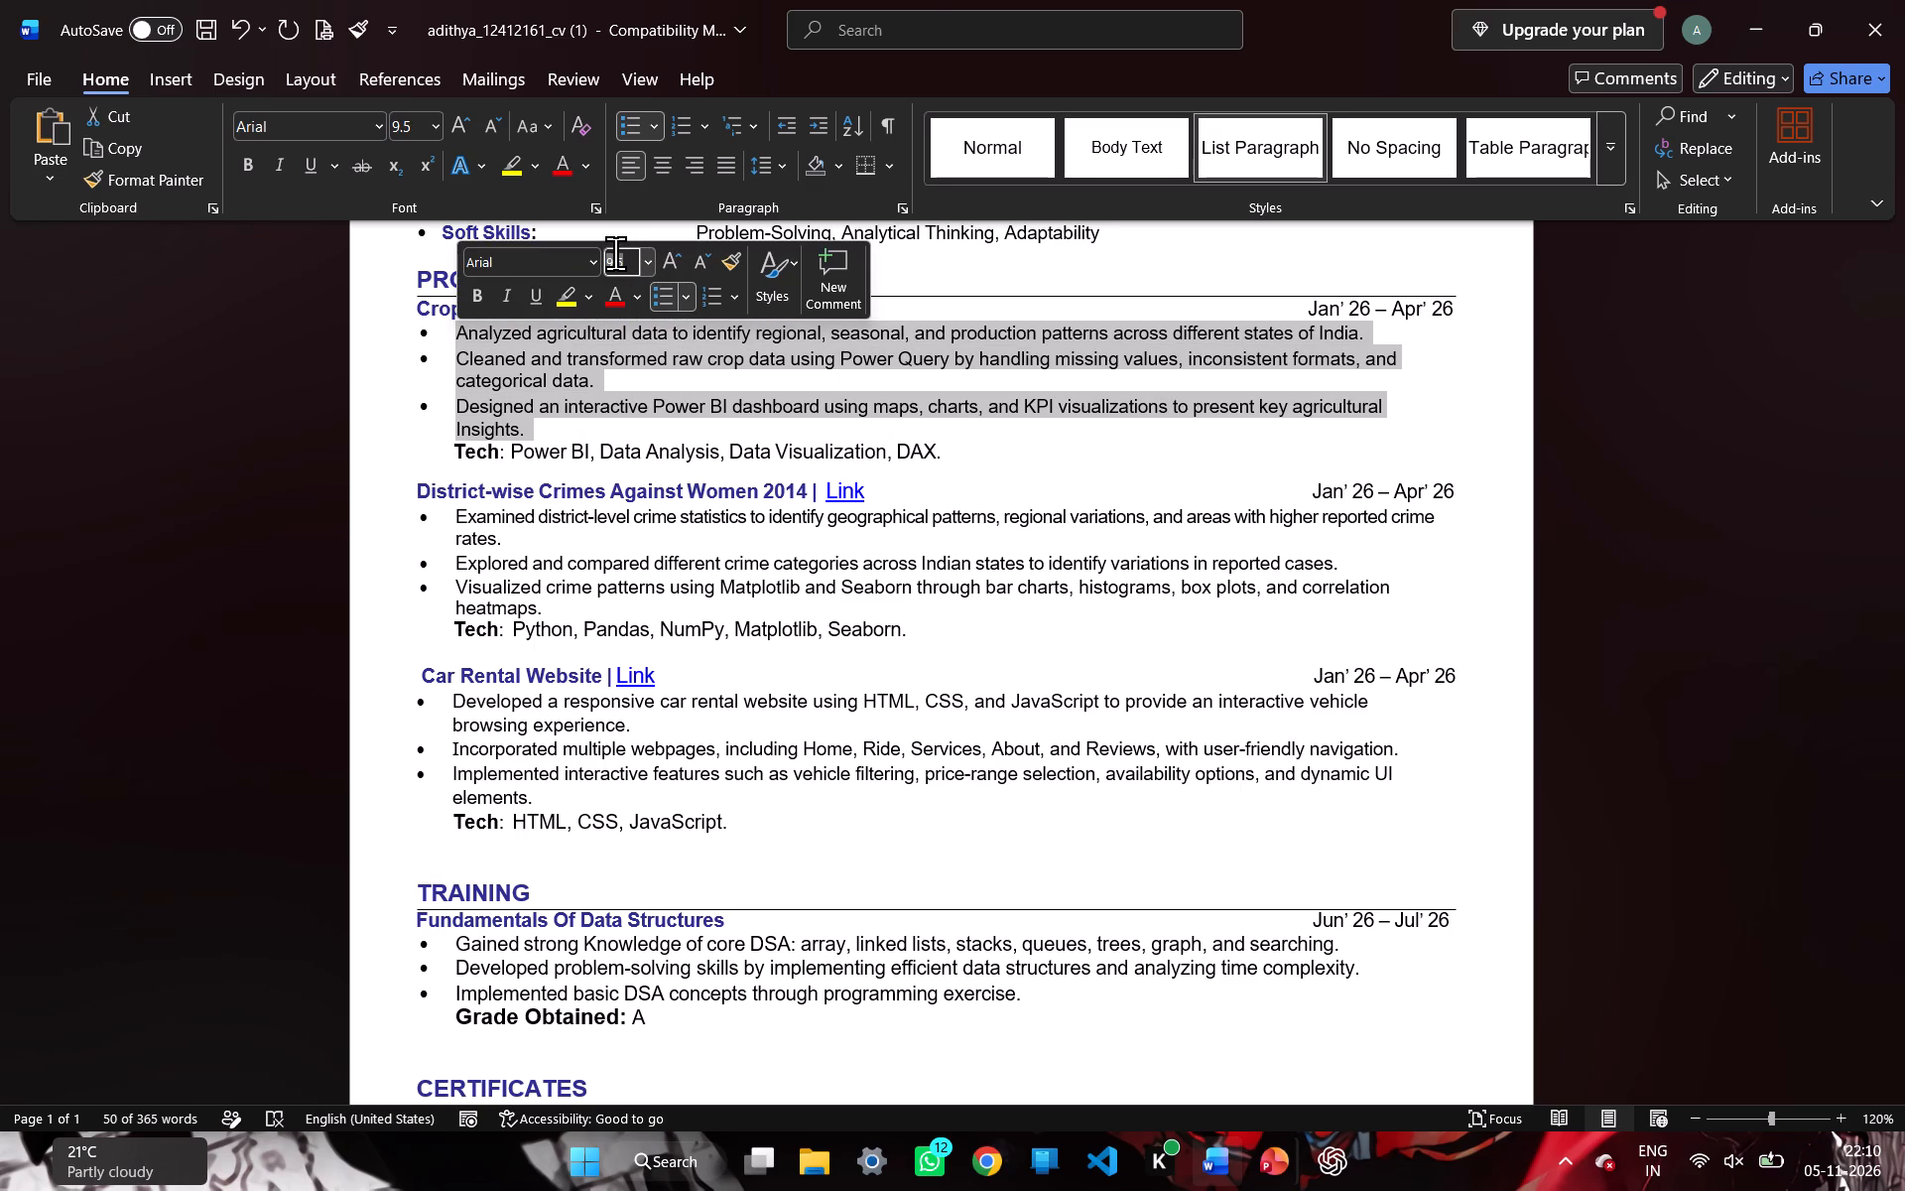
key(BackSpace)
text(10)
key(Return)
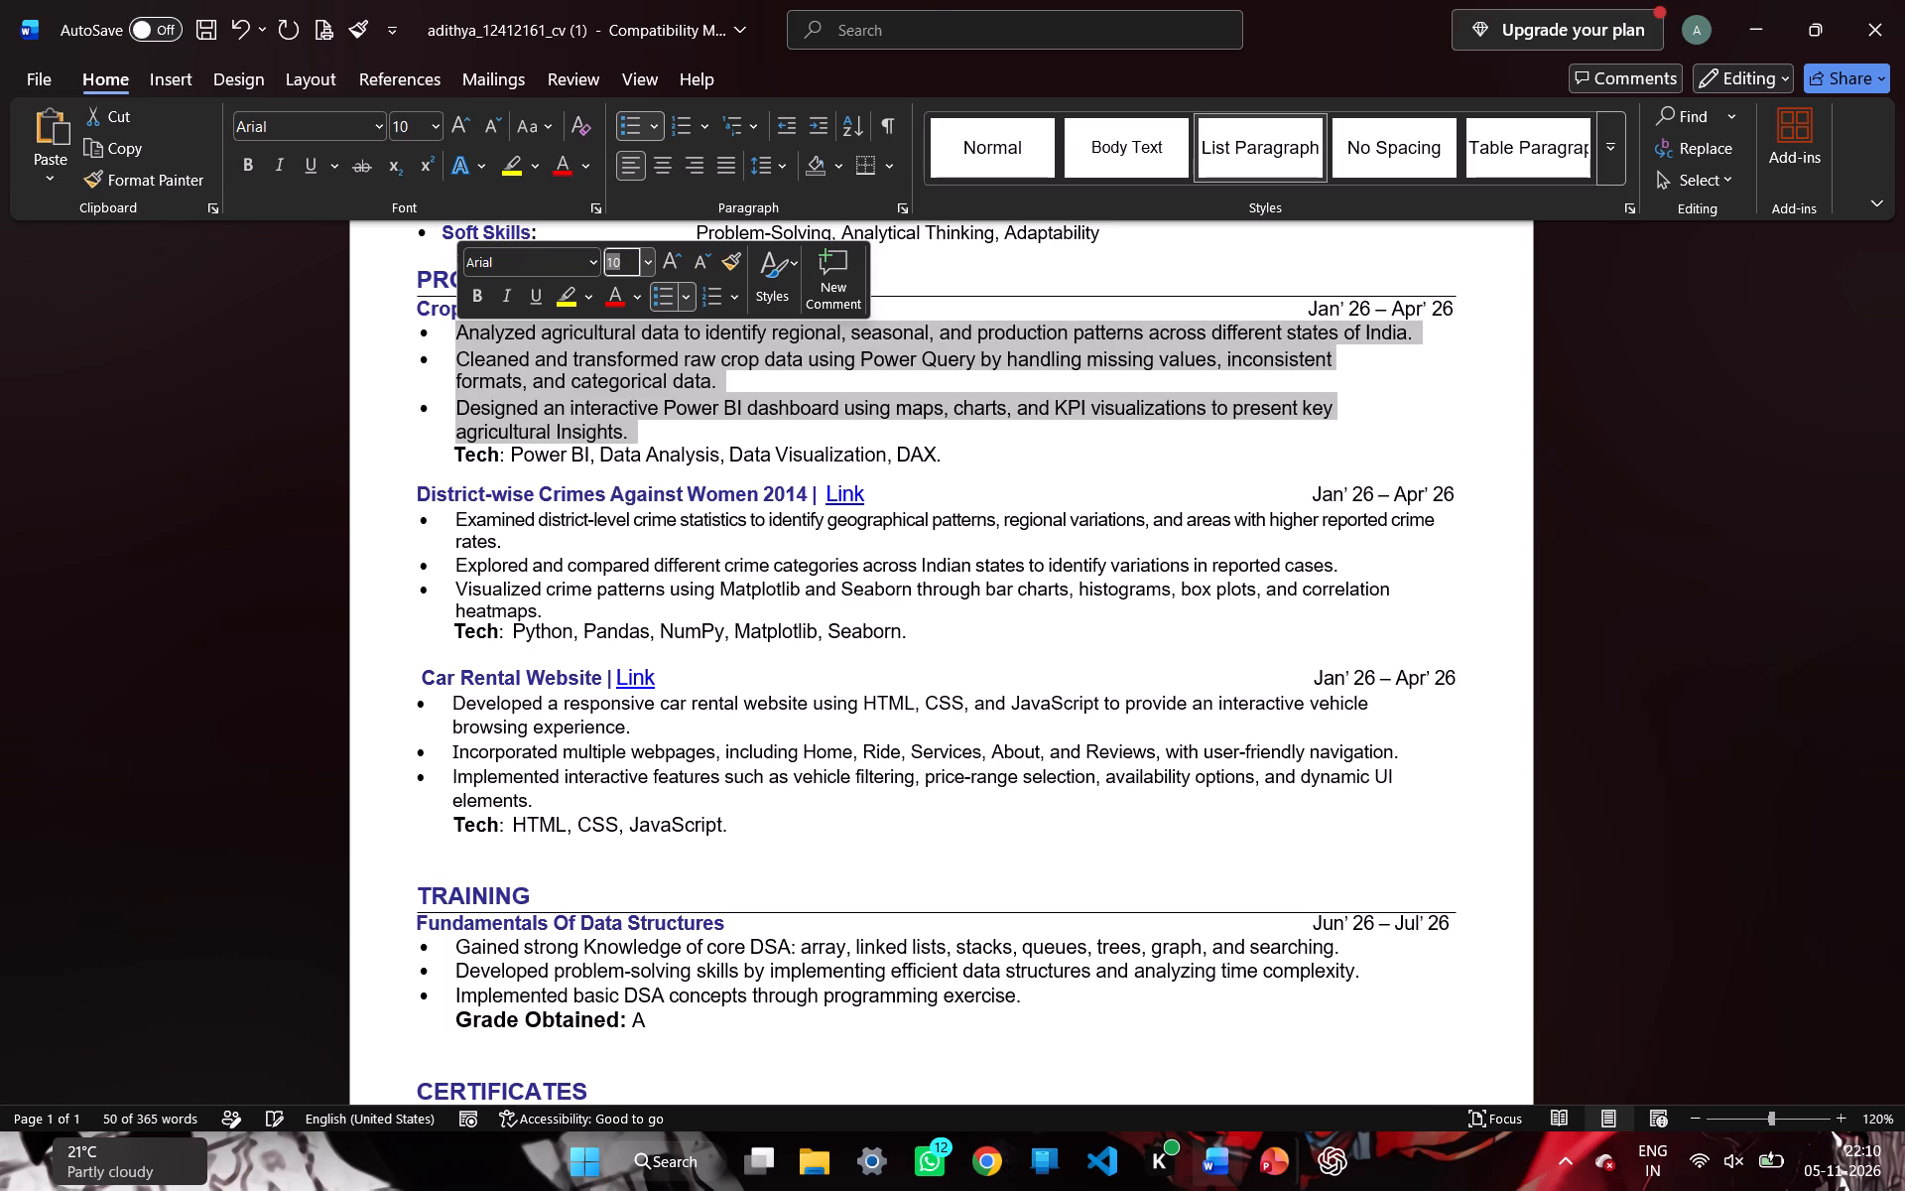
click(606, 552)
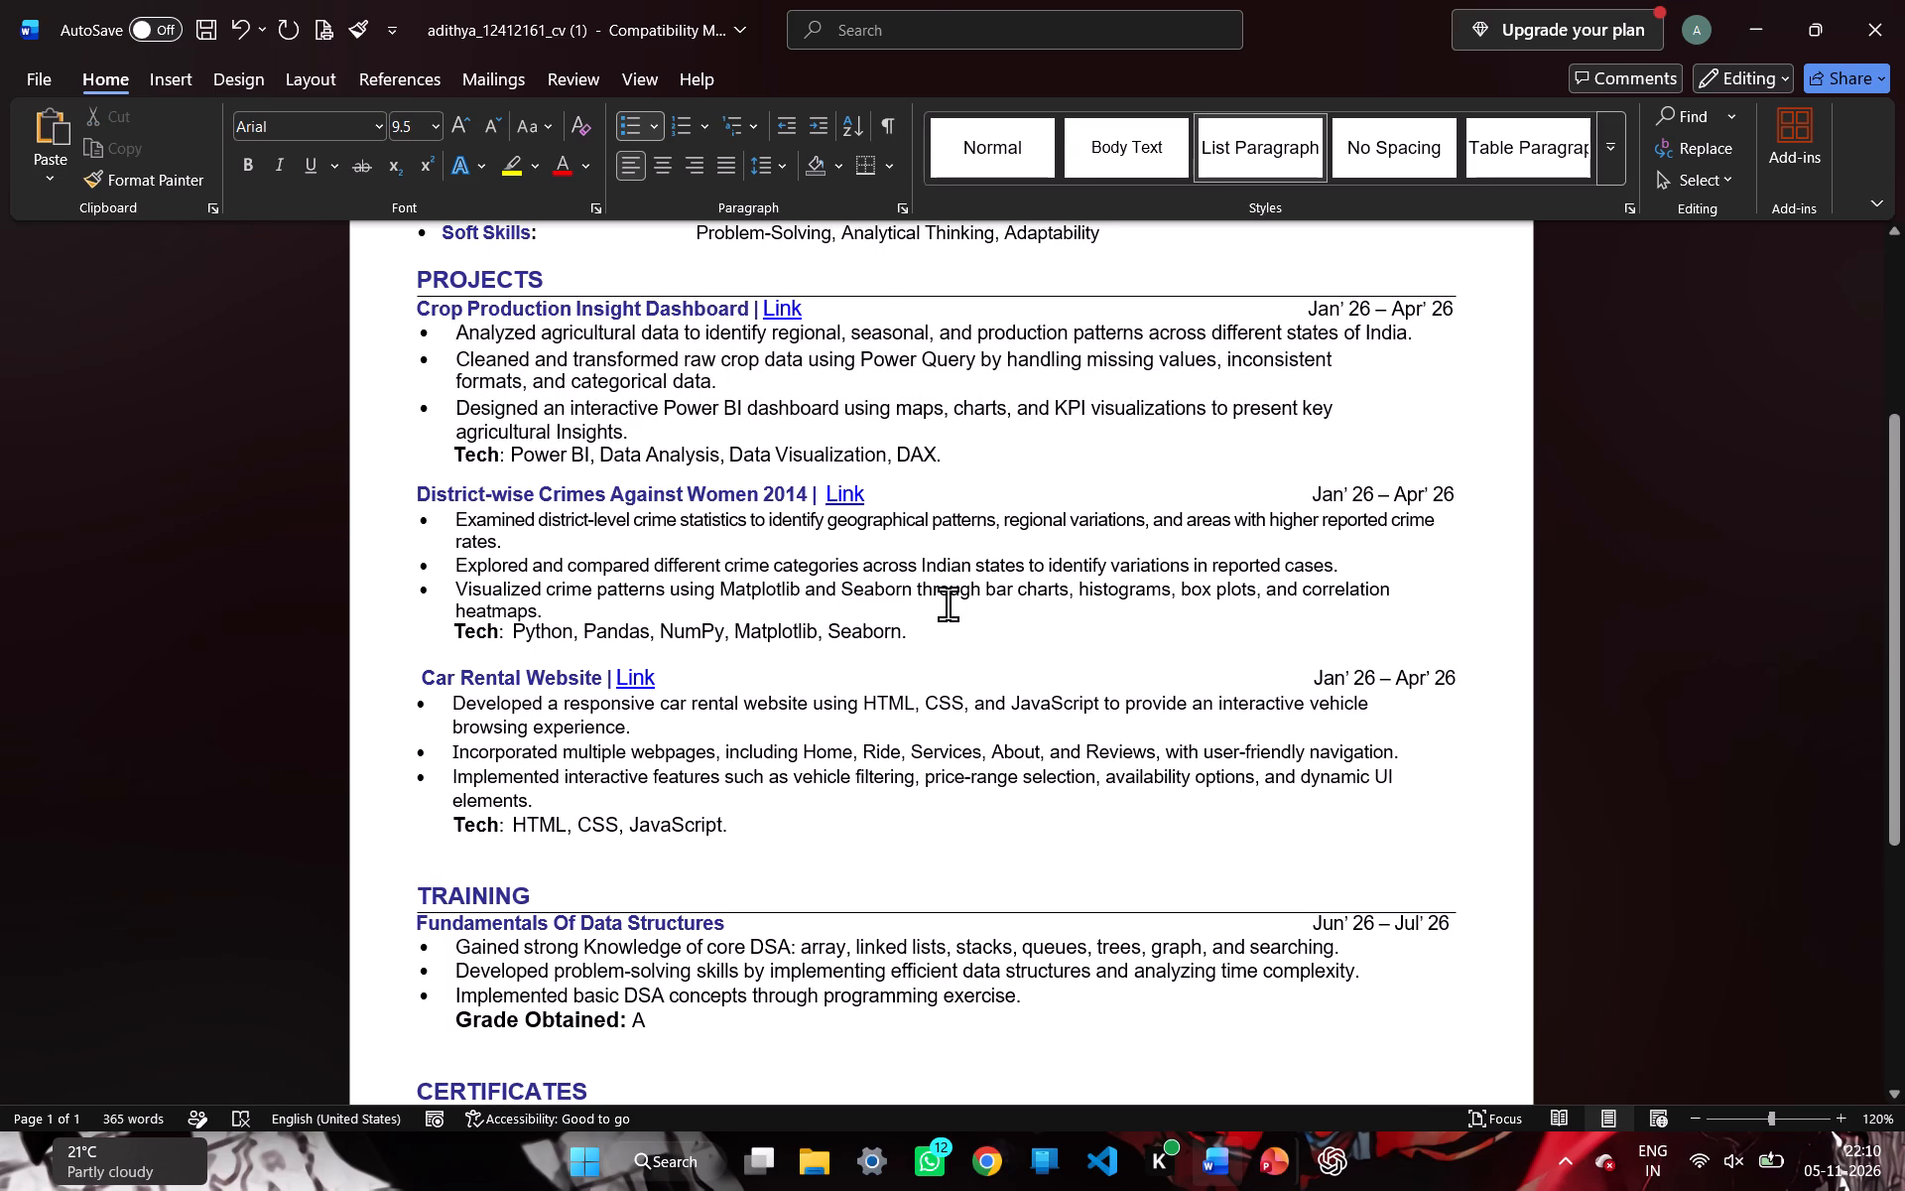
Set the font size of the three District-wise Crimes Against Women 2014 bullets to 10.
drag(554, 614, 462, 530)
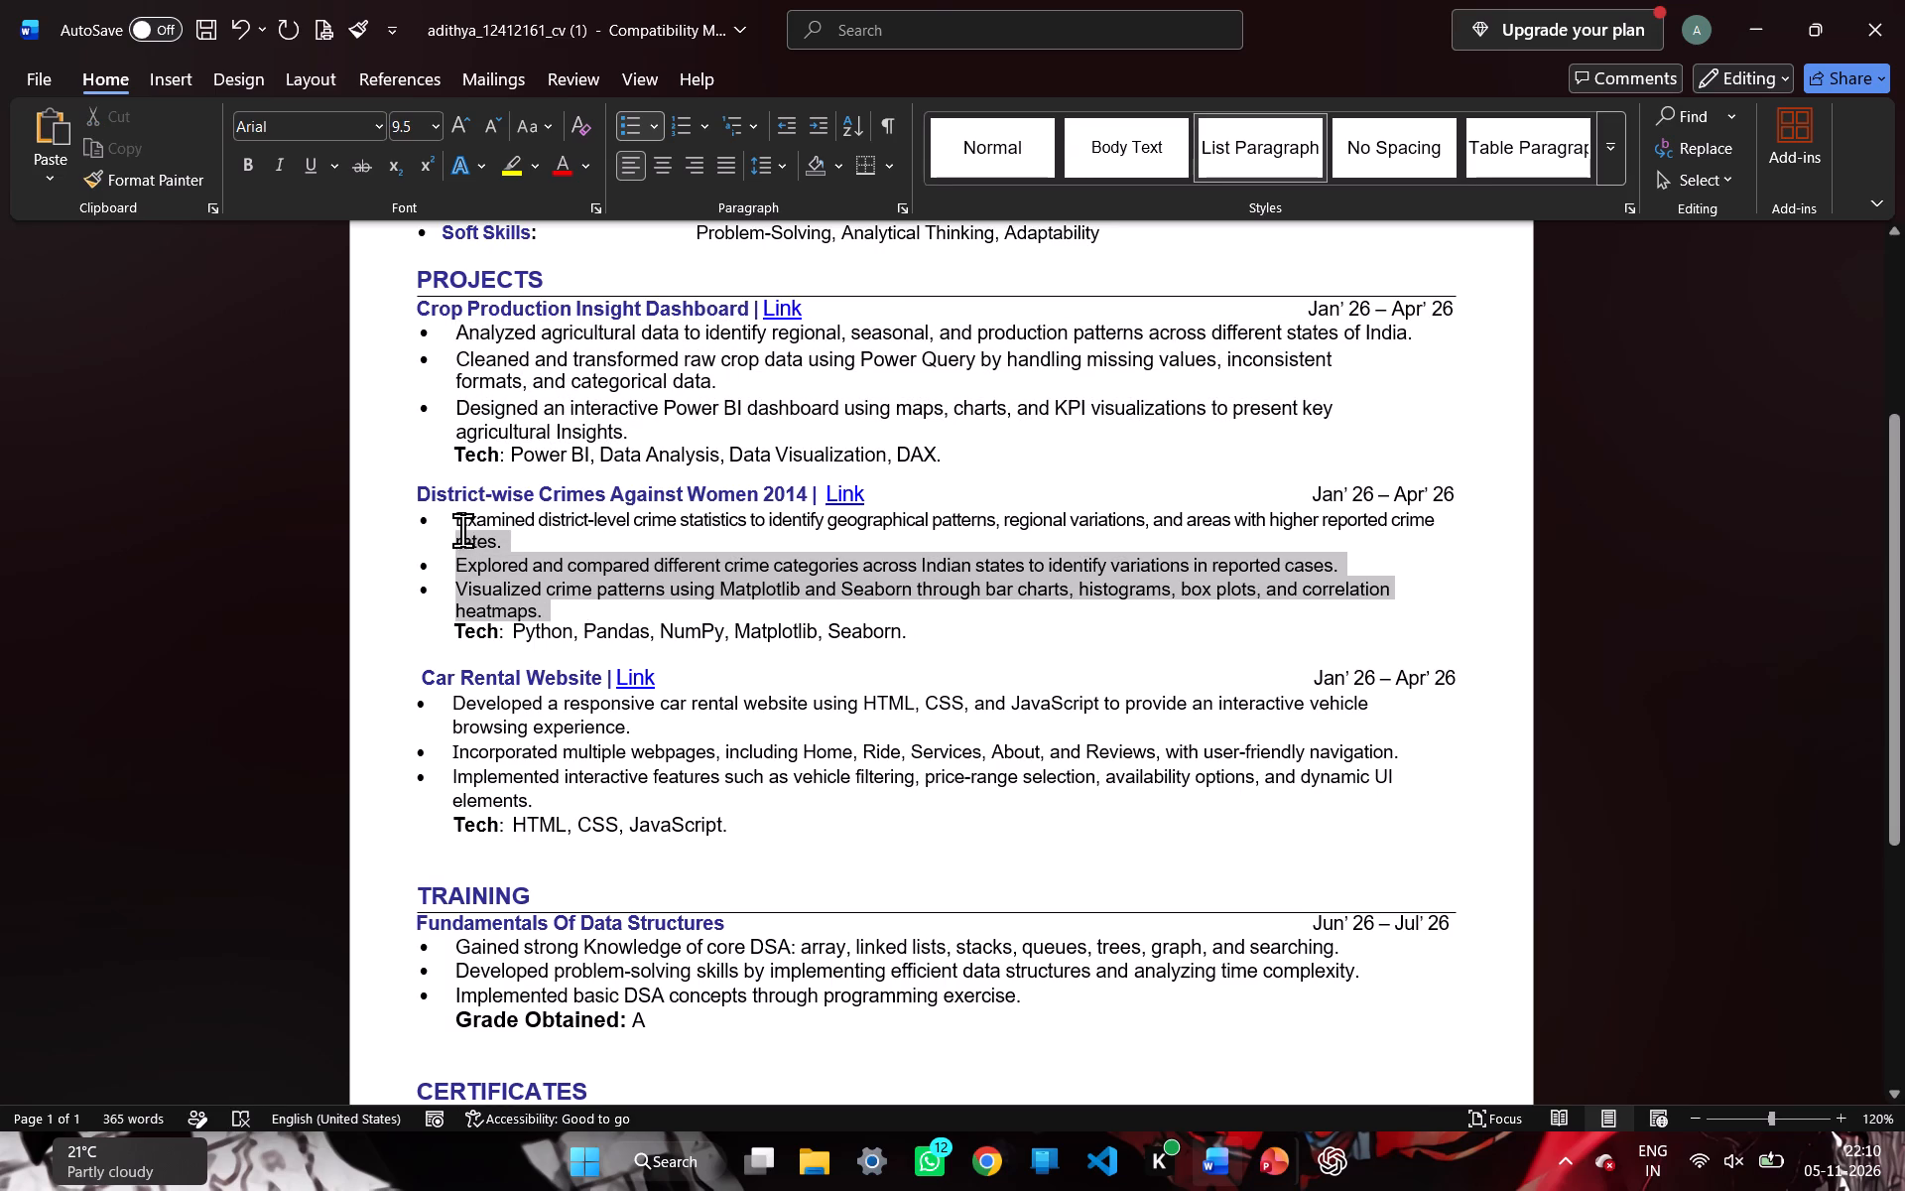
drag(462, 530, 458, 525)
click(635, 446)
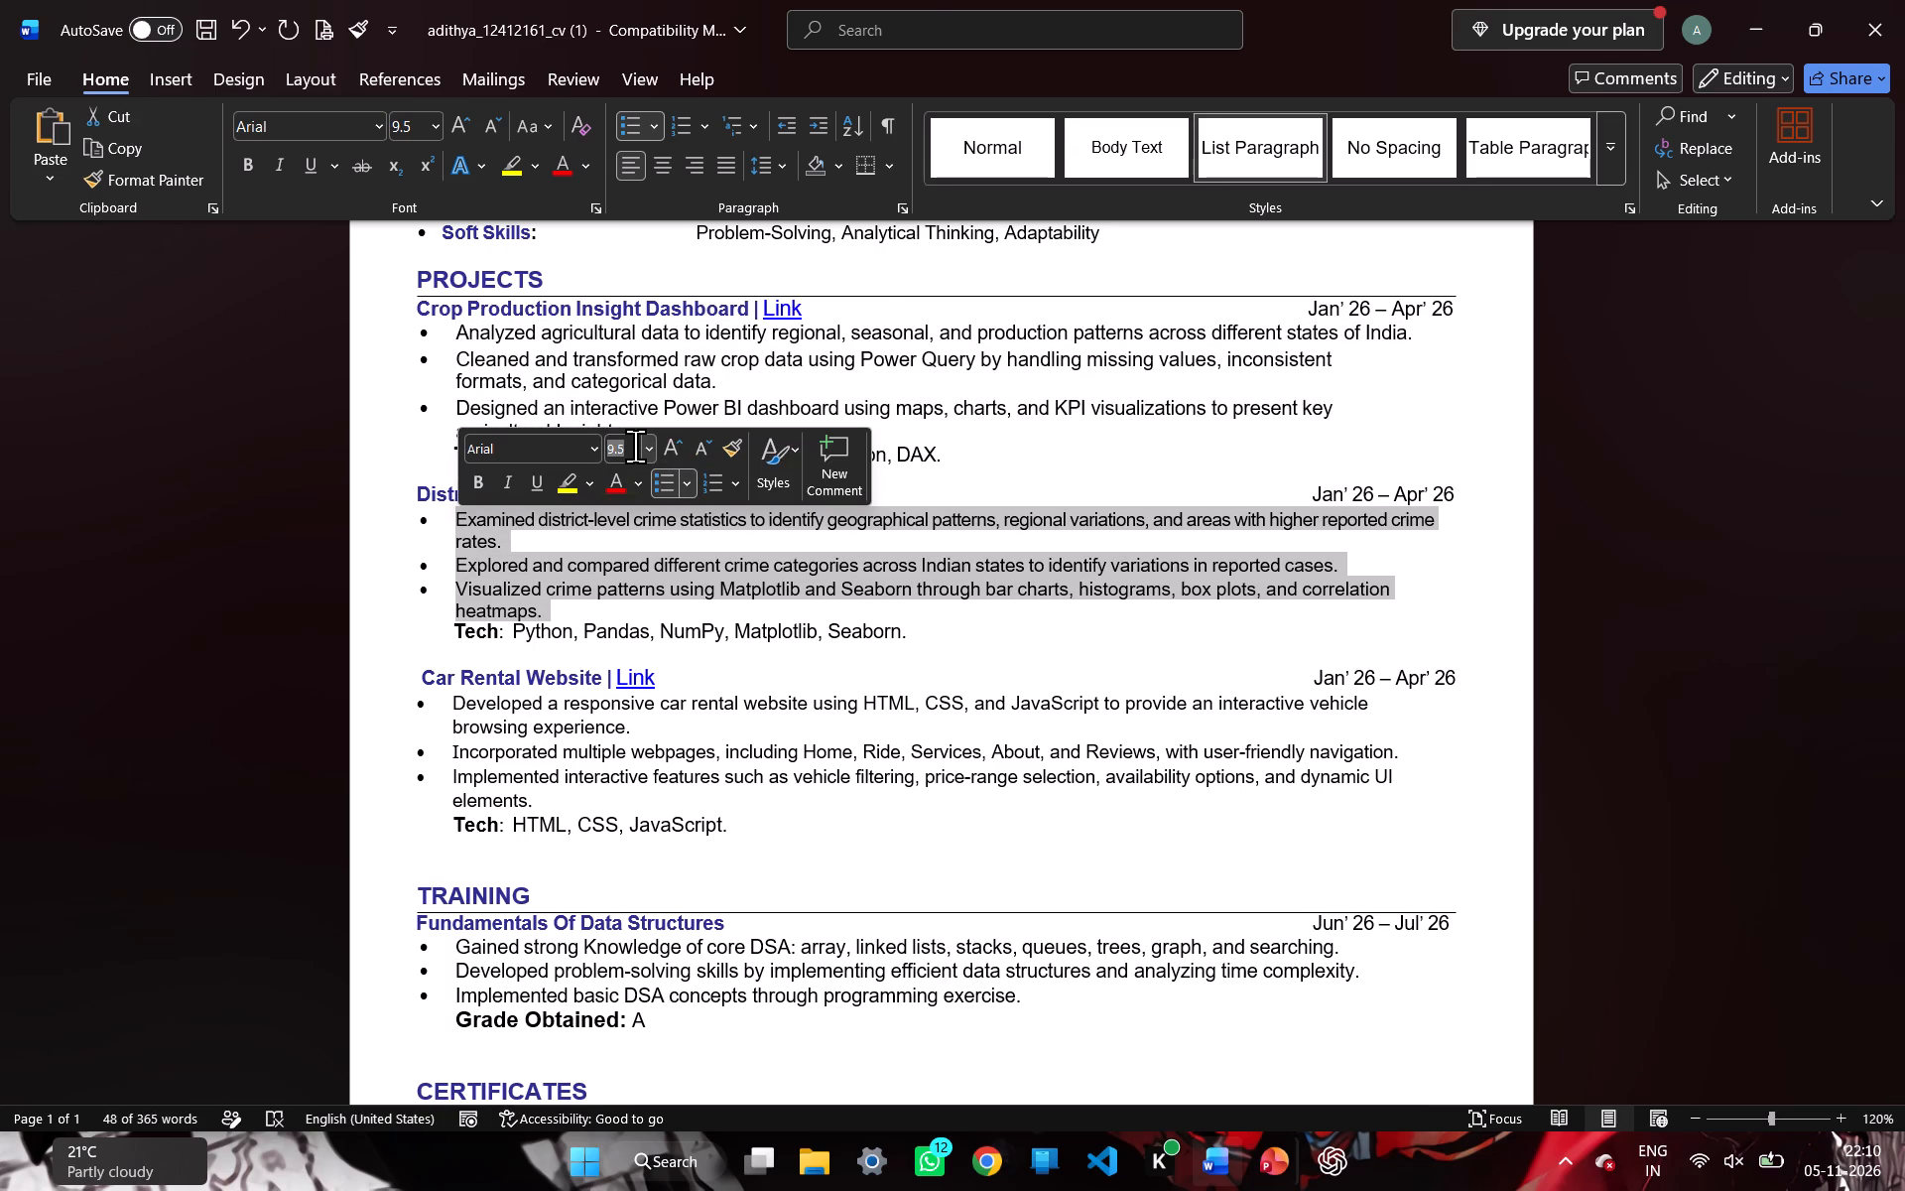
key(BackSpace)
text(10)
key(Return)
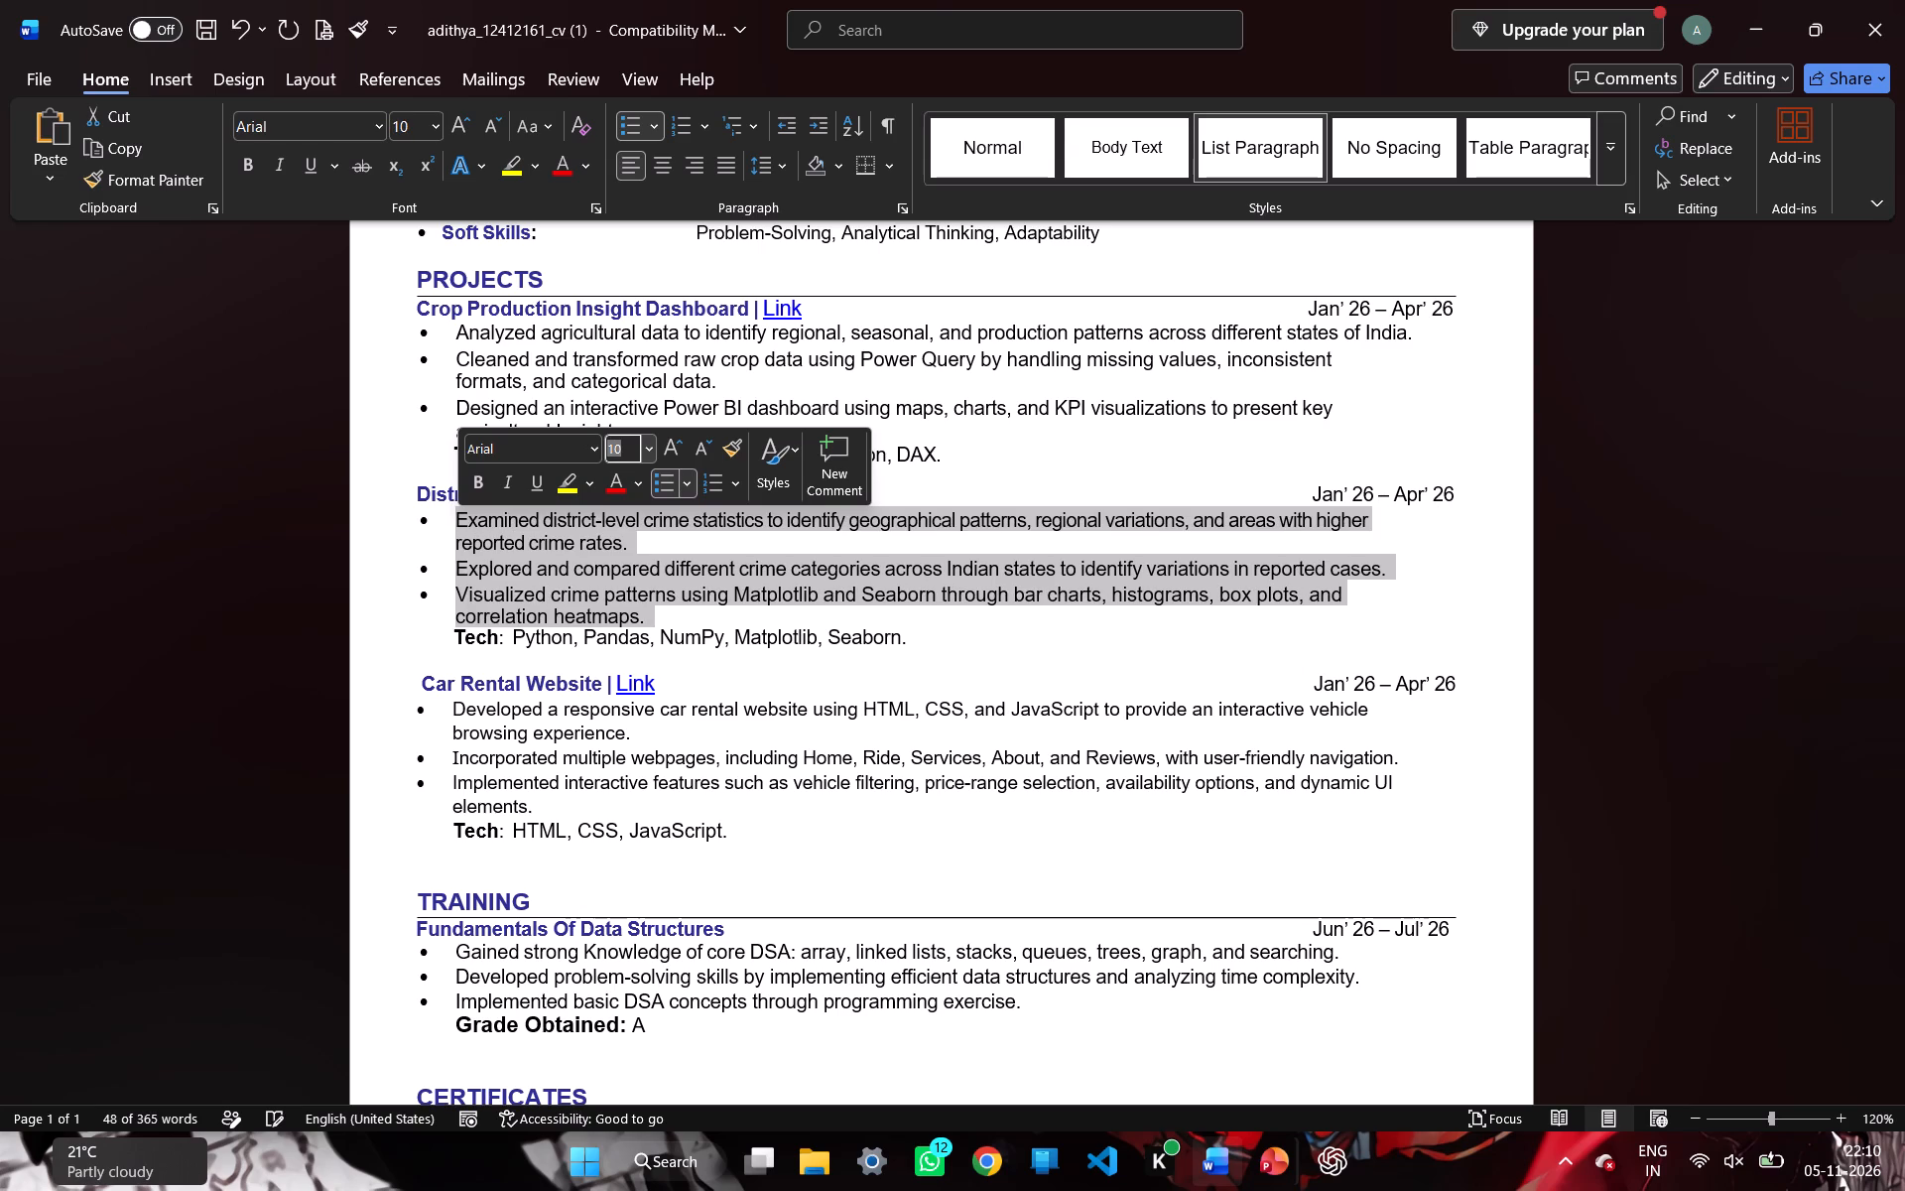
click(812, 694)
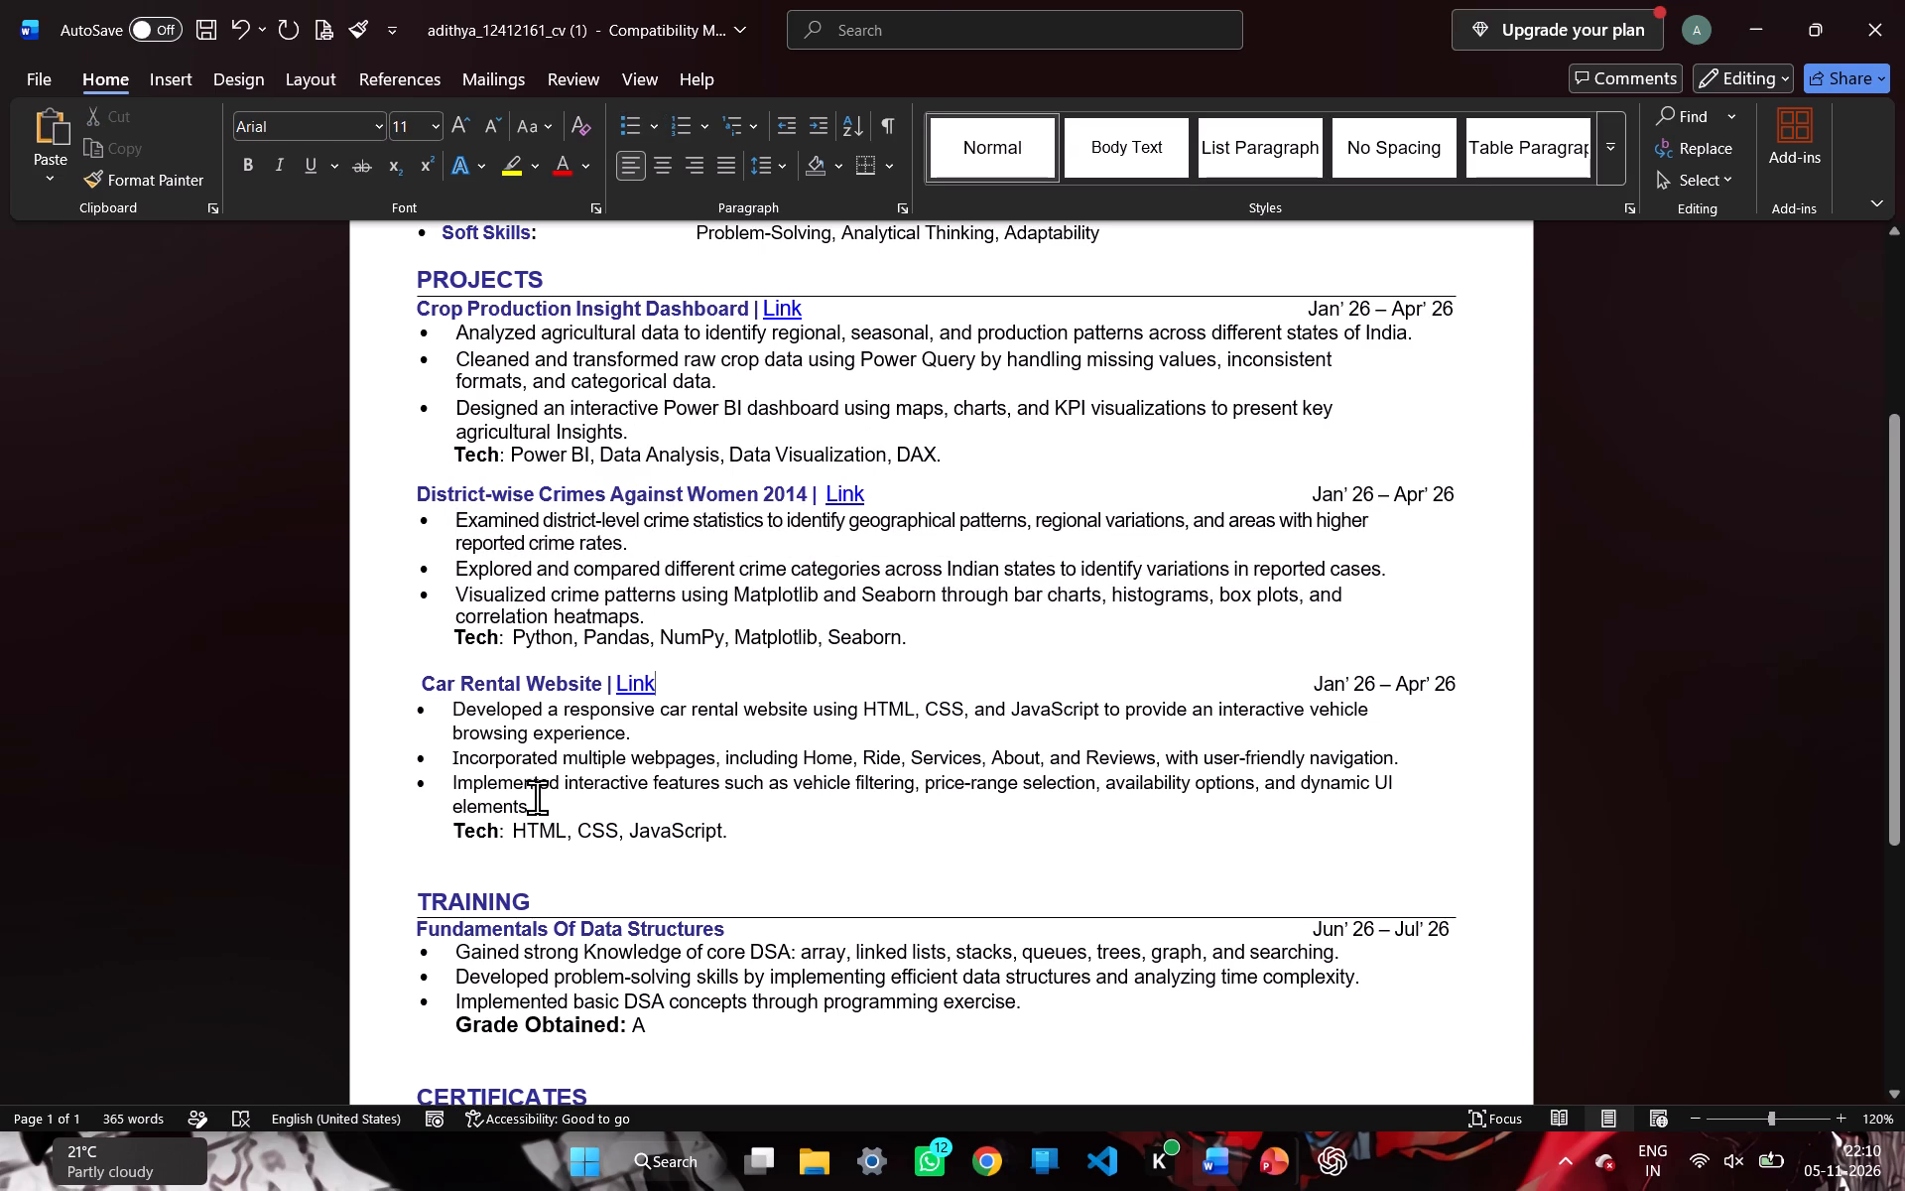
Set the font size of the three Car Rental Website bullets to 10.
drag(538, 798, 457, 712)
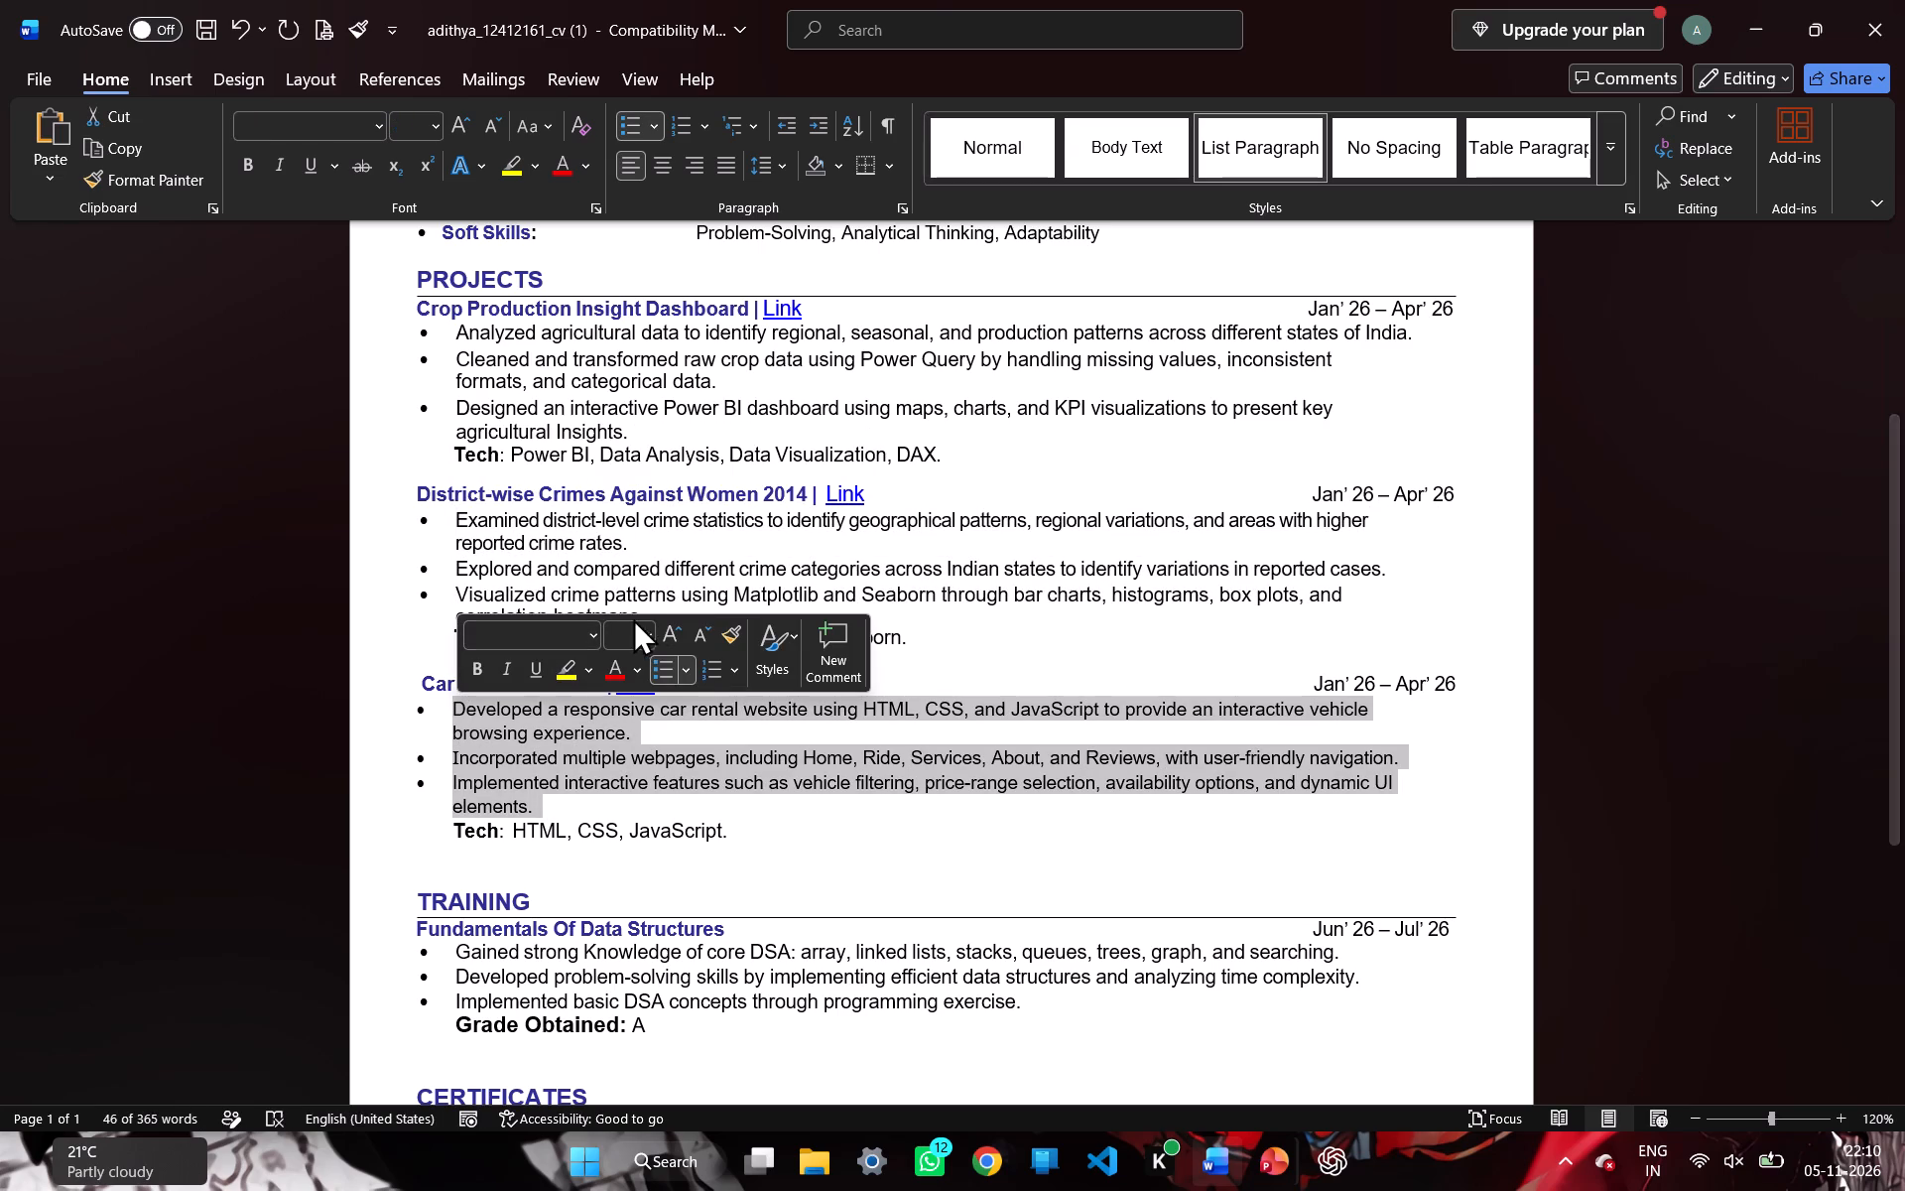
click(624, 624)
click(621, 621)
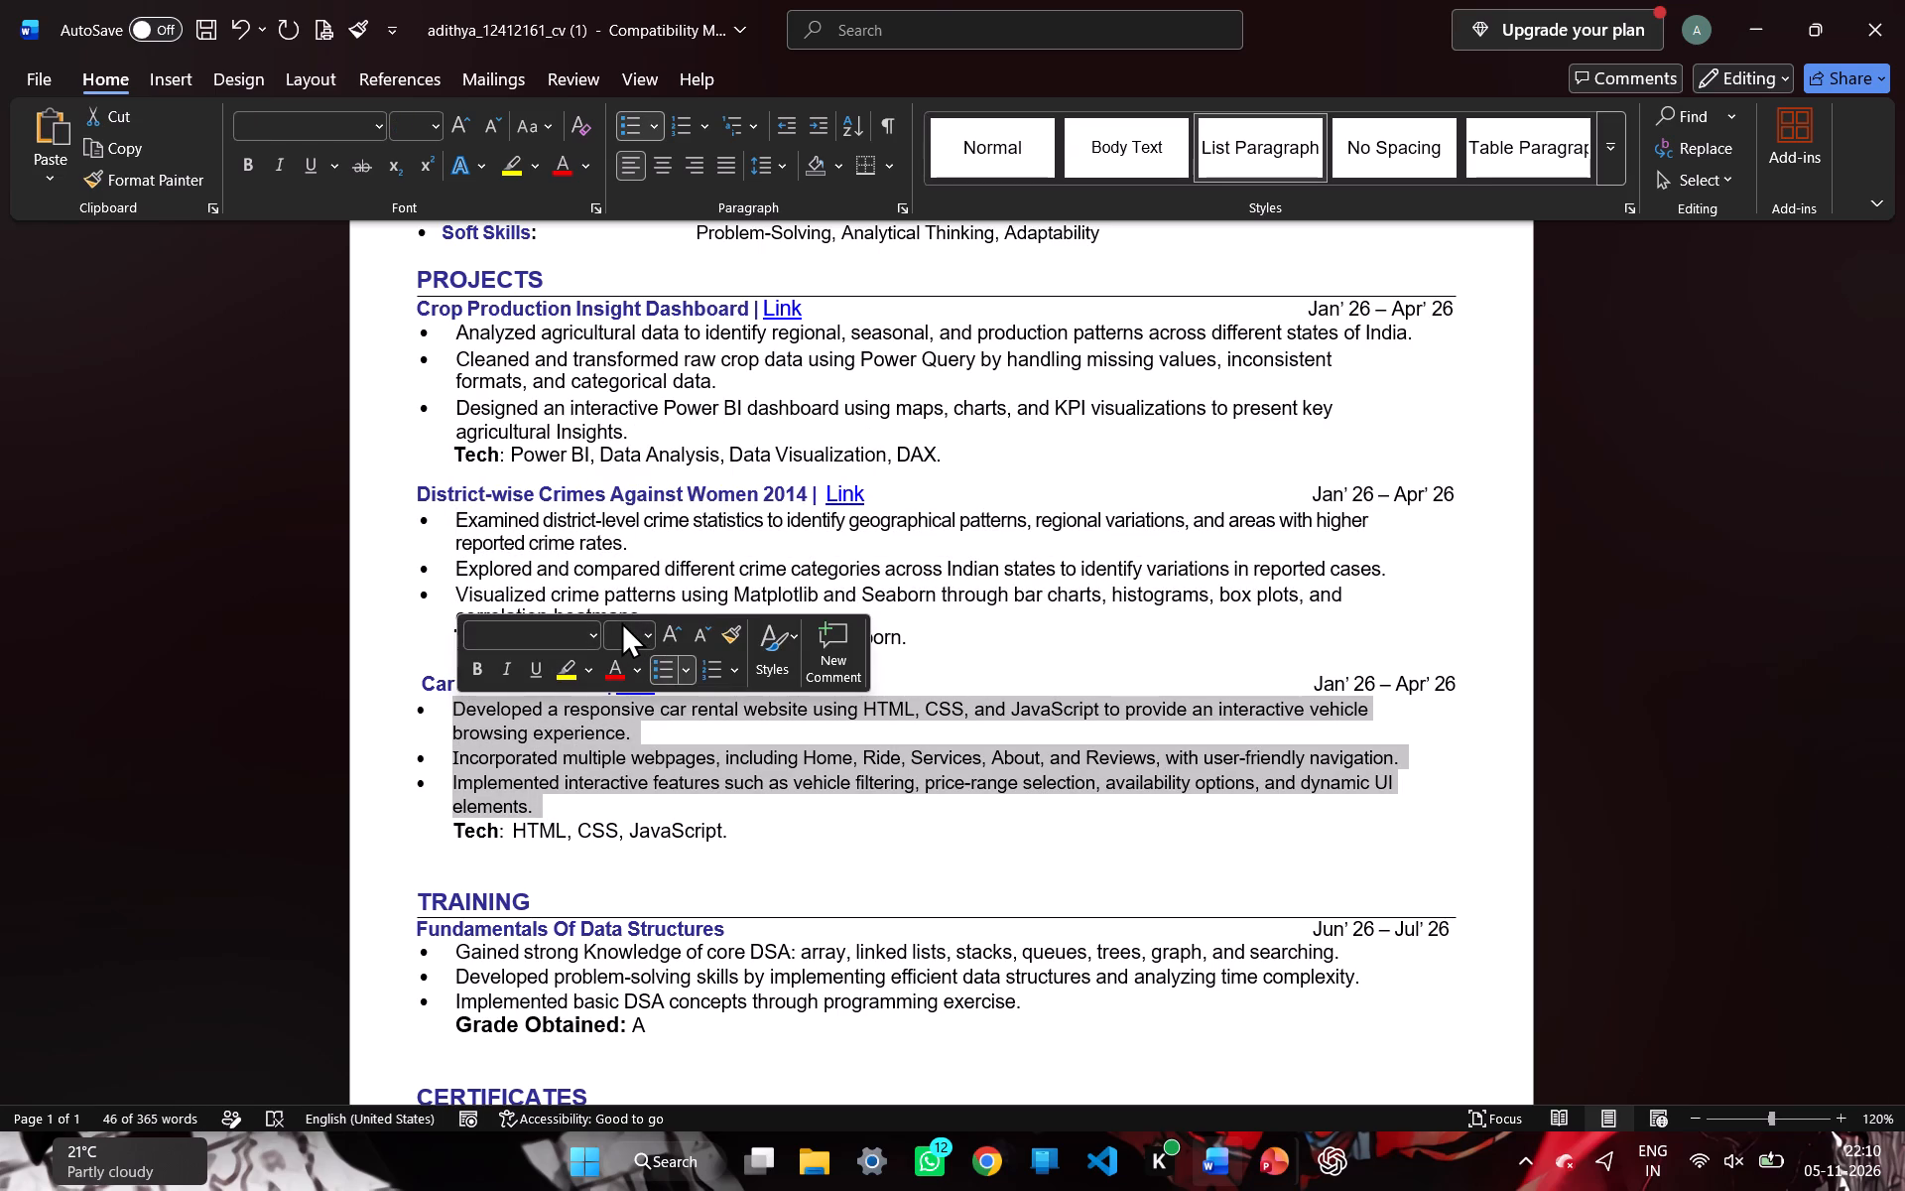
click(618, 622)
click(649, 625)
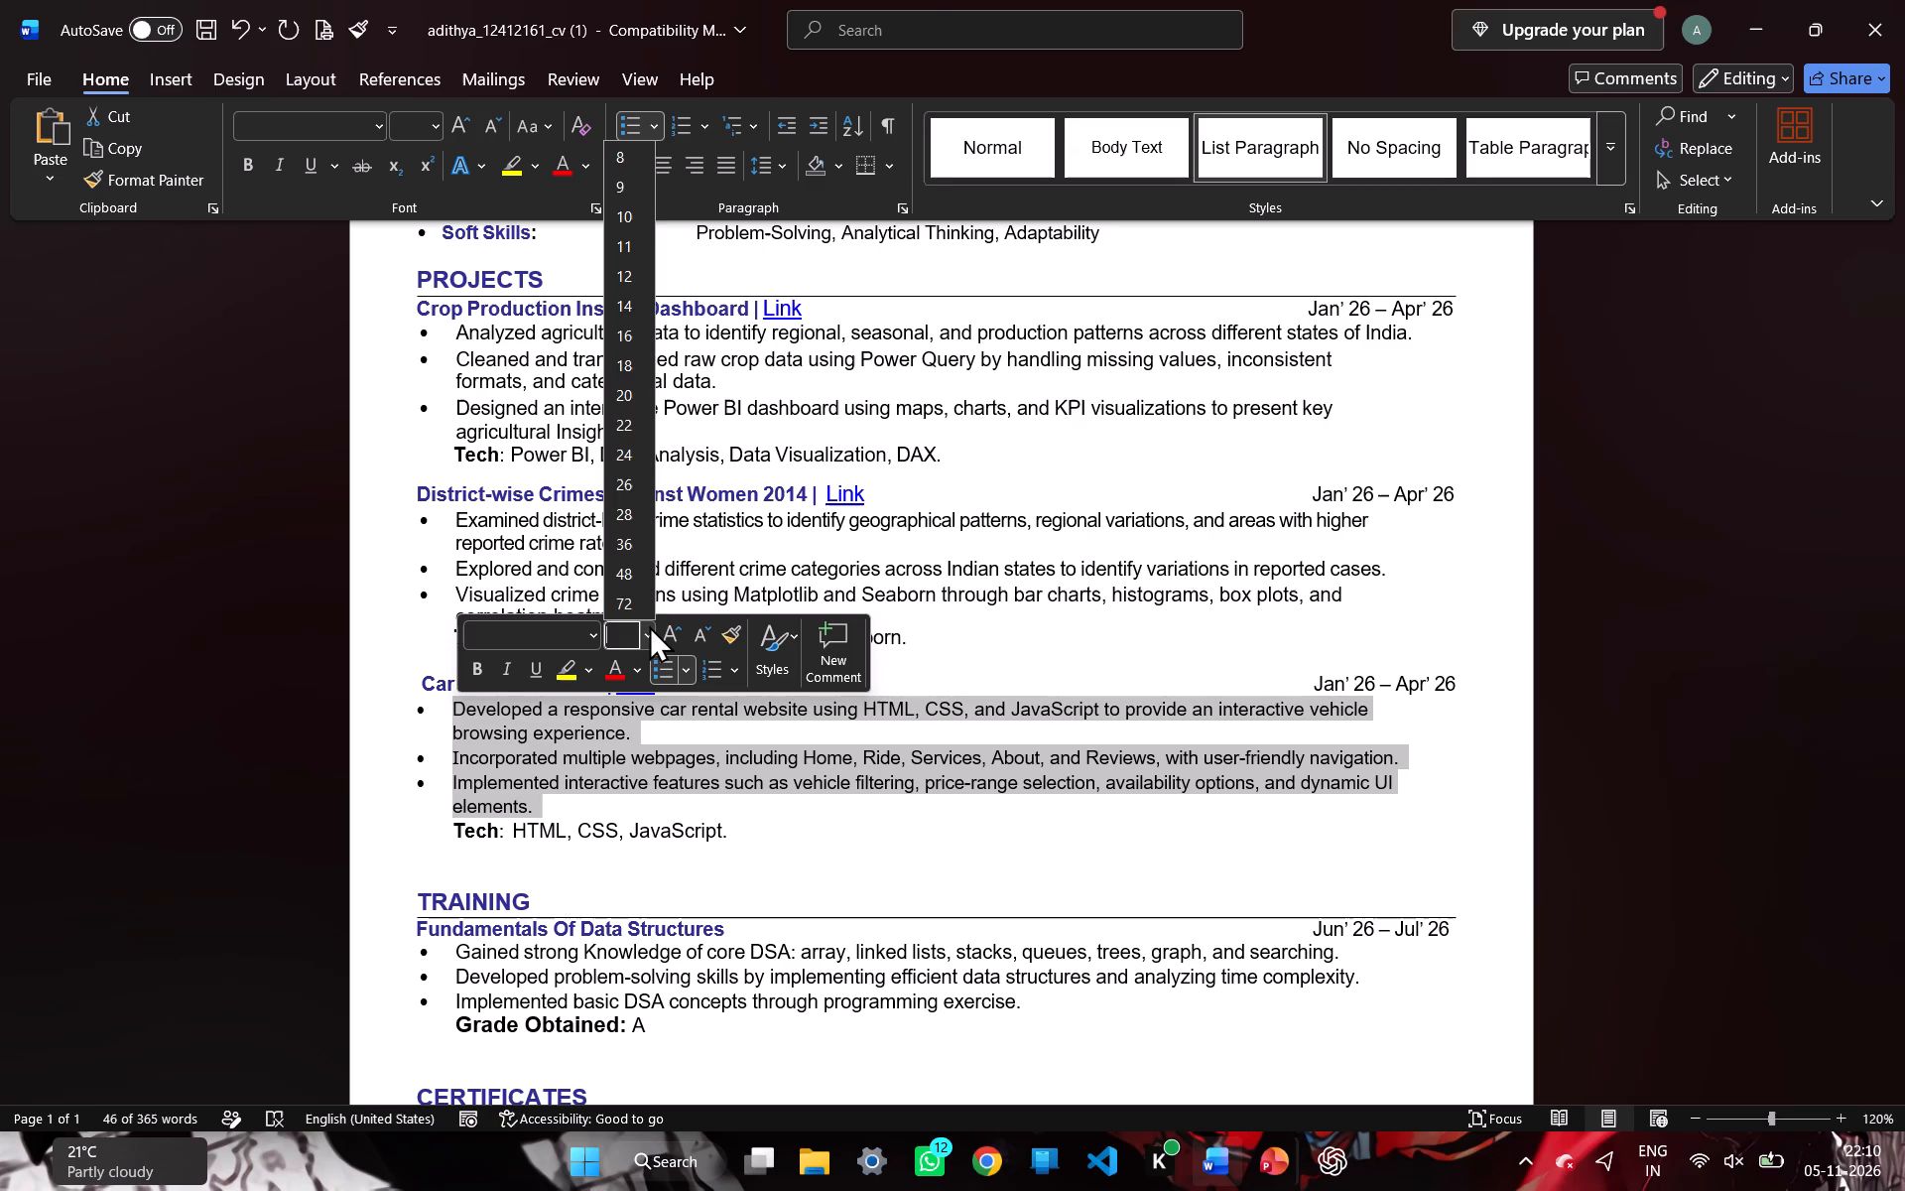
click(633, 214)
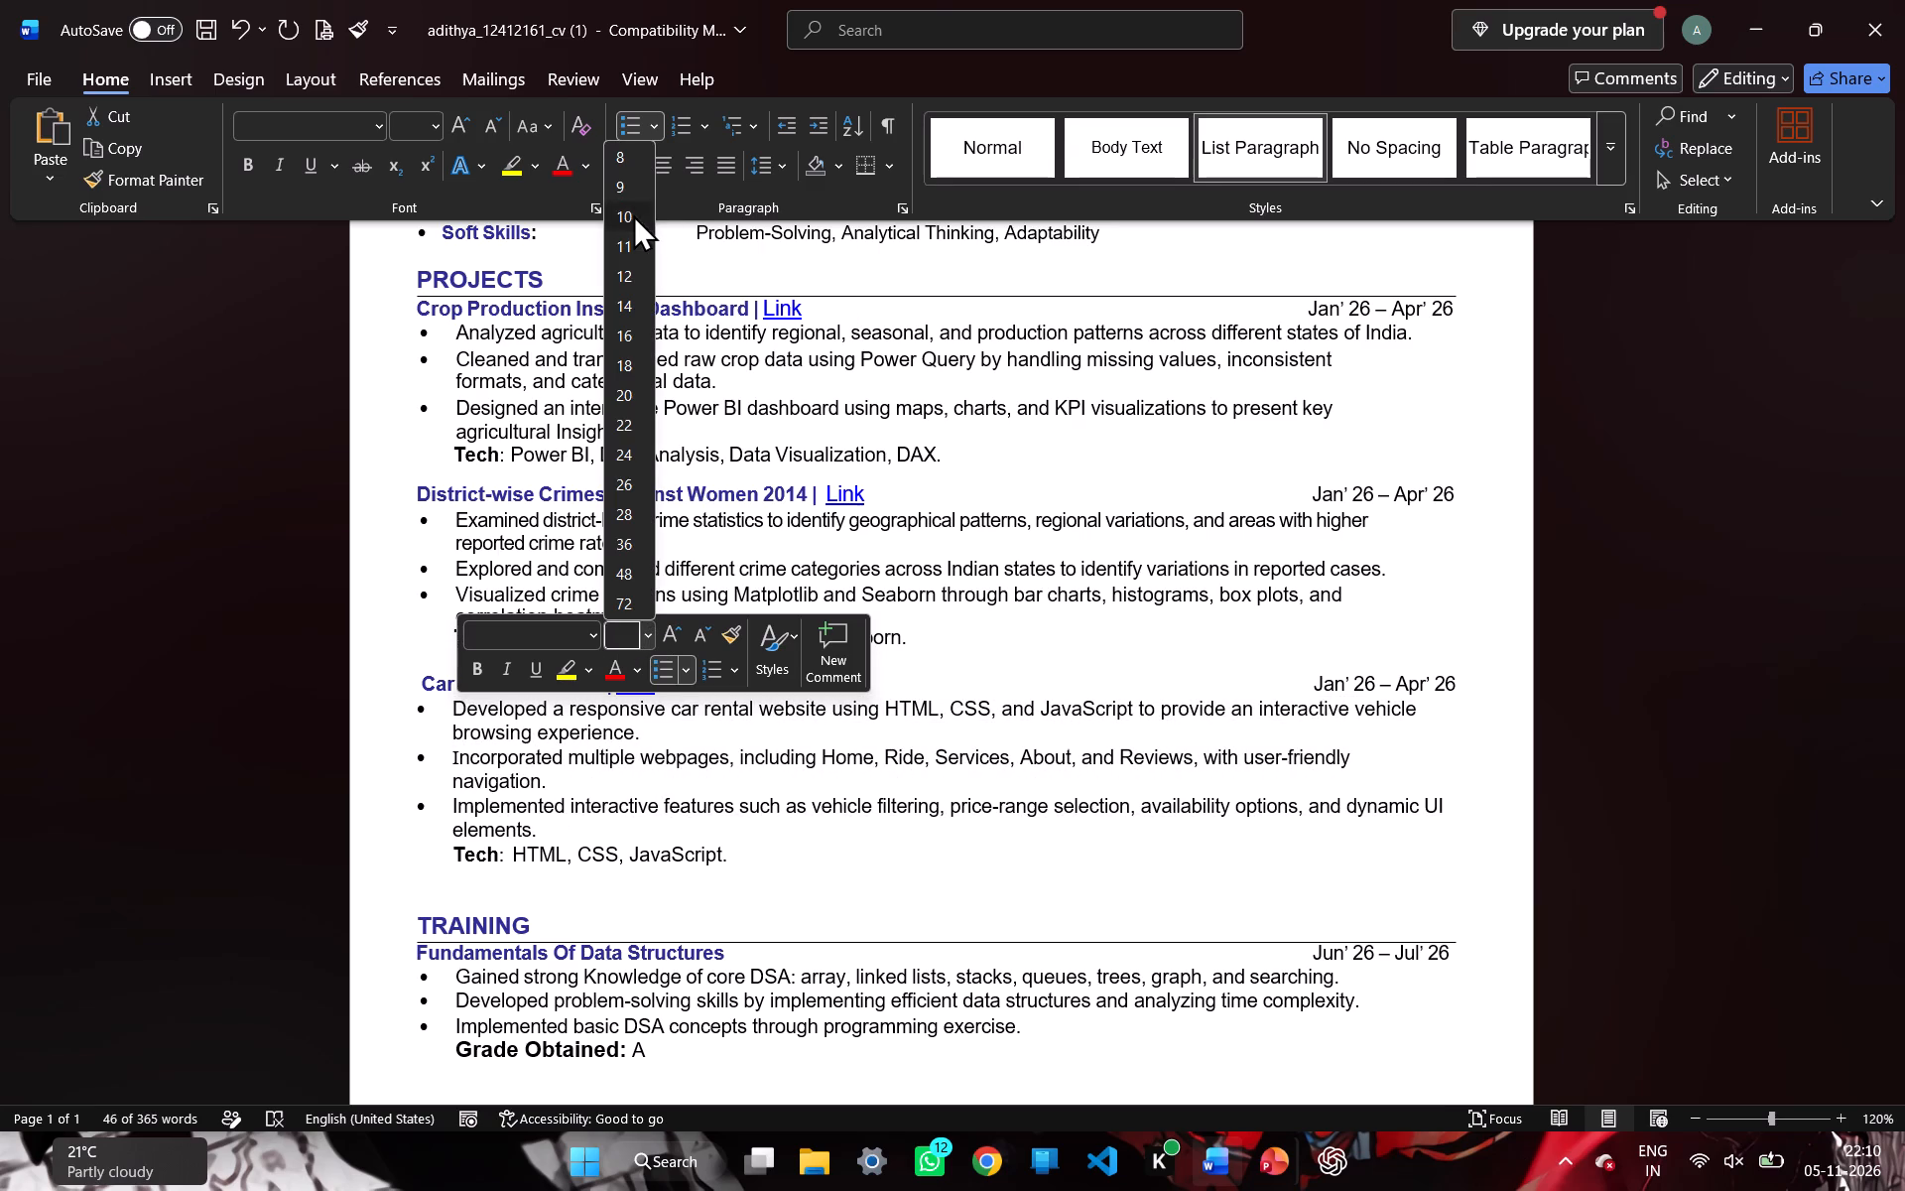
click(671, 738)
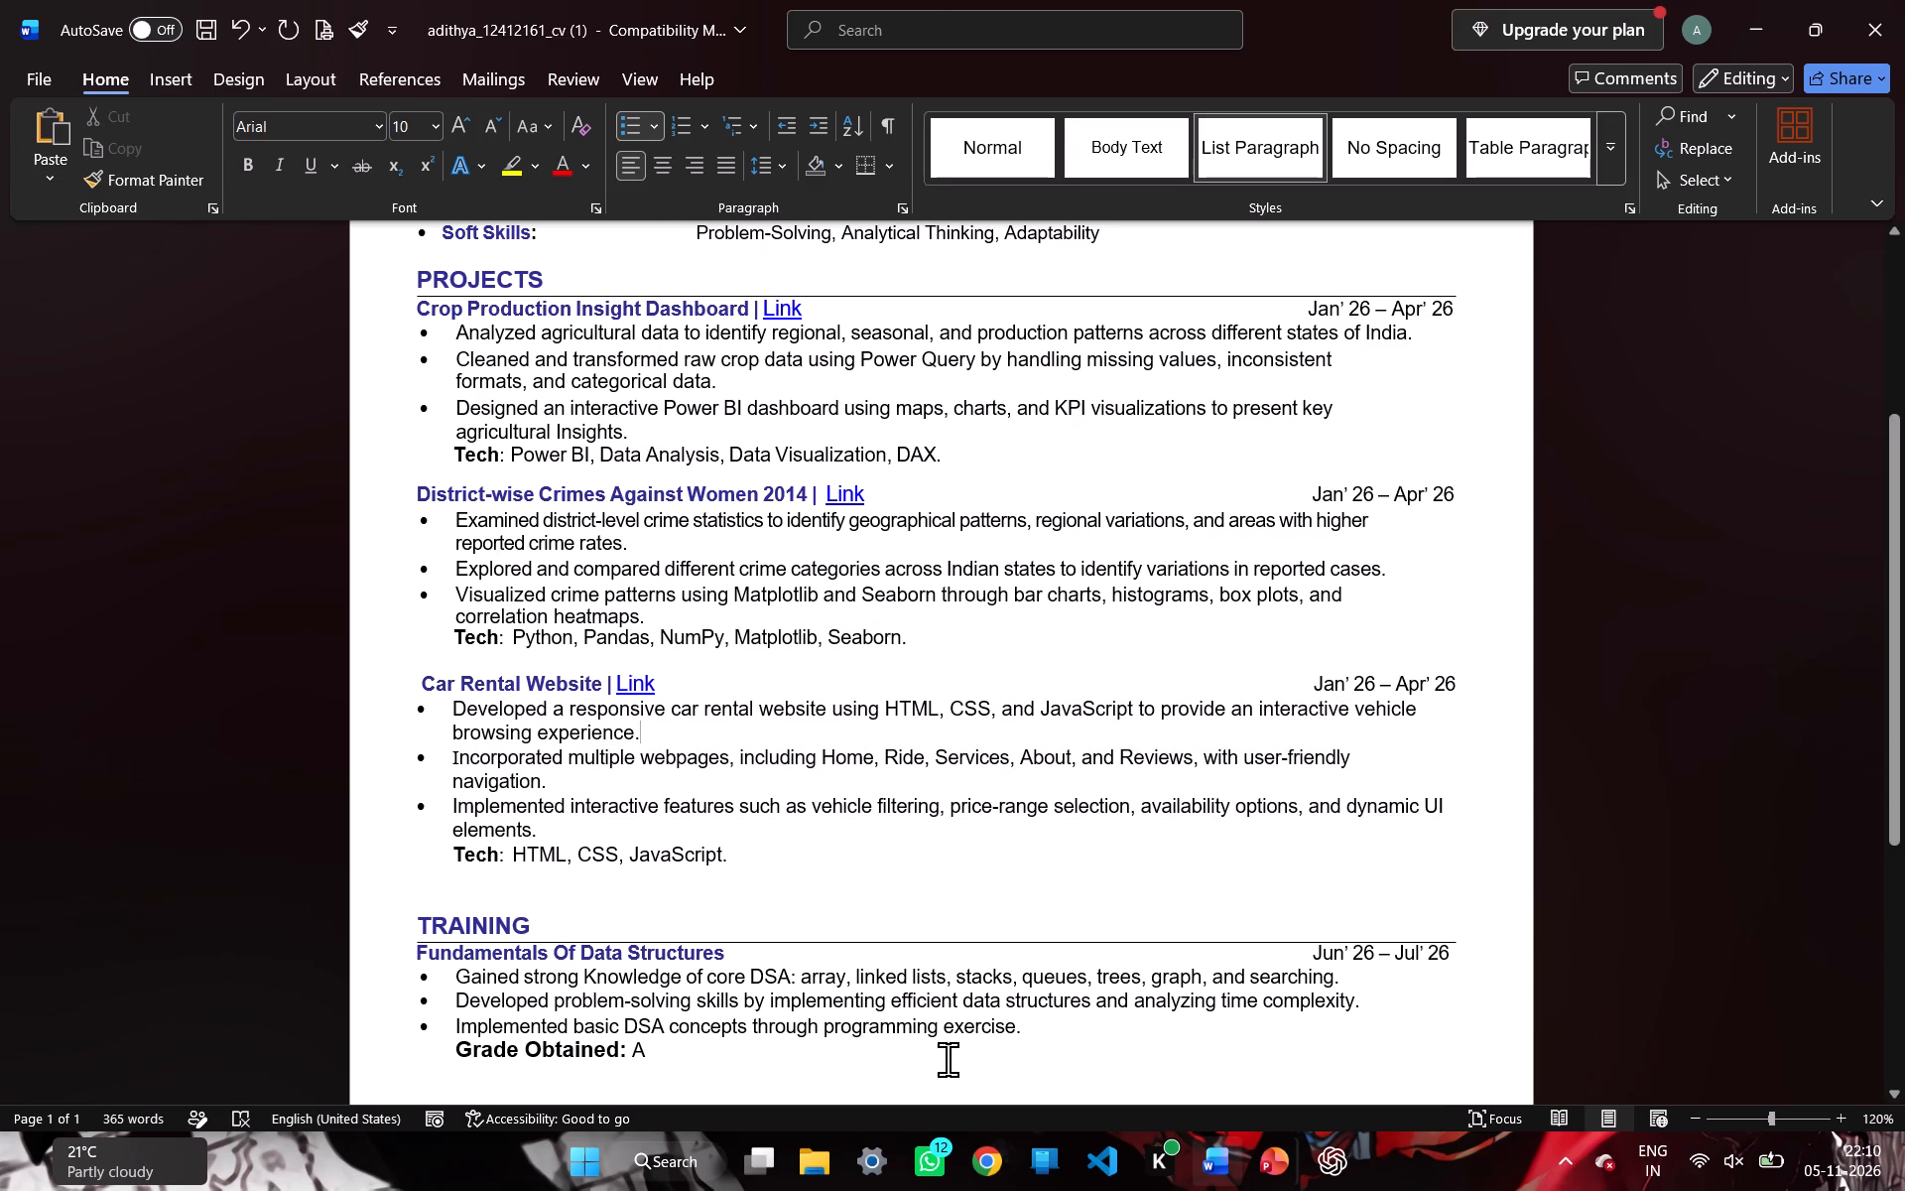